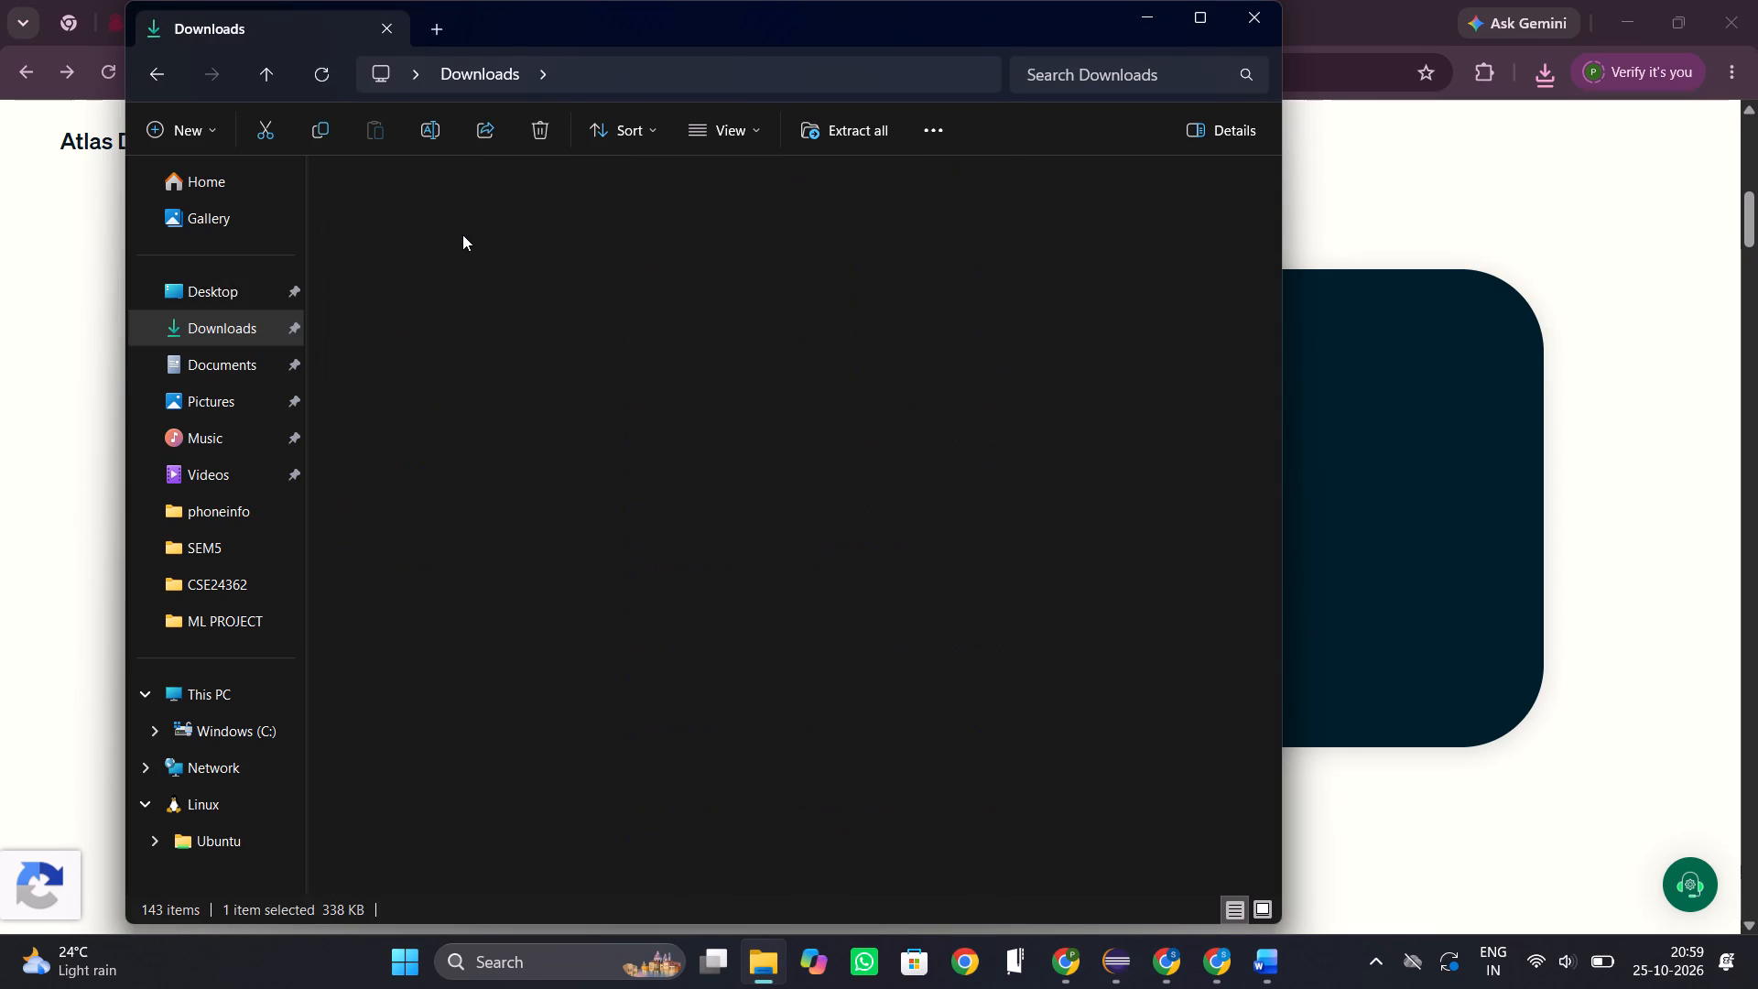
Check the contents of the puml_files folder inside the FoodExpress System Design archive, and return to the archive's top level.
double_click(394, 210)
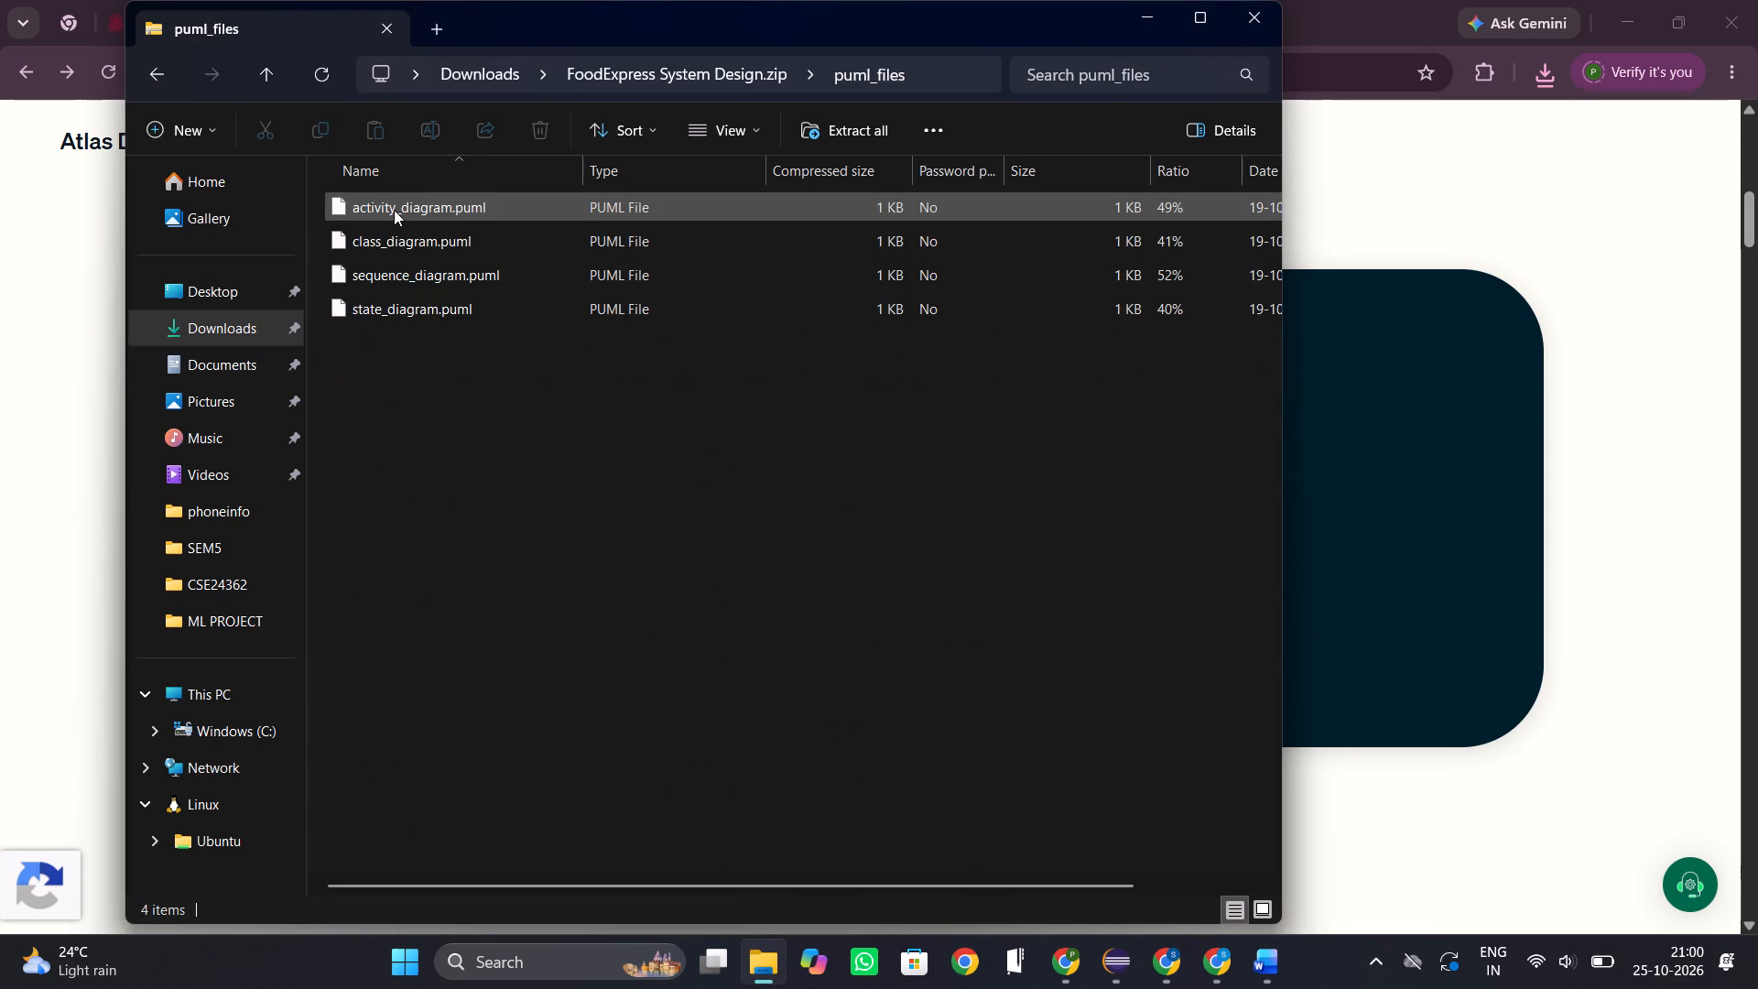
left_click(162, 71)
Open FoodExpress System Design.pdf and skim its requirements, use case, alternate flows and PlantUML diagram code, closing it when done.
double_click(398, 388)
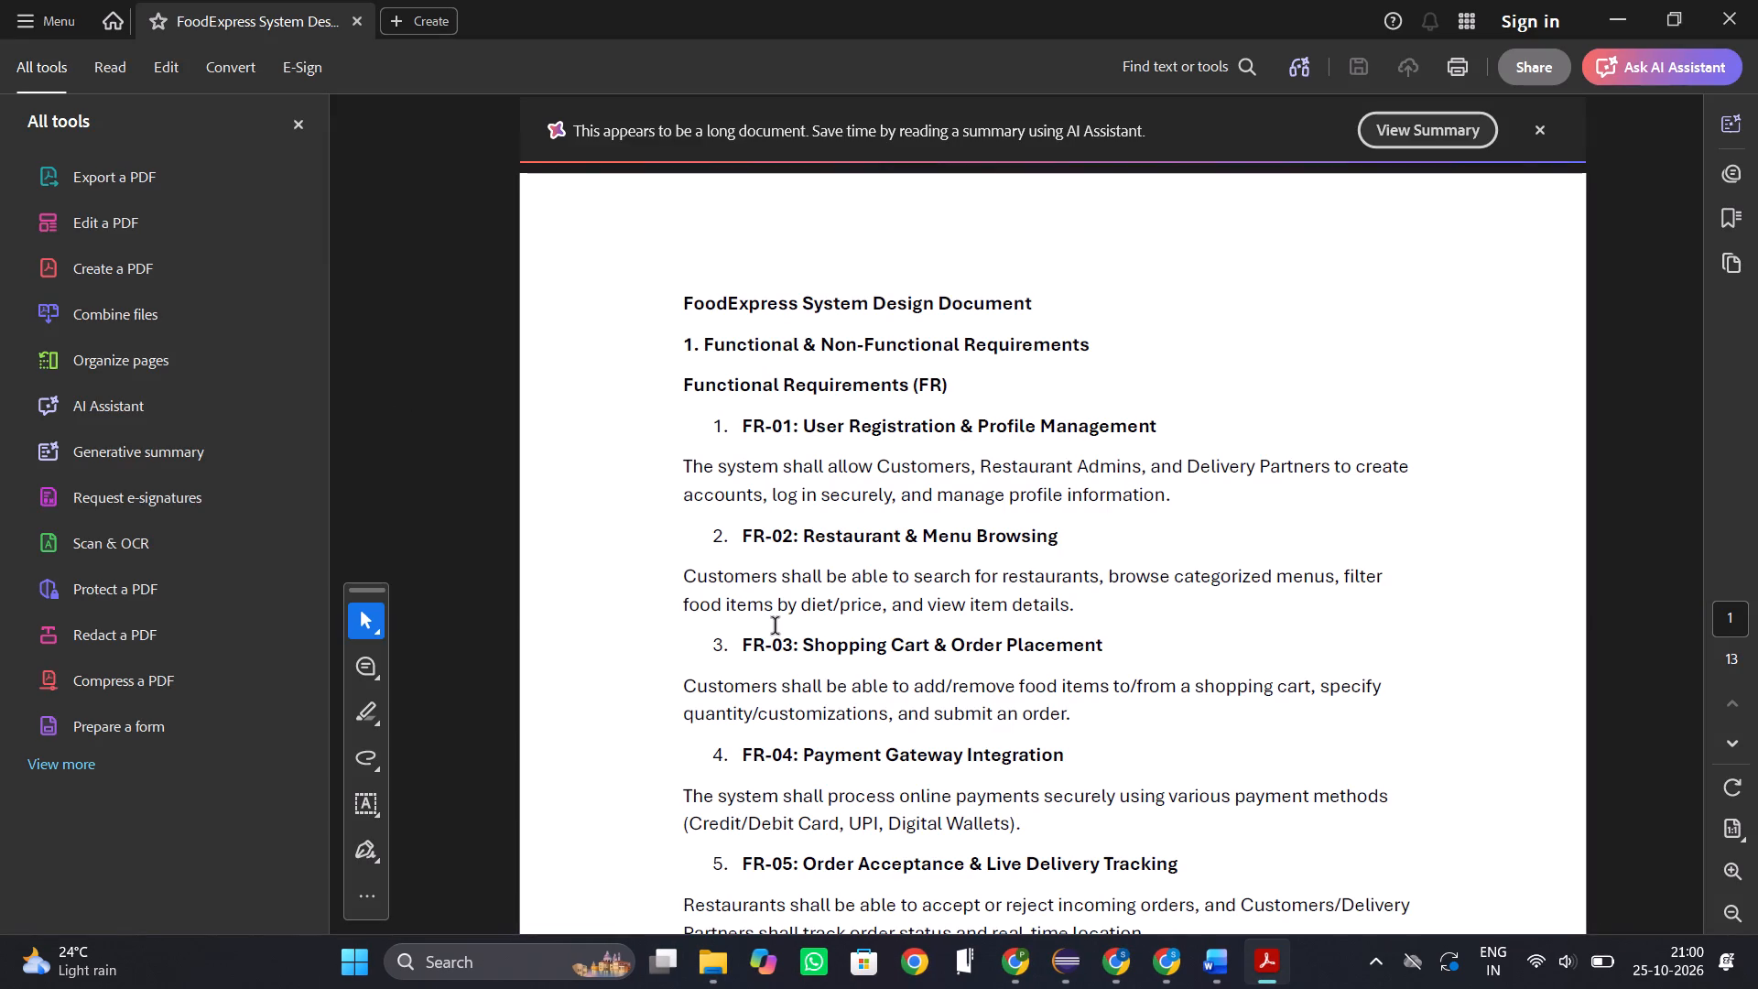
scroll(776, 627, "down", 9)
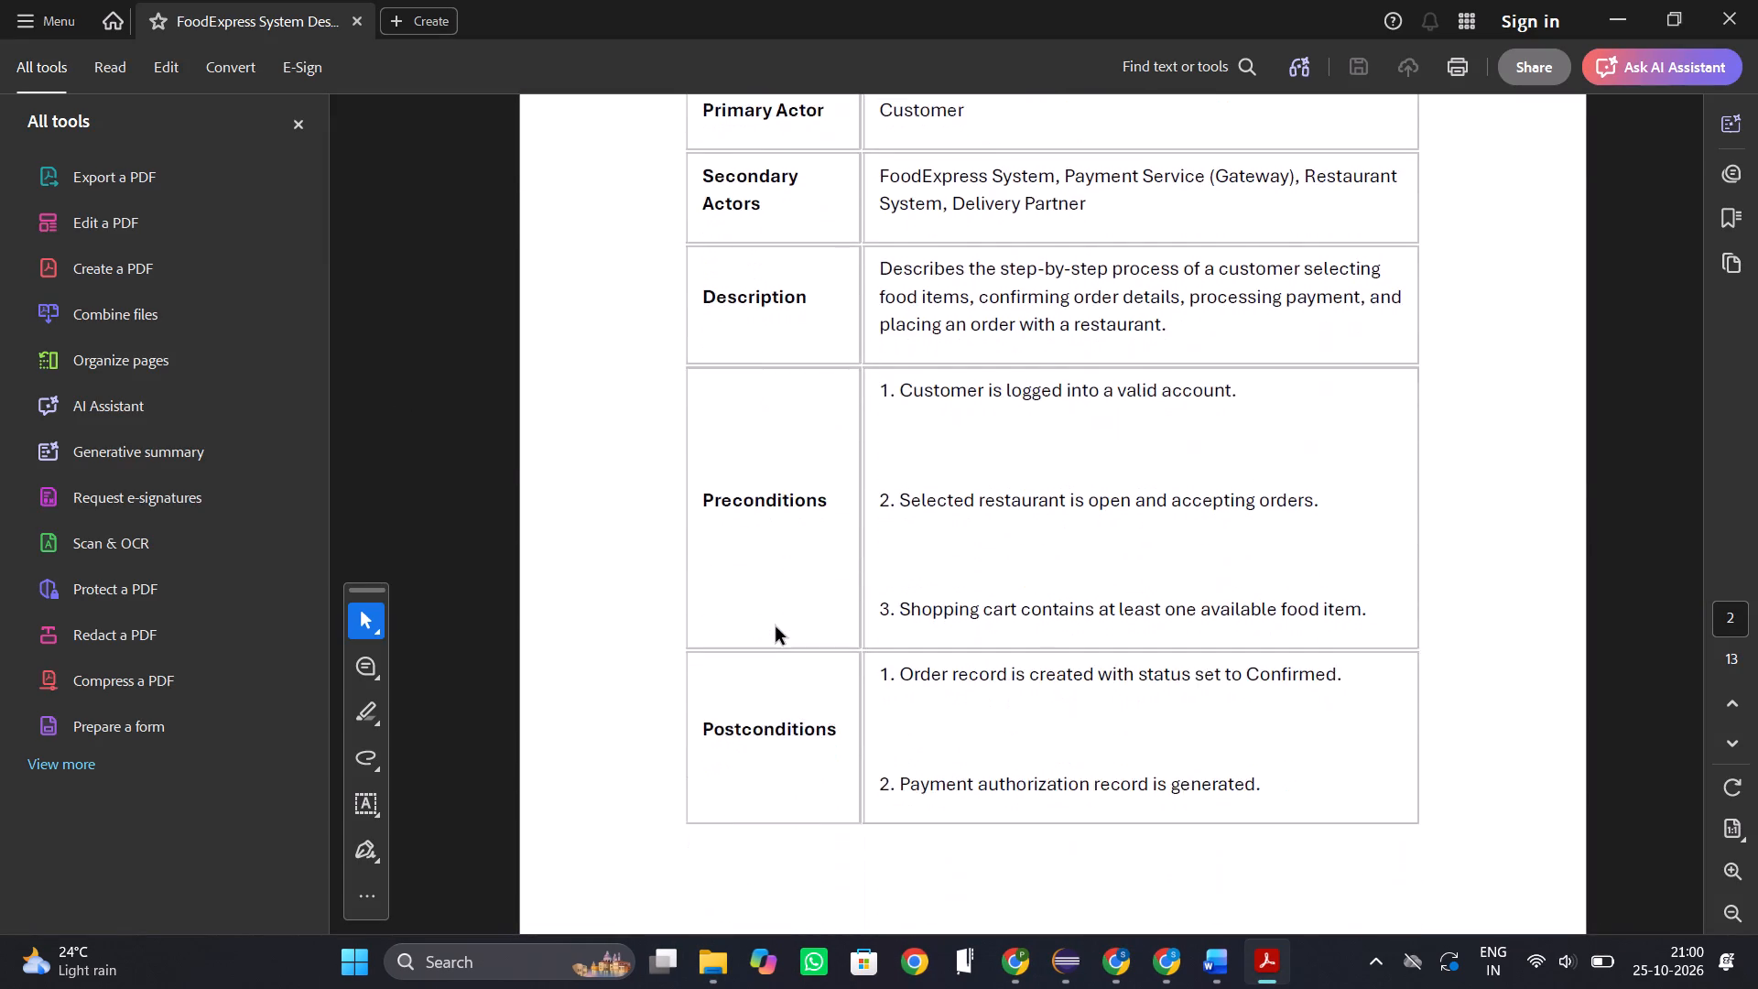
scroll(776, 627, "right", 2)
scroll(776, 627, "down", 1)
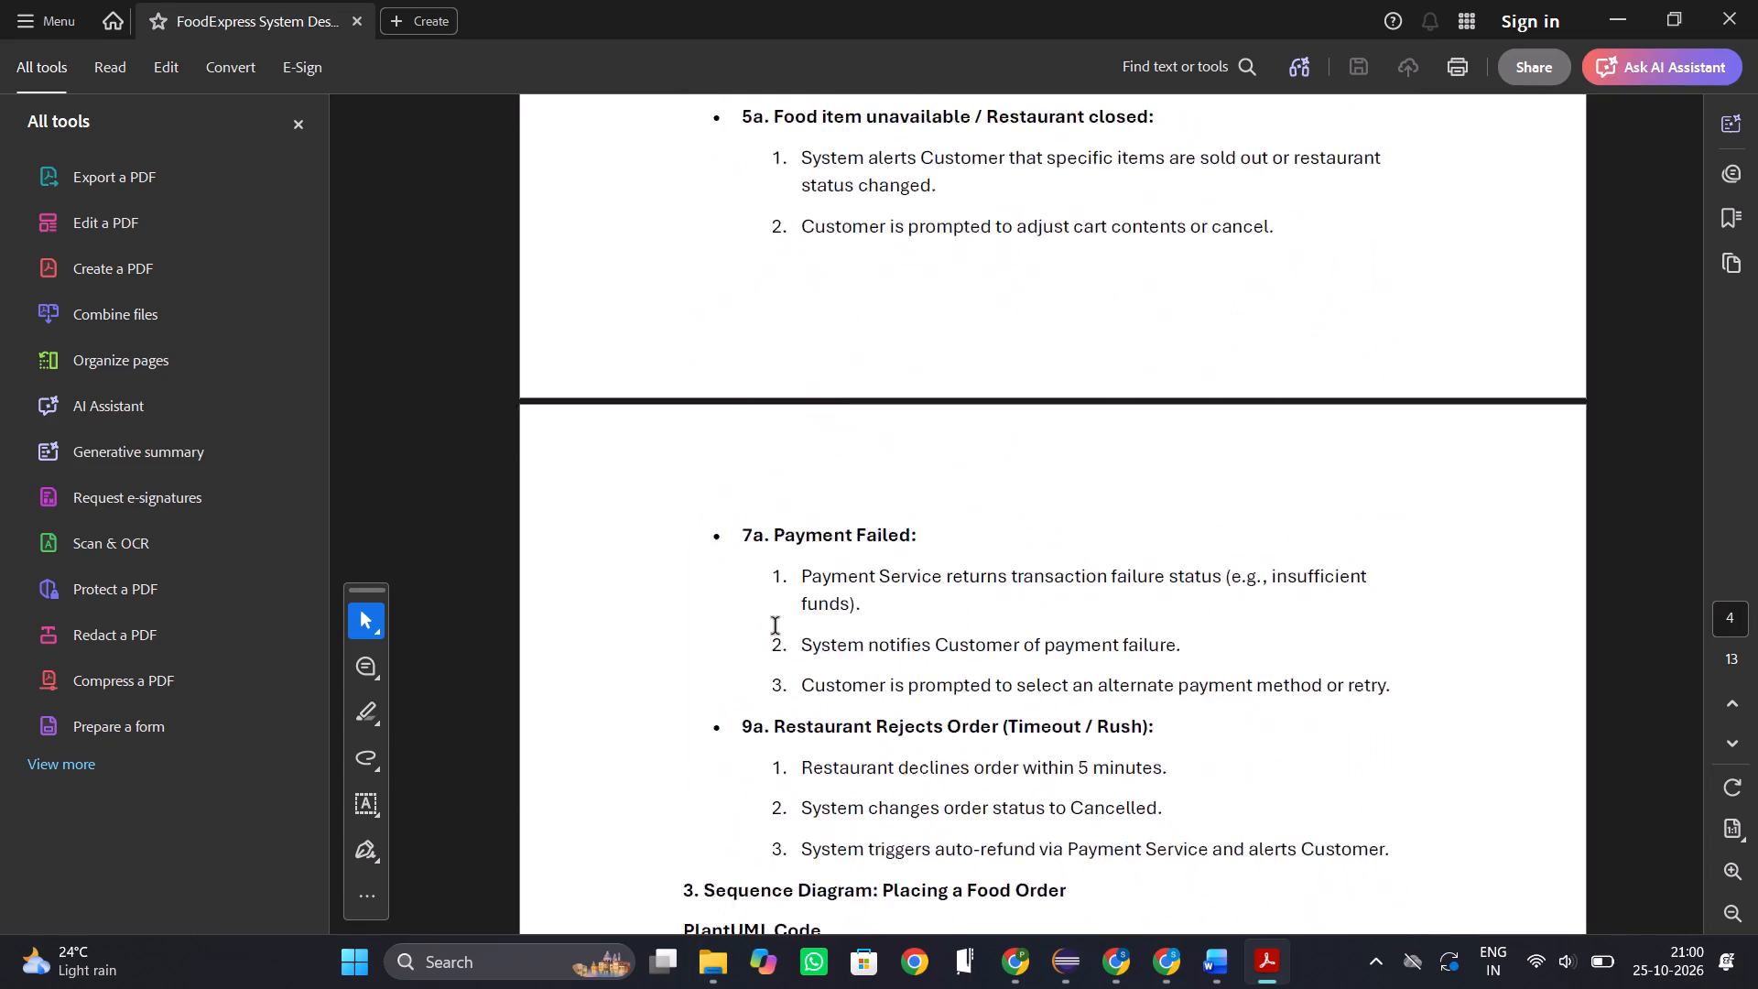
scroll(776, 627, "down", 5)
scroll(776, 627, "up", 7)
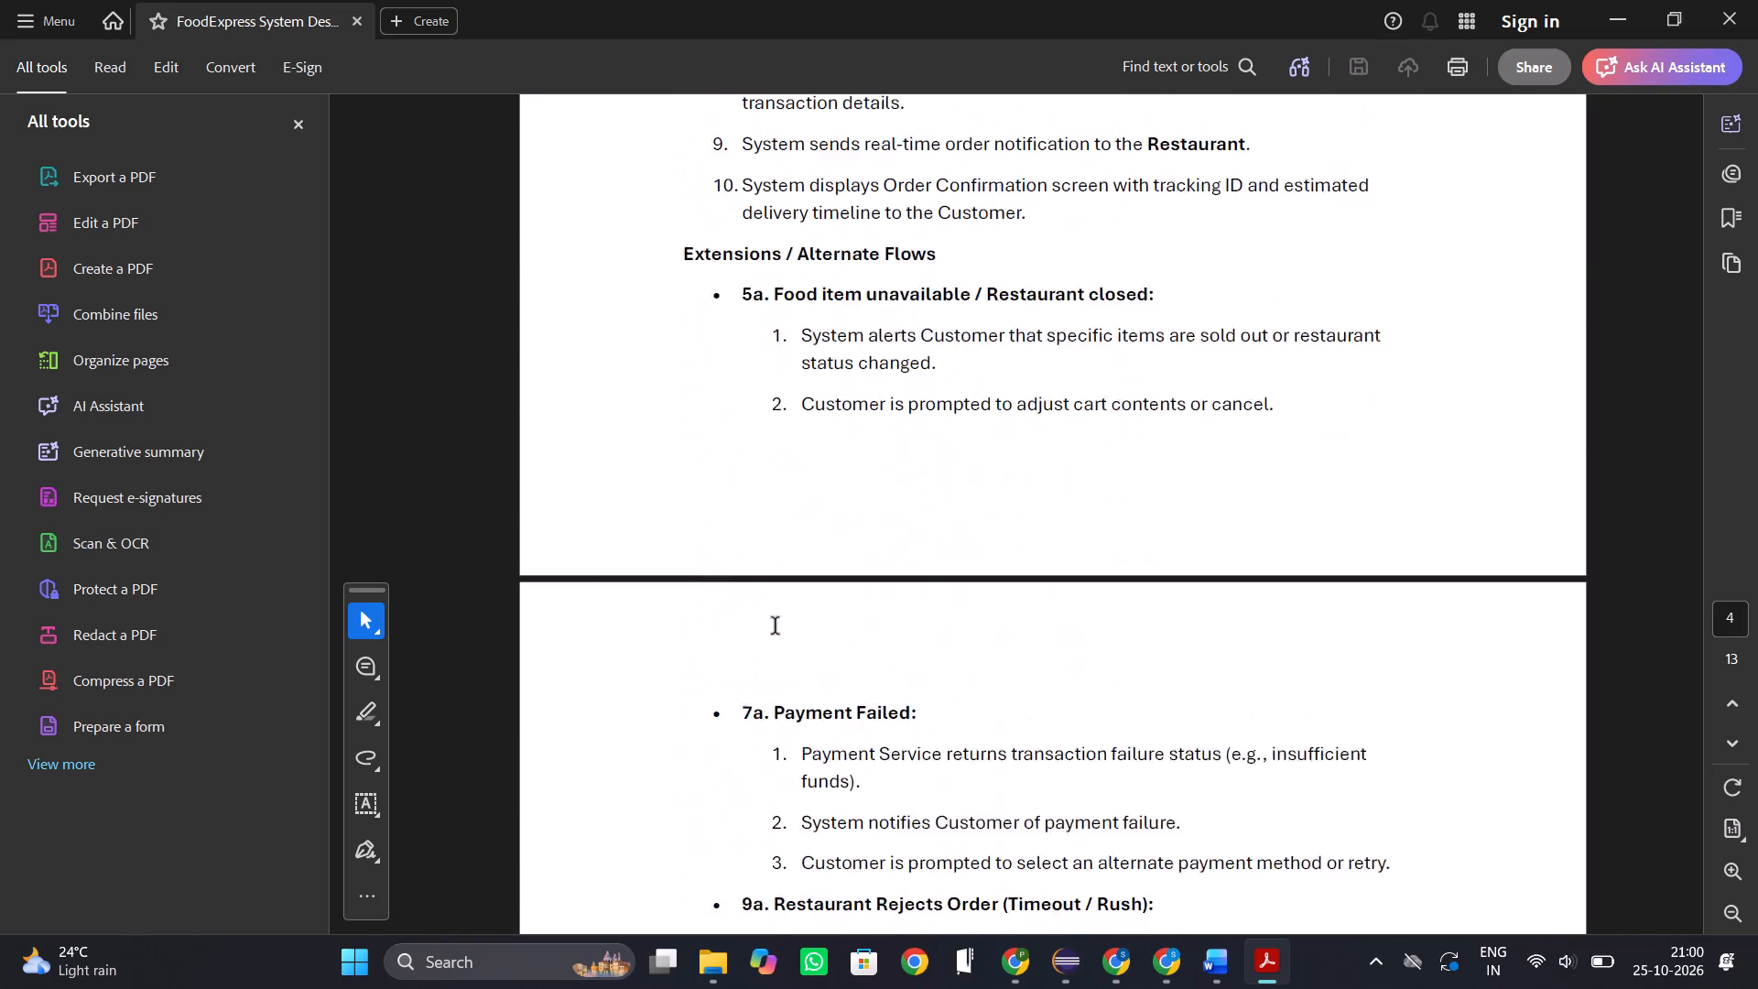
scroll(776, 627, "up", 3)
scroll(776, 627, "down", 2)
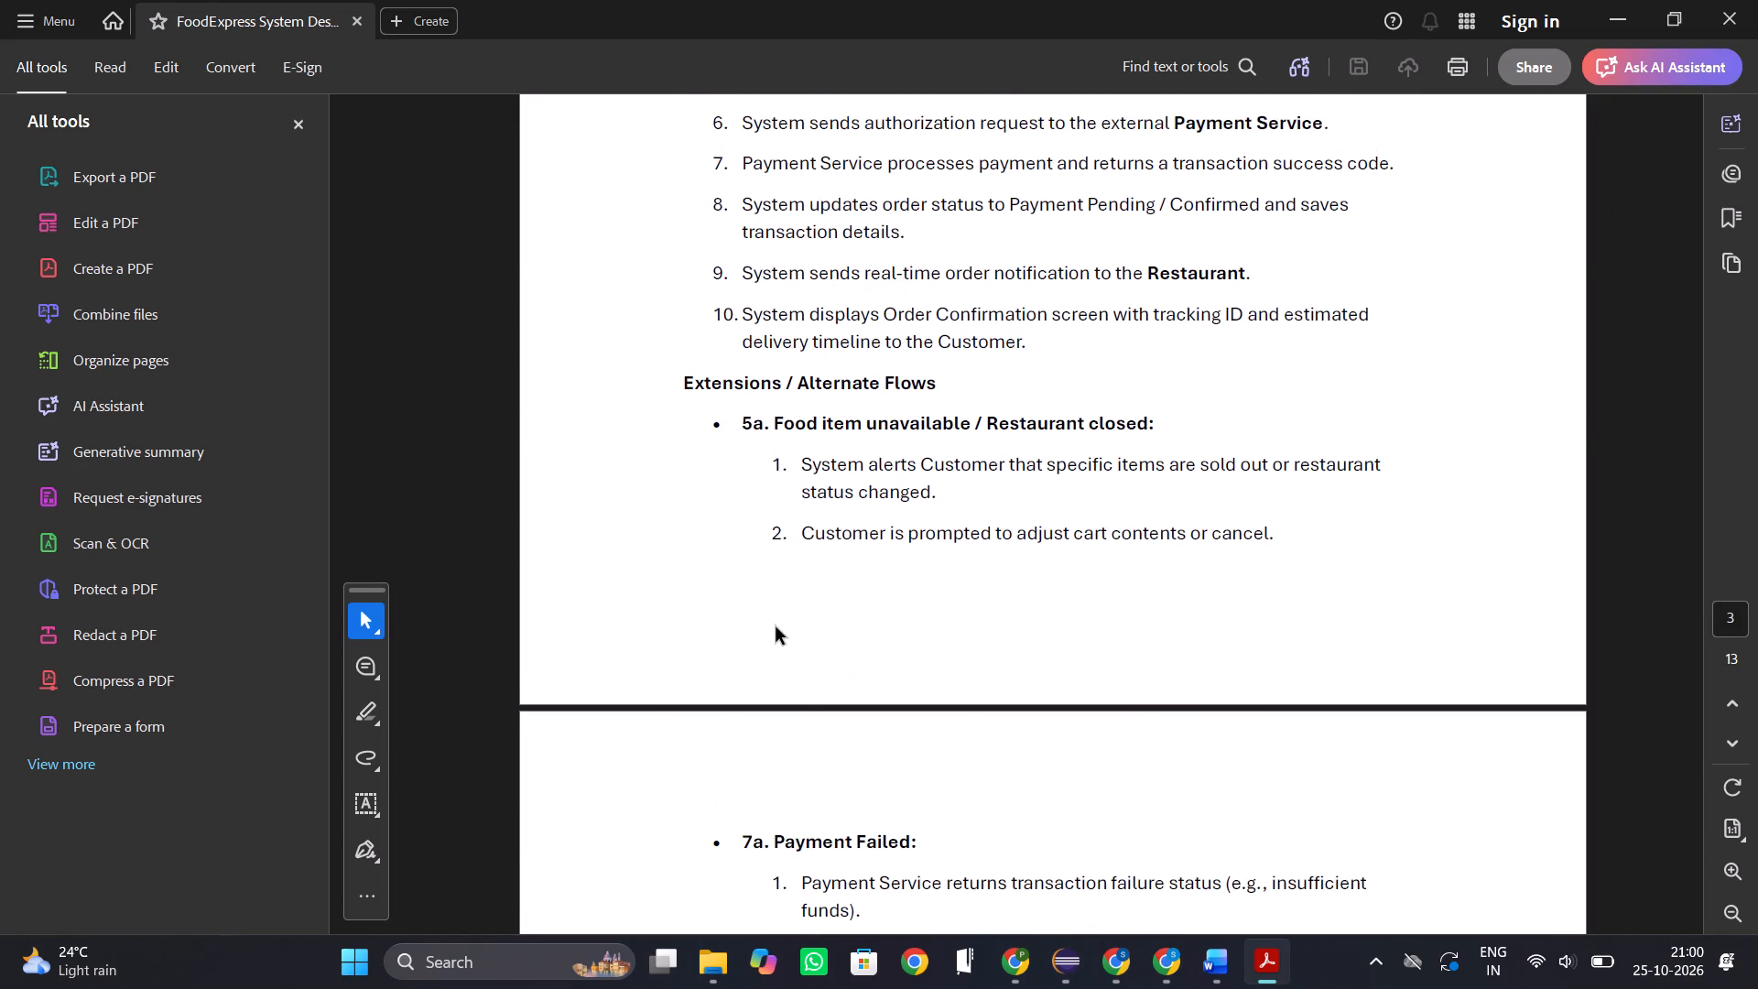
scroll(776, 627, "down", 12)
scroll(776, 627, "down", 10)
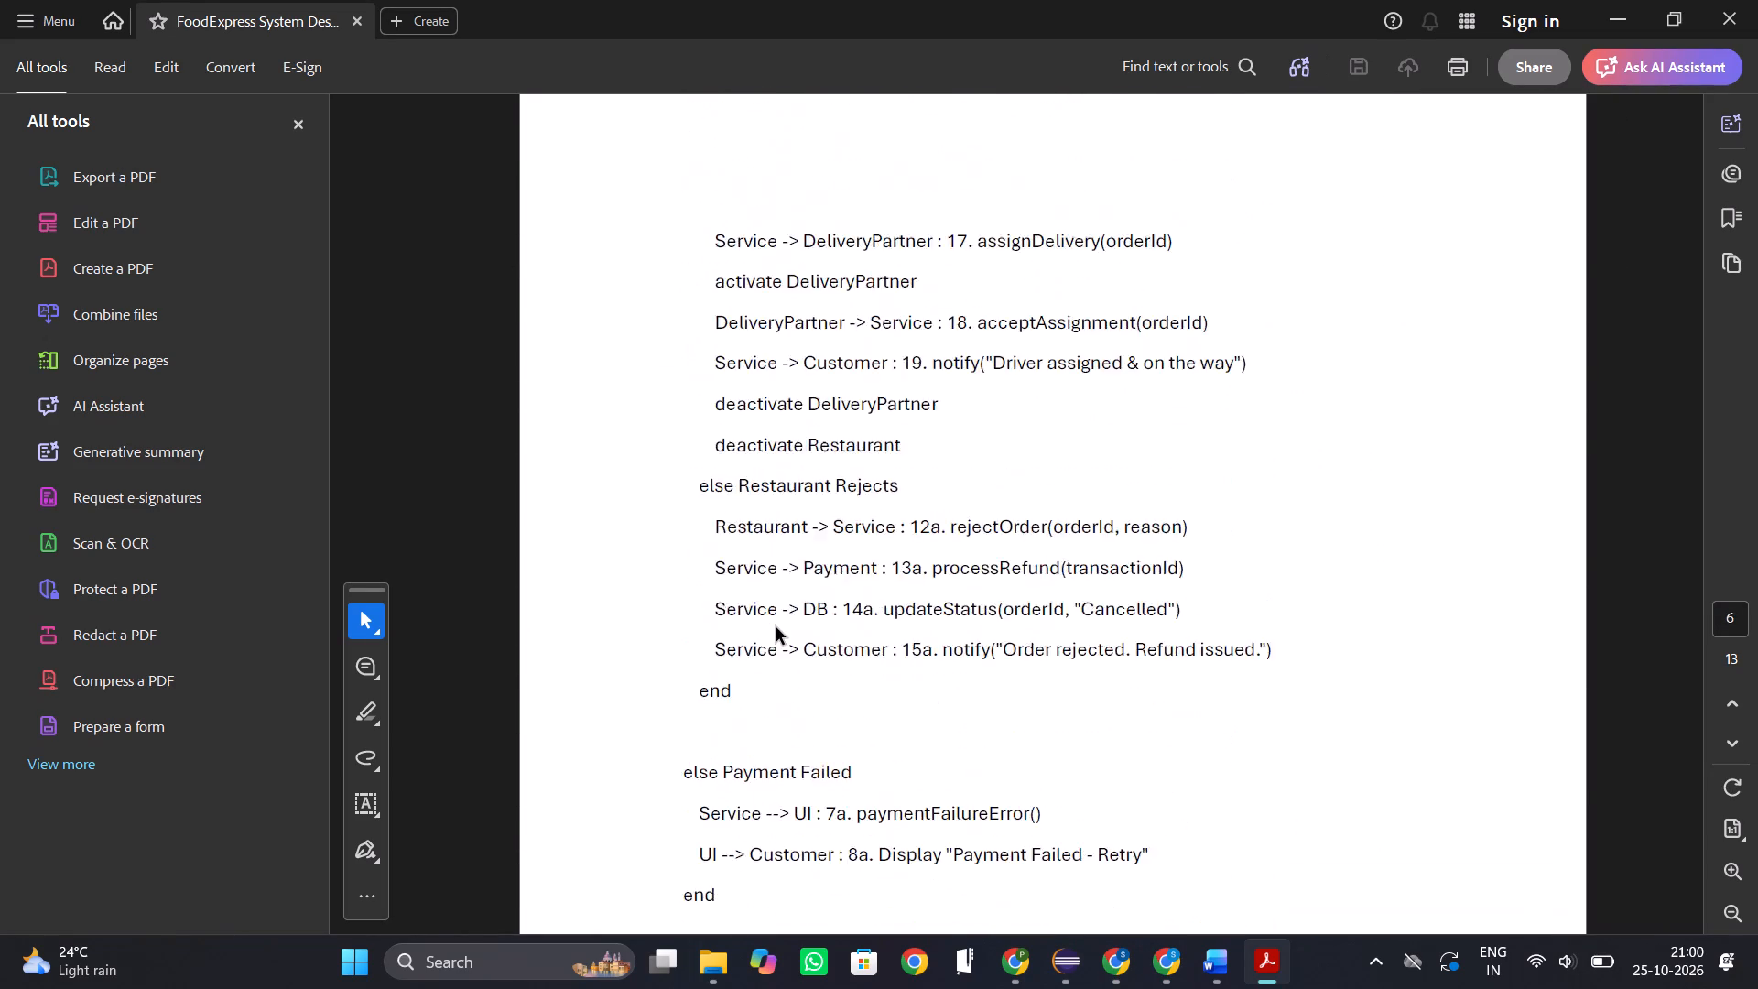
scroll(776, 627, "down", 3)
scroll(776, 627, "up", 2)
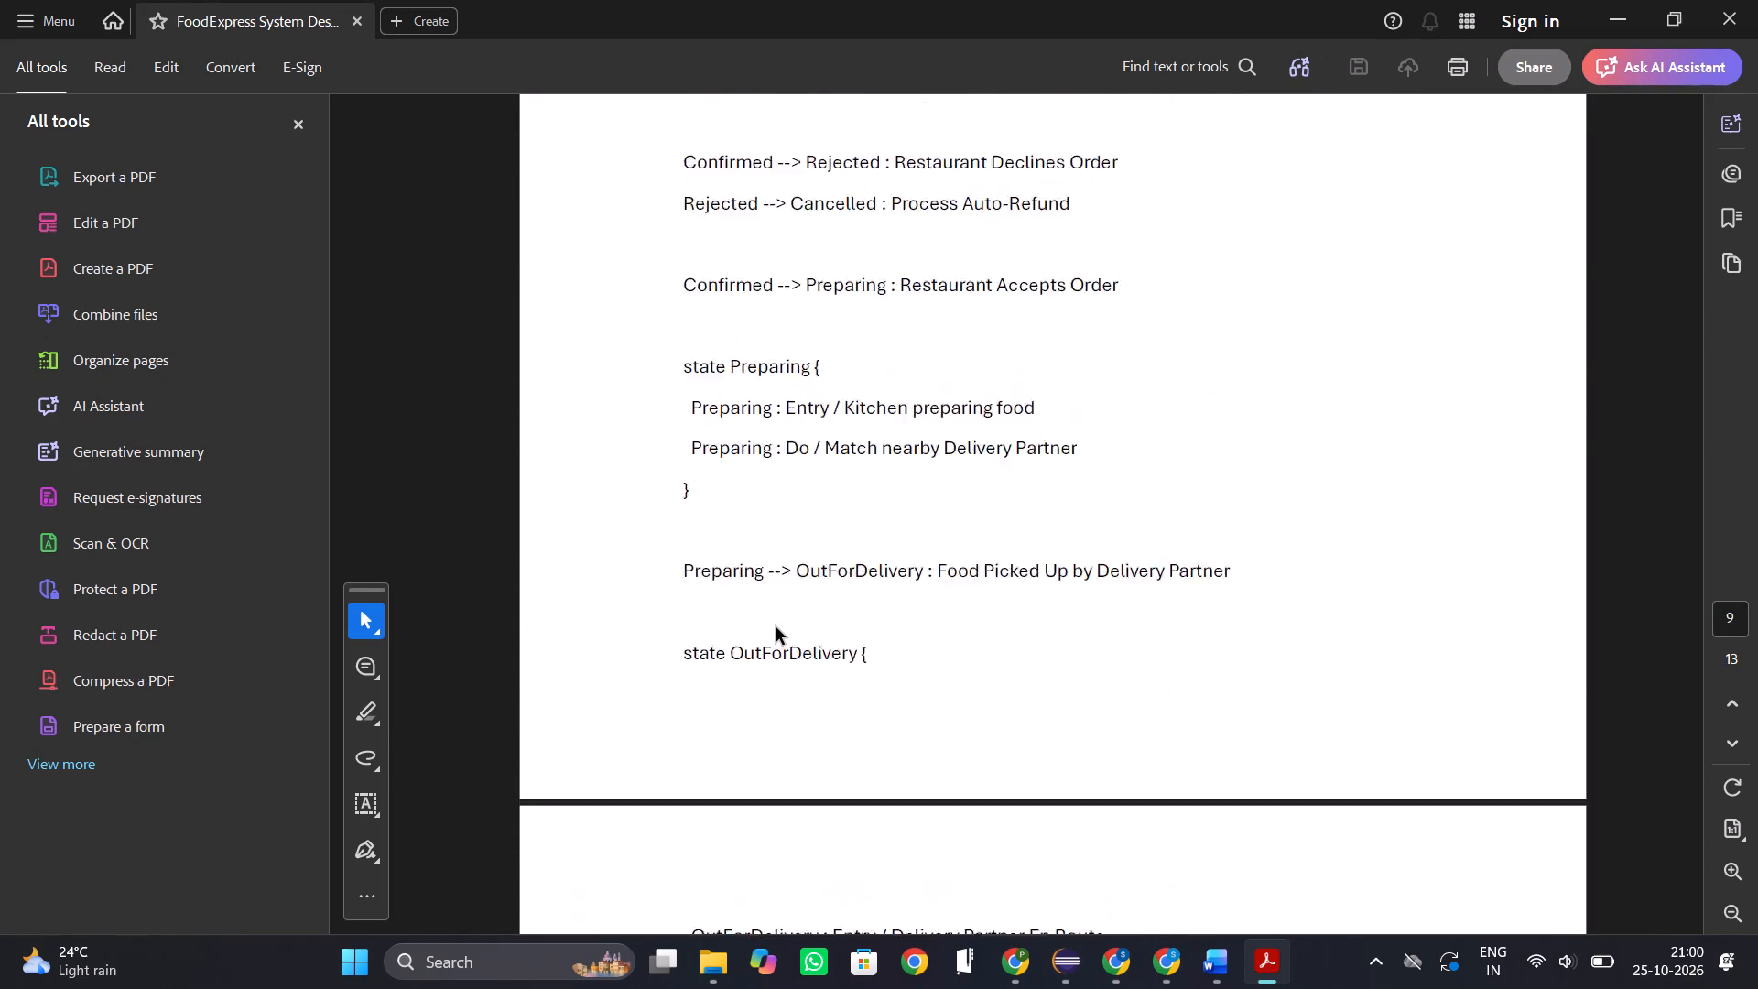
scroll(776, 627, "up", 20)
scroll(776, 627, "up", 4)
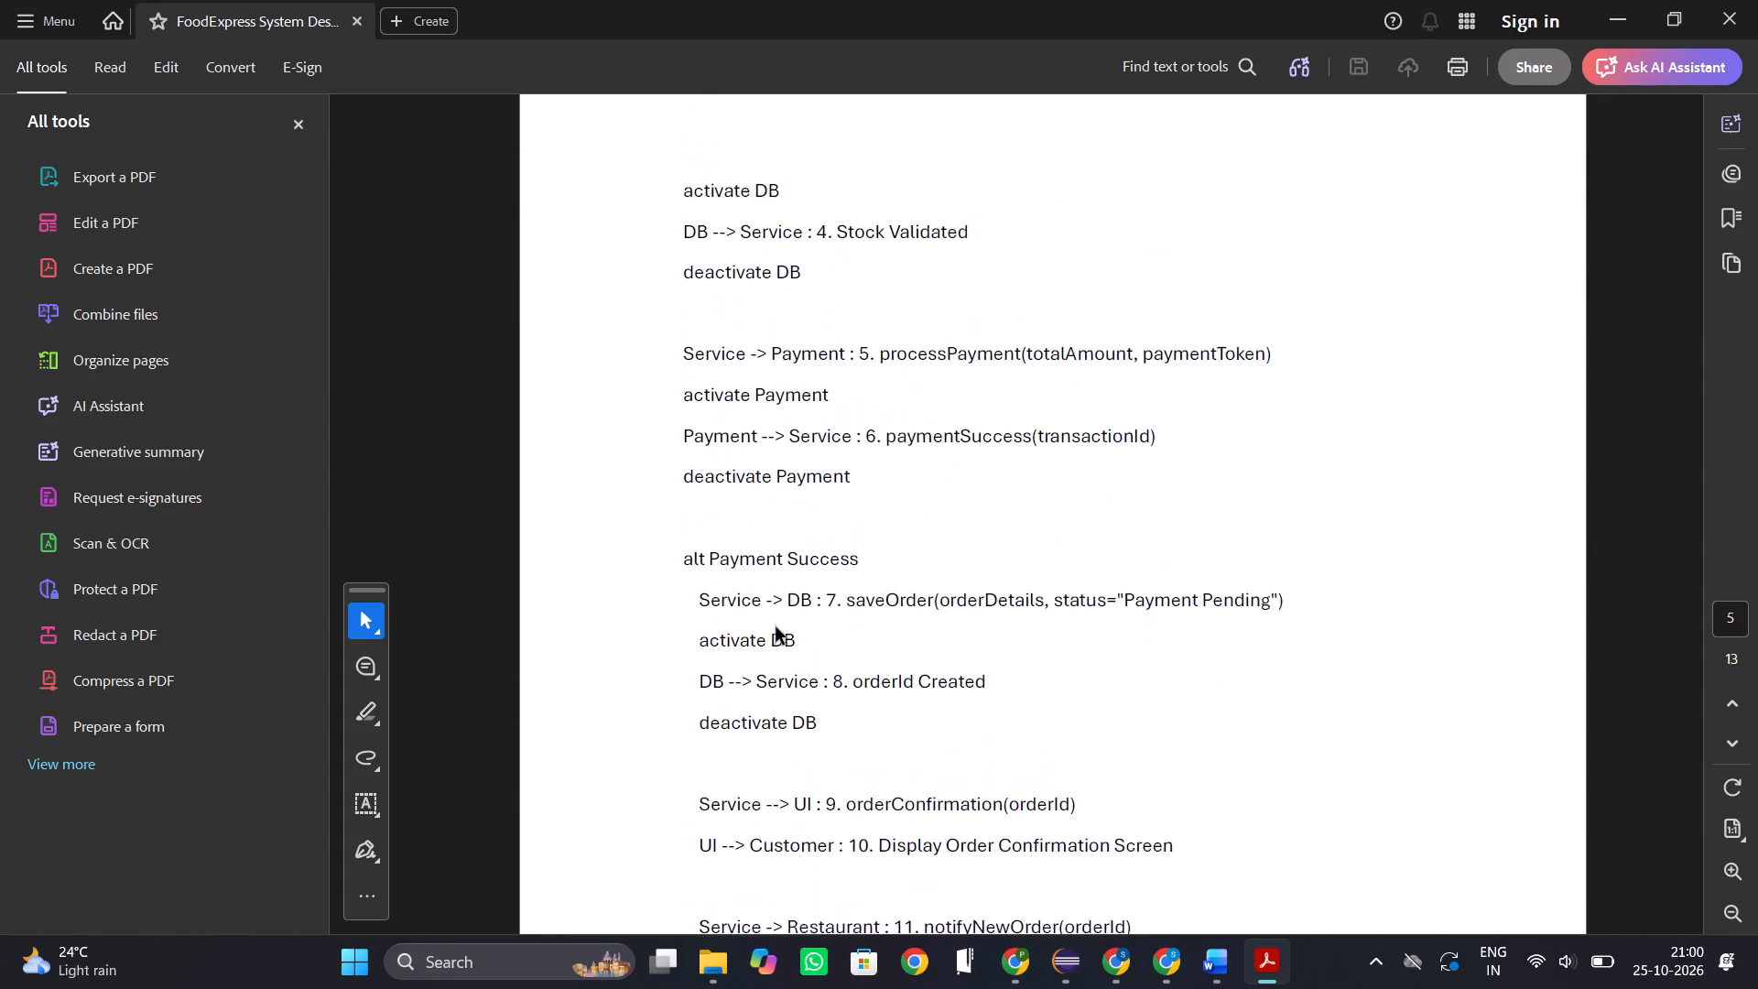
scroll(776, 627, "up", 6)
left_click(1757, 0)
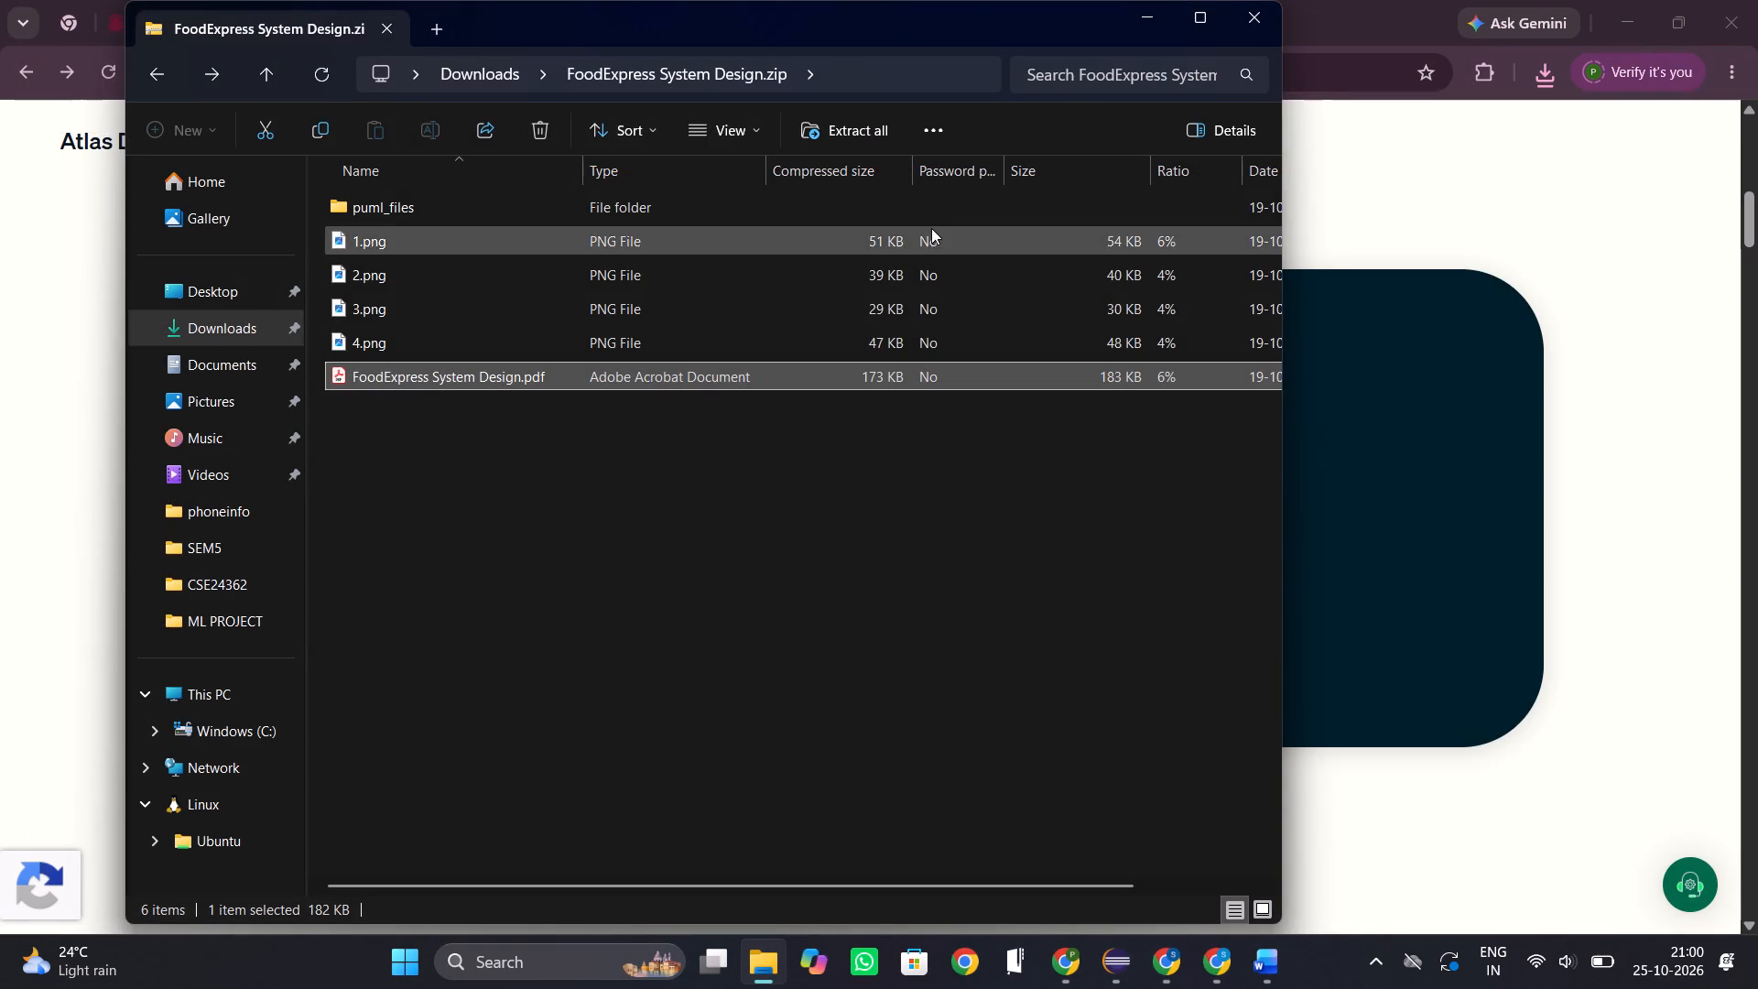
left_click(1246, 29)
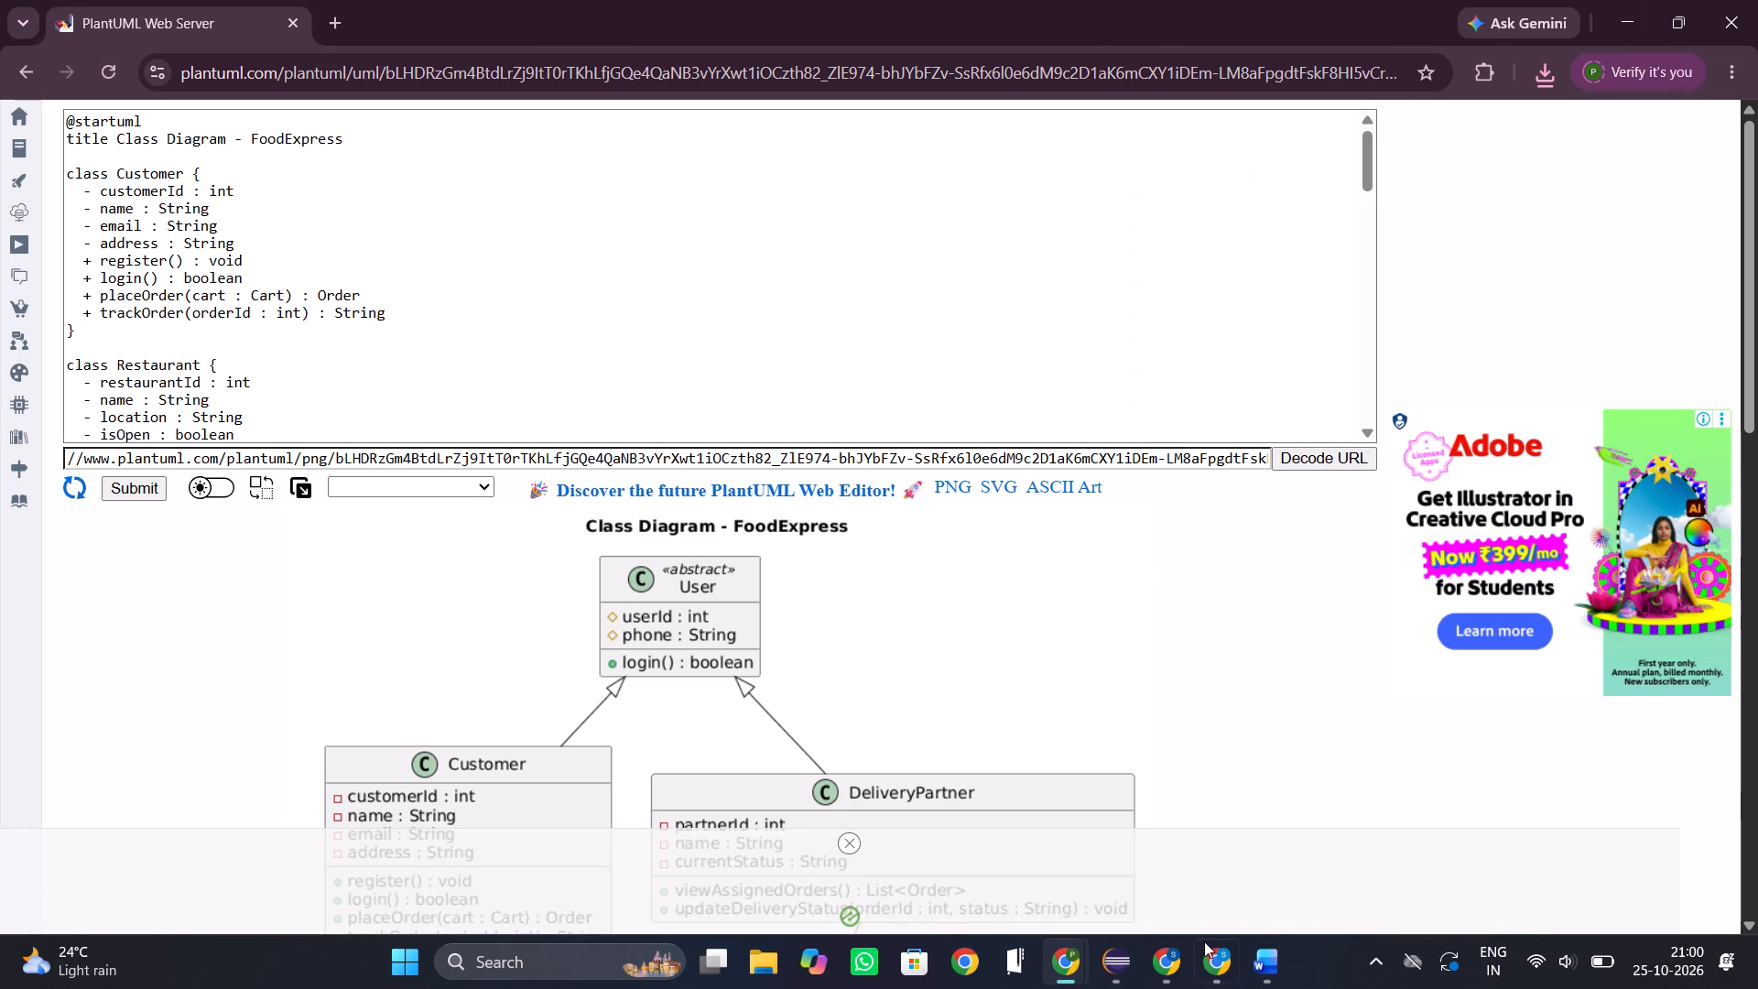
Resume Staff Graded Assessment - 1 on Coursera and review its State Diagram and Class Diagram requirements.
left_click(1175, 963)
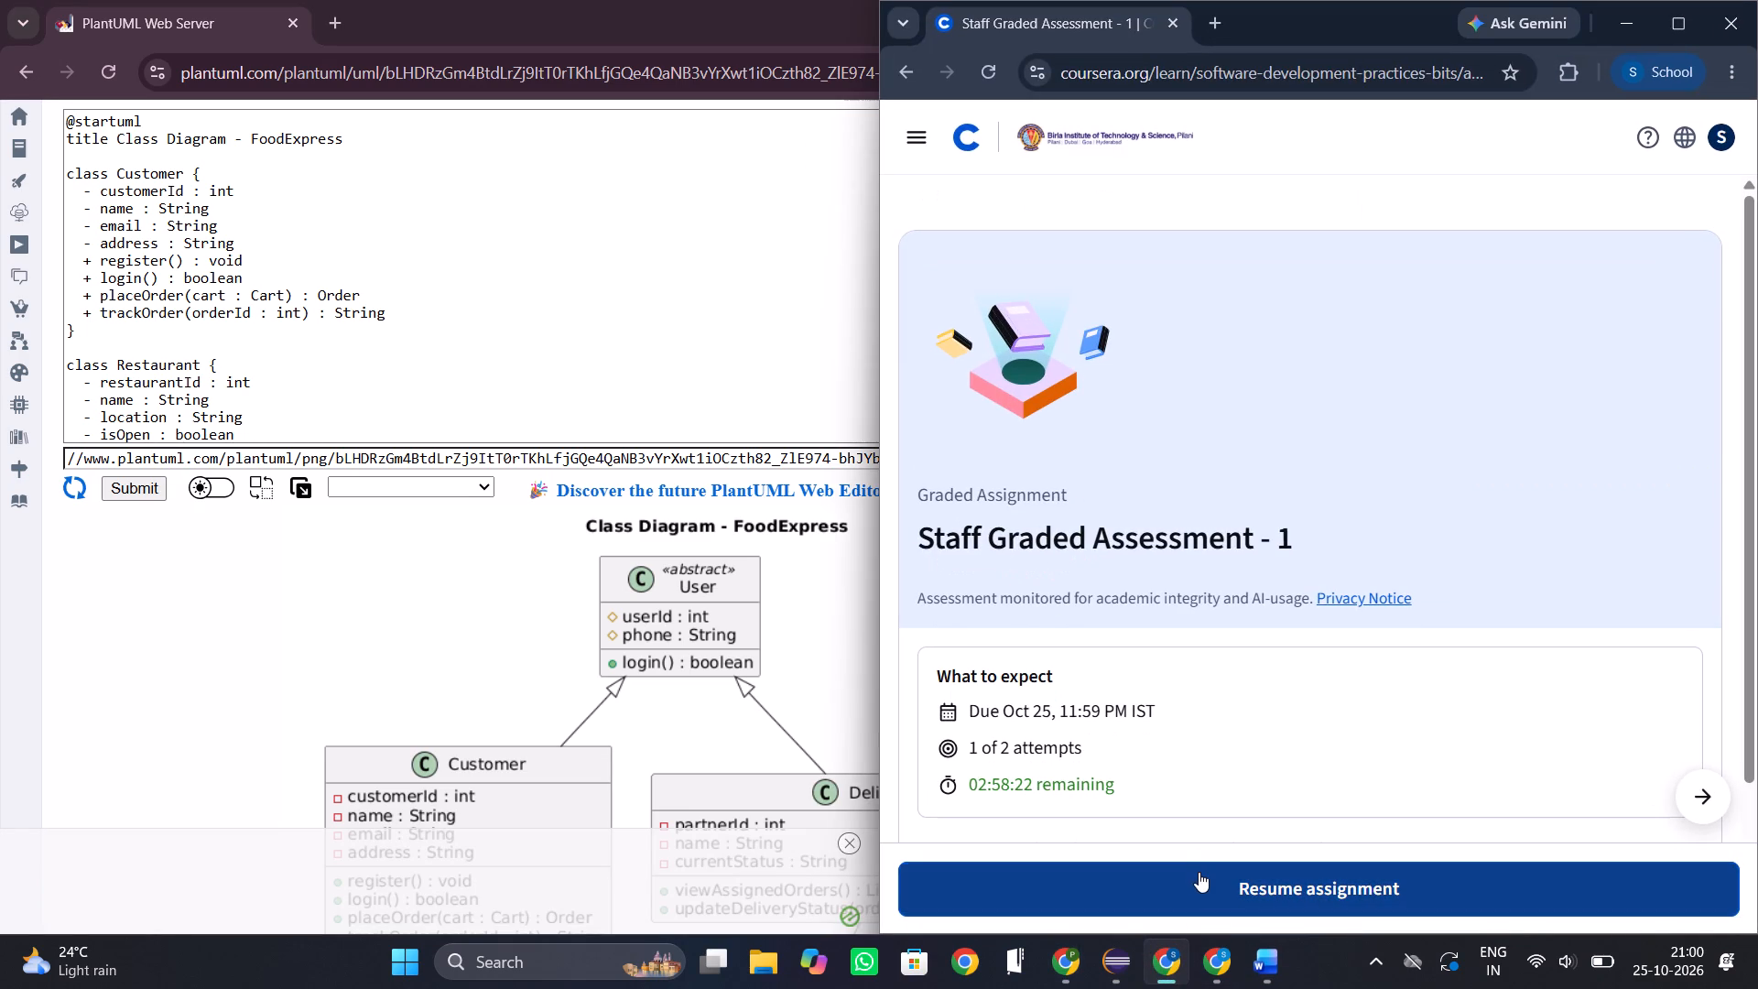
left_click(1201, 877)
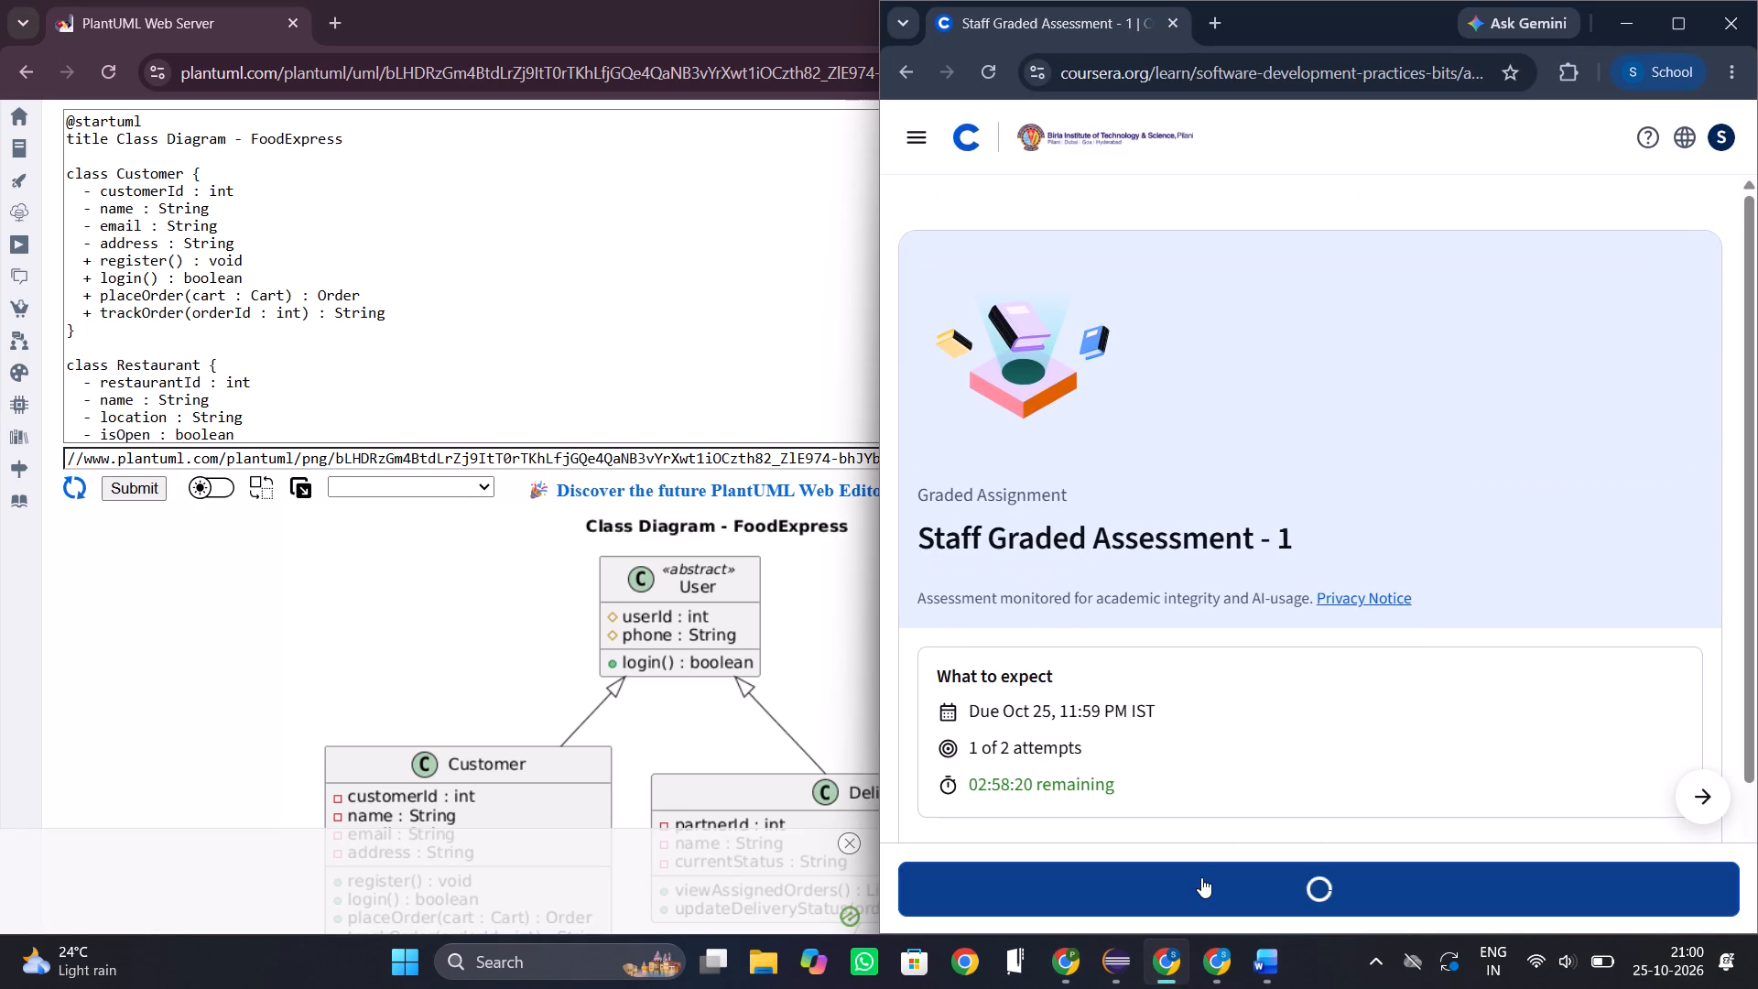
scroll(1103, 715, "down", 10)
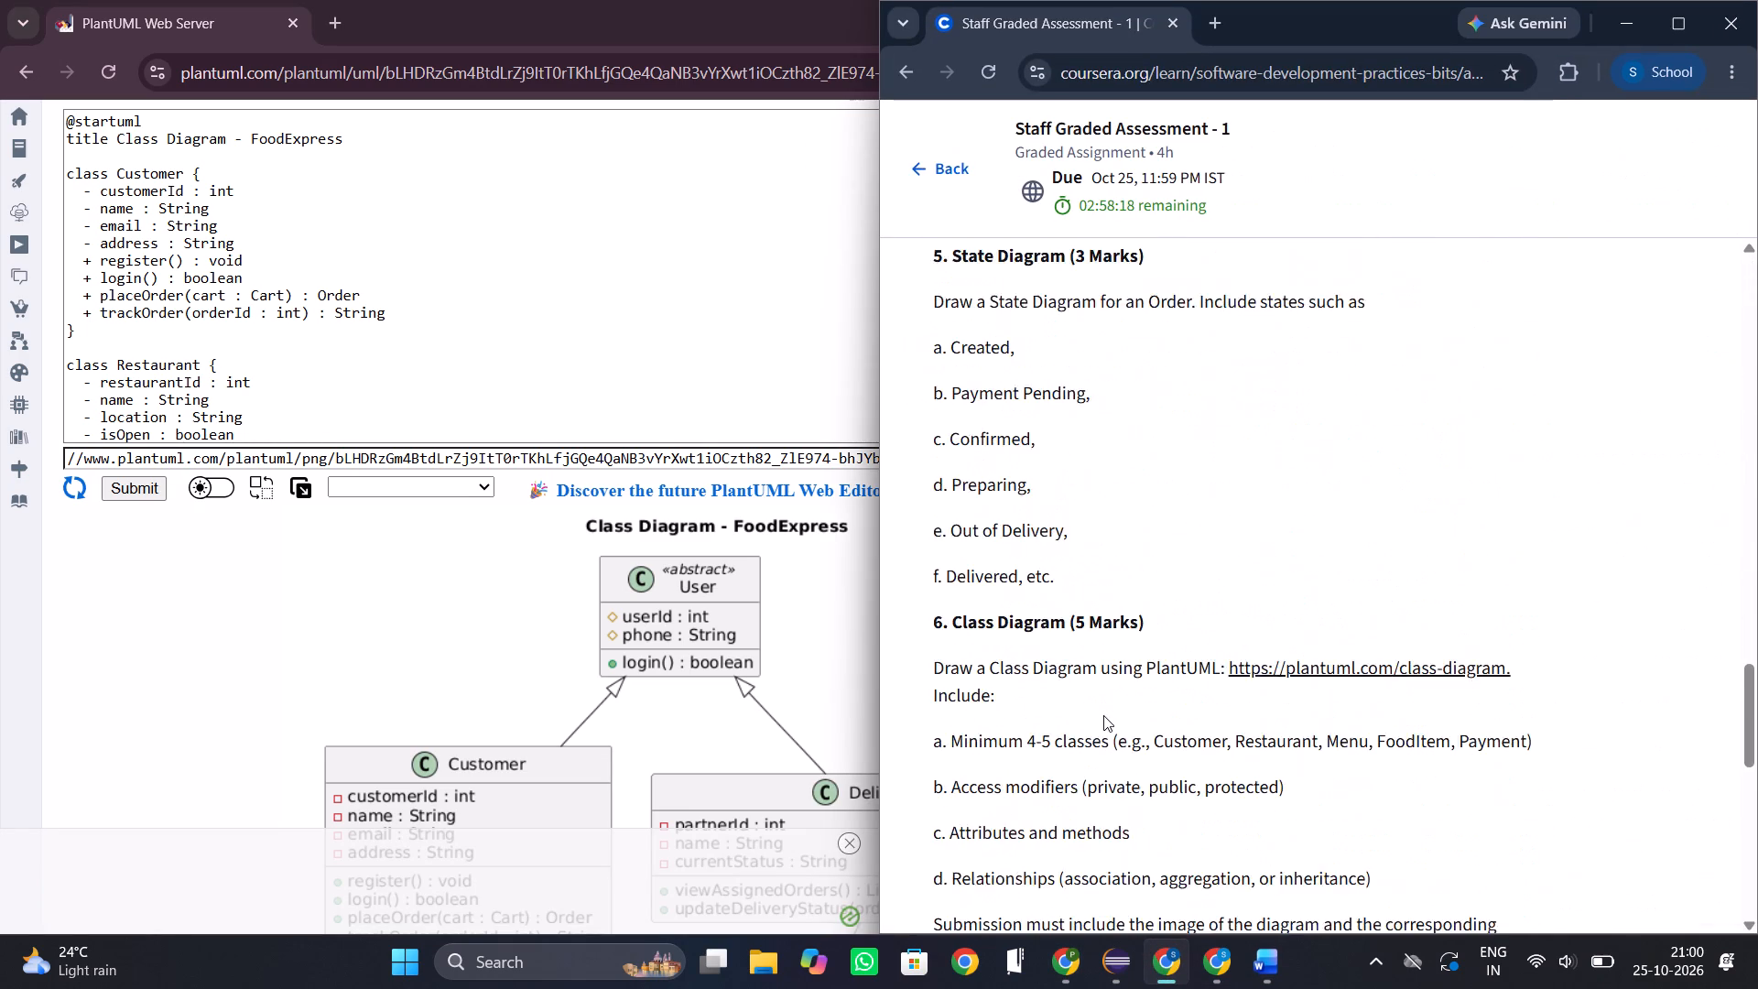
scroll(1103, 715, "down", 1)
left_click(1644, 12)
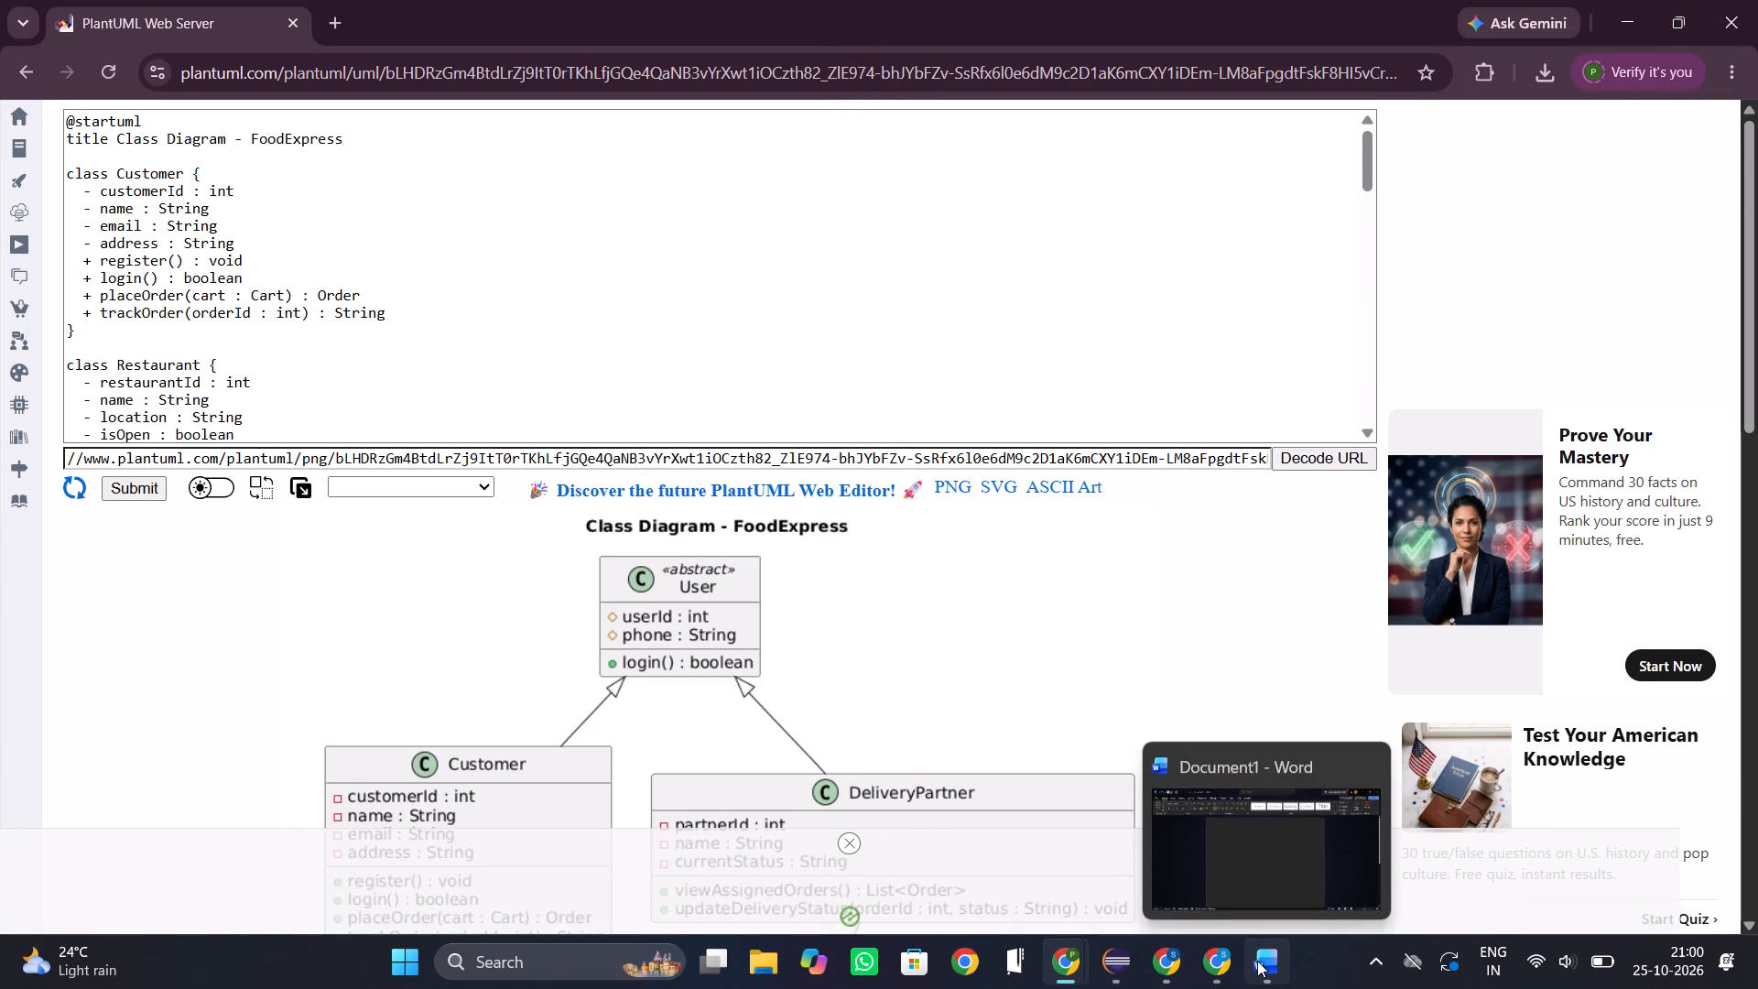
Reopen FoodExpress System Design.pdf from the FoodExpress System Design.zip archive in the Downloads folder.
left_click(1257, 961)
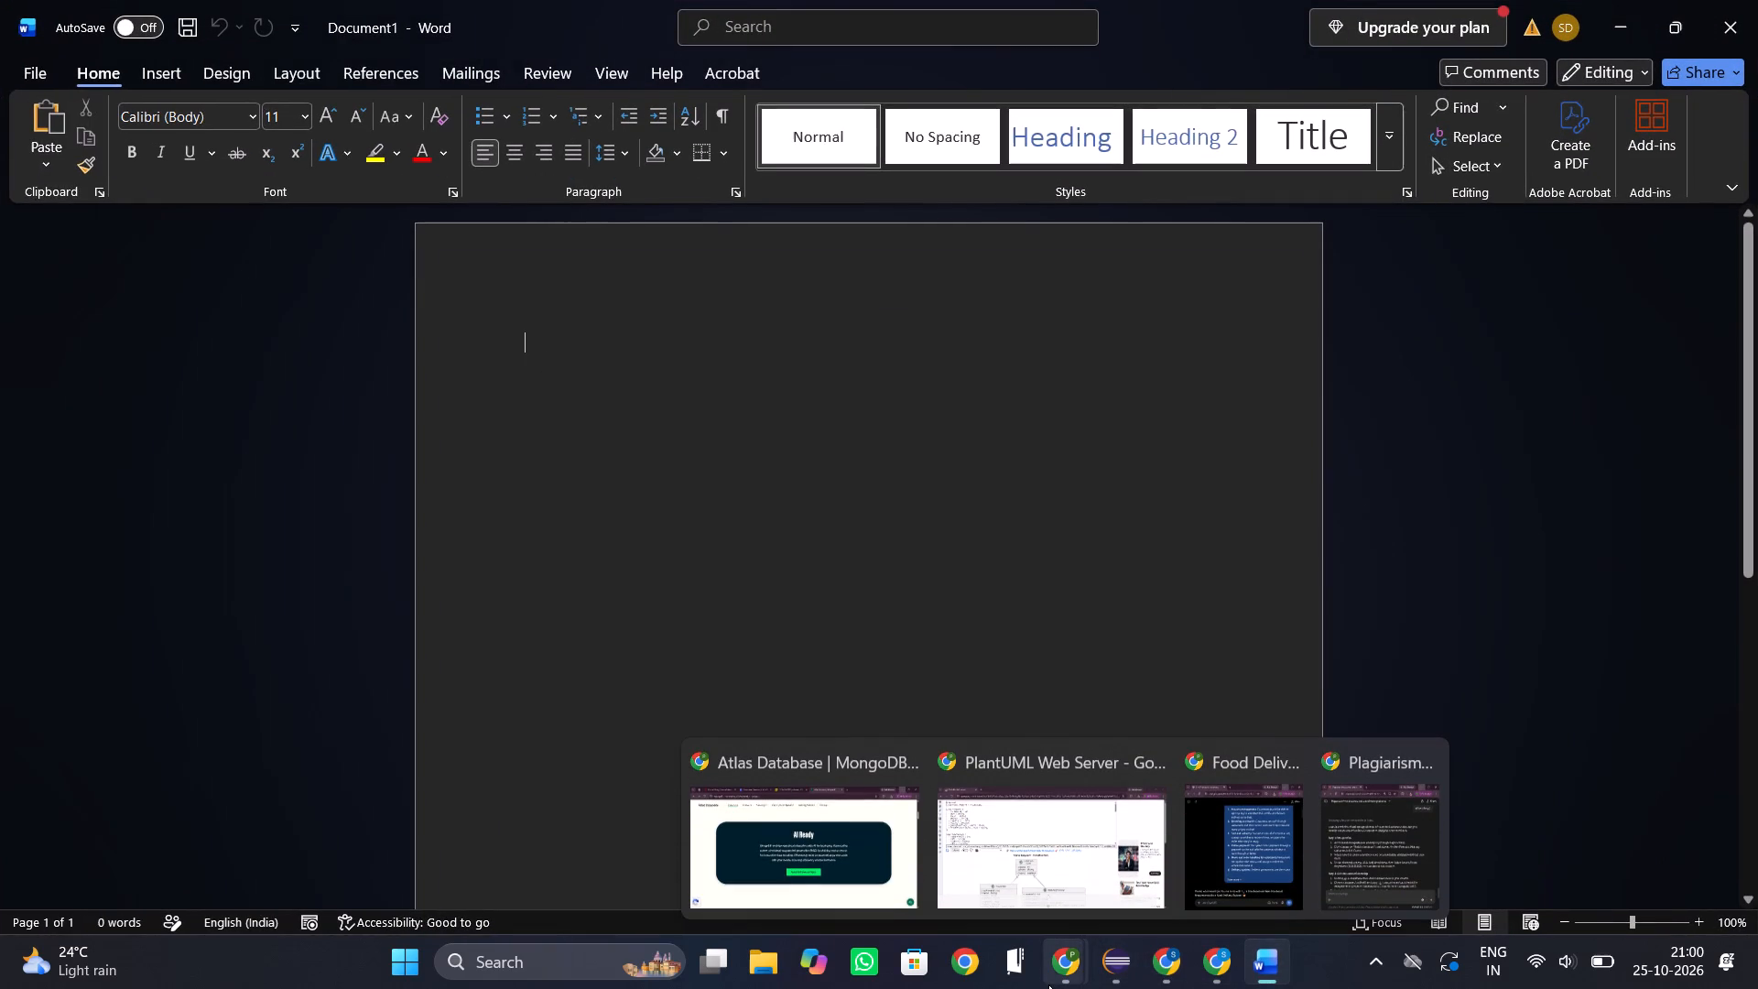
left_click(773, 985)
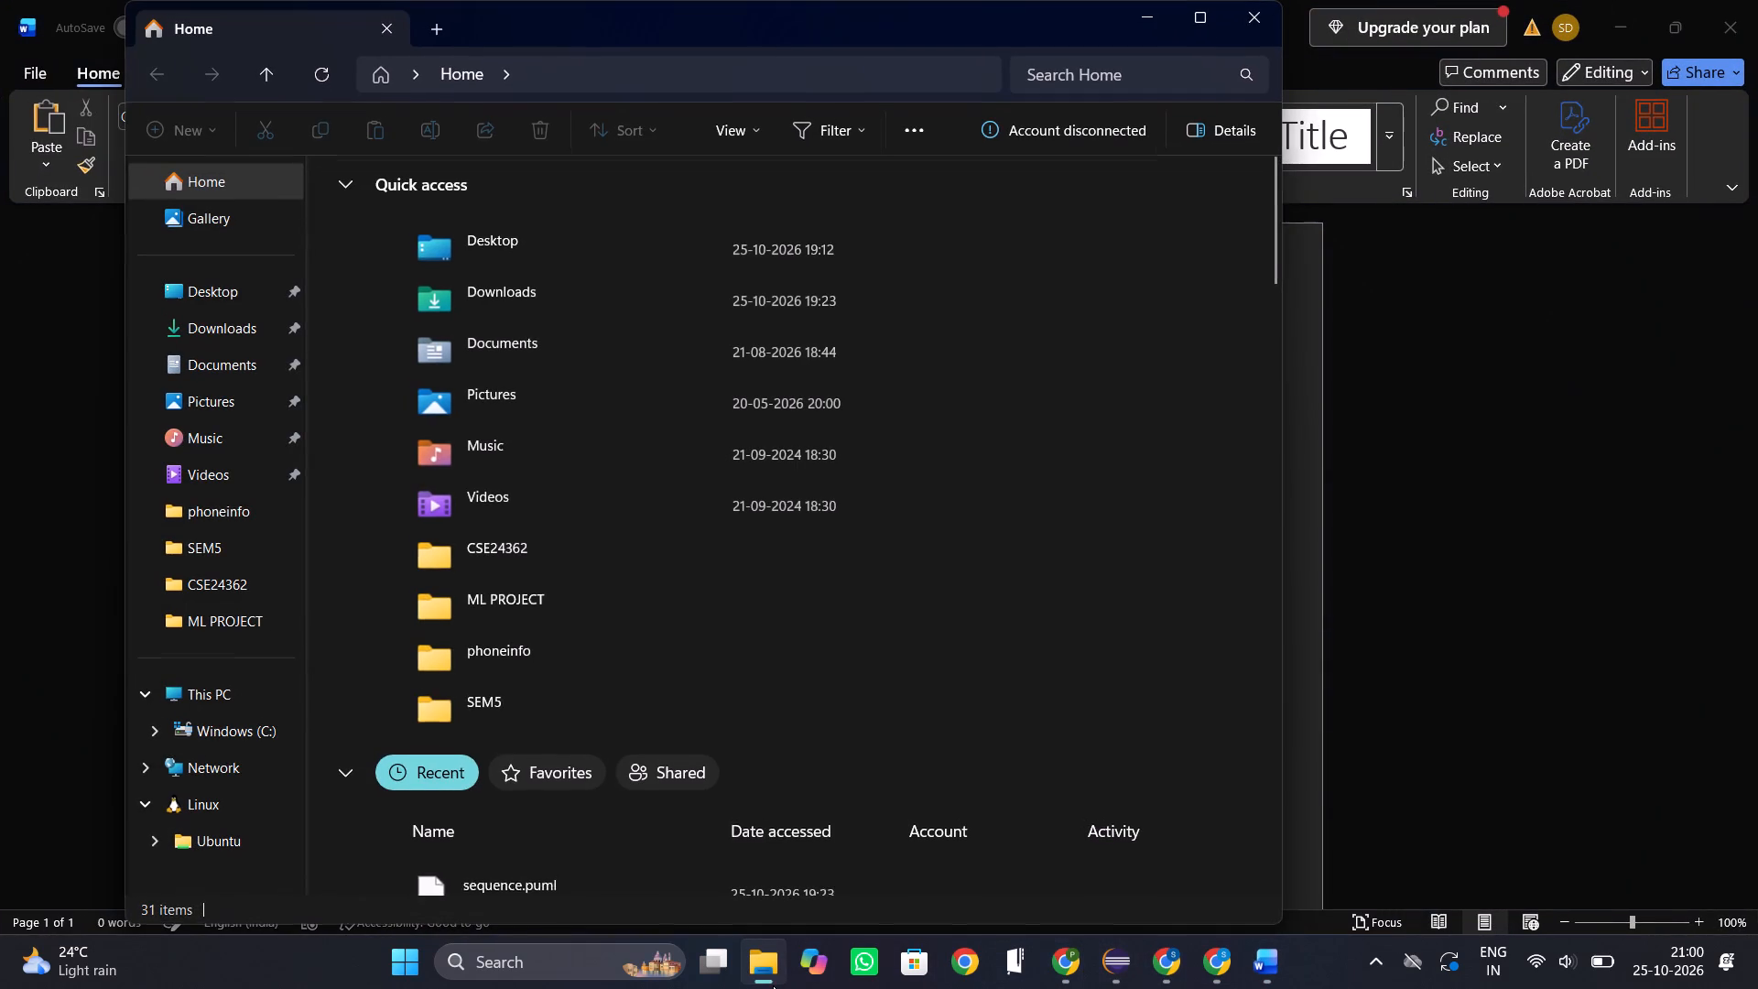
double_click(527, 289)
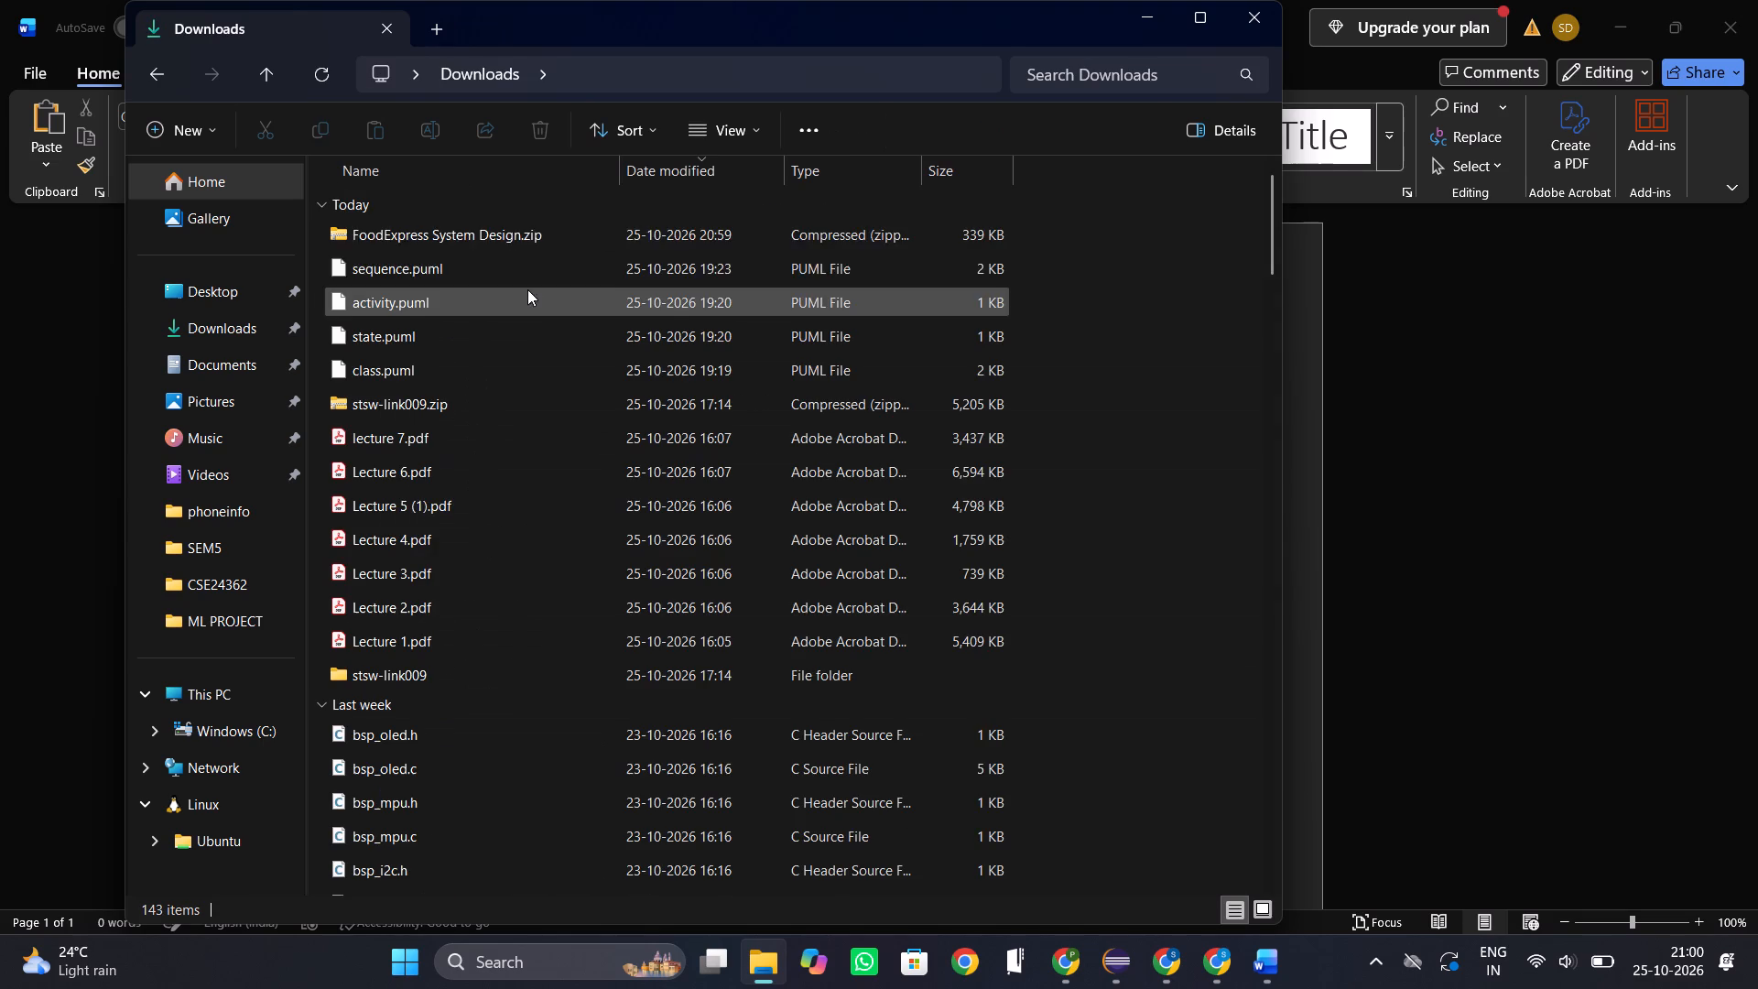
double_click(511, 232)
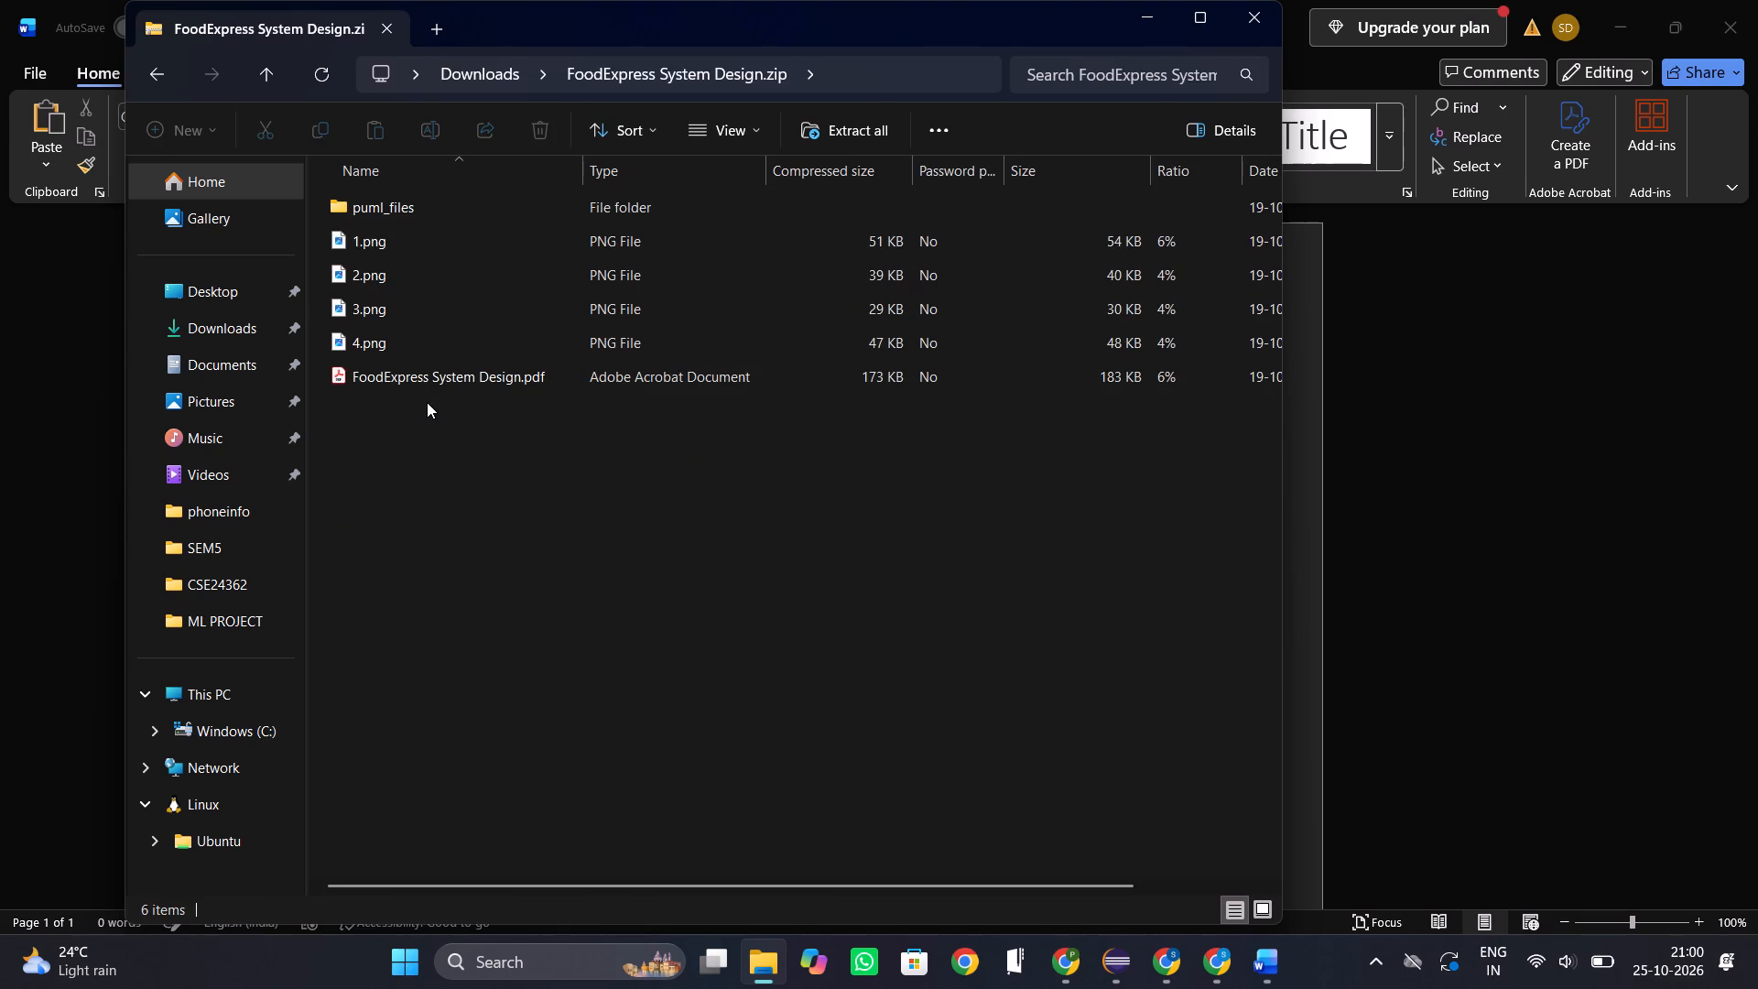
double_click(428, 385)
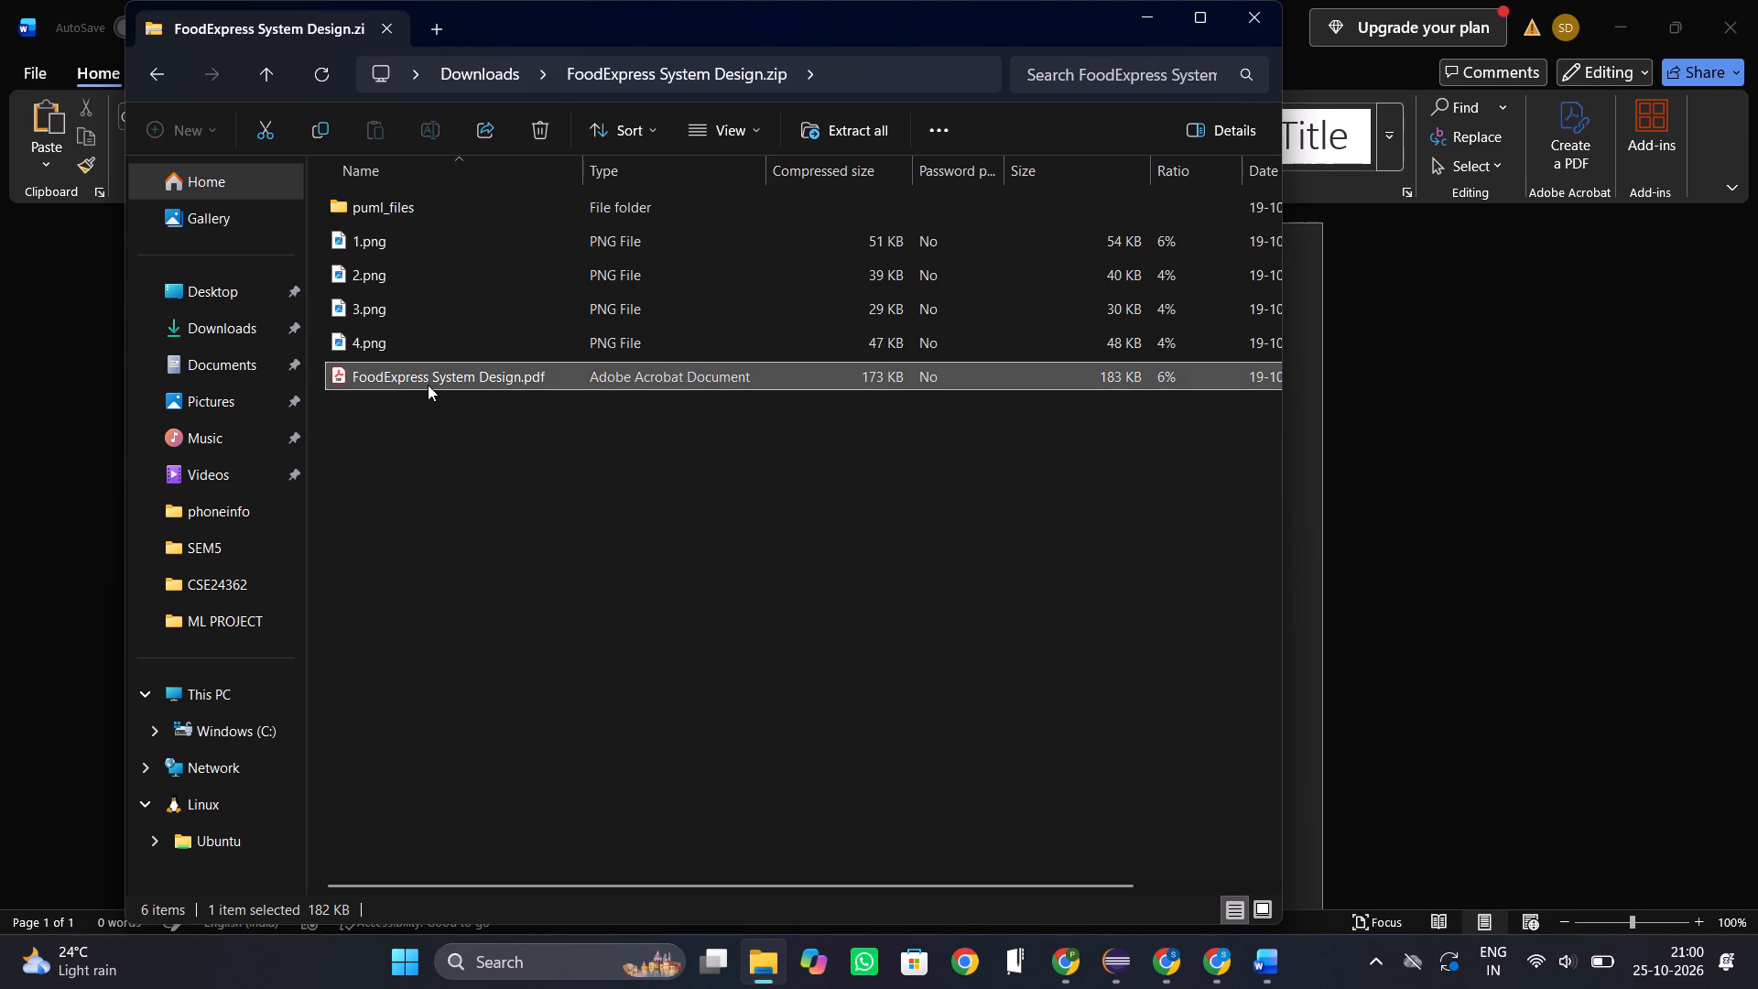
double_click(428, 385)
scroll(824, 588, "up", 9)
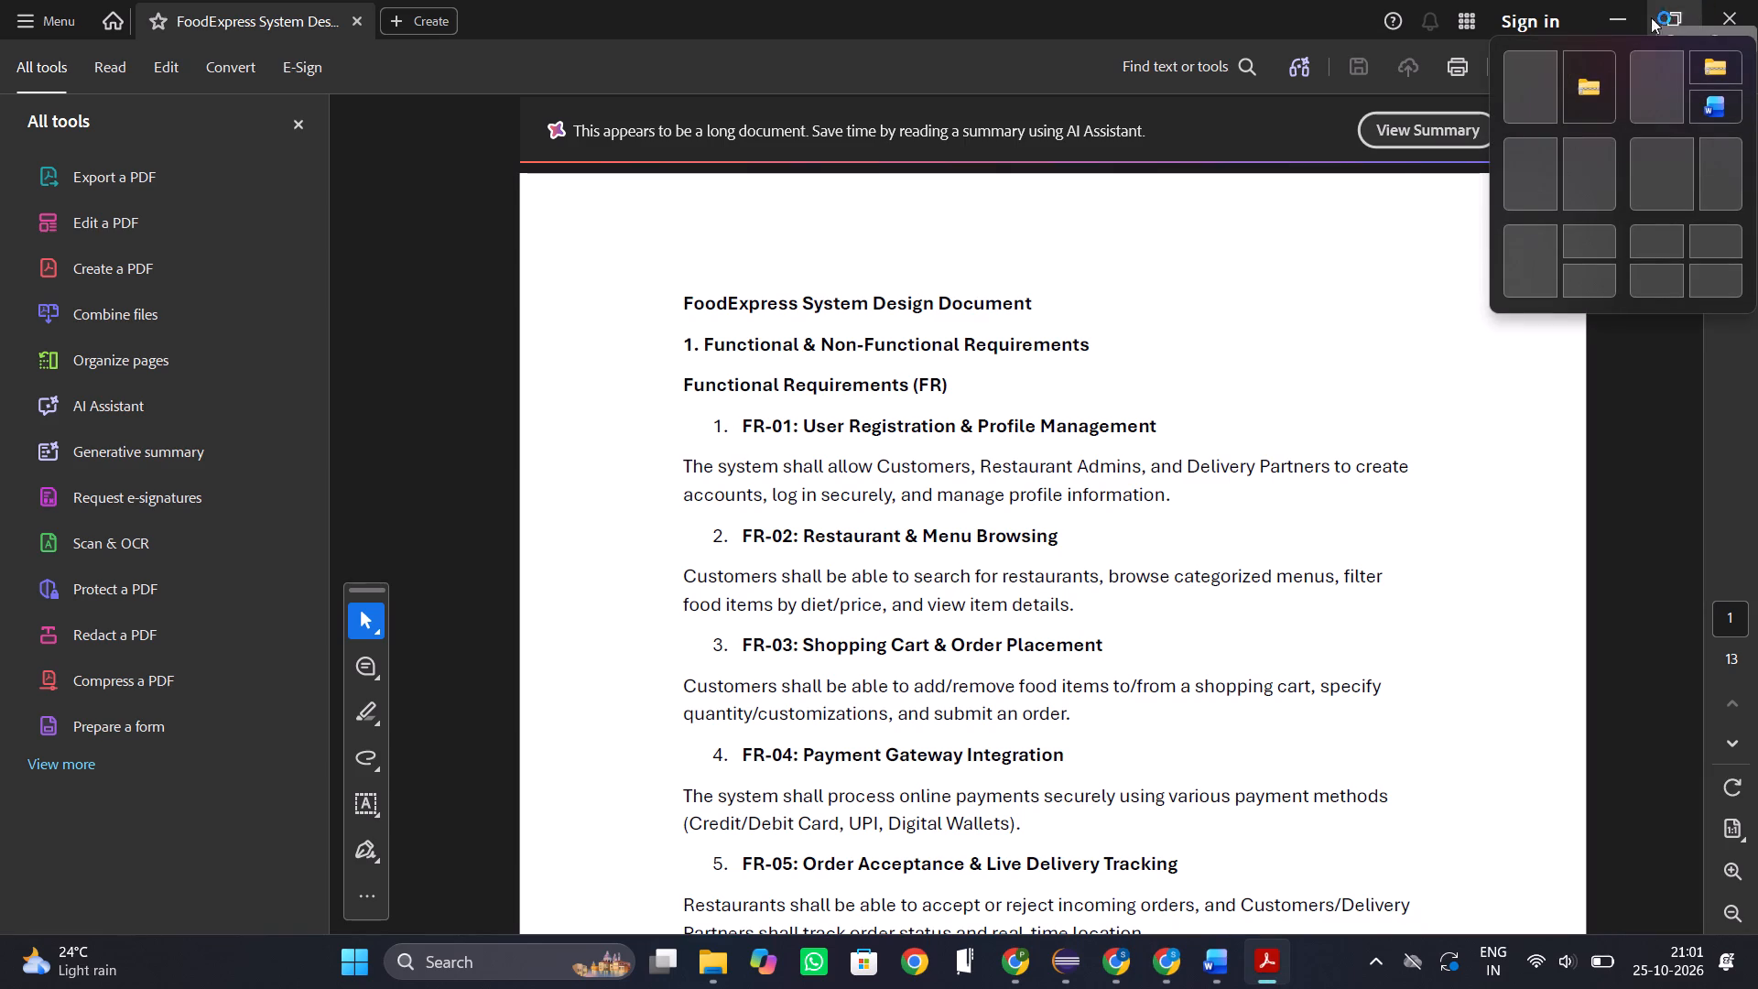
Open Software Development Practices.docx in Word and arrange it side by side with the PDF, hiding the PDF's All tools pane.
left_click(1522, 185)
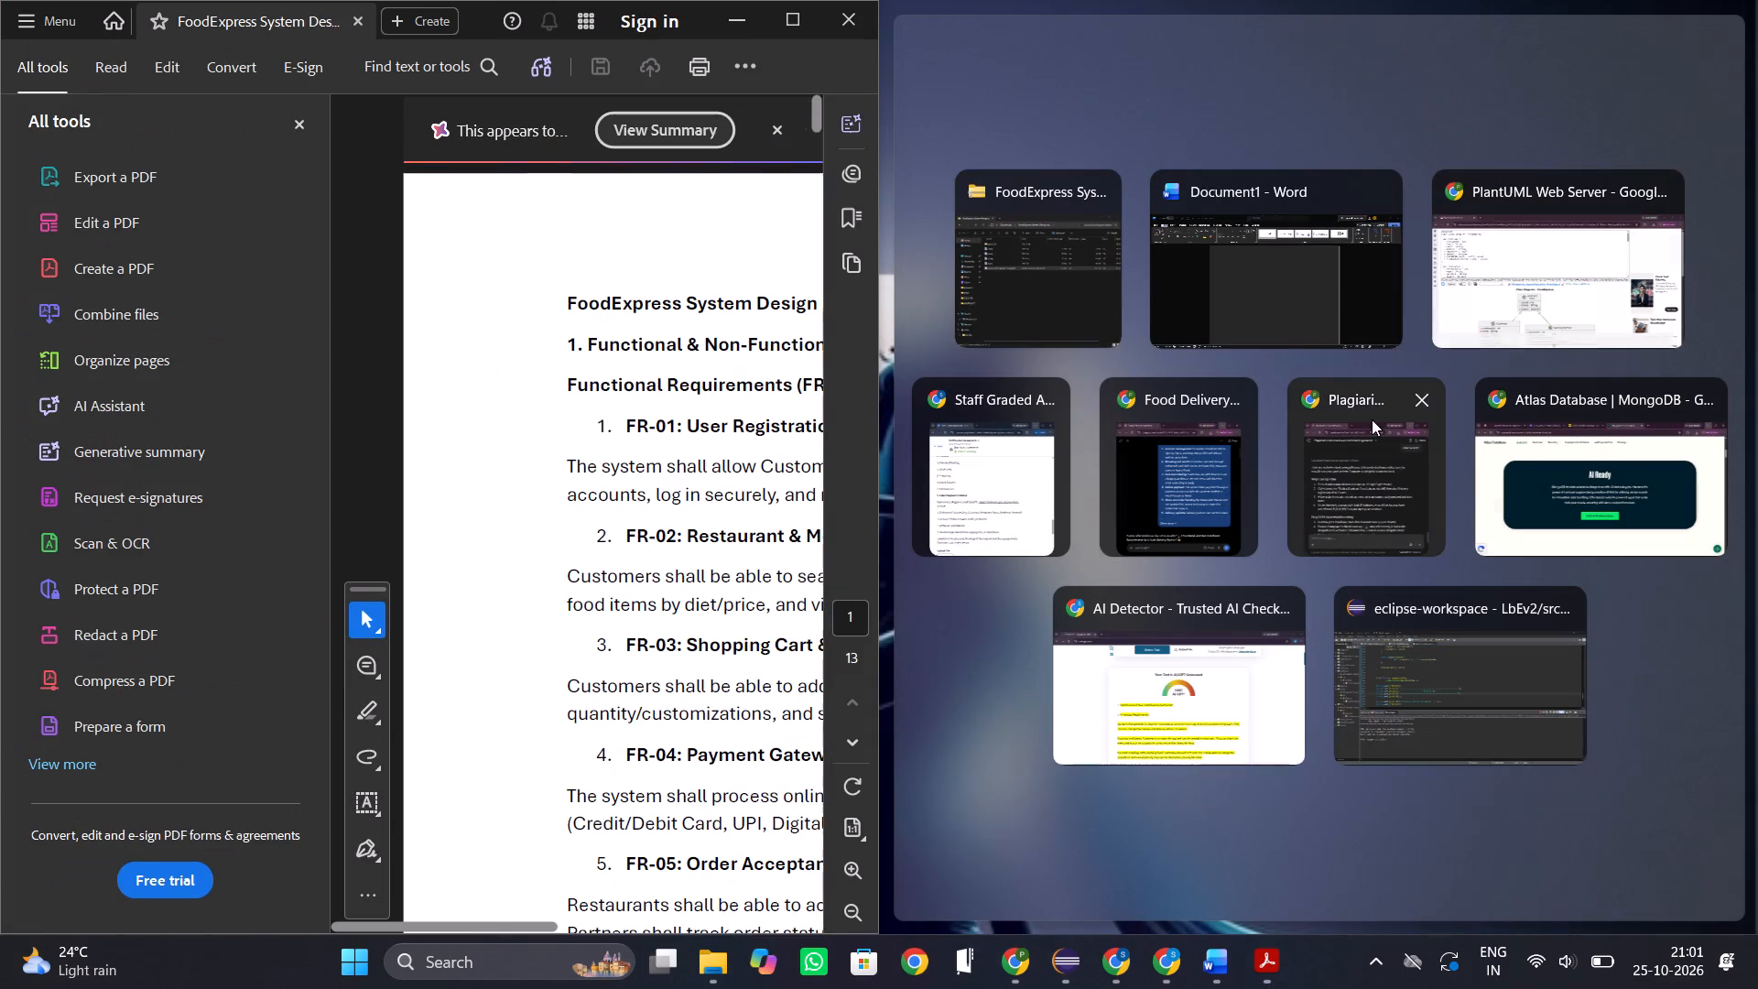
left_click(1274, 299)
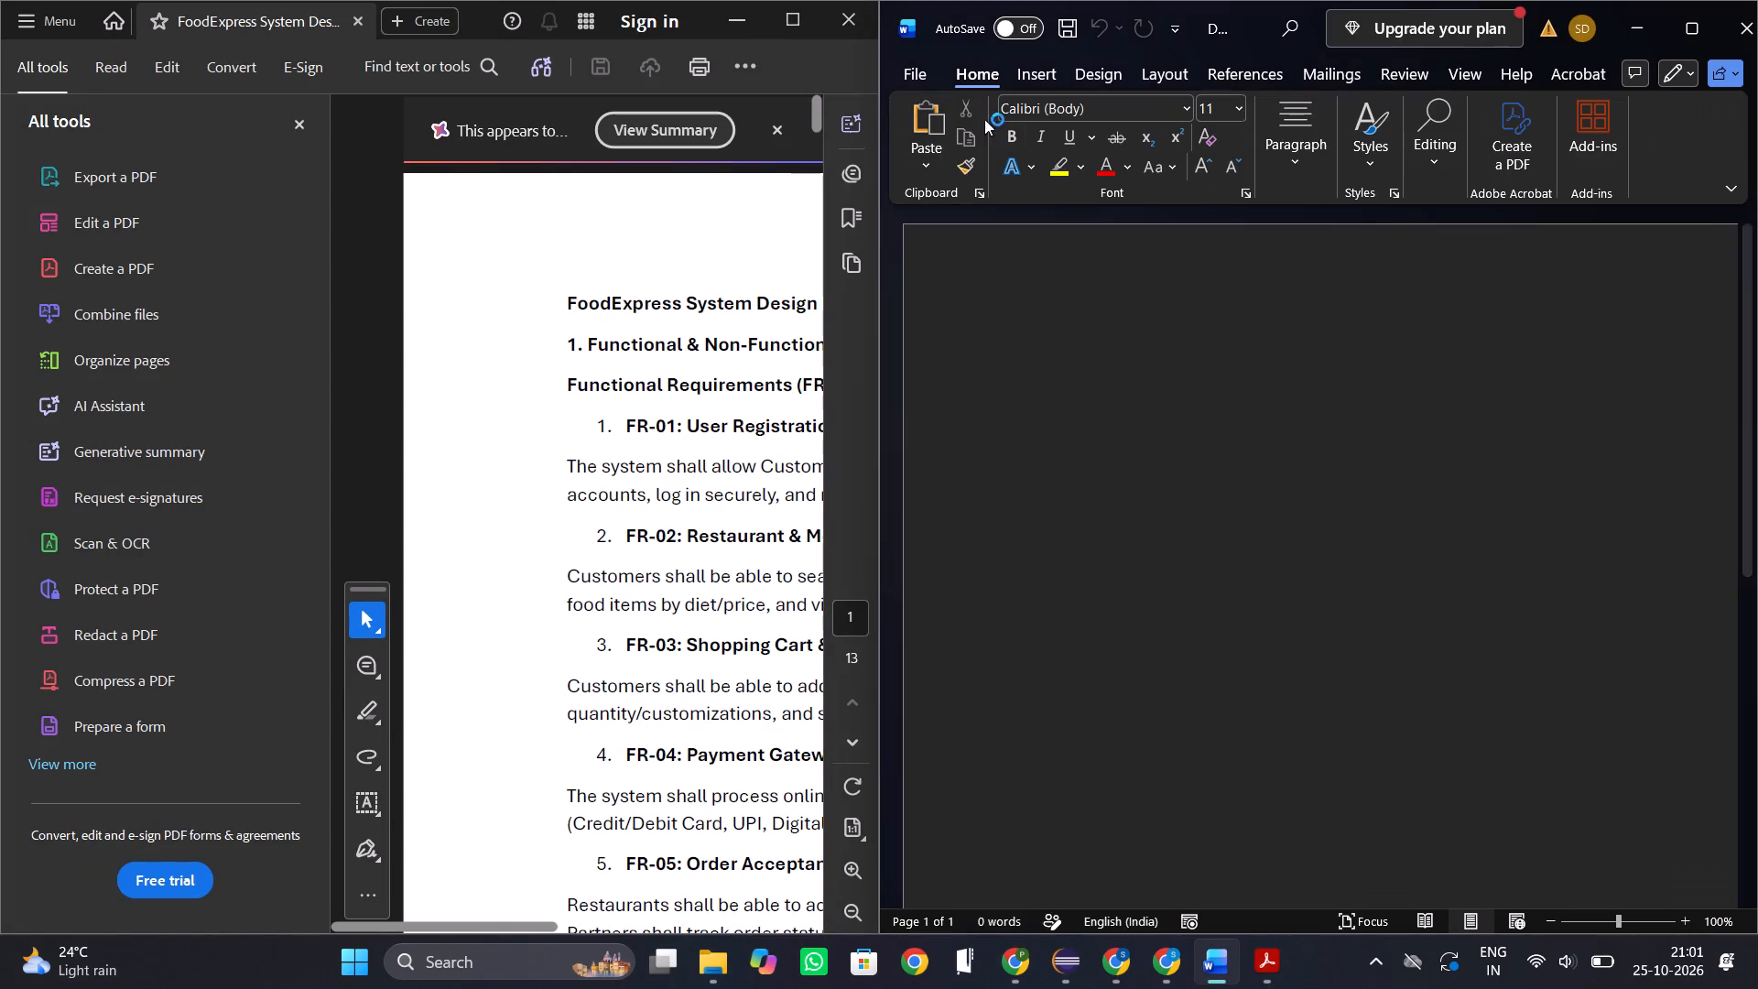
left_click(917, 82)
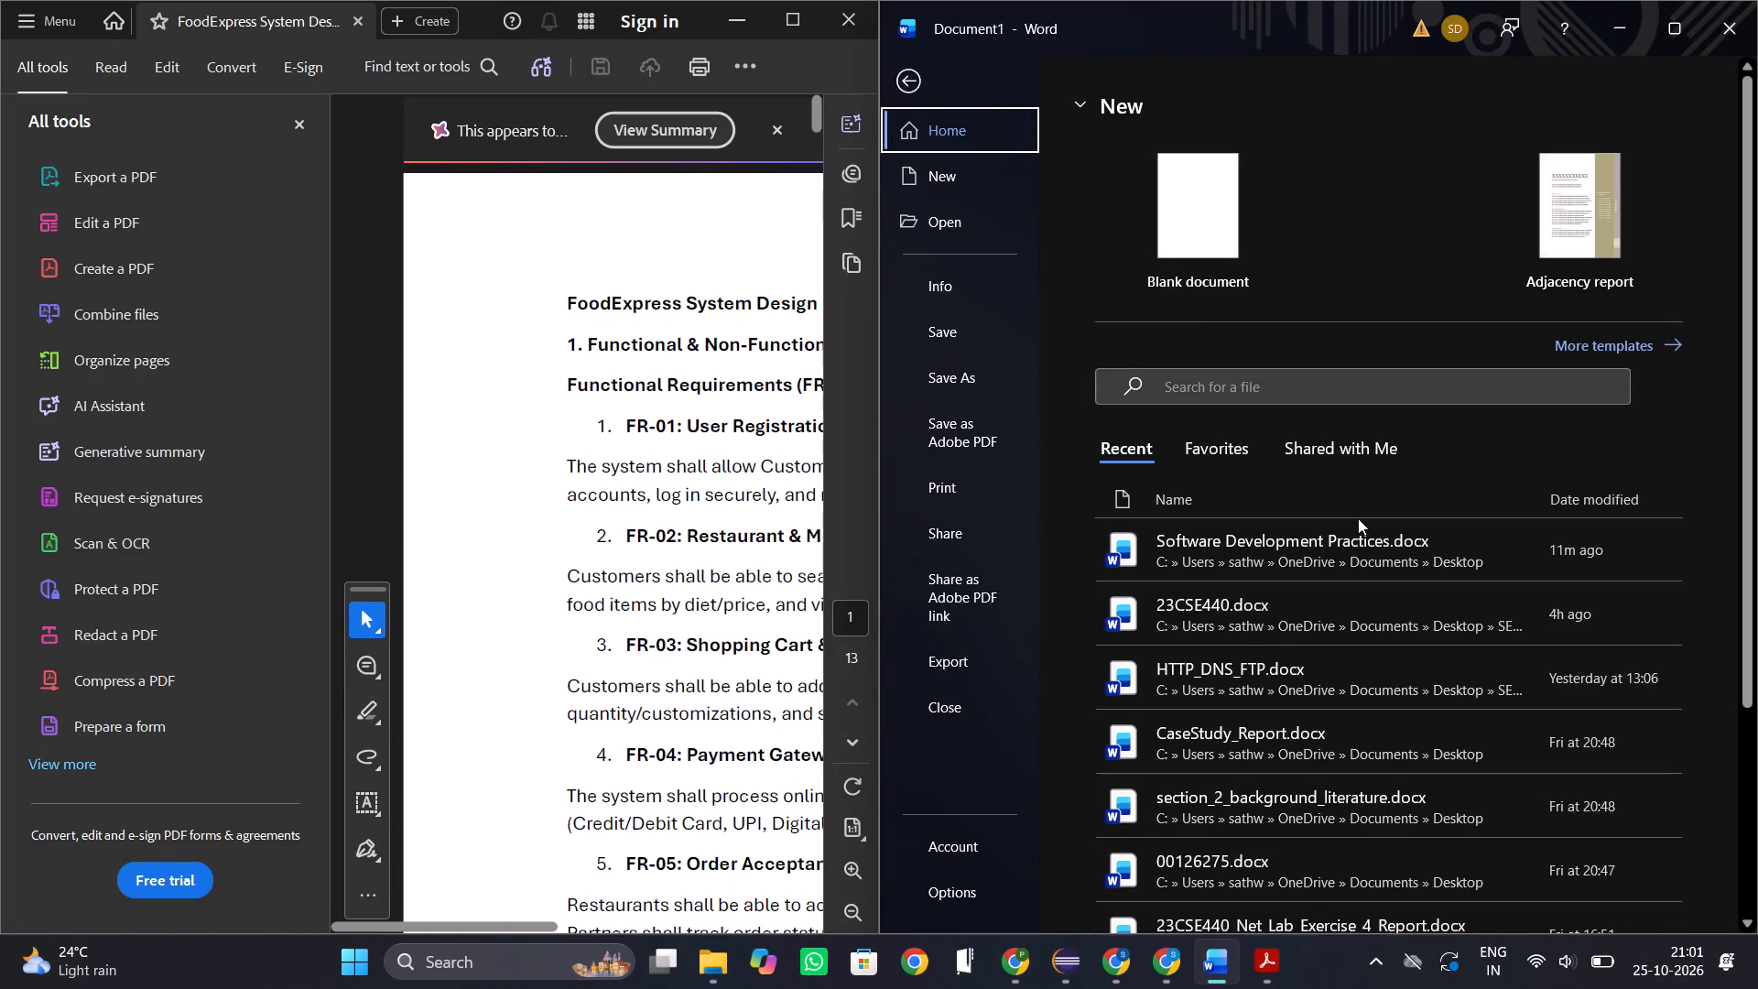
double_click(1357, 541)
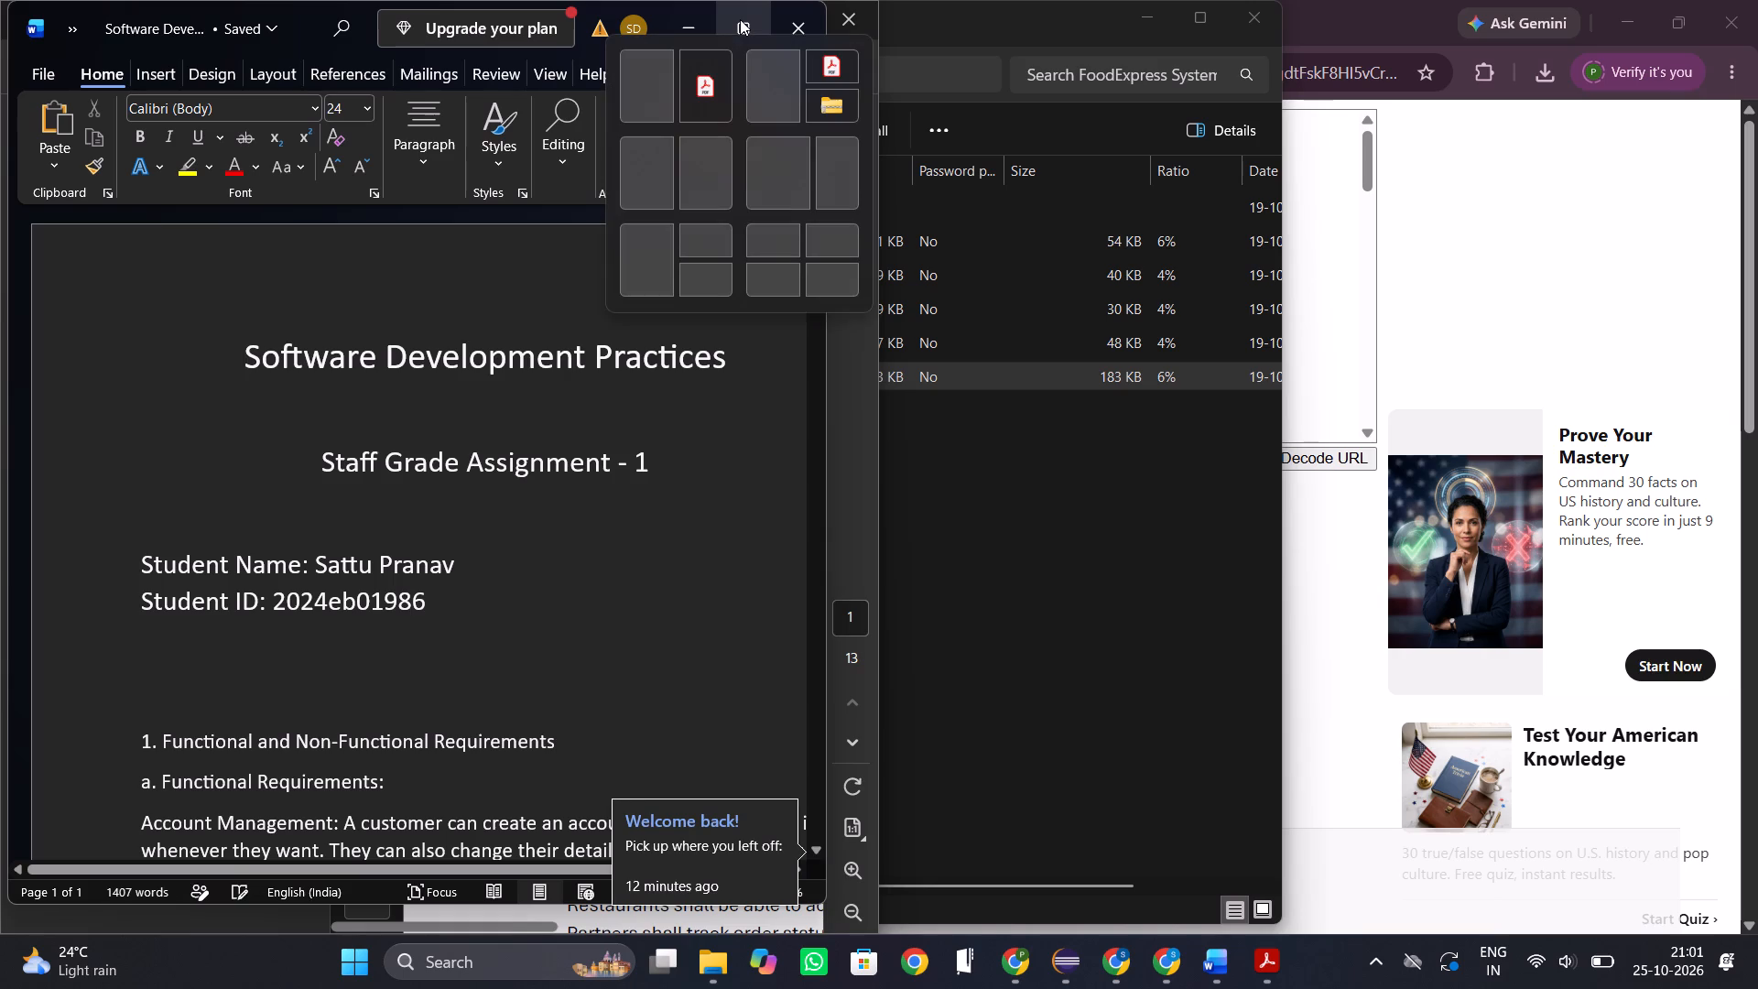
left_click(719, 70)
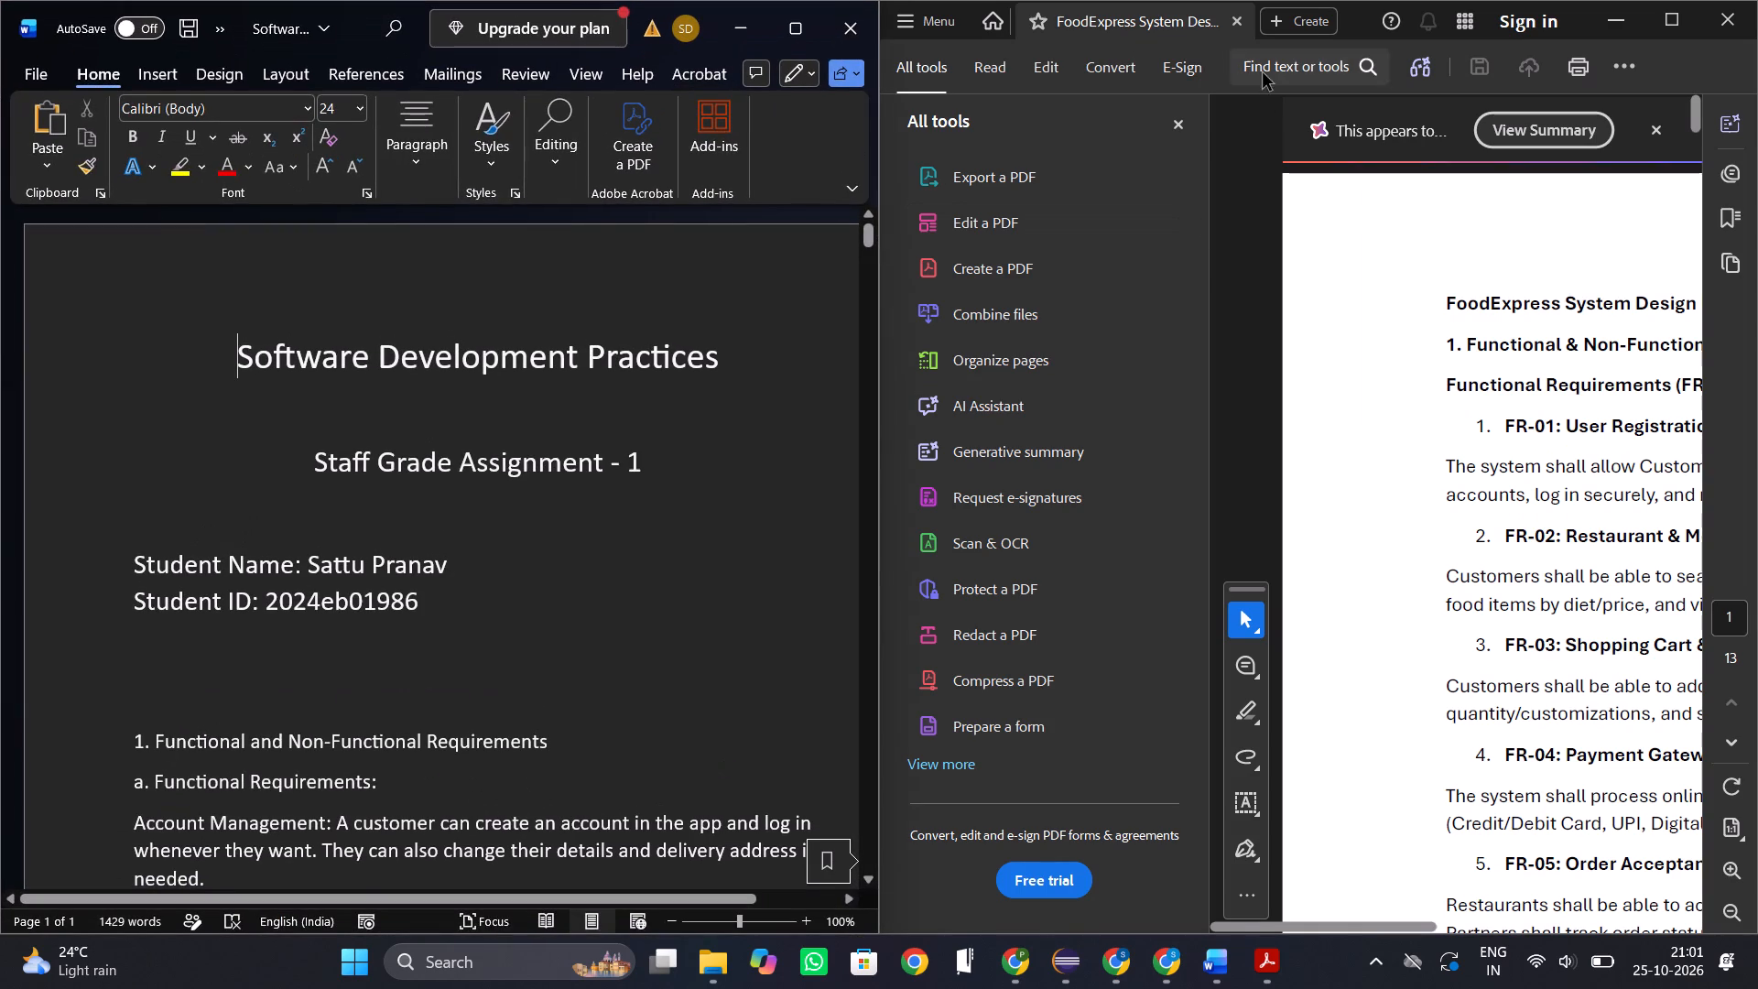
left_click(1178, 135)
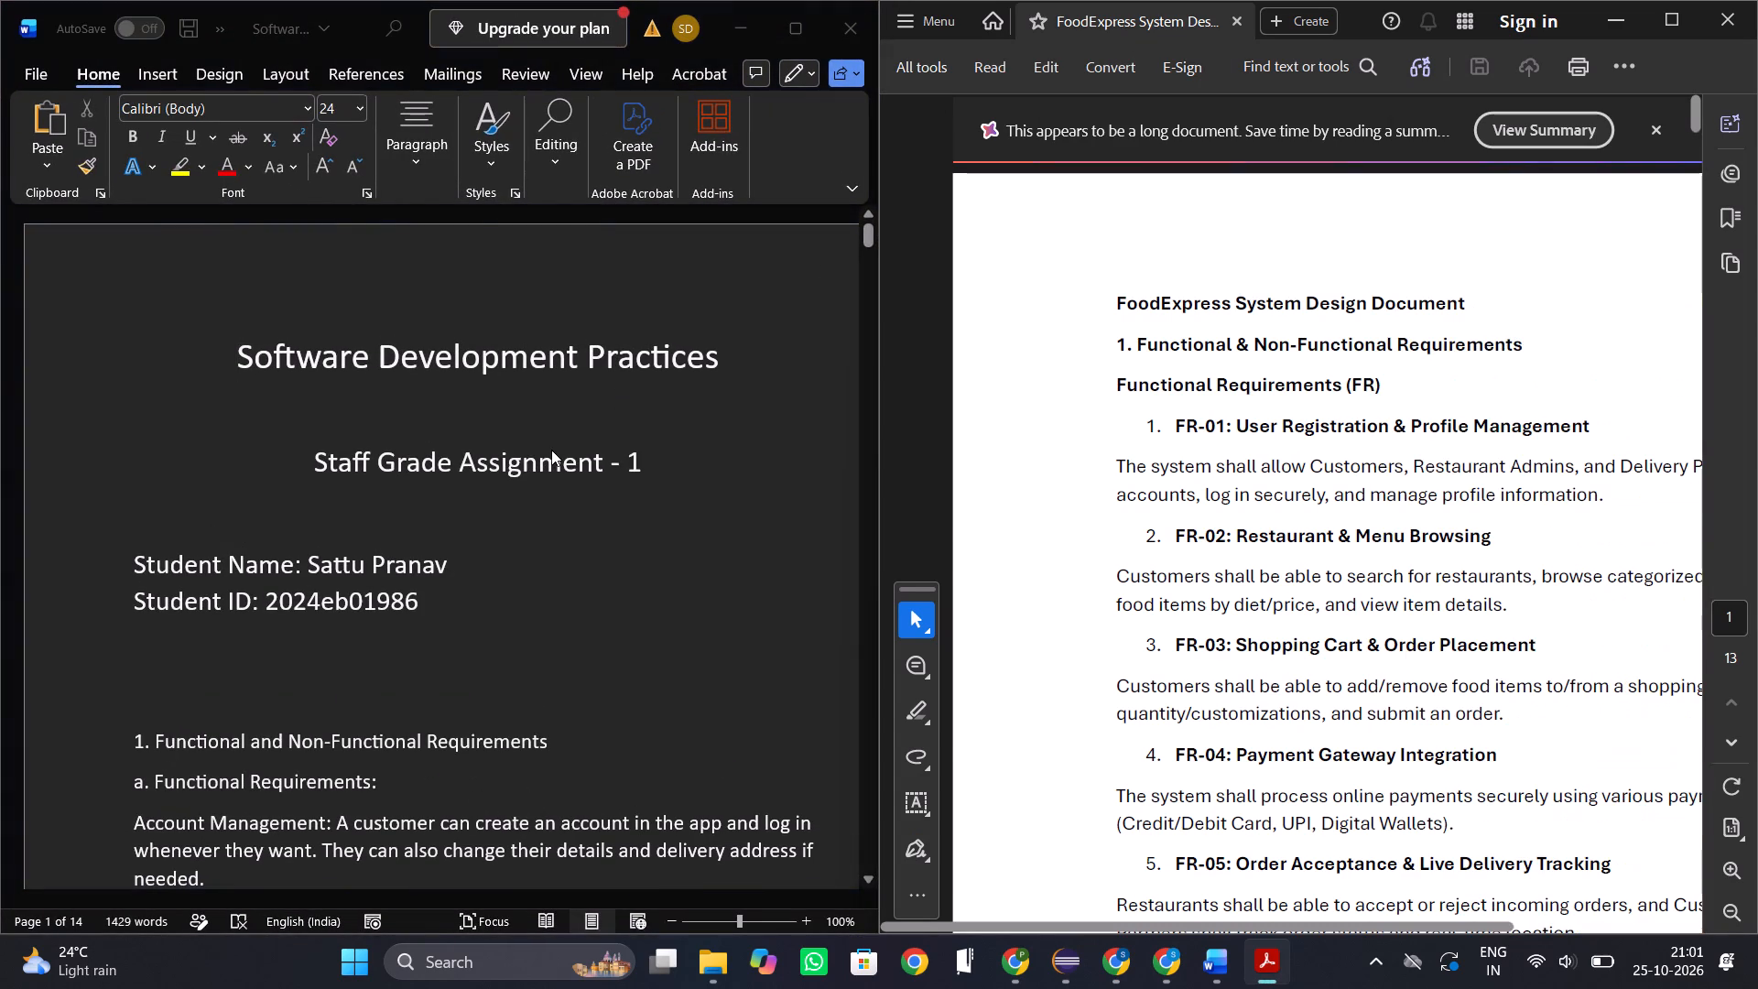
Compare the functional and non-functional requirements and the Place a Food Order use case in the Word report with those in the FoodExpress PDF.
scroll(551, 450, "down", 2)
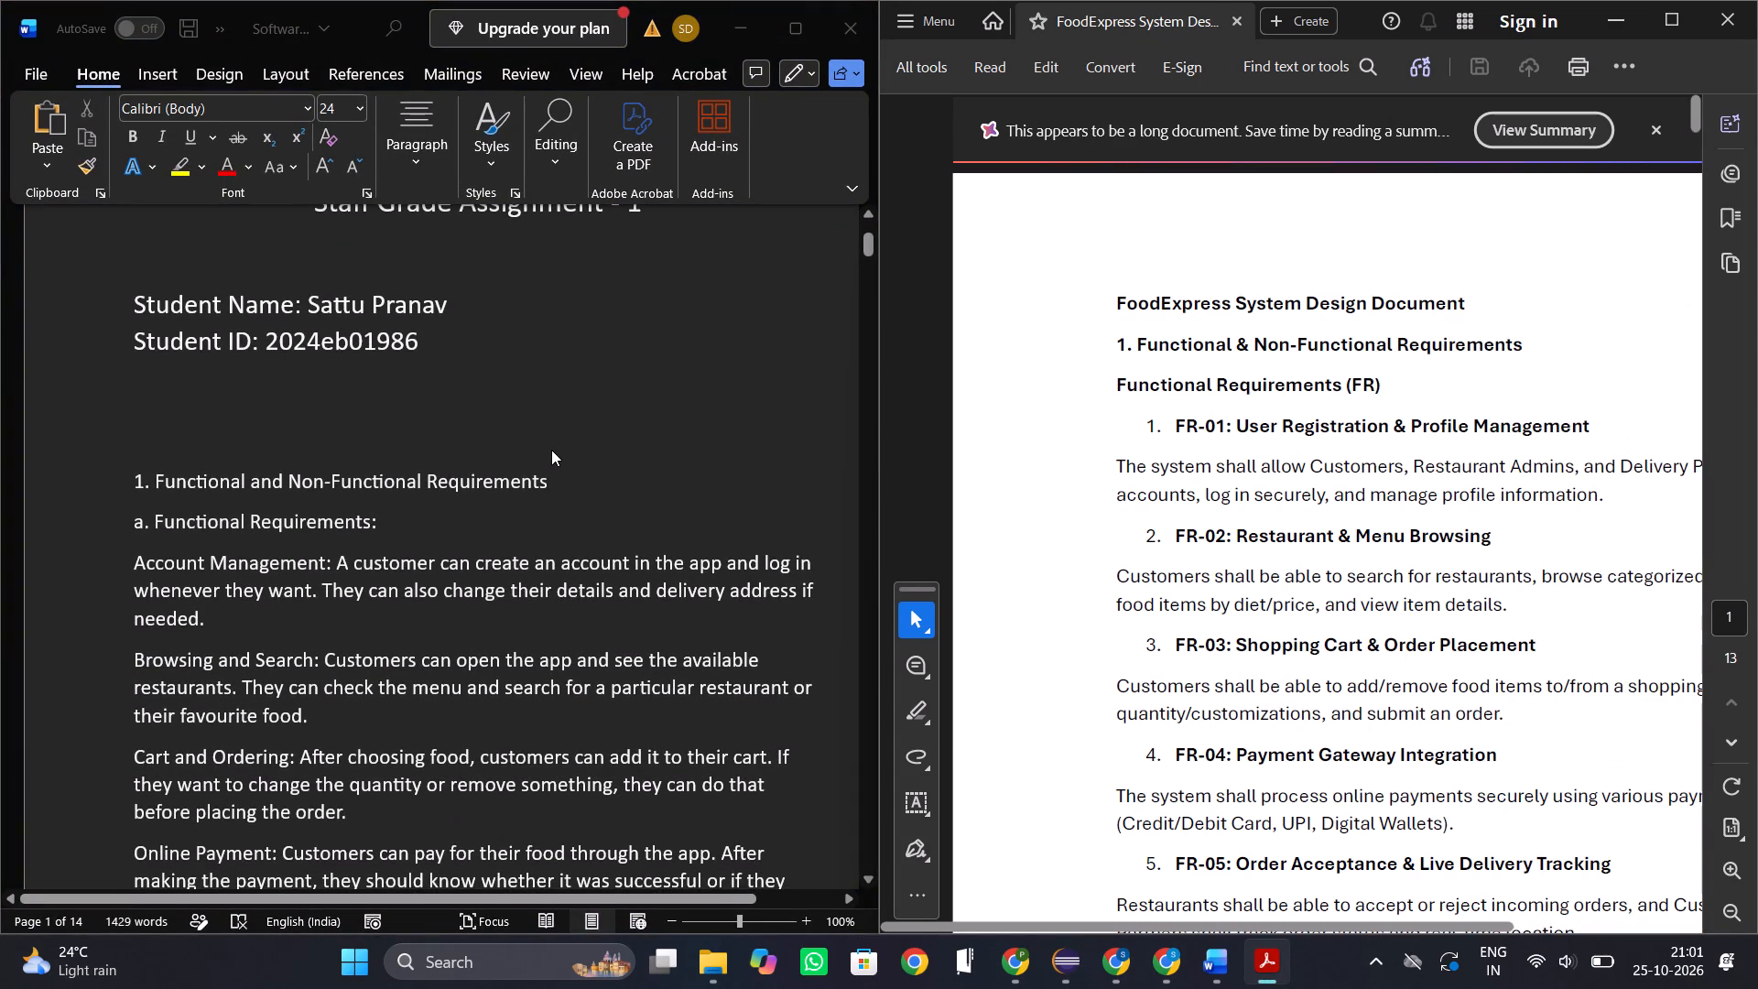
scroll(551, 450, "down", 3)
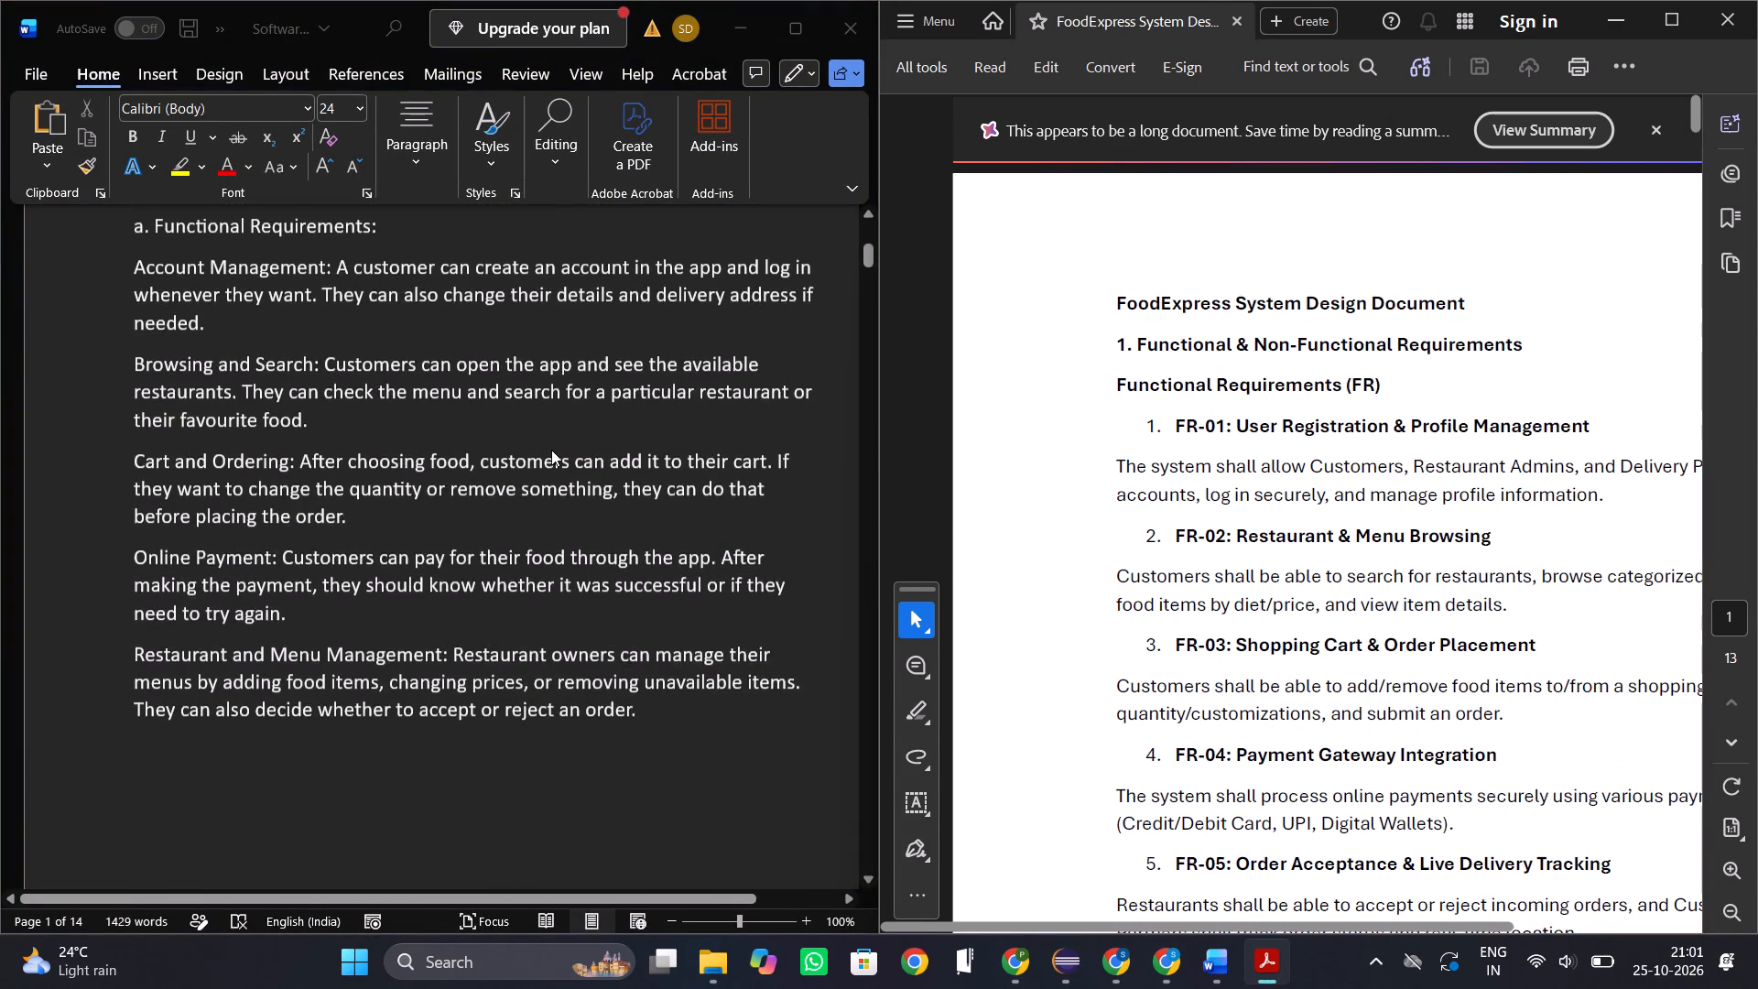
scroll(551, 450, "down", 8)
scroll(551, 450, "up", 1)
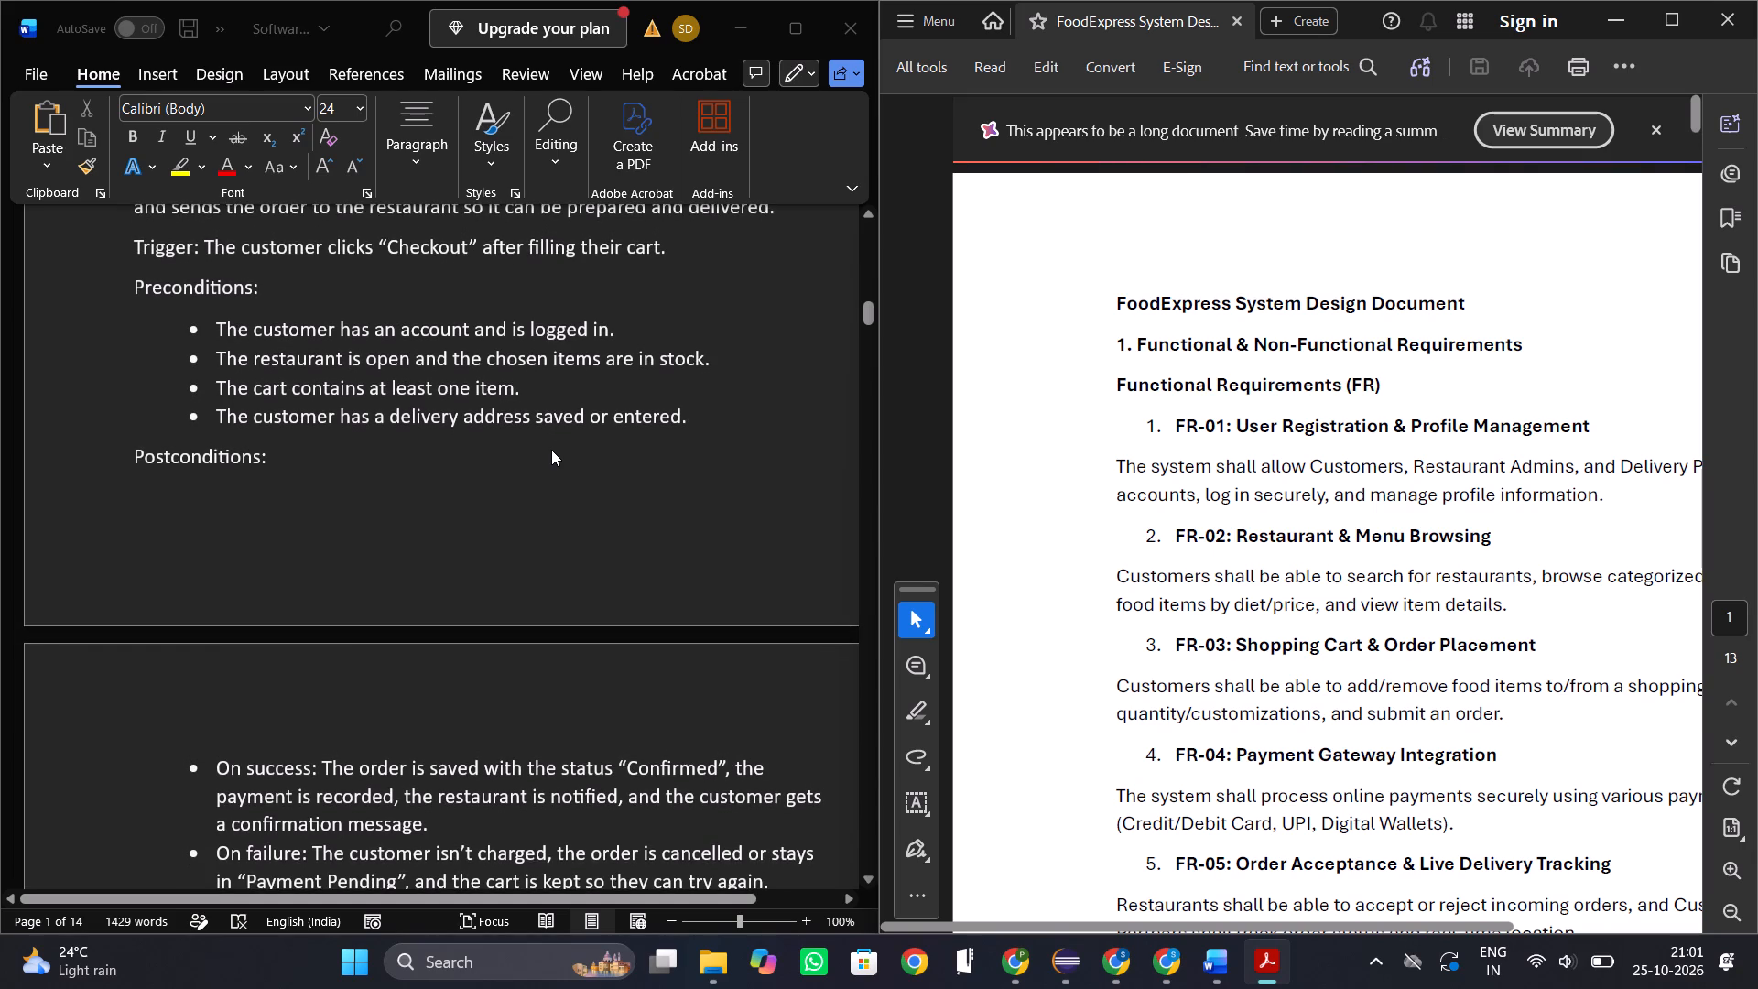
scroll(1146, 580, "down", 9)
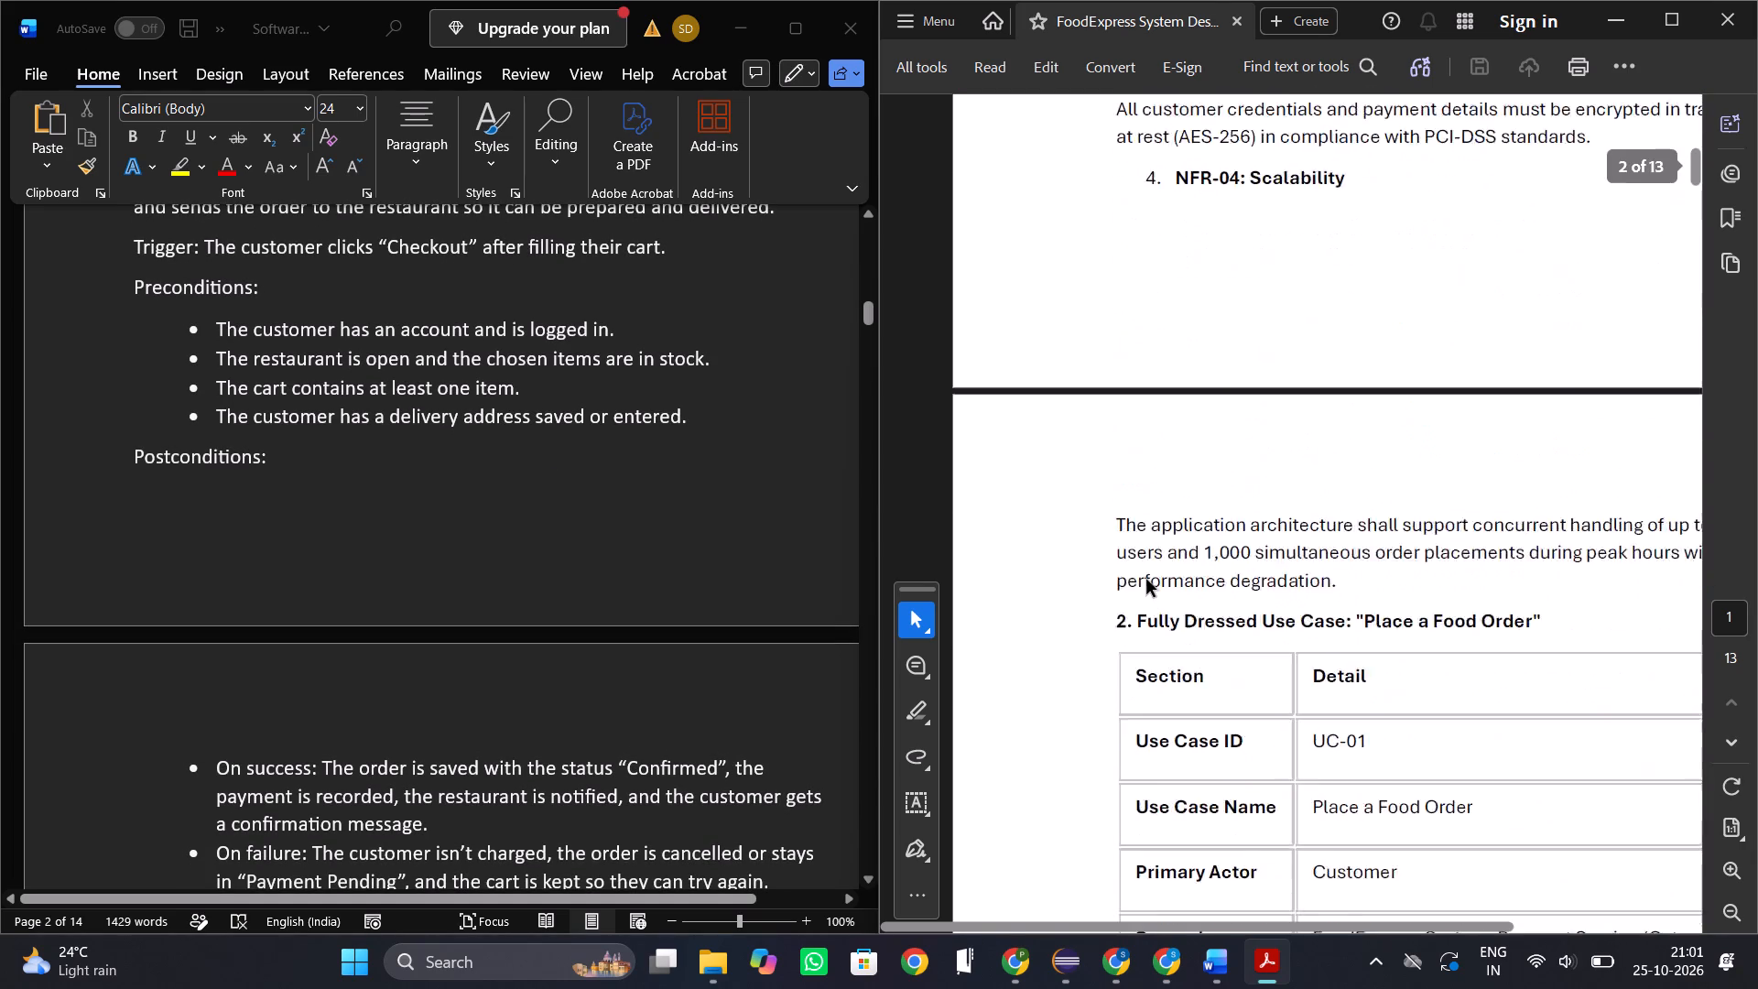
scroll(1146, 580, "down", 5)
scroll(517, 655, "up", 1)
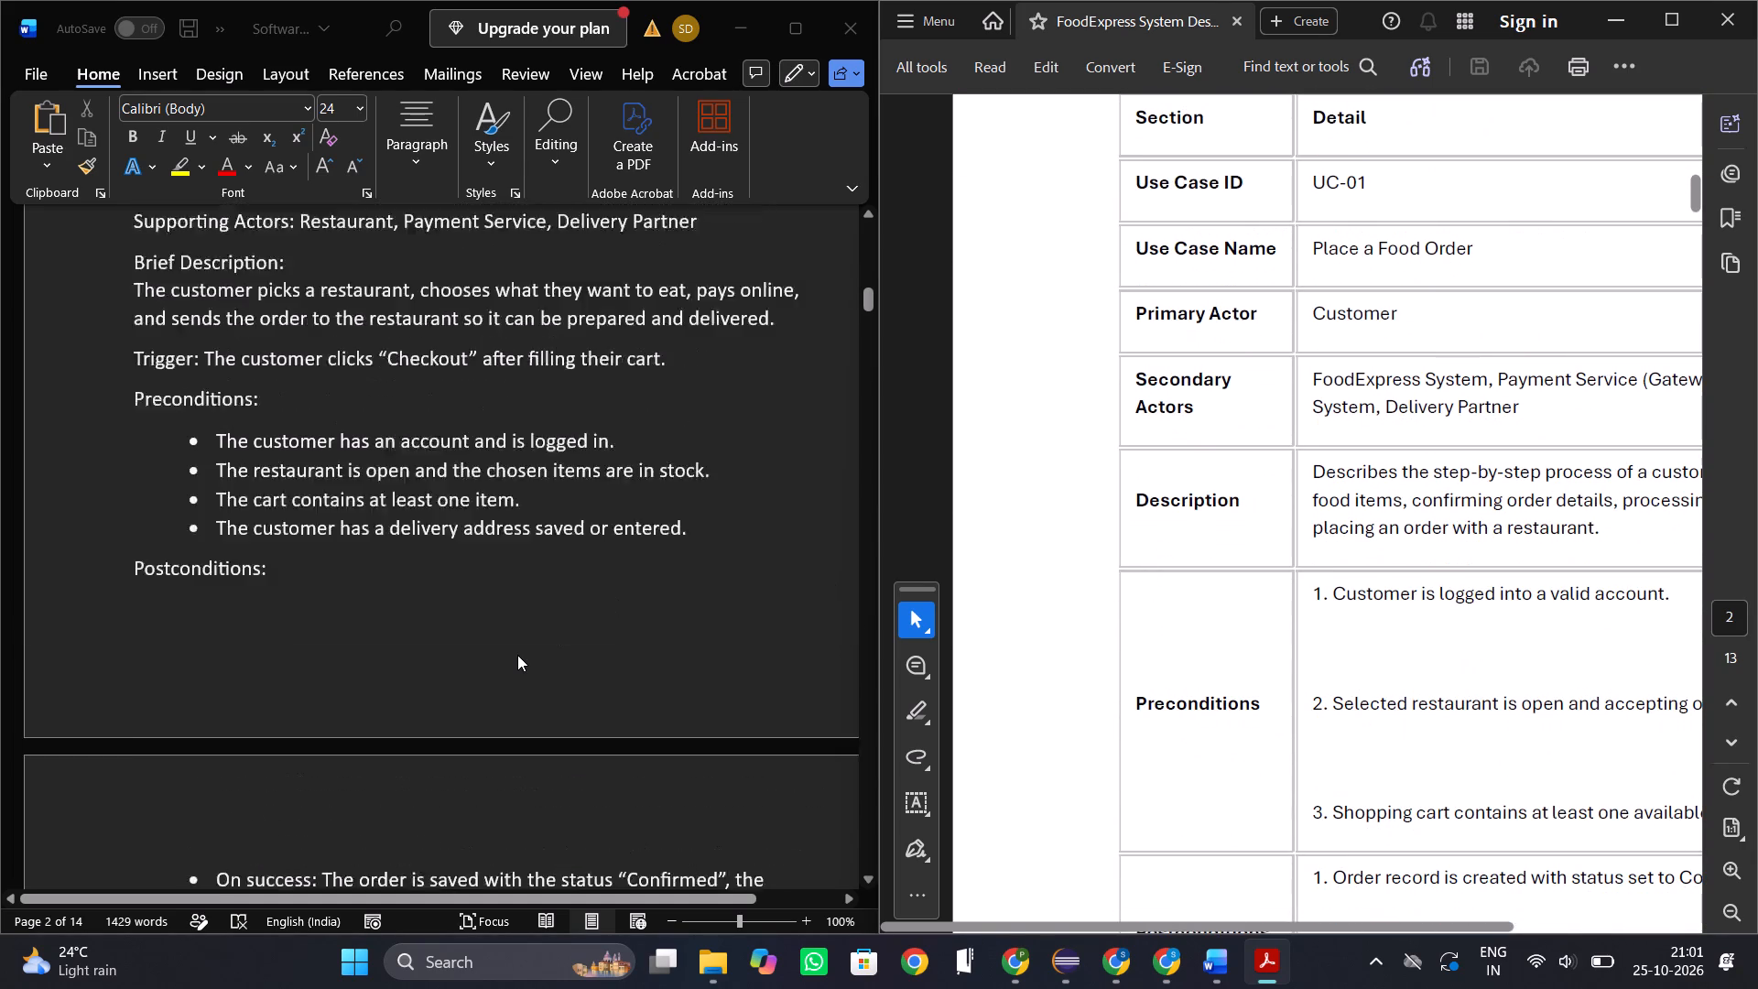
scroll(517, 655, "up", 2)
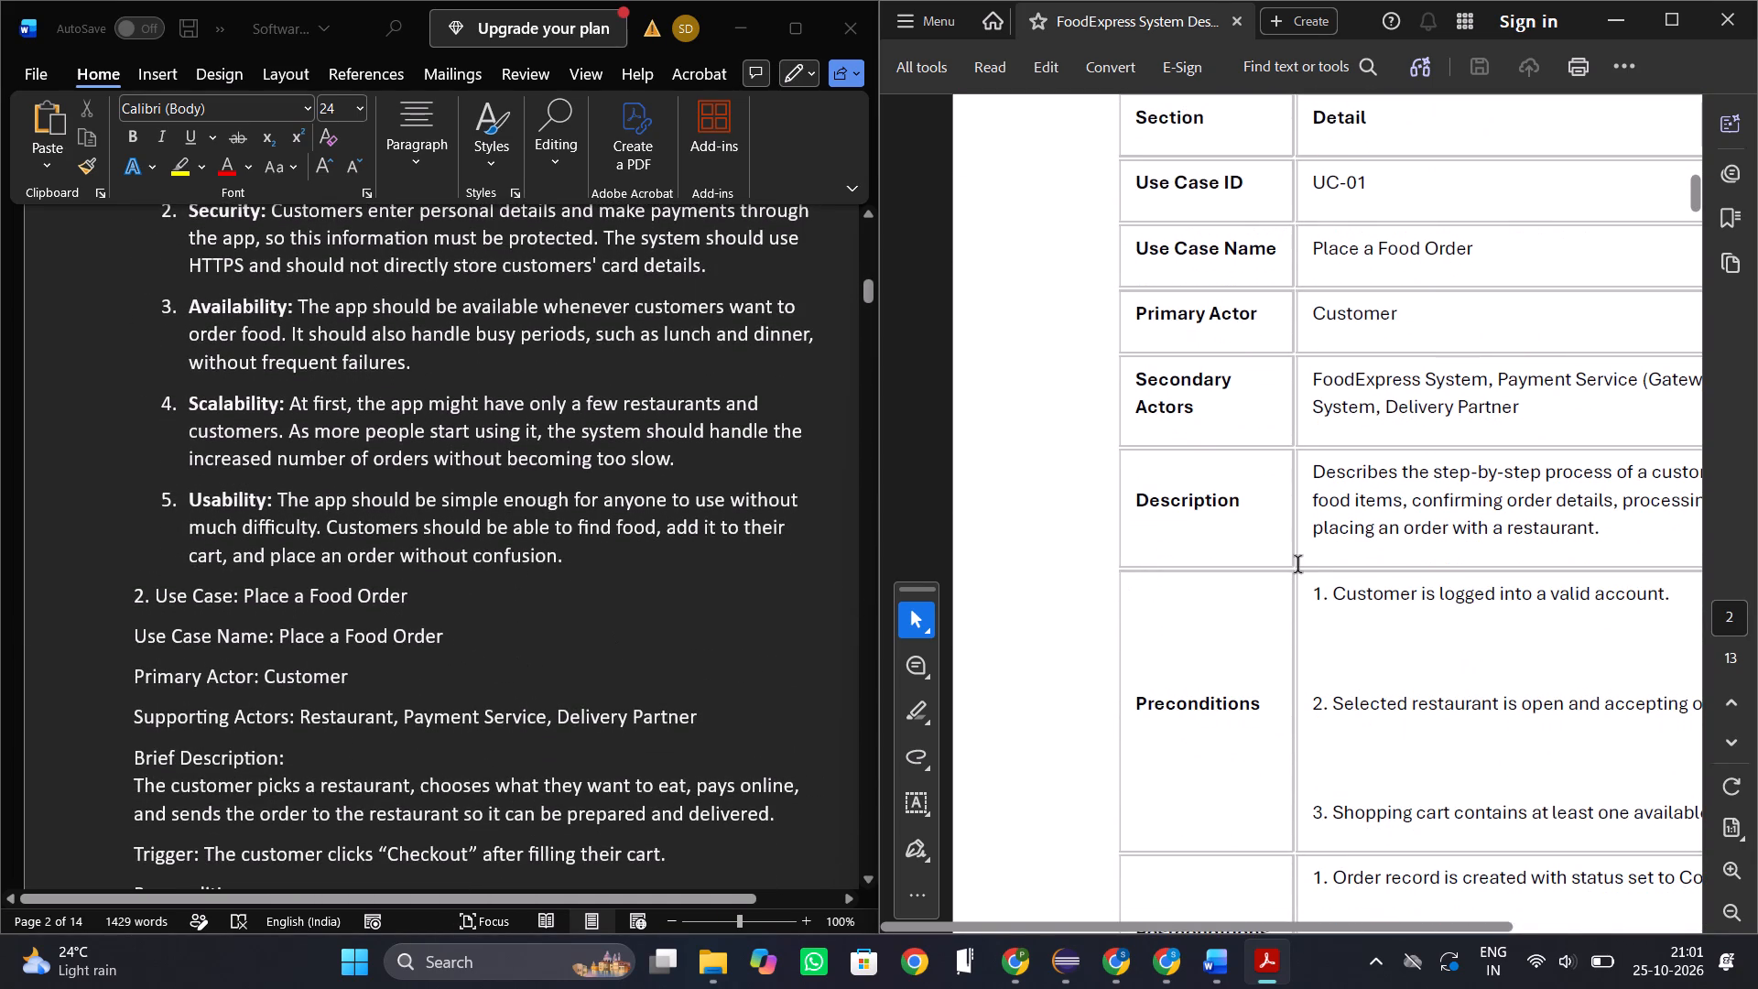
scroll(537, 747, "down", 1)
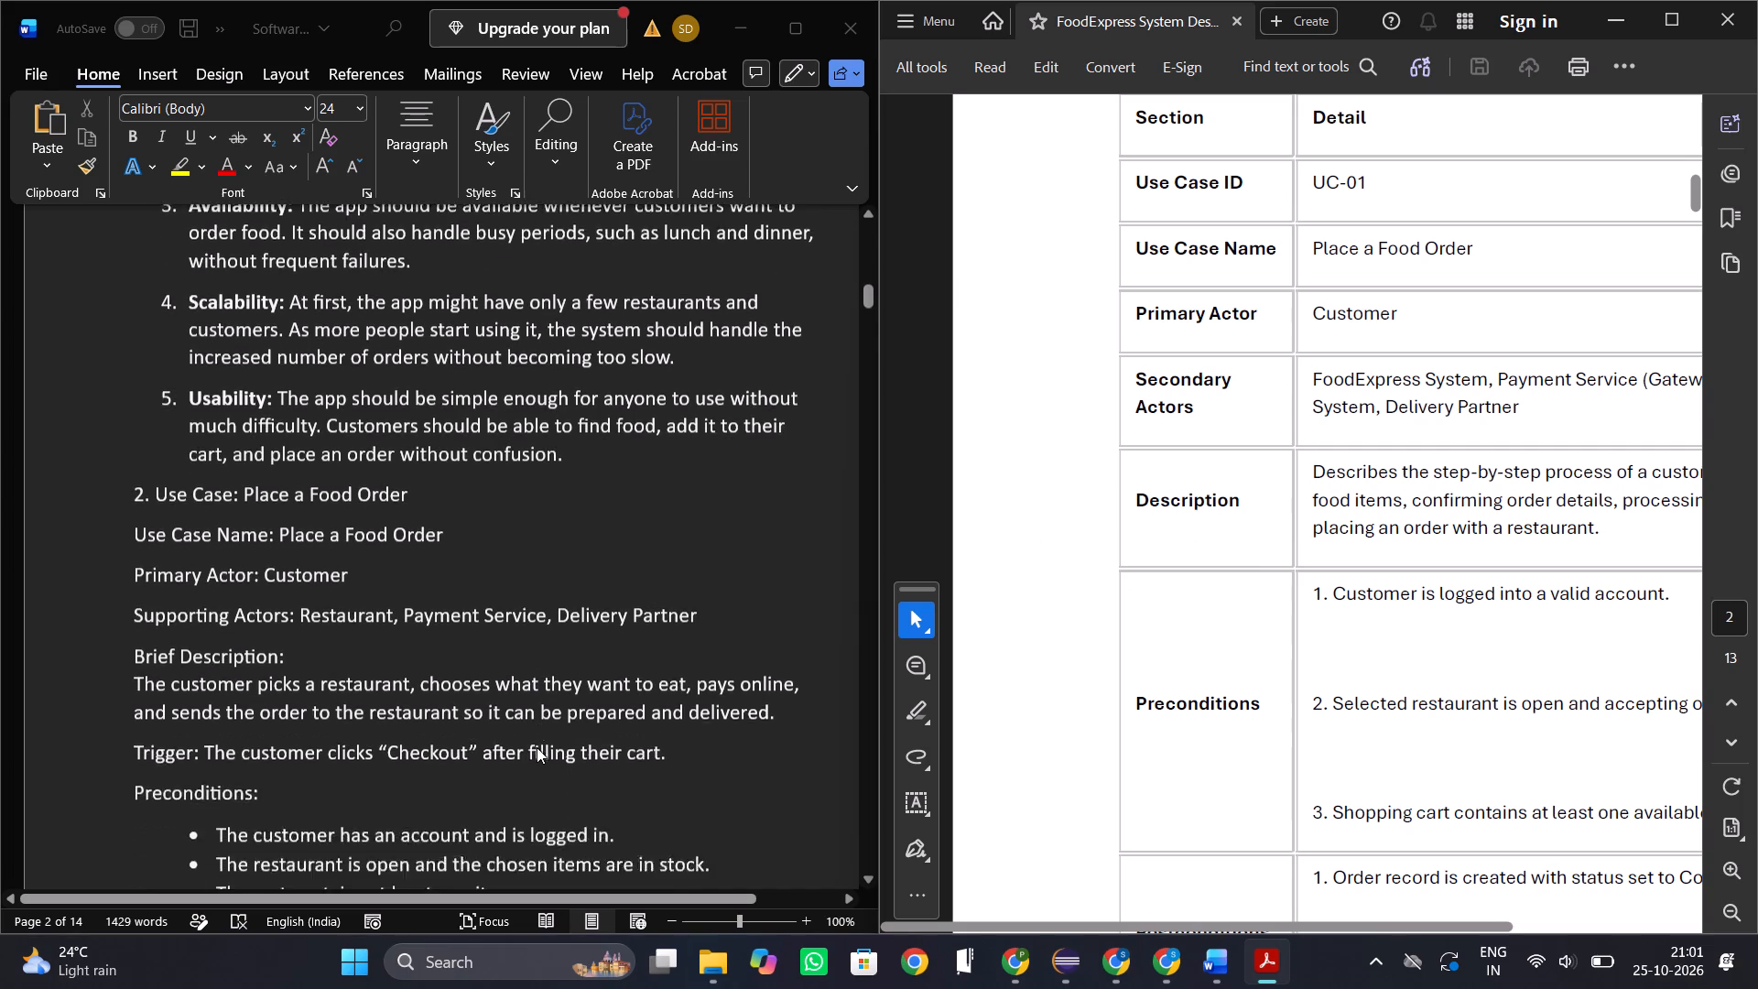
scroll(537, 747, "down", 1)
scroll(1256, 638, "down", 7)
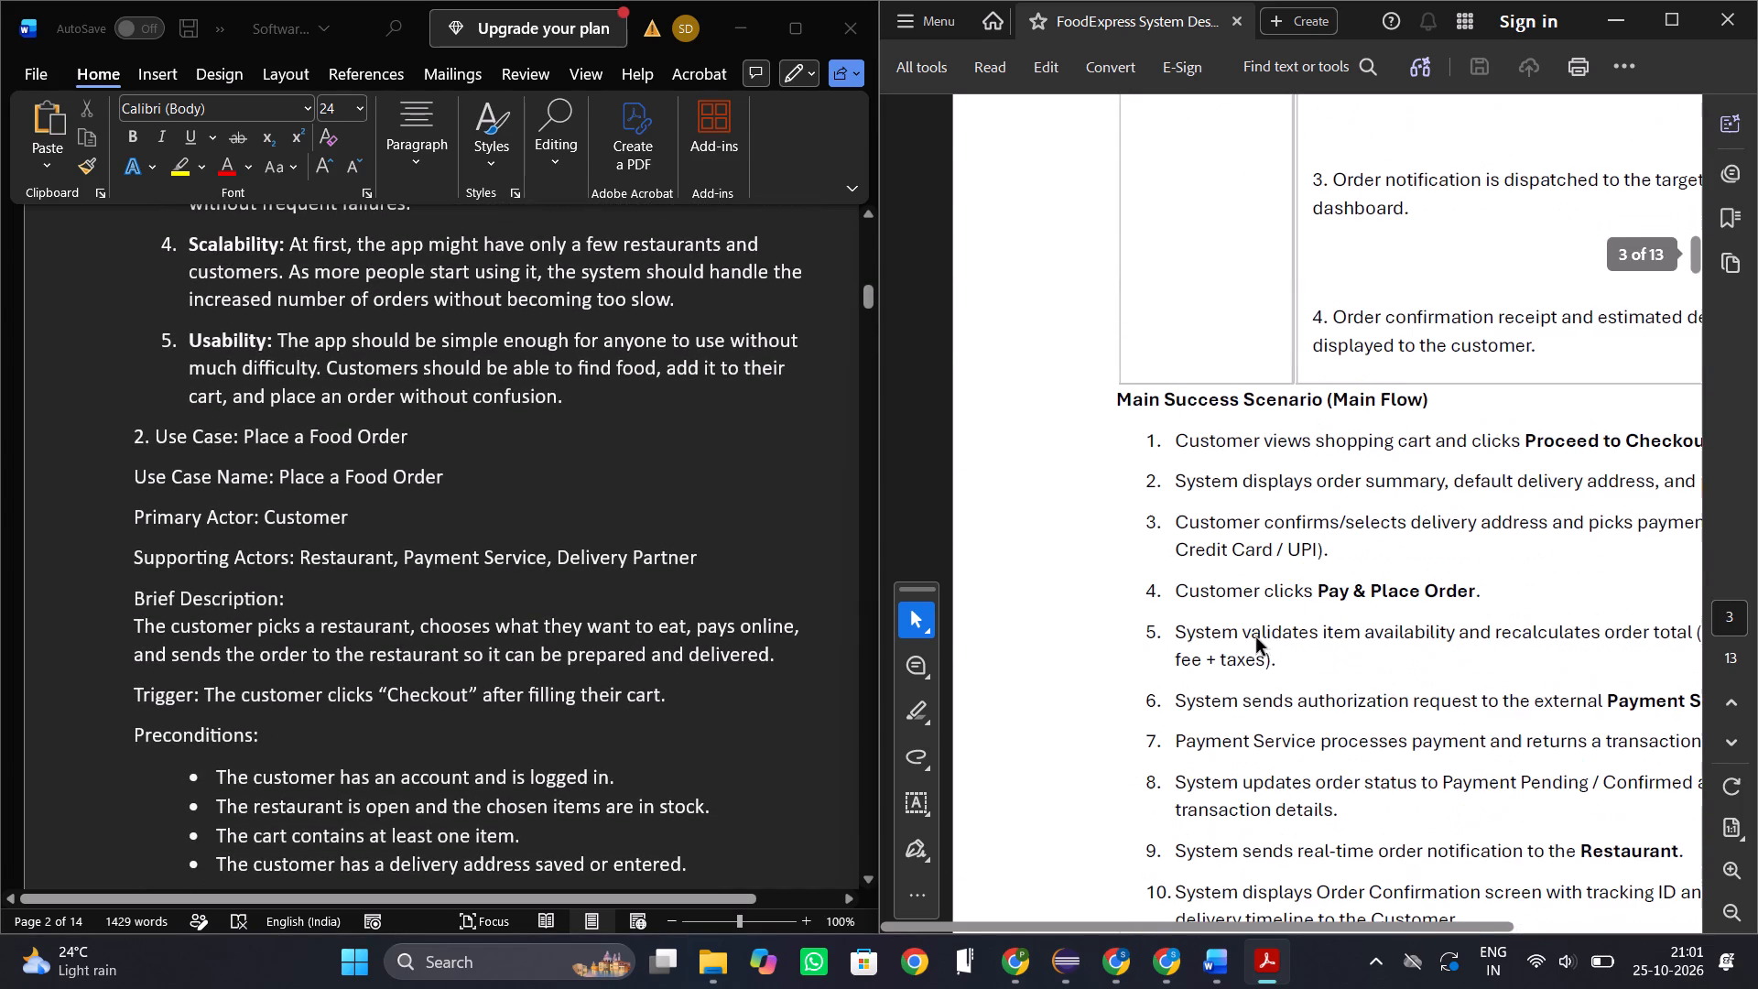
scroll(1256, 638, "down", 4)
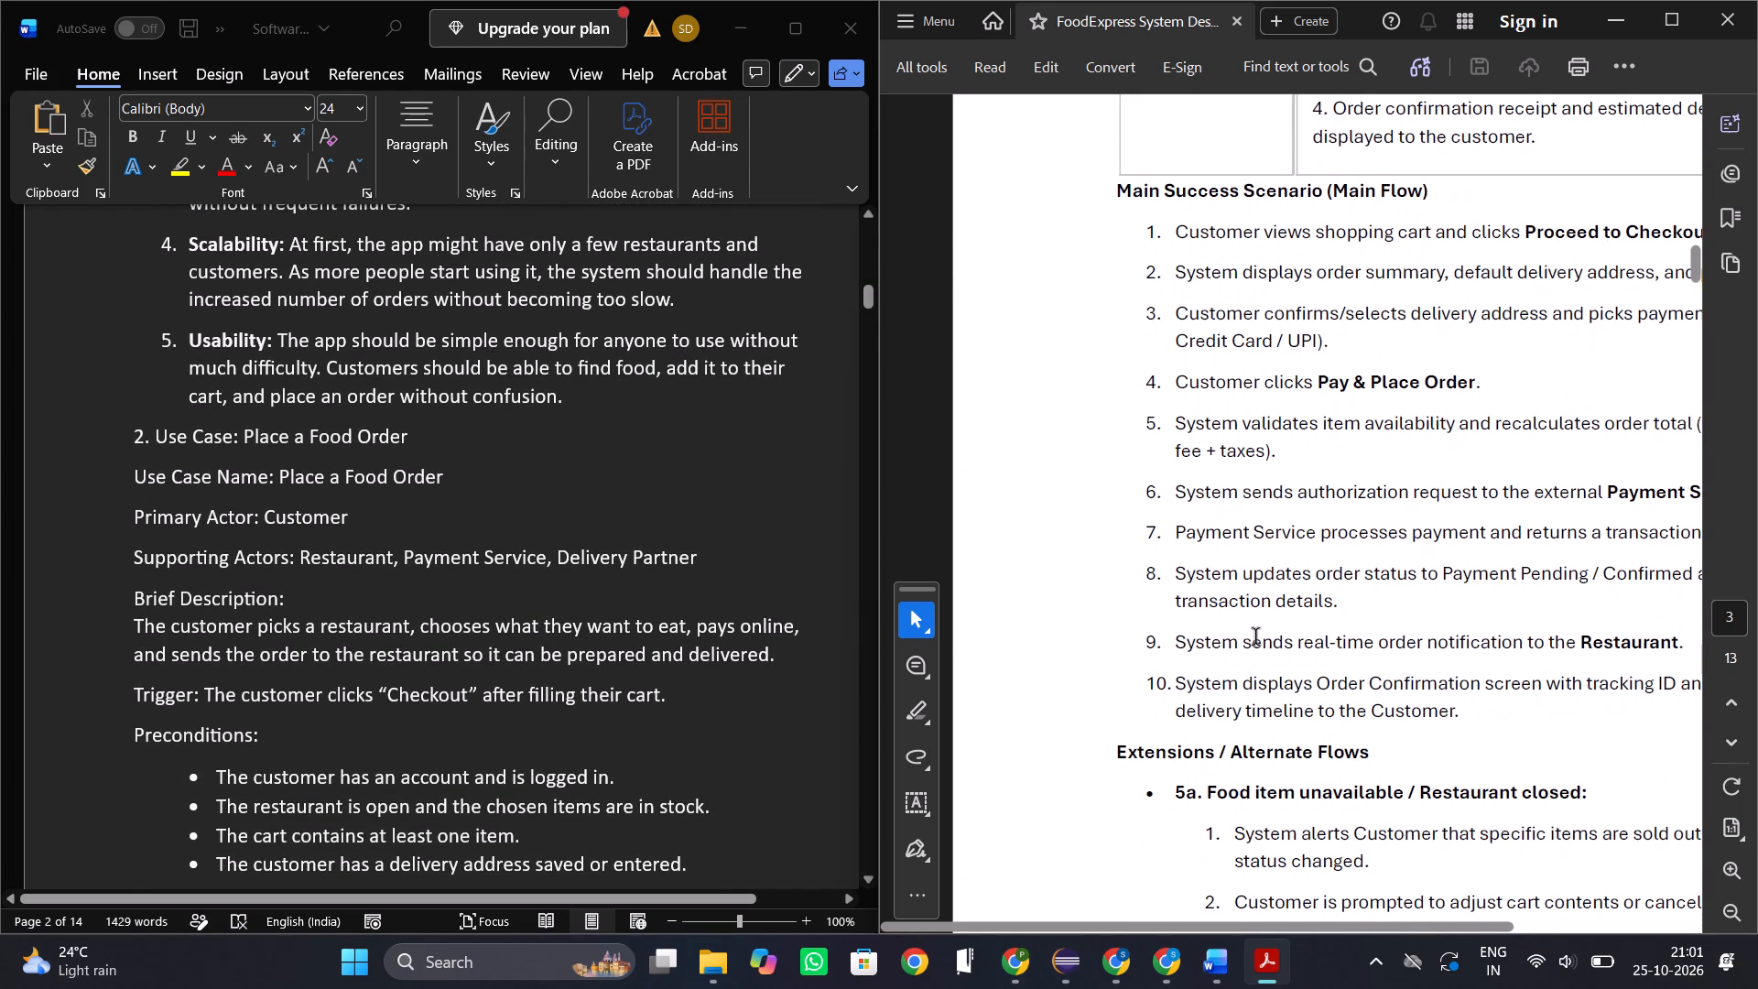
scroll(497, 654, "down", 4)
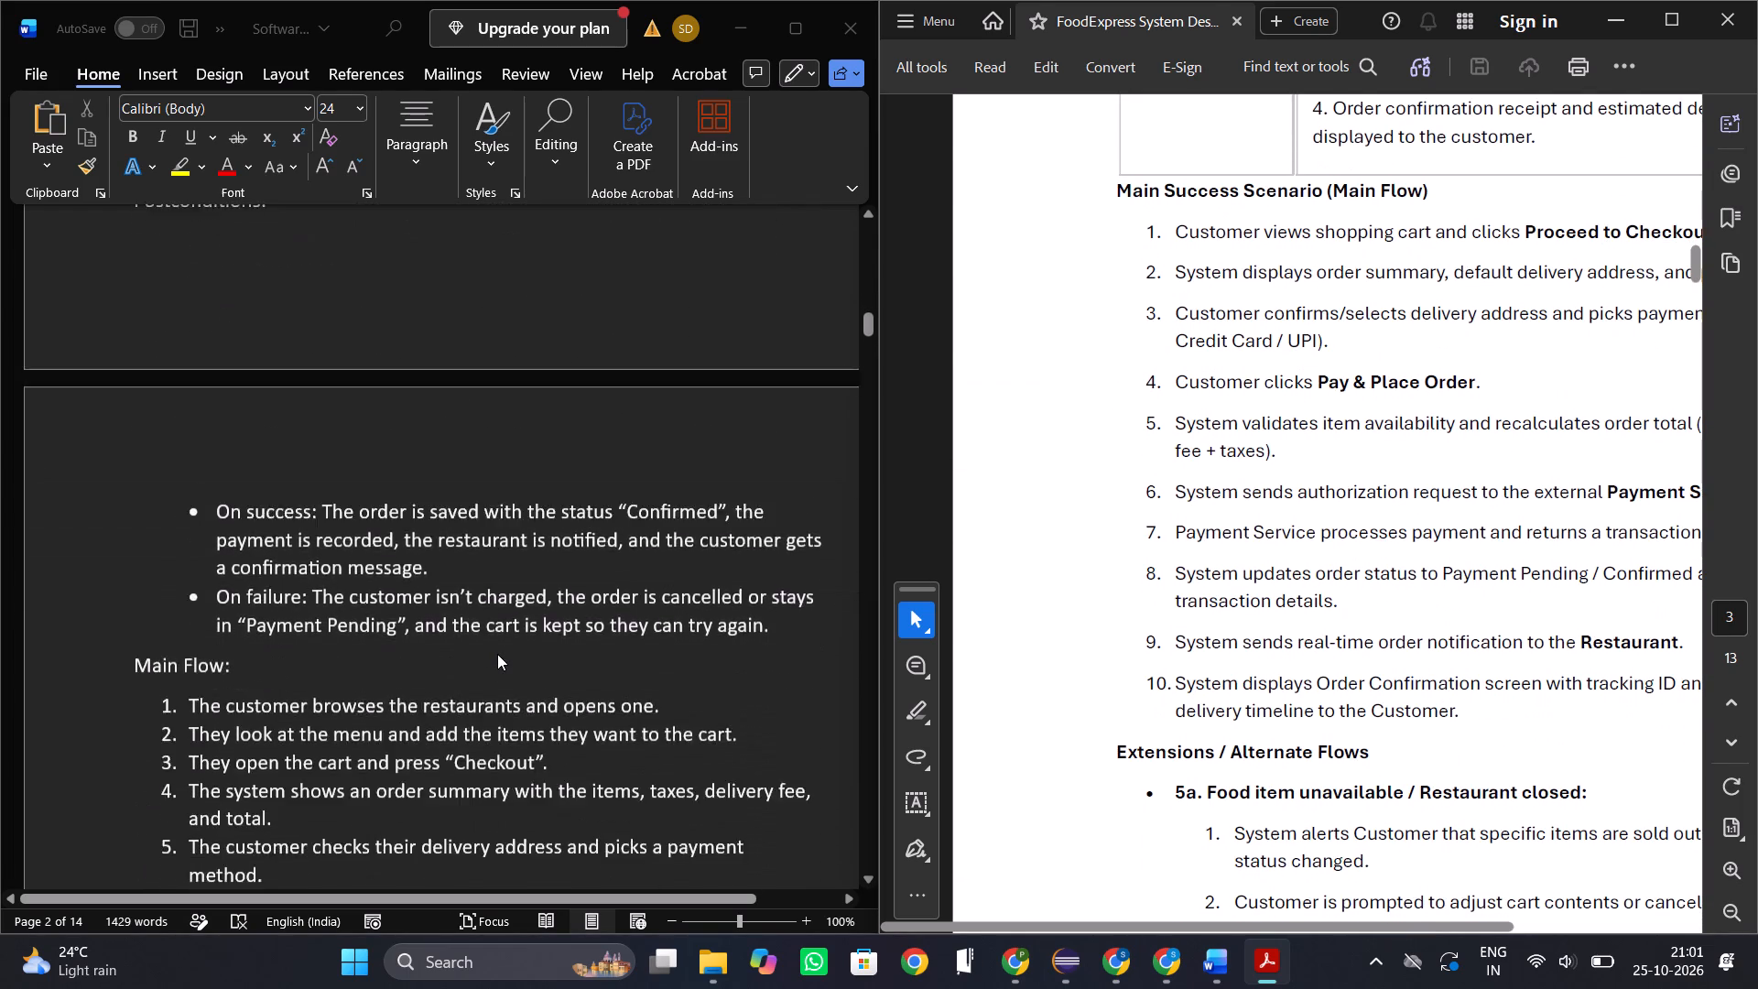
scroll(497, 654, "down", 4)
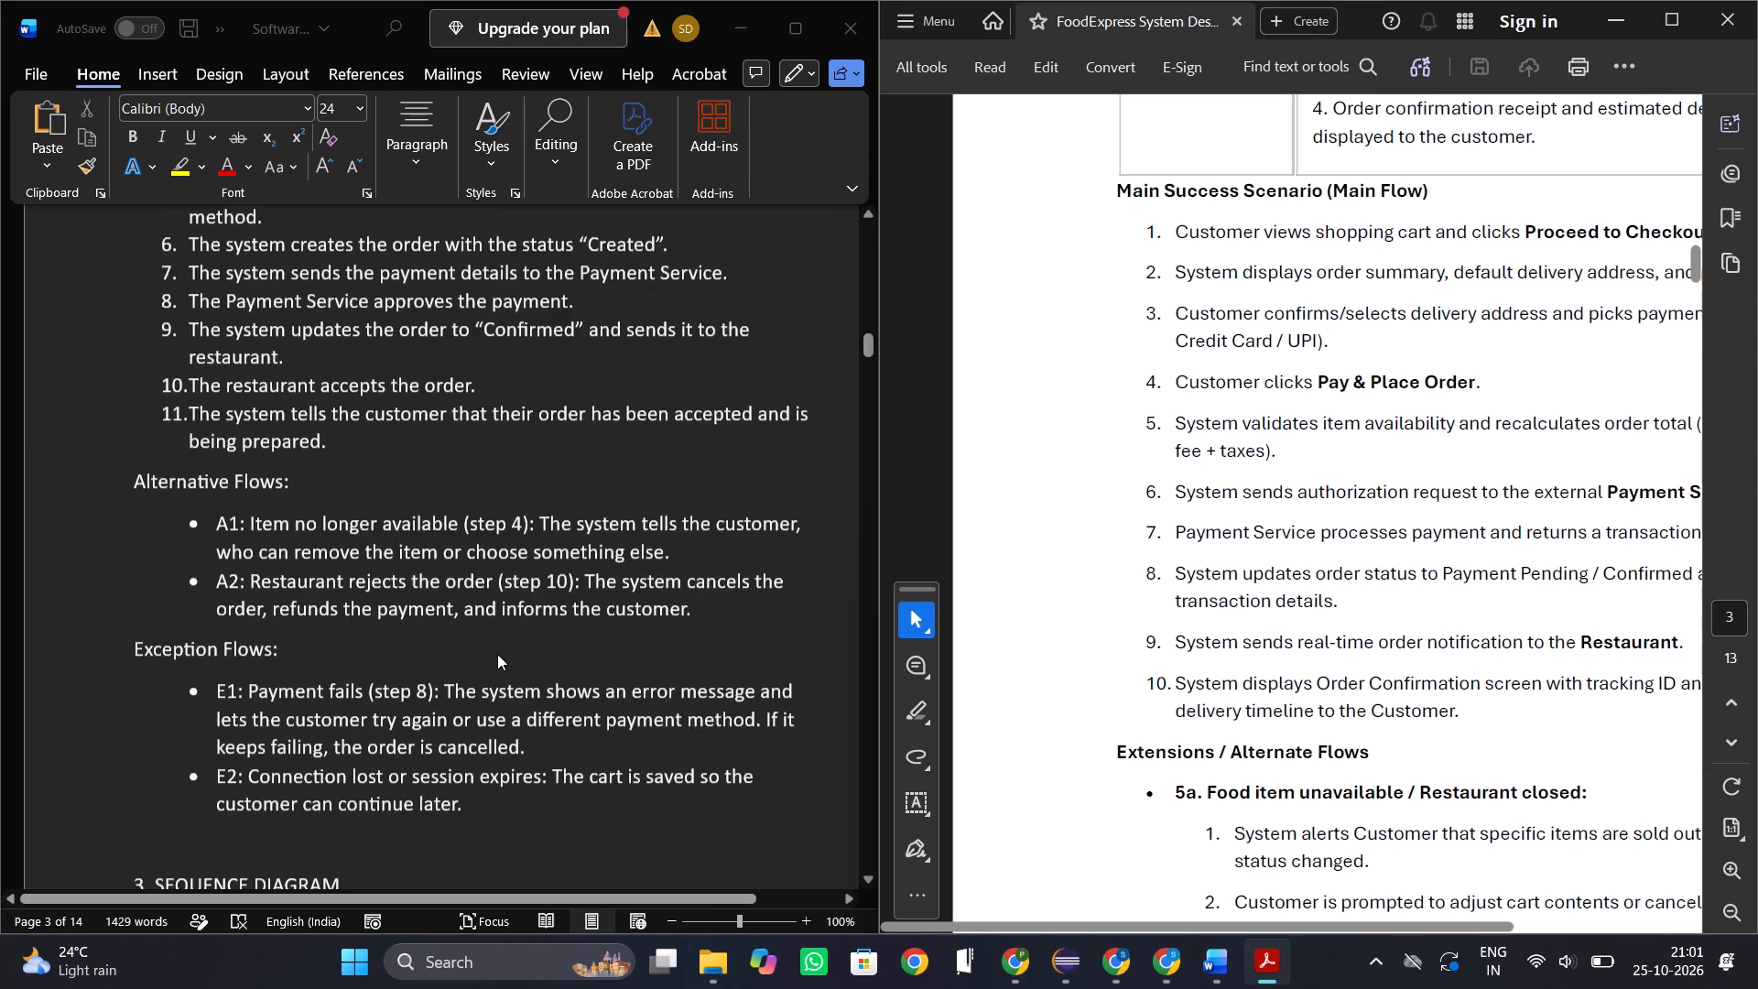
Delete the Sequence Diagram - Placing a Food Order image below the 3. SEQUENCE DIAGRAM heading in the Word report.
scroll(497, 654, "down", 10)
scroll(497, 654, "up", 2)
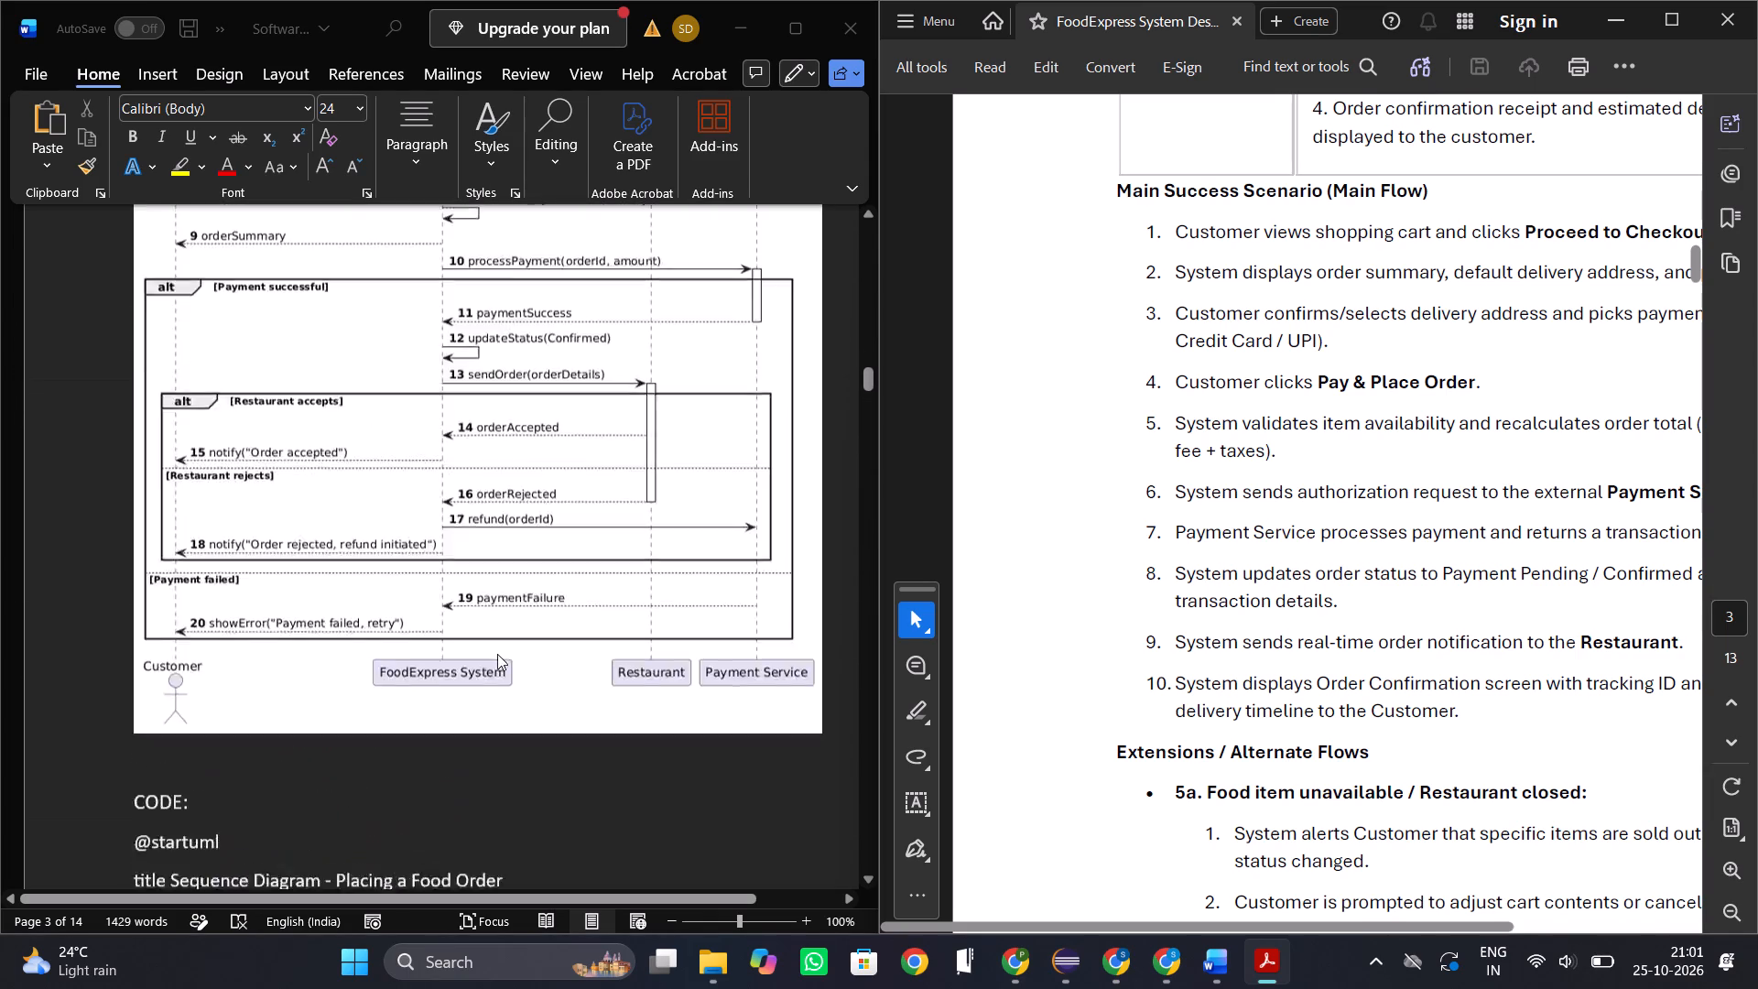
scroll(497, 654, "up", 2)
left_click(497, 654)
left_click(497, 654)
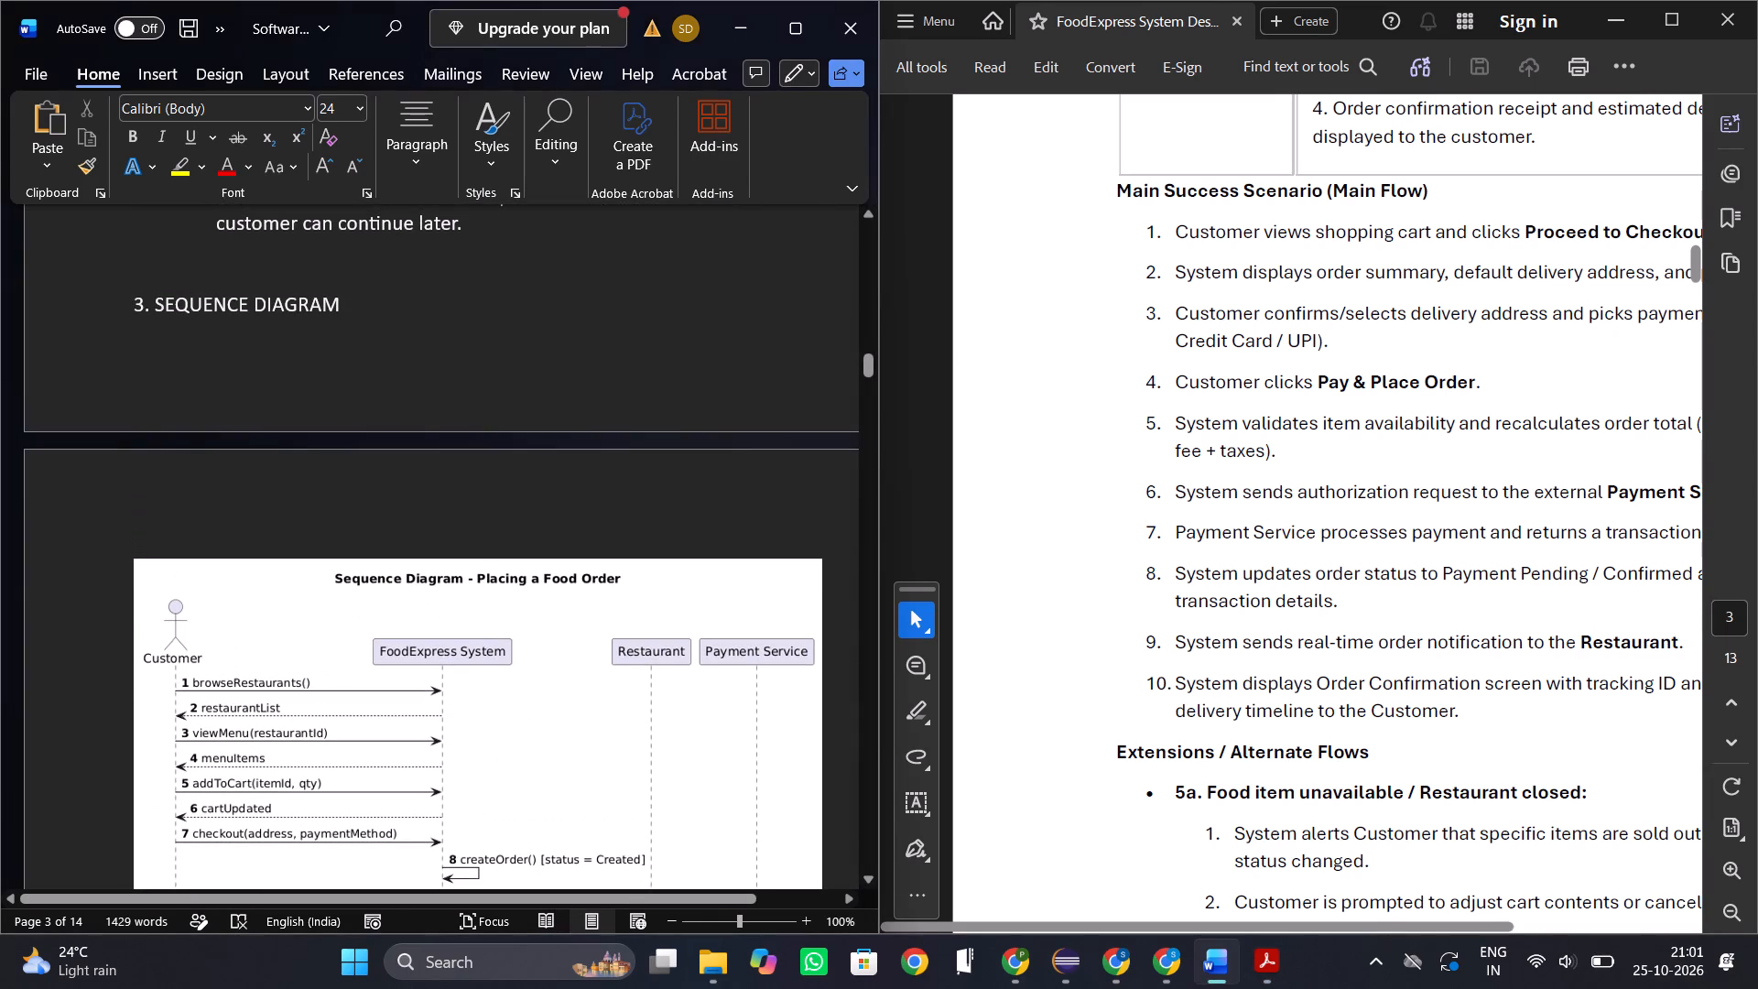
key("Delete")
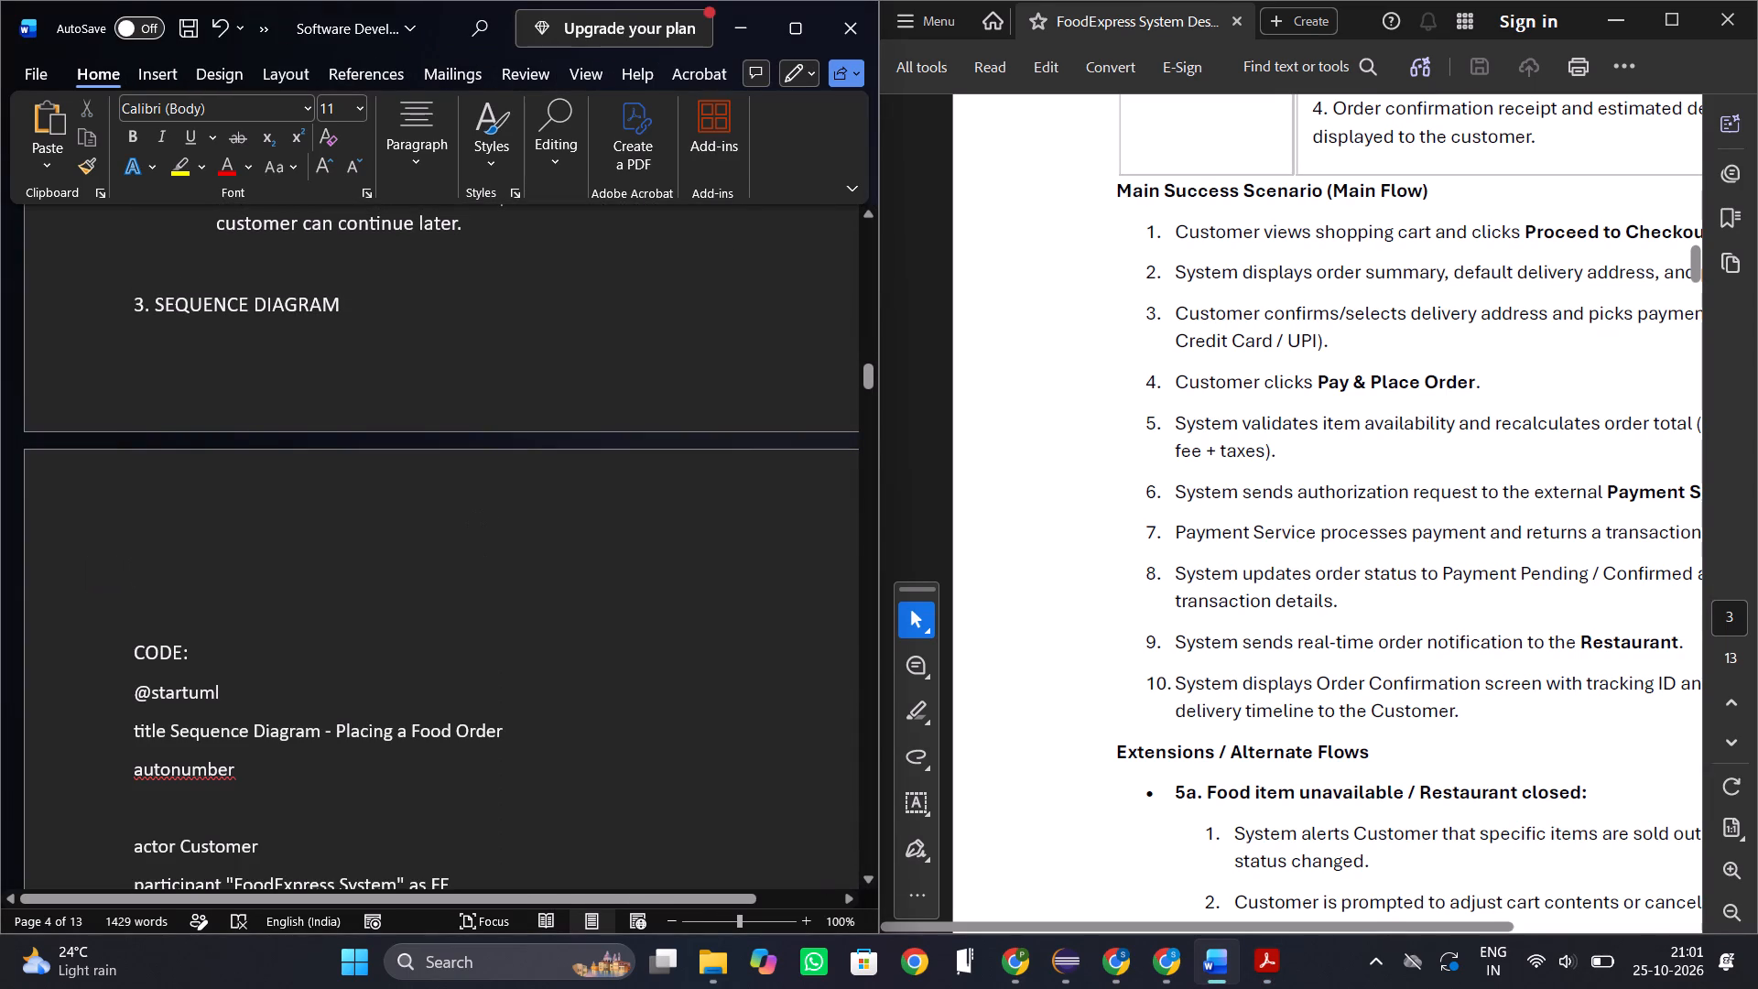
key("Down")
key("Down")
left_click(195, 651)
key("BackSpace")
key("BackSpace")
key("BackSpace")
key("BackSpace")
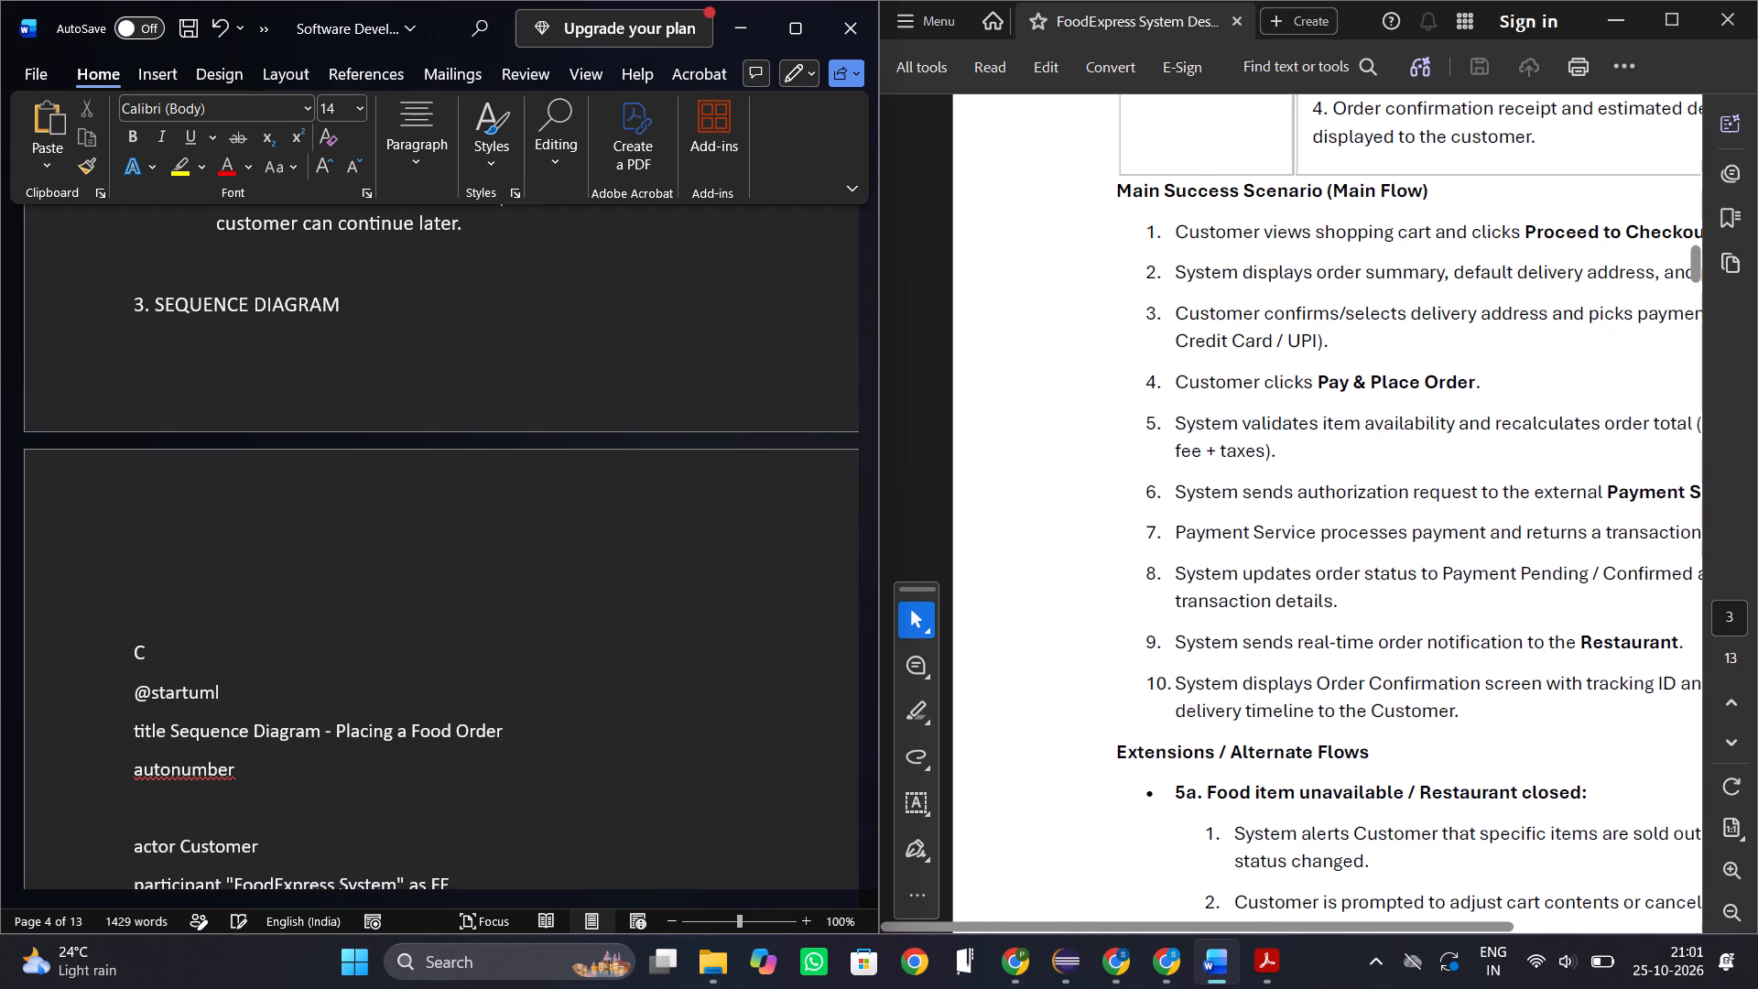
key("BackSpace")
key("BackSpace")
key("BackSpace")
key("BackSpace")
key("BackSpace")
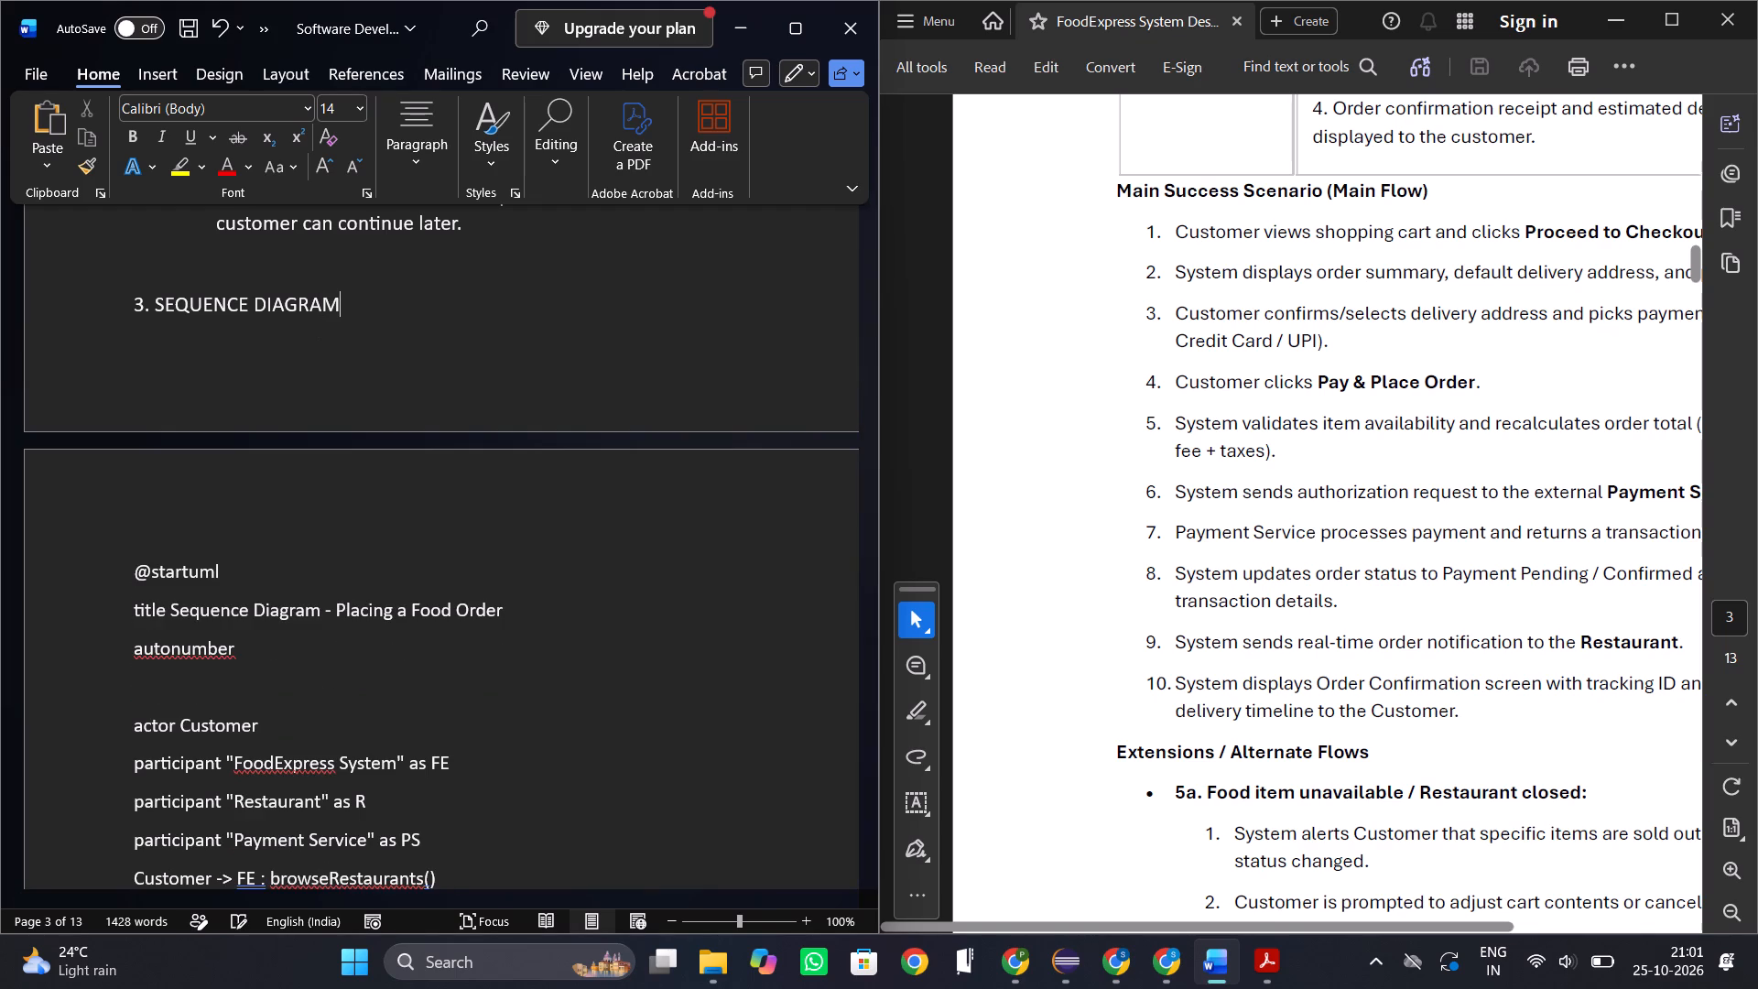
Extend the section 3 heading in the Word report to read "3. SEQUENCE DIAGRAM: Placing a food order".
key("shift+colon")
key("space")
scroll(1115, 501, "down", 8)
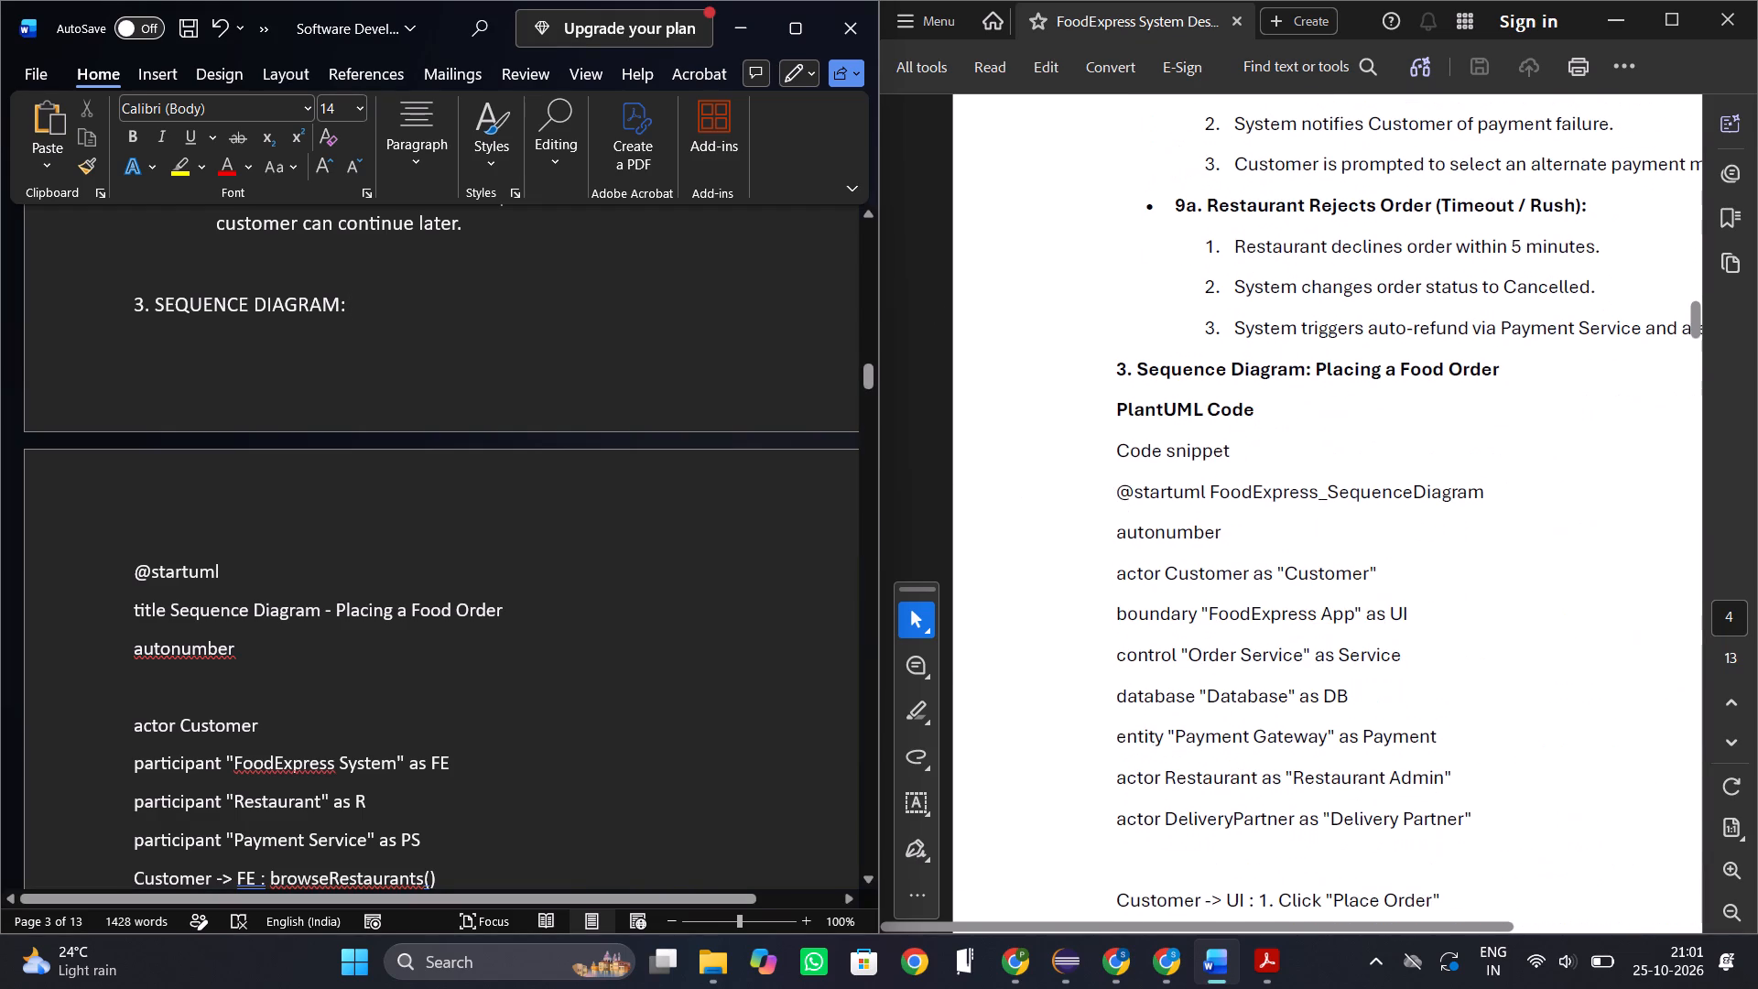
type("placing a")
key("space")
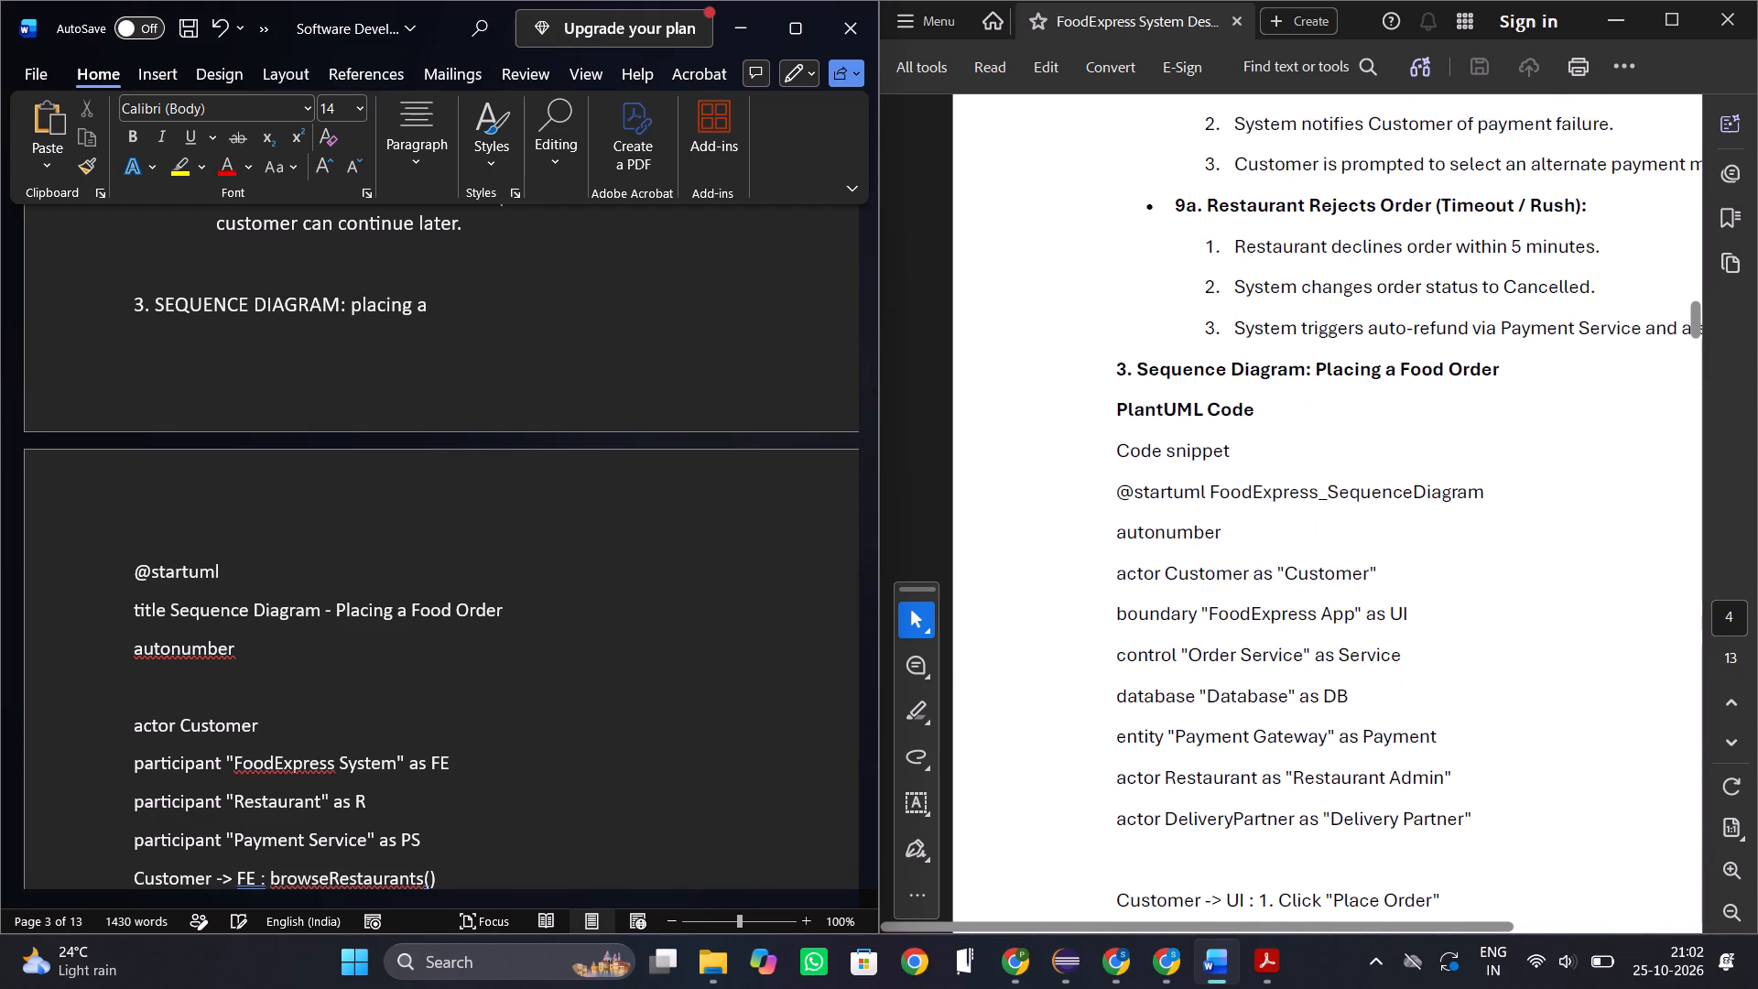
type("good")
key("space")
key("BackSpace")
key("BackSpace")
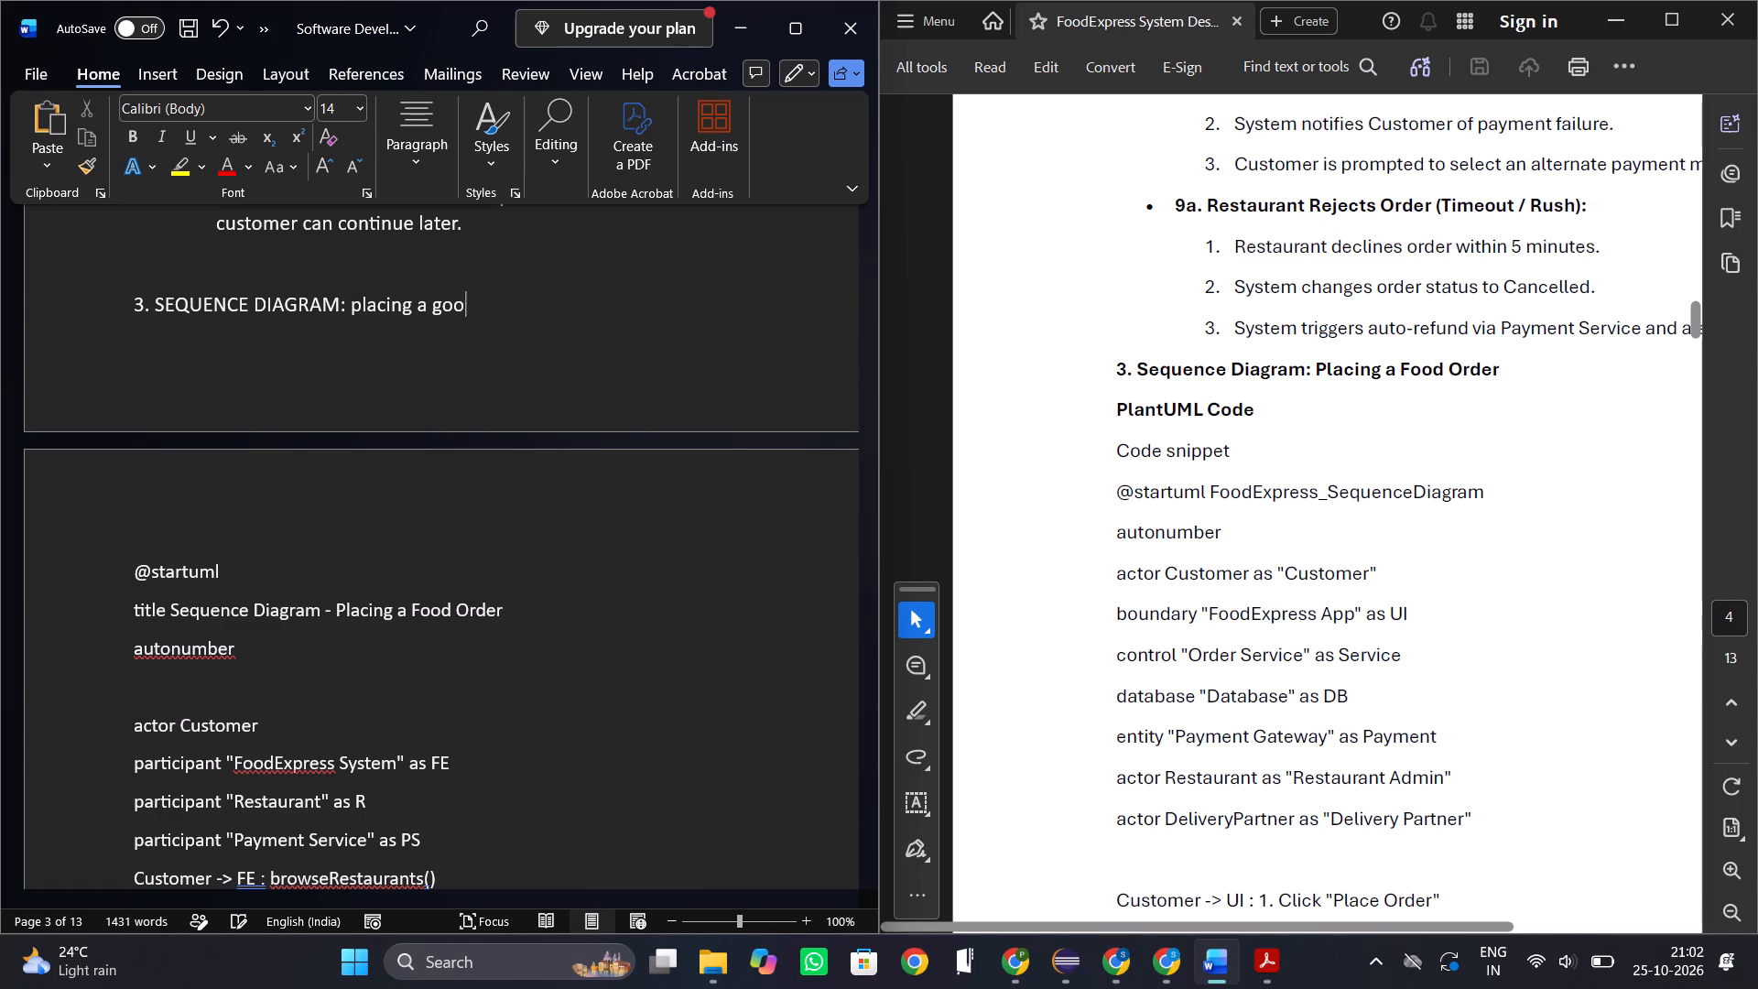
key("BackSpace")
key("BackSpace")
key("BackSpace")
key("BackSpace")
key("BackSpace")
key("BackSpace")
key("BackSpace")
key("BackSpace")
key("BackSpace")
key("BackSpace")
key("BackSpace")
key("BackSpace")
key("BackSpace")
type("Pal")
key("BackSpace")
key("BackSpace")
type("lacing a")
key("space")
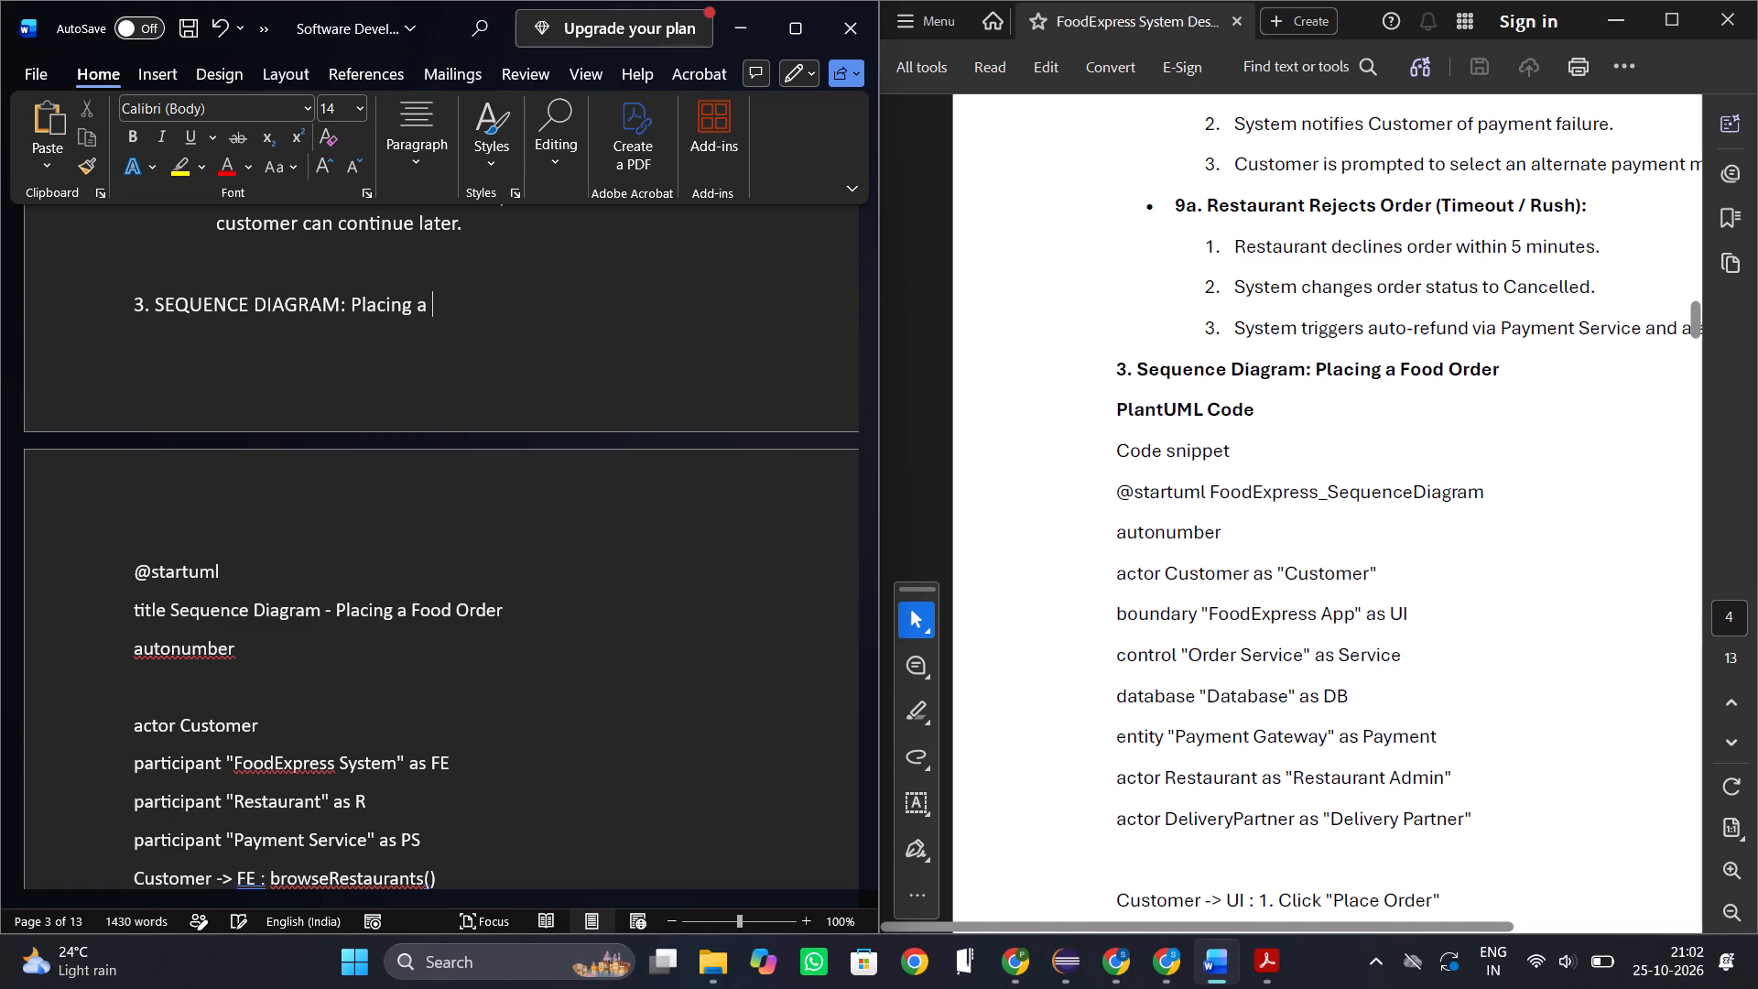
type("food")
key("space")
key("BackSpace")
key("space")
type("order")
Append "Food Ordering Workflow" to the 4.ACTIVITY DIAGRAM: heading in the report, following the PDF's section 4 title.
scroll(574, 690, "down", 6)
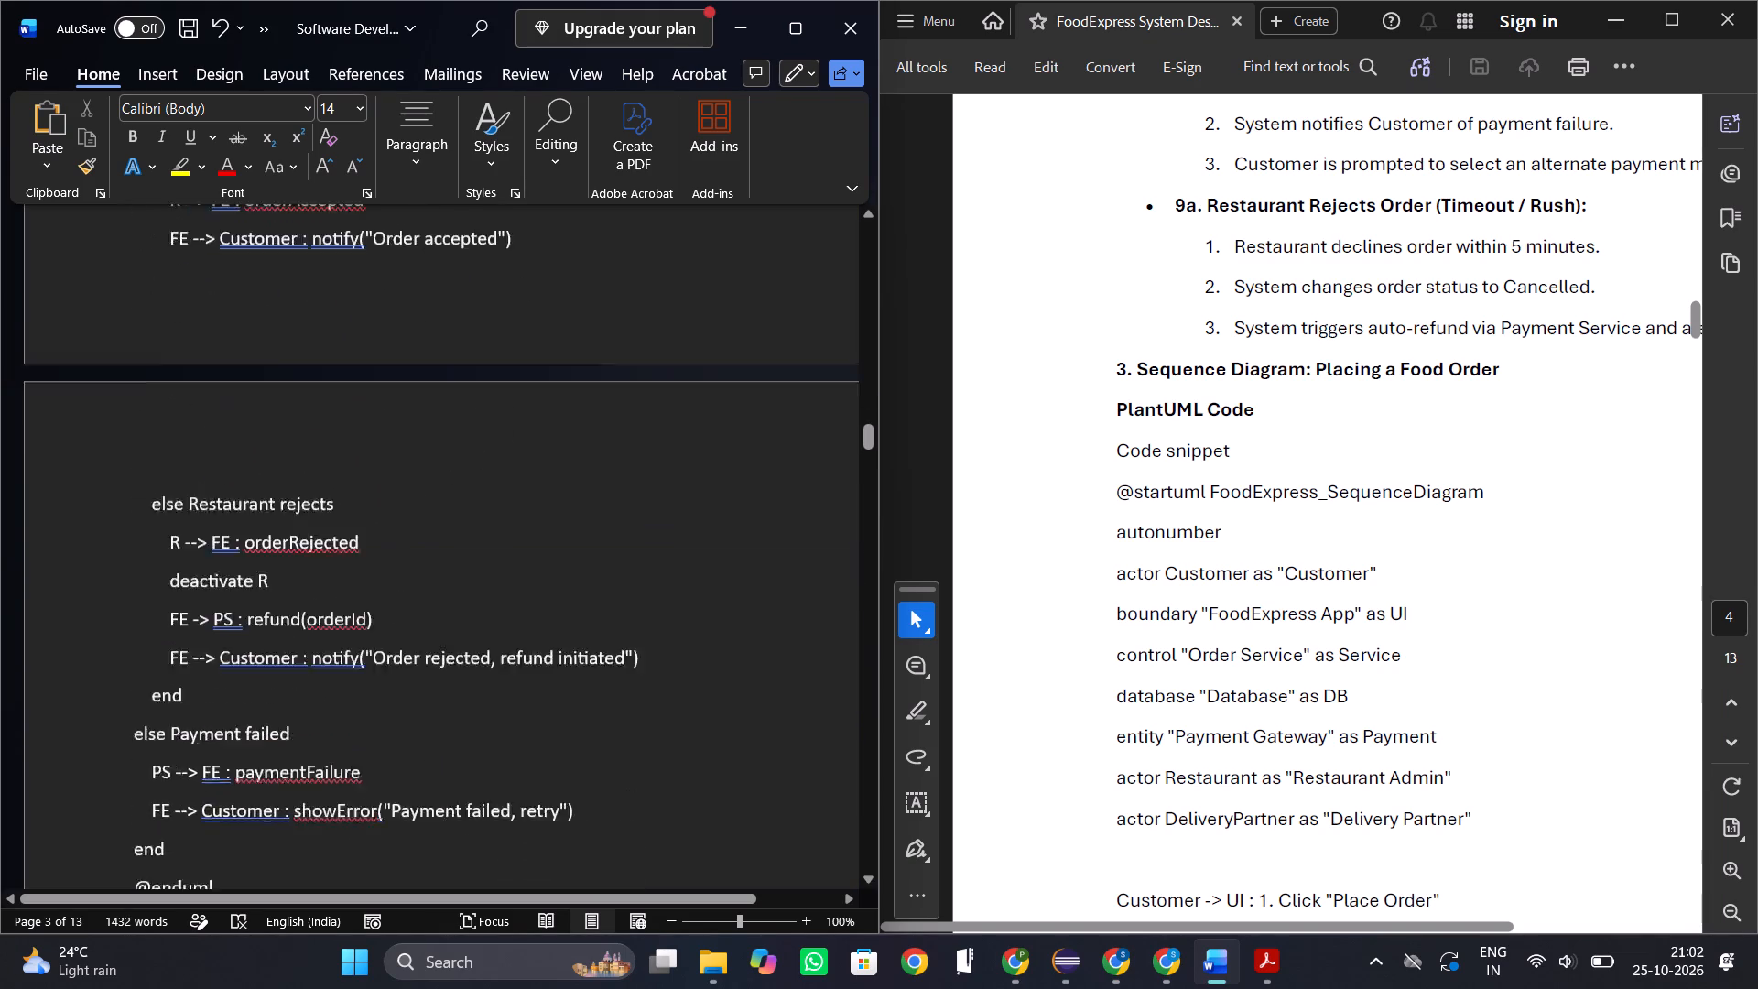
scroll(574, 690, "down", 2)
left_click(481, 628)
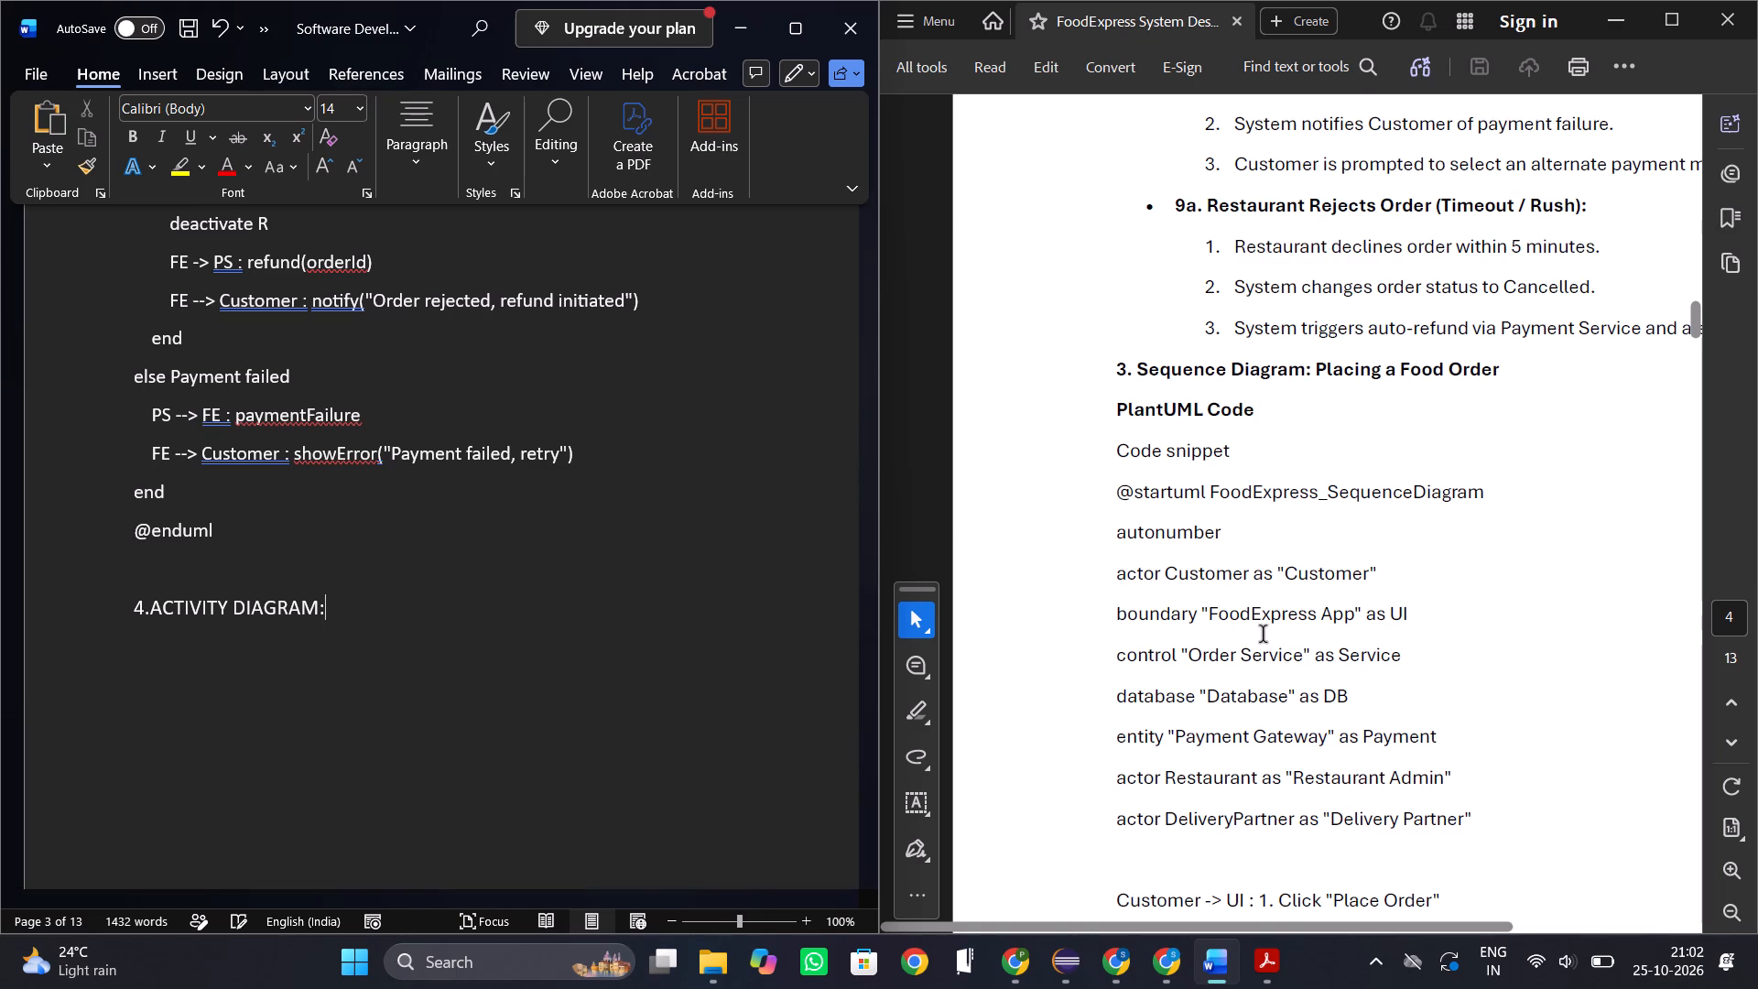
scroll(1264, 636, "down", 10)
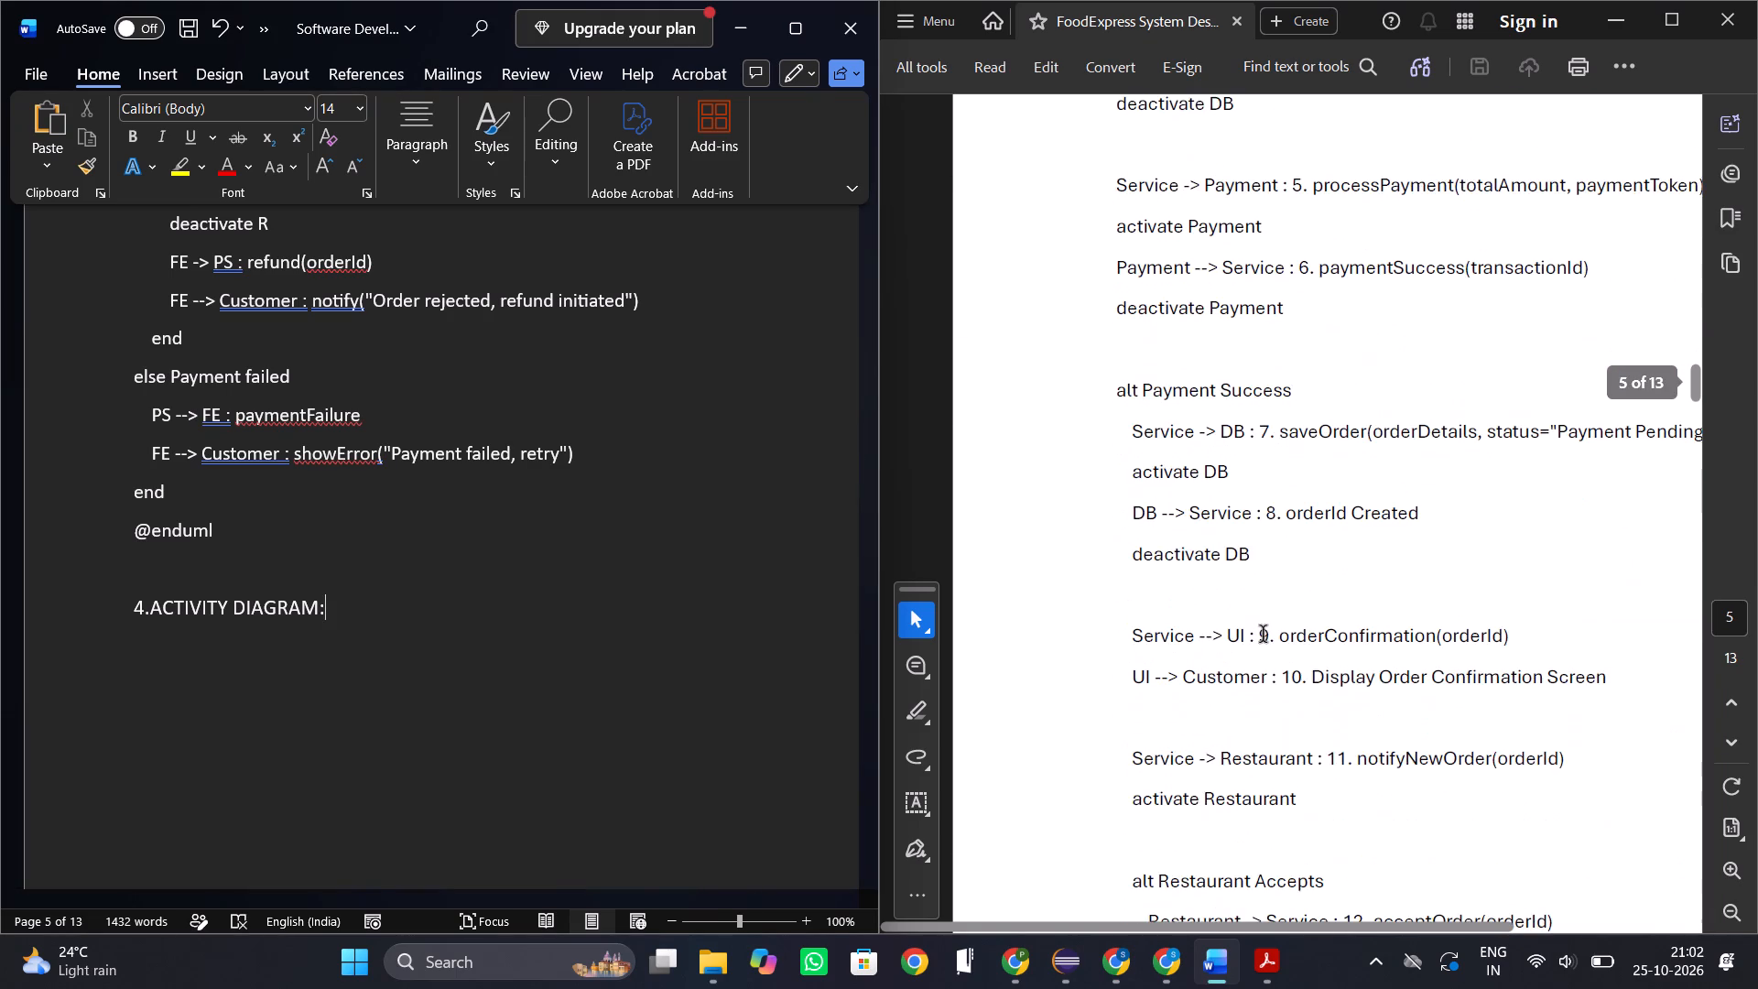
scroll(1264, 636, "down", 8)
scroll(1264, 636, "up", 1)
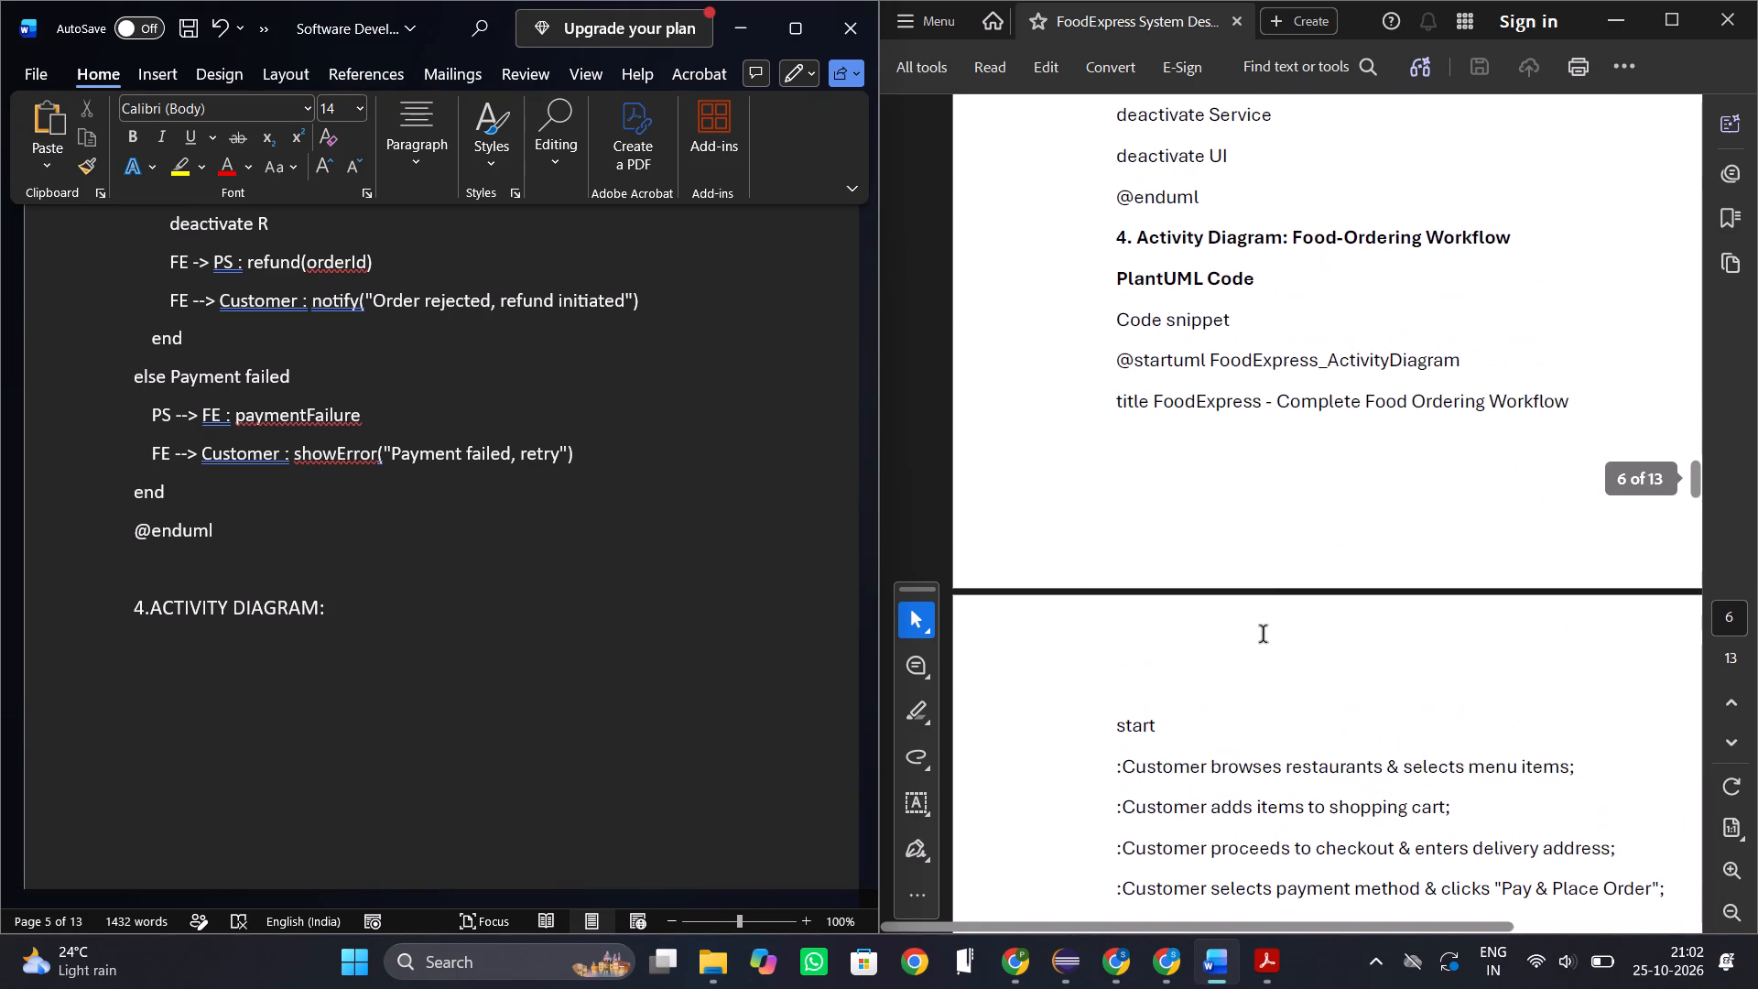
key("space")
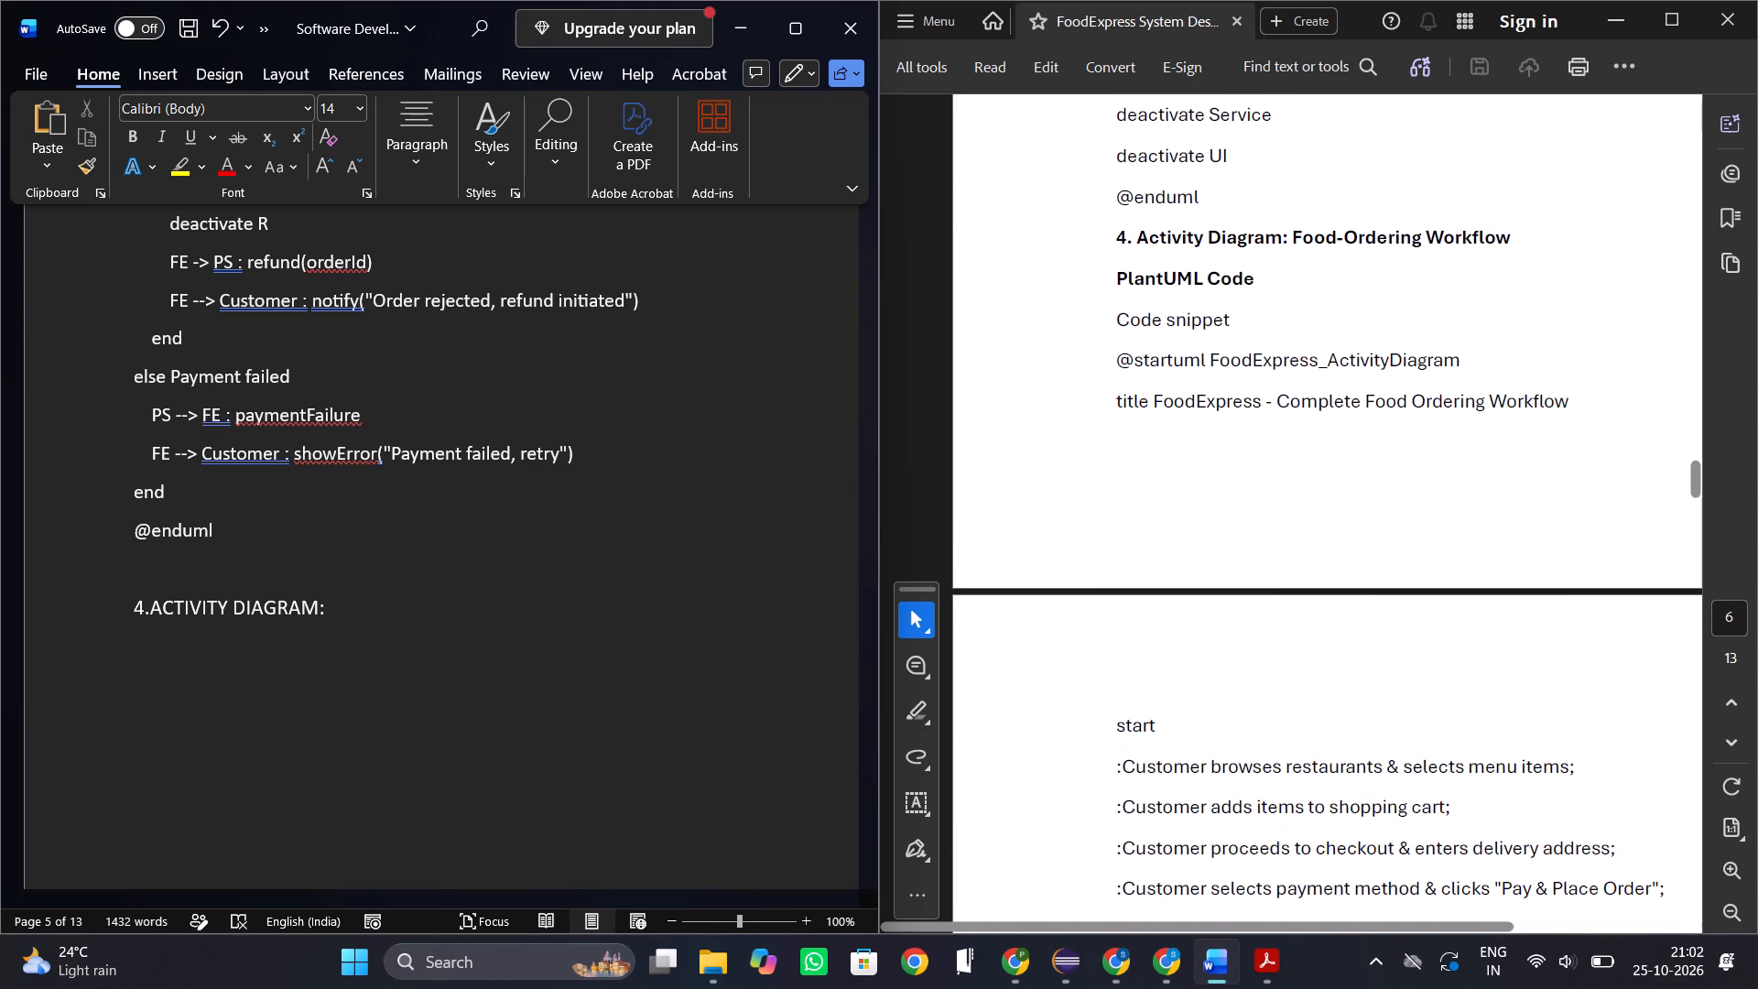
type("Food")
key("space")
type("Ordering")
key("space")
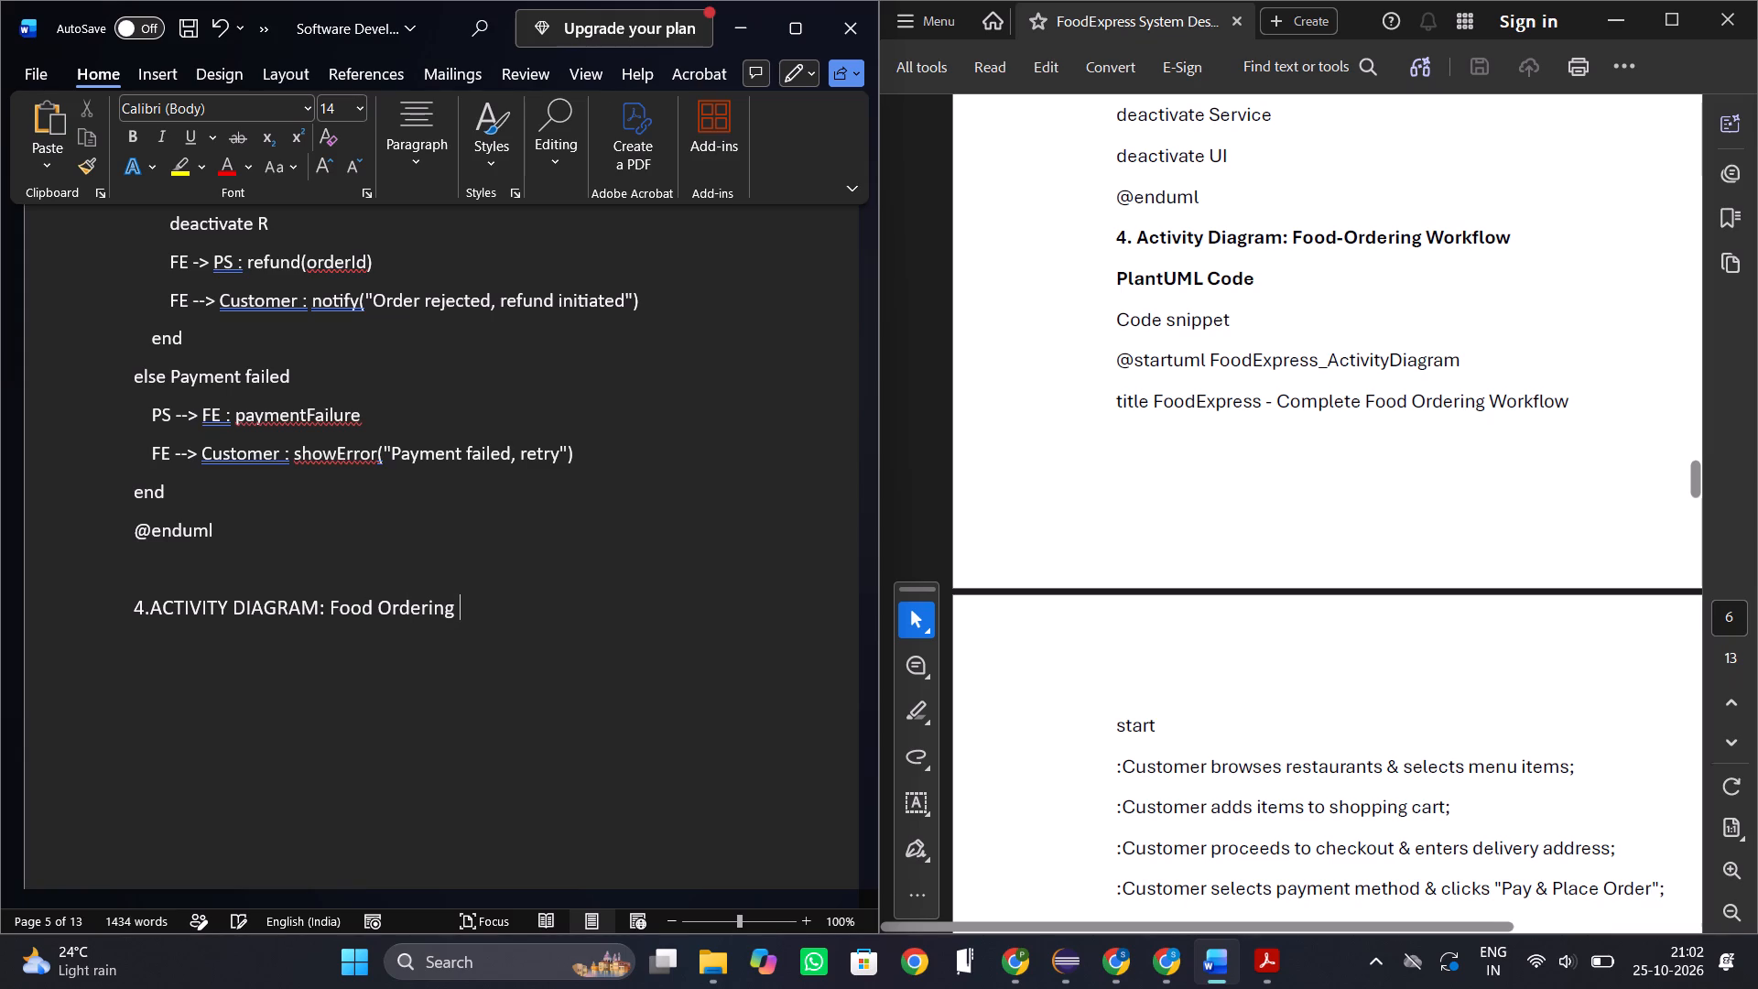
type("Workflo")
key("w")
Make the "4.ACTIVITY DIAGRAM: Food Ordering Workflow" heading bold in the Word report.
scroll(409, 654, "down", 1)
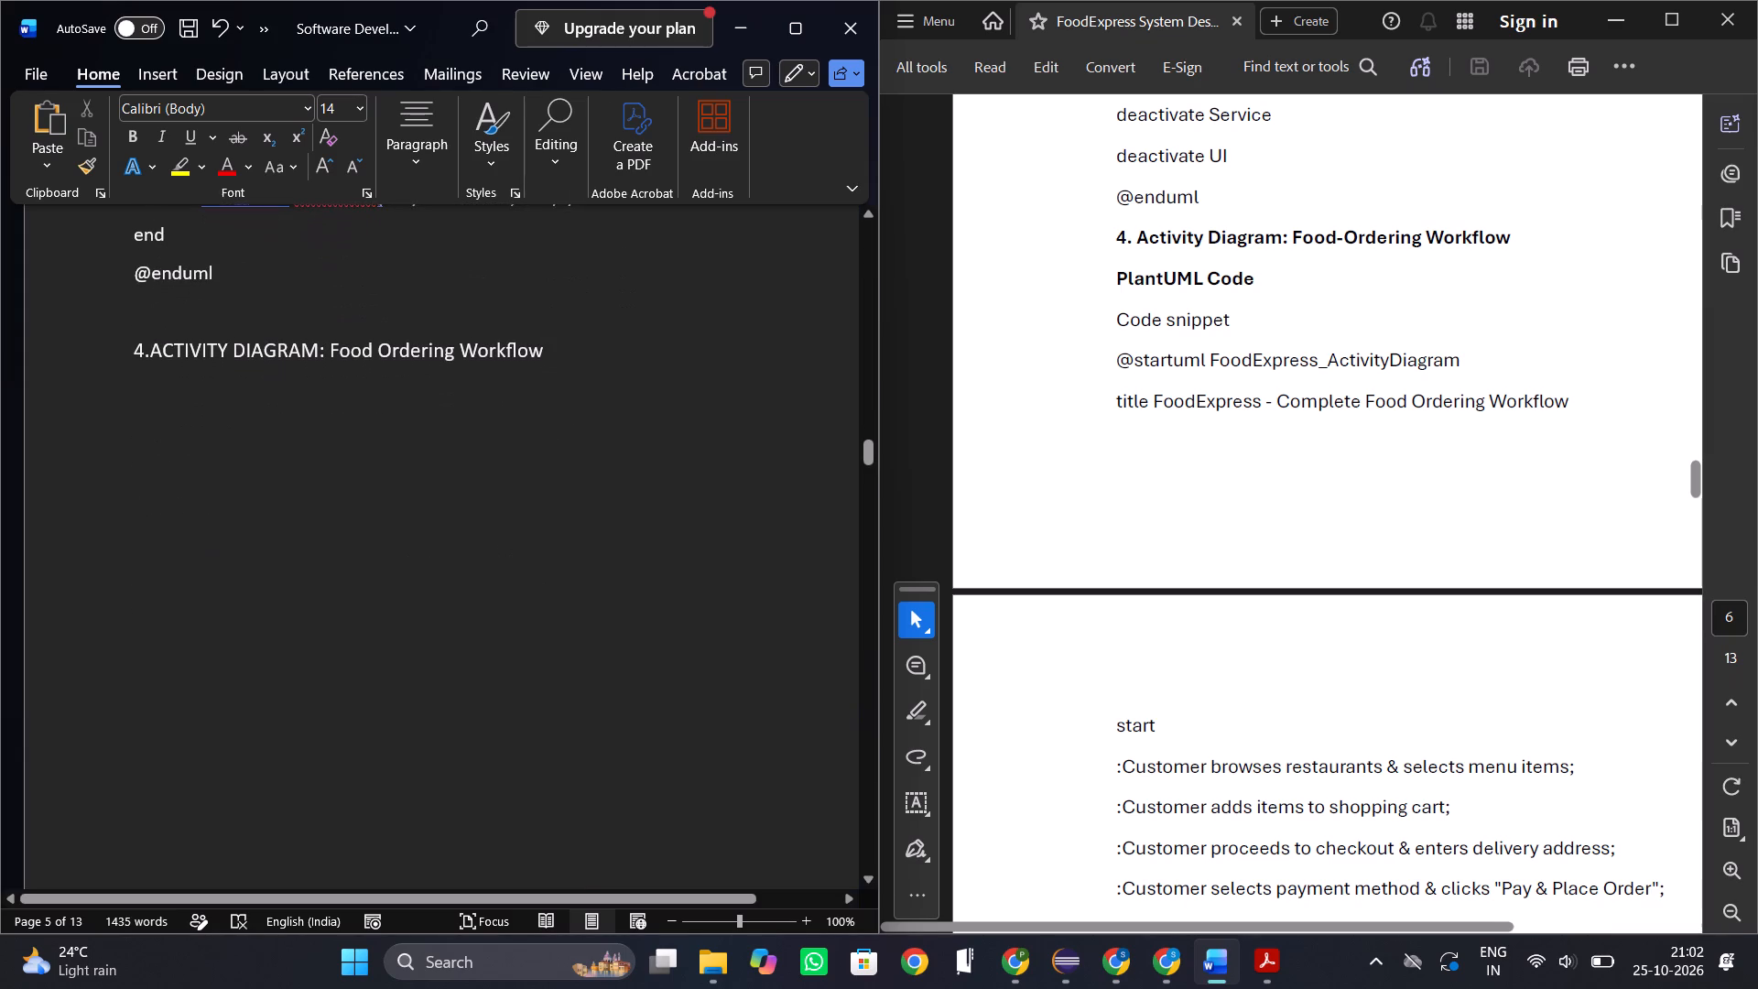
left_click_drag(579, 342, 125, 335)
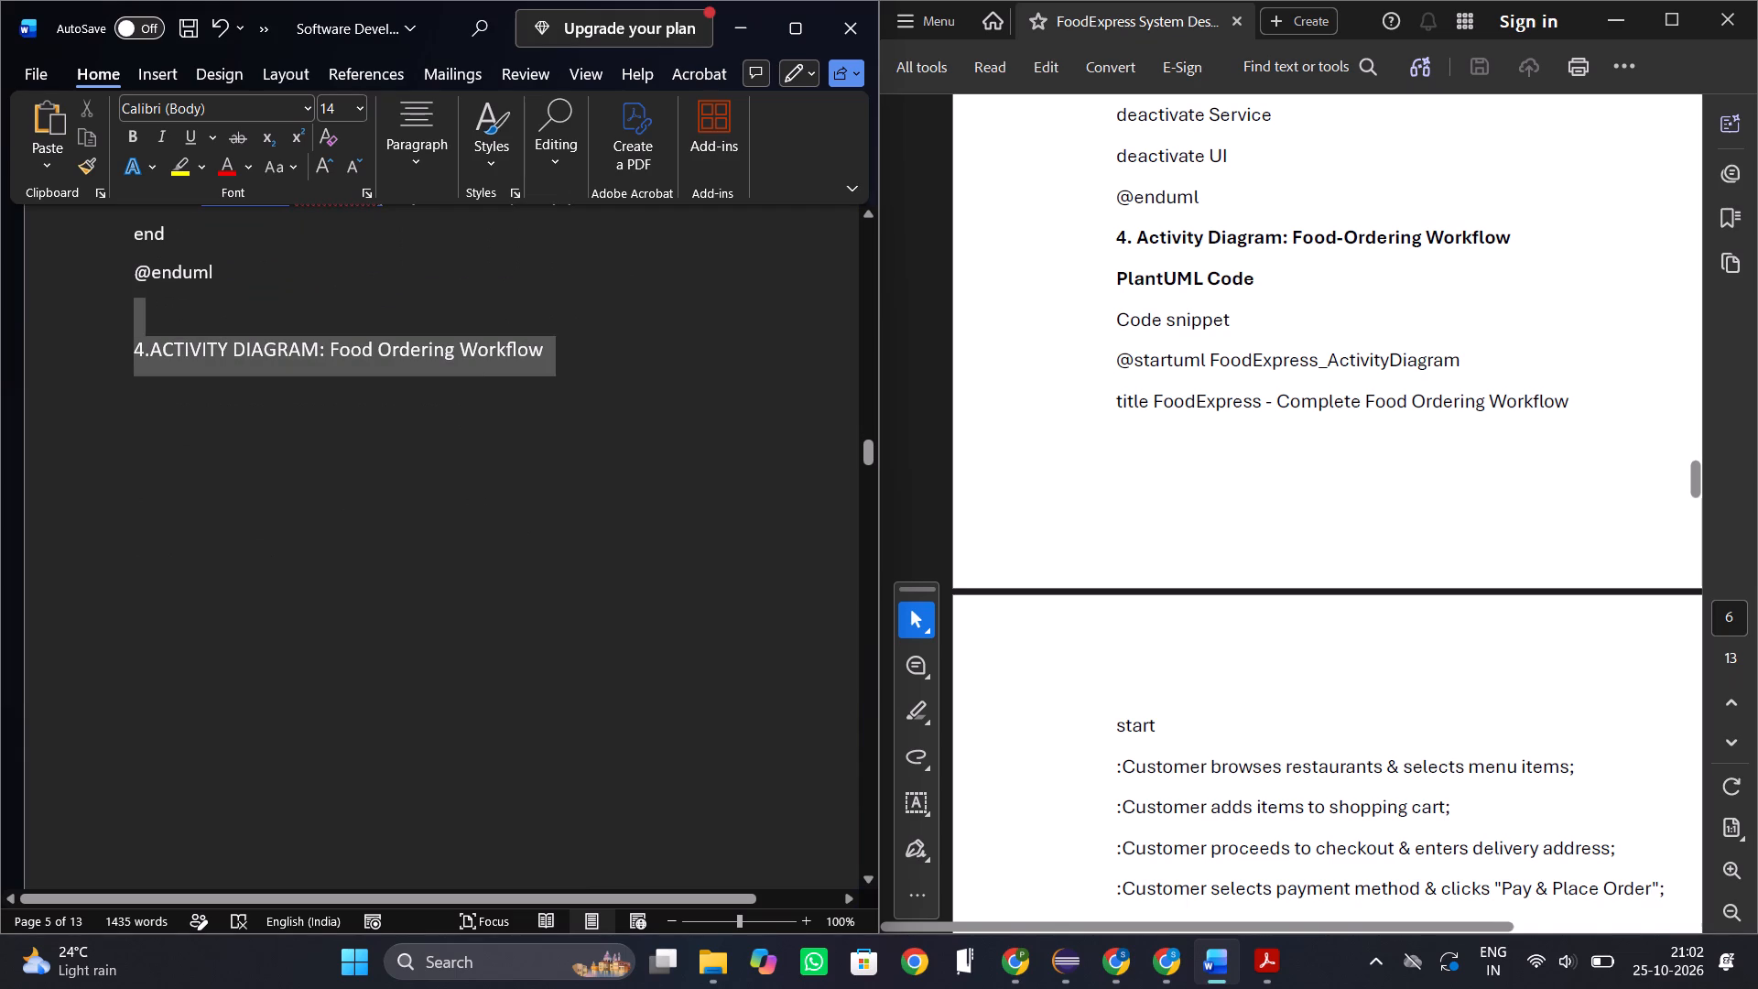
left_click_drag(125, 335, 128, 346)
left_click(156, 310)
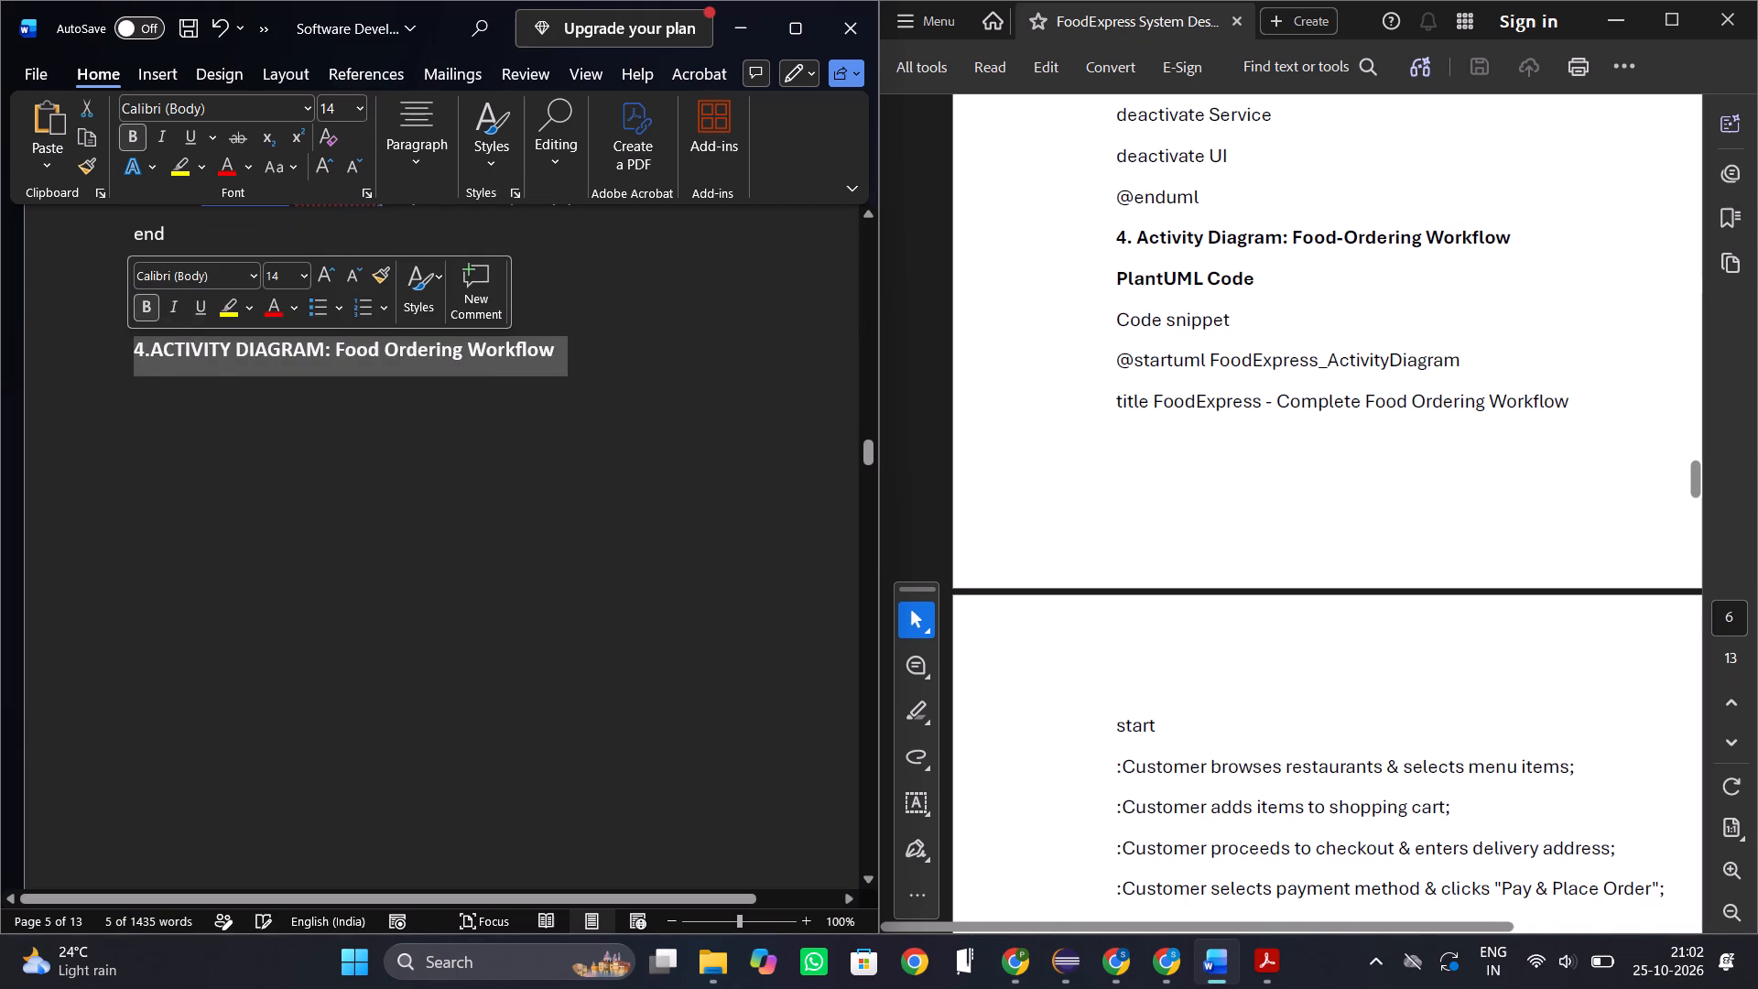
left_click(503, 589)
Make the "3. SEQUENCE DIAGRAM: Placing a food order" heading bold.
scroll(503, 589, "up", 6)
right_click(503, 589)
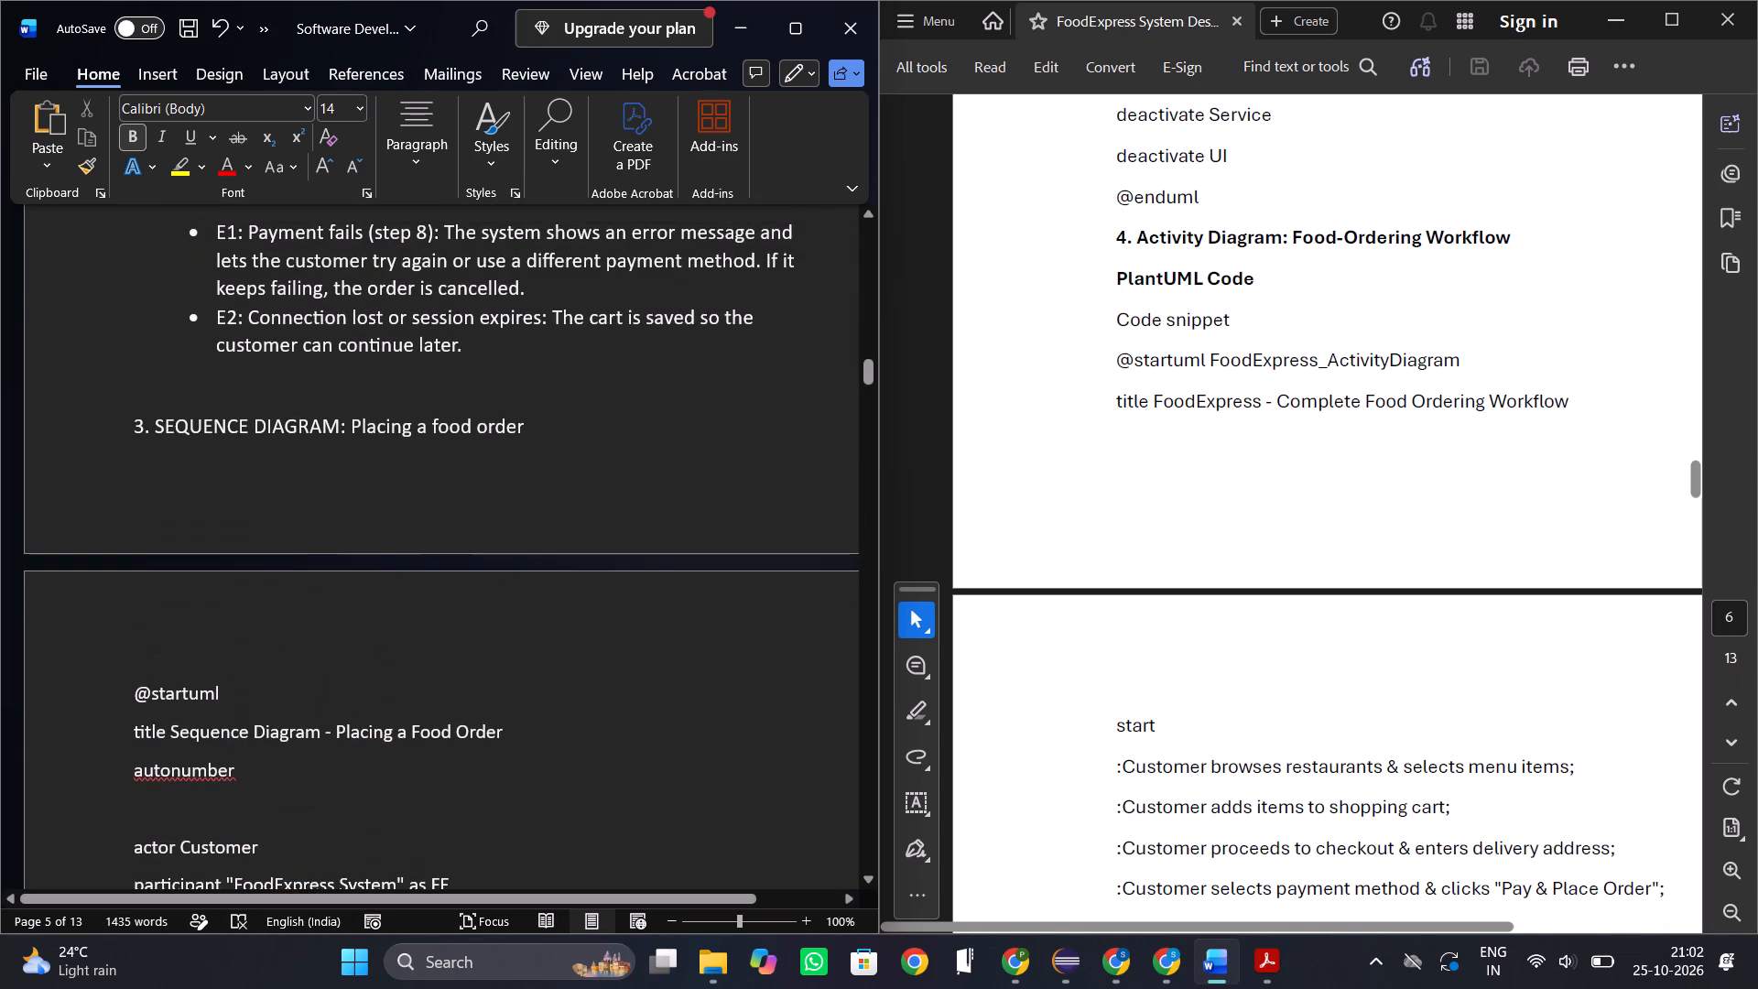
left_click(548, 438)
left_click_drag(531, 430, 114, 420)
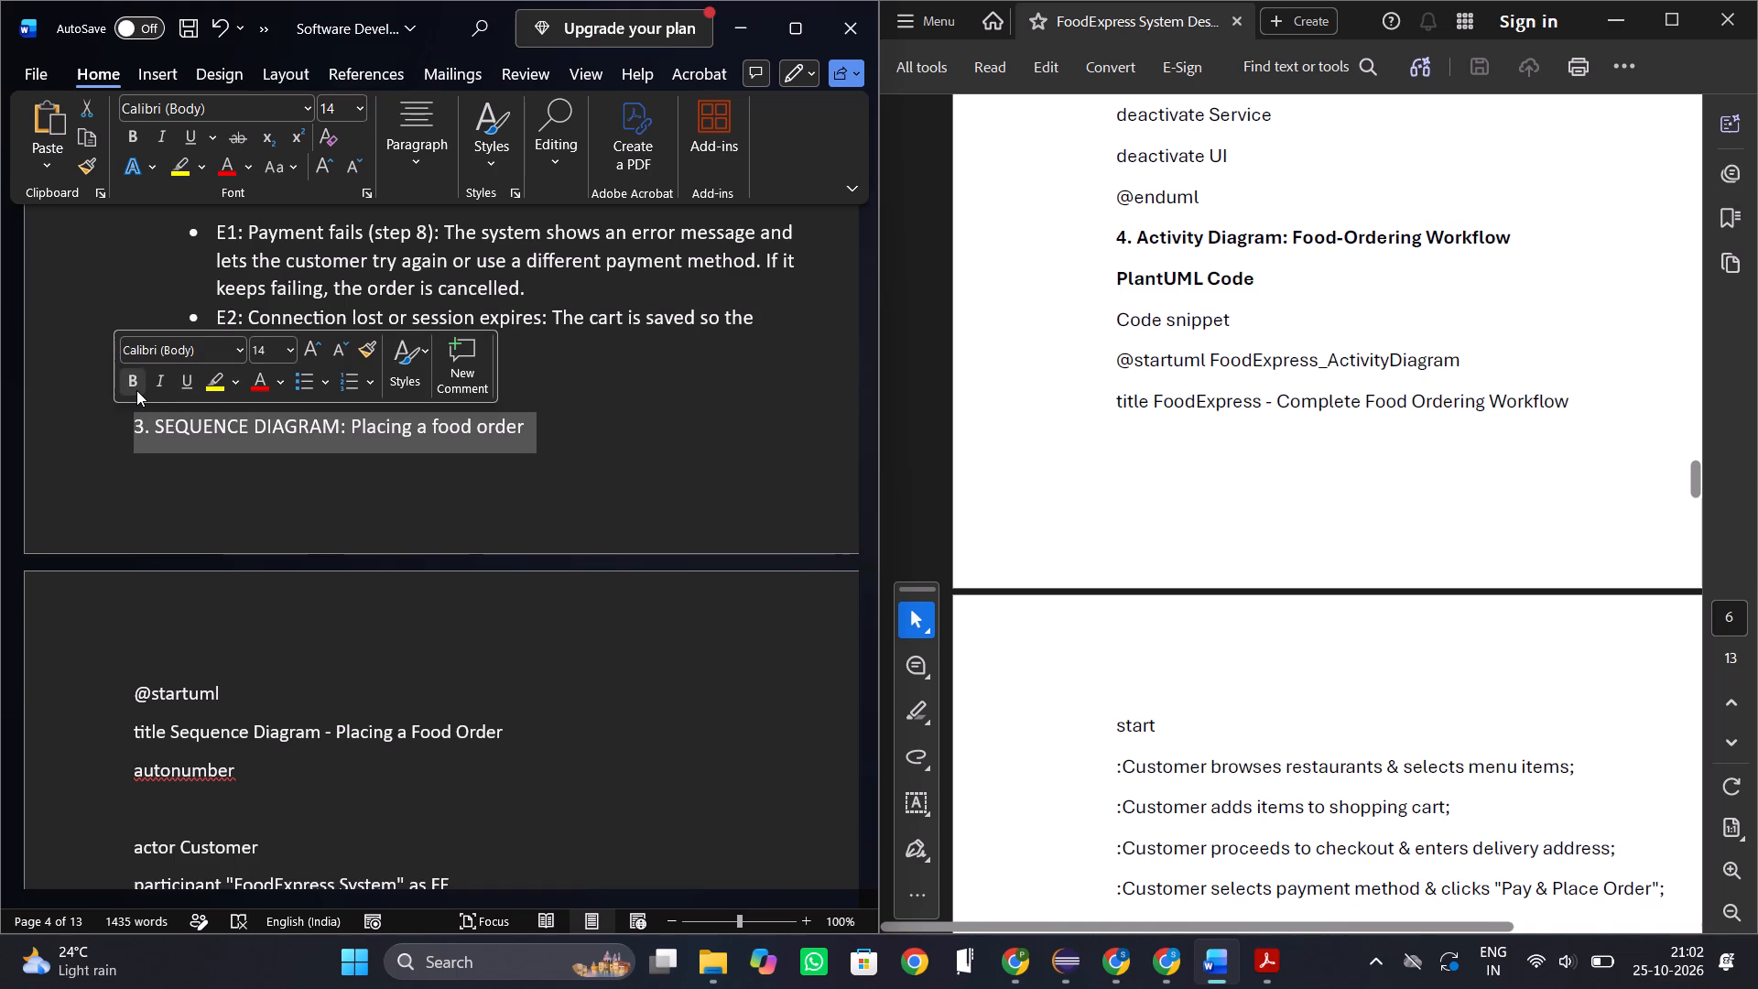
left_click_drag(136, 390, 299, 524)
left_click(299, 524)
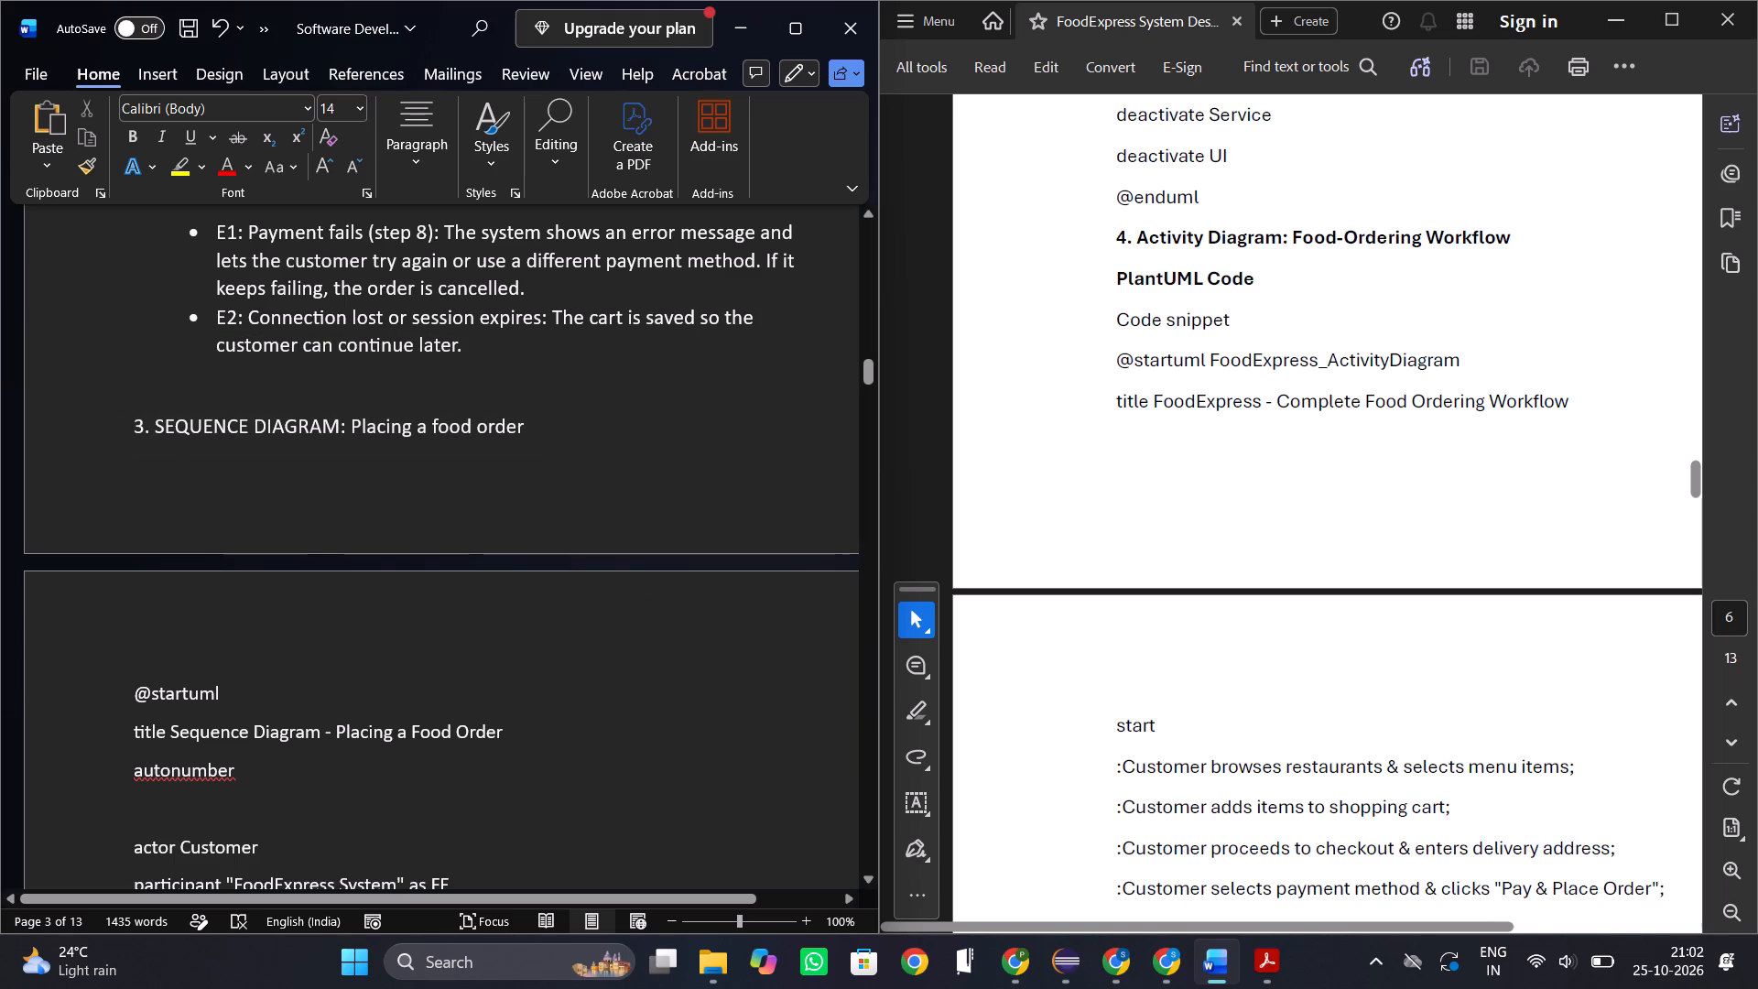
left_click_drag(540, 422, 120, 434)
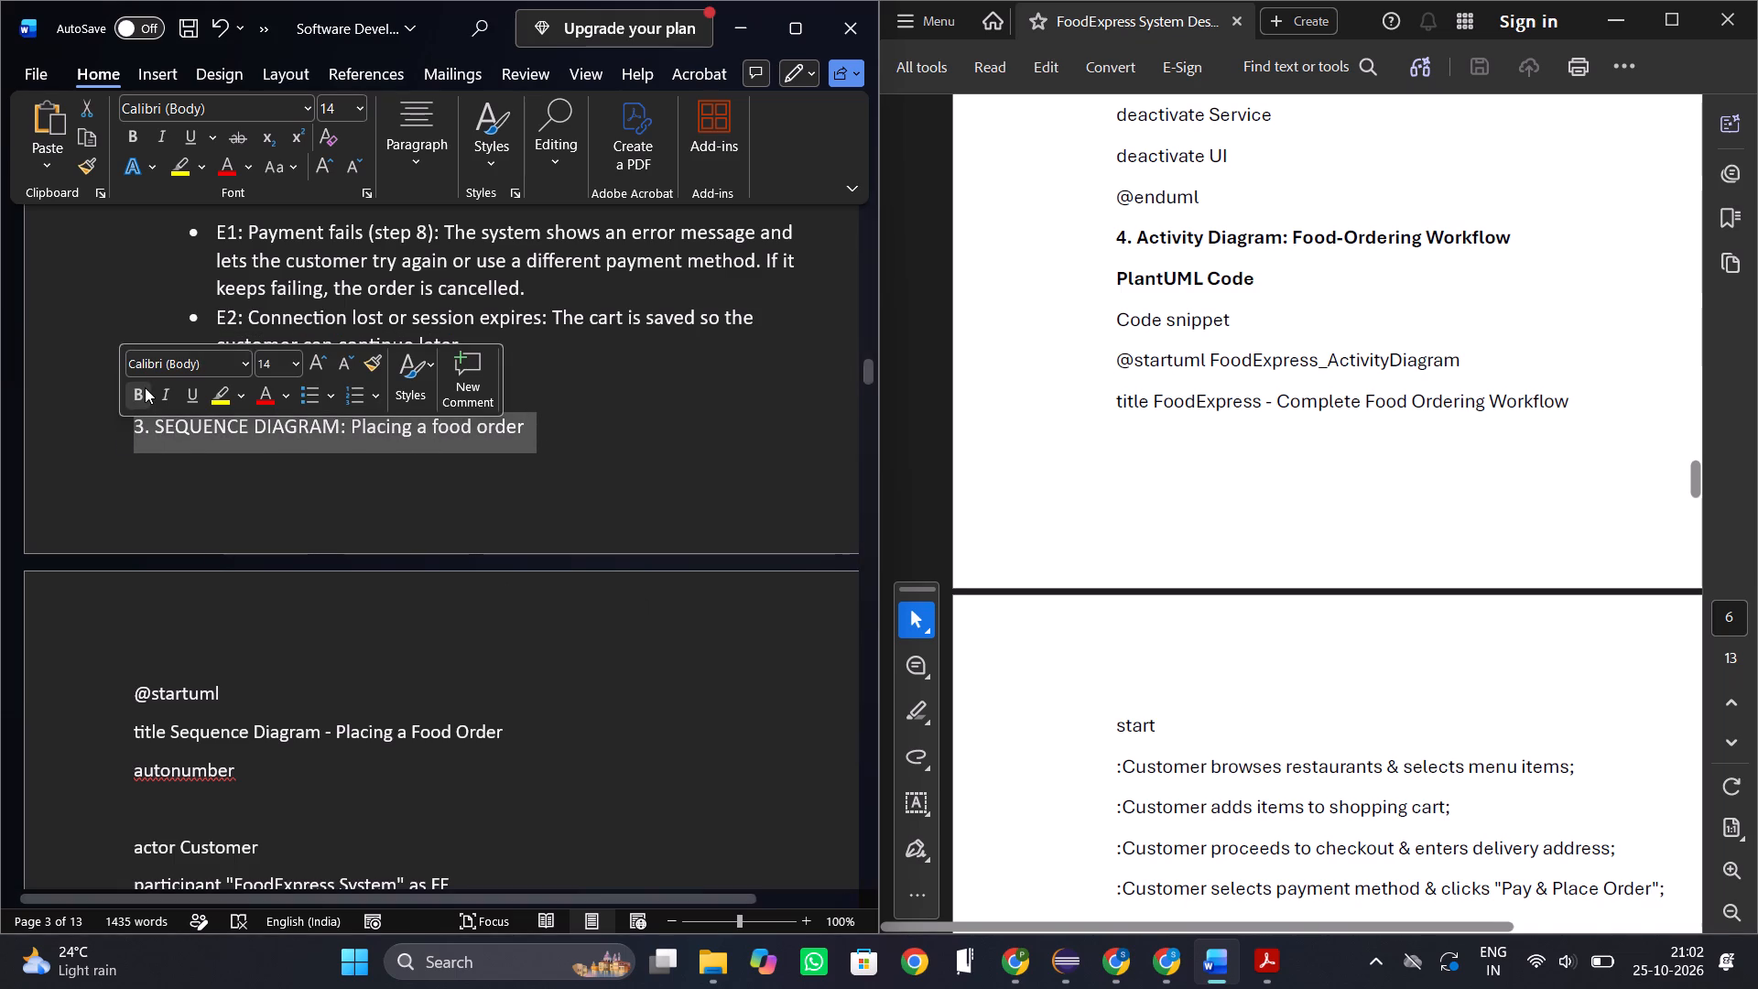
left_click(145, 387)
left_click(312, 580)
scroll(312, 580, "down", 5)
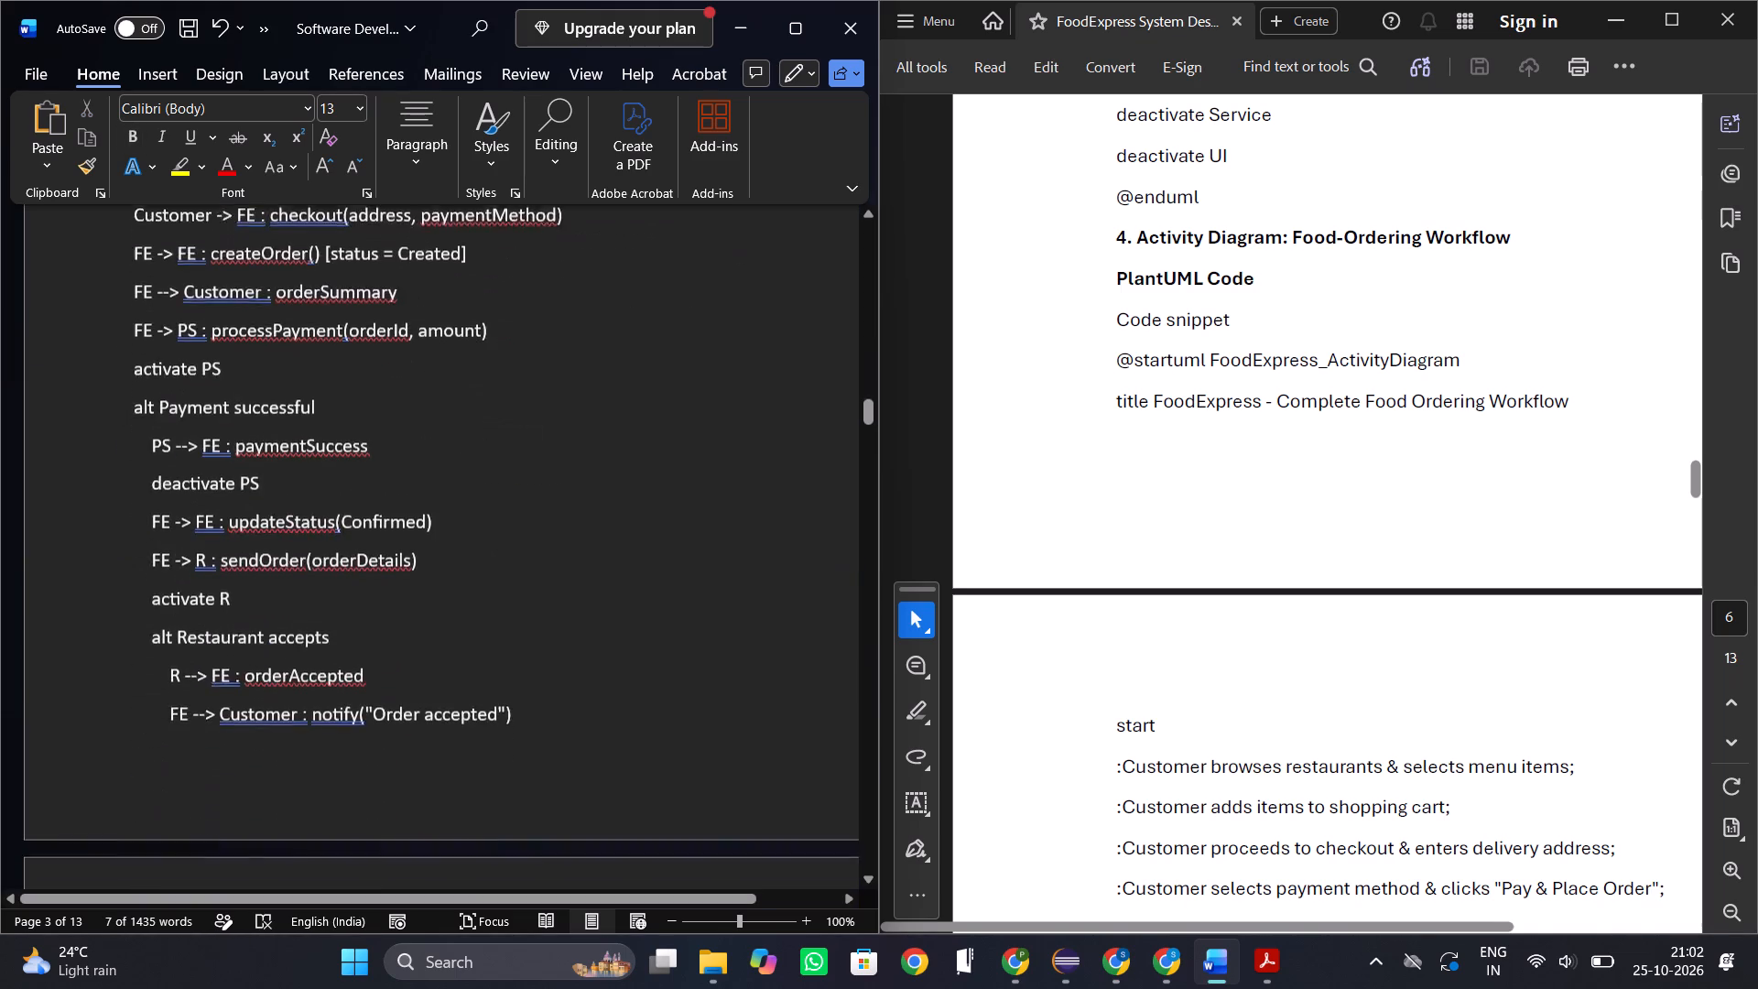
scroll(312, 580, "down", 6)
scroll(312, 580, "up", 1)
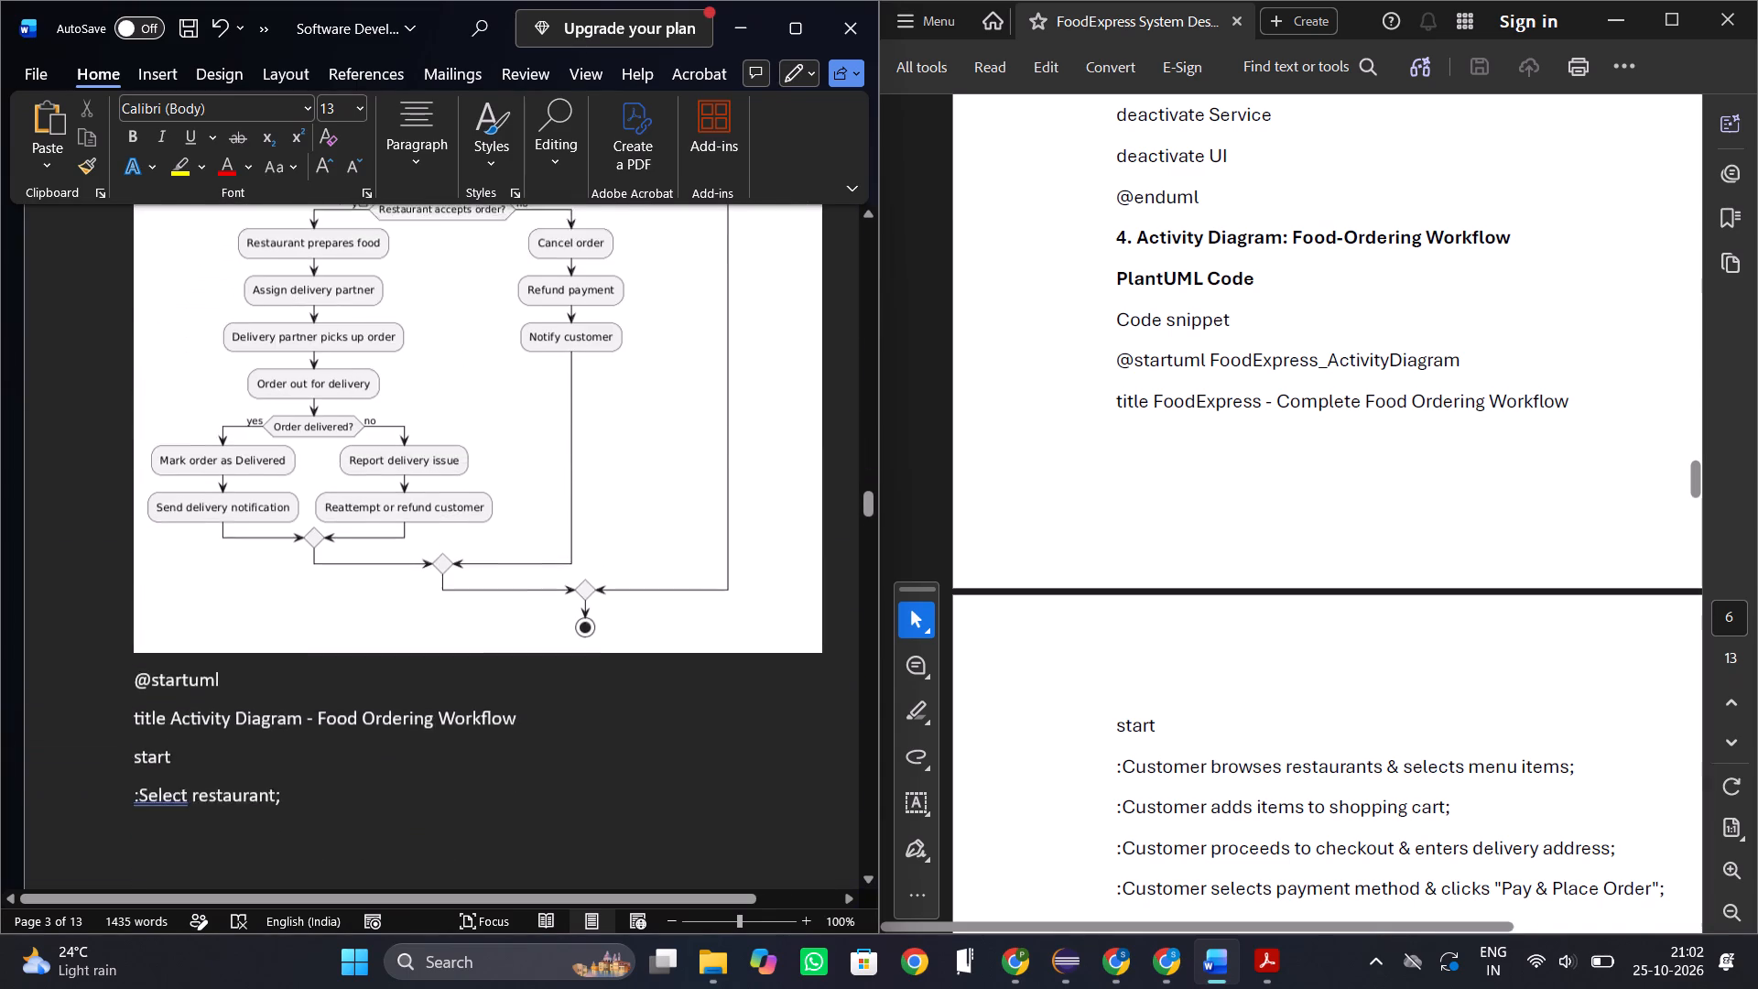
scroll(312, 580, "up", 1)
left_click(312, 580)
key("Delete")
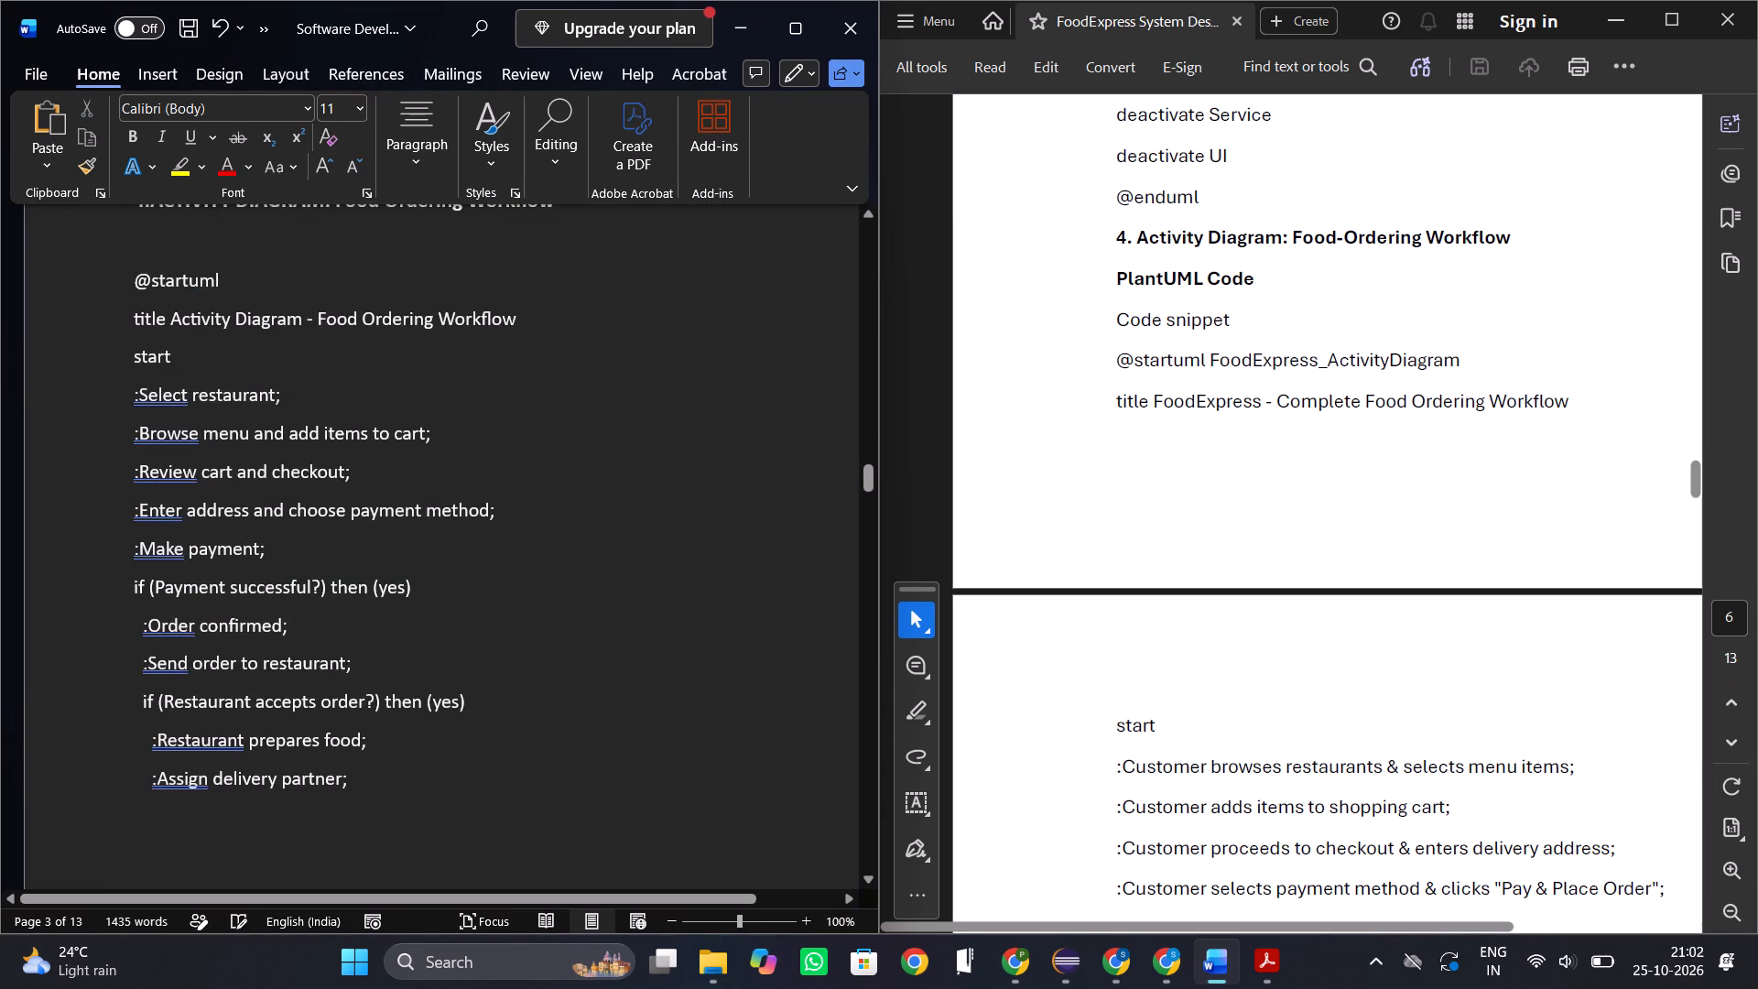
scroll(312, 580, "up", 1)
key("Down")
key("BackSpace")
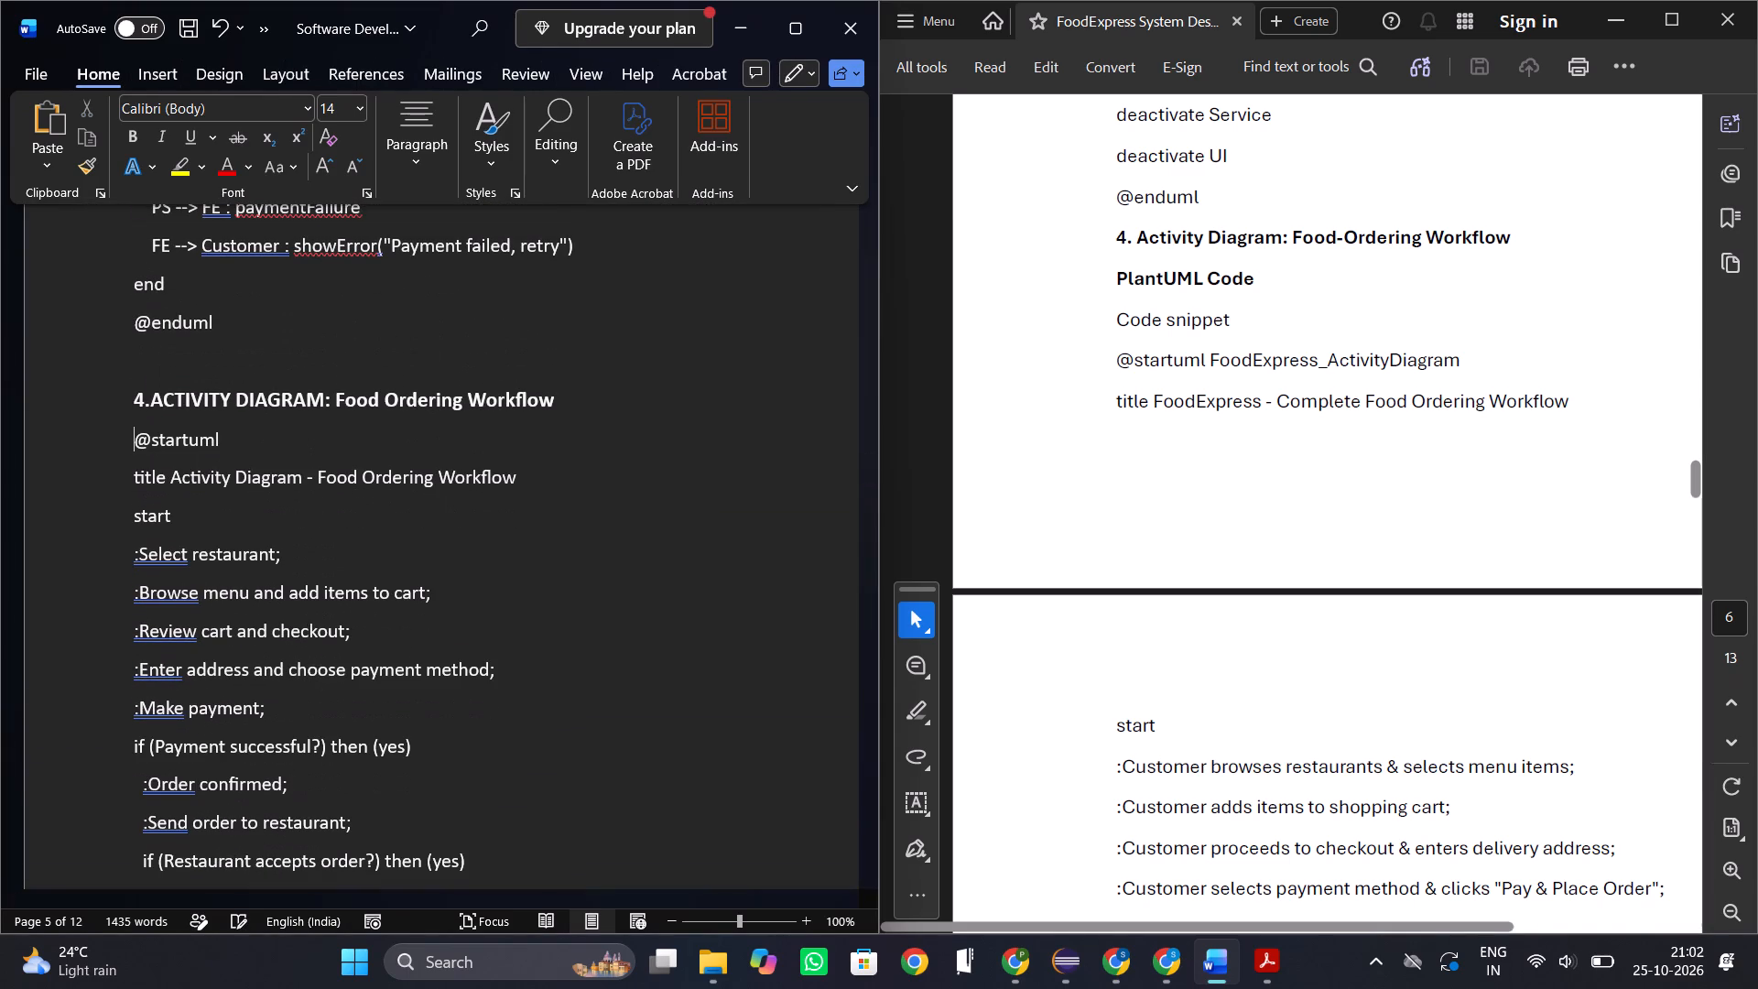
Add a colon and a space after the 5.STATE DIAGRAM heading in the report.
scroll(526, 712, "down", 6)
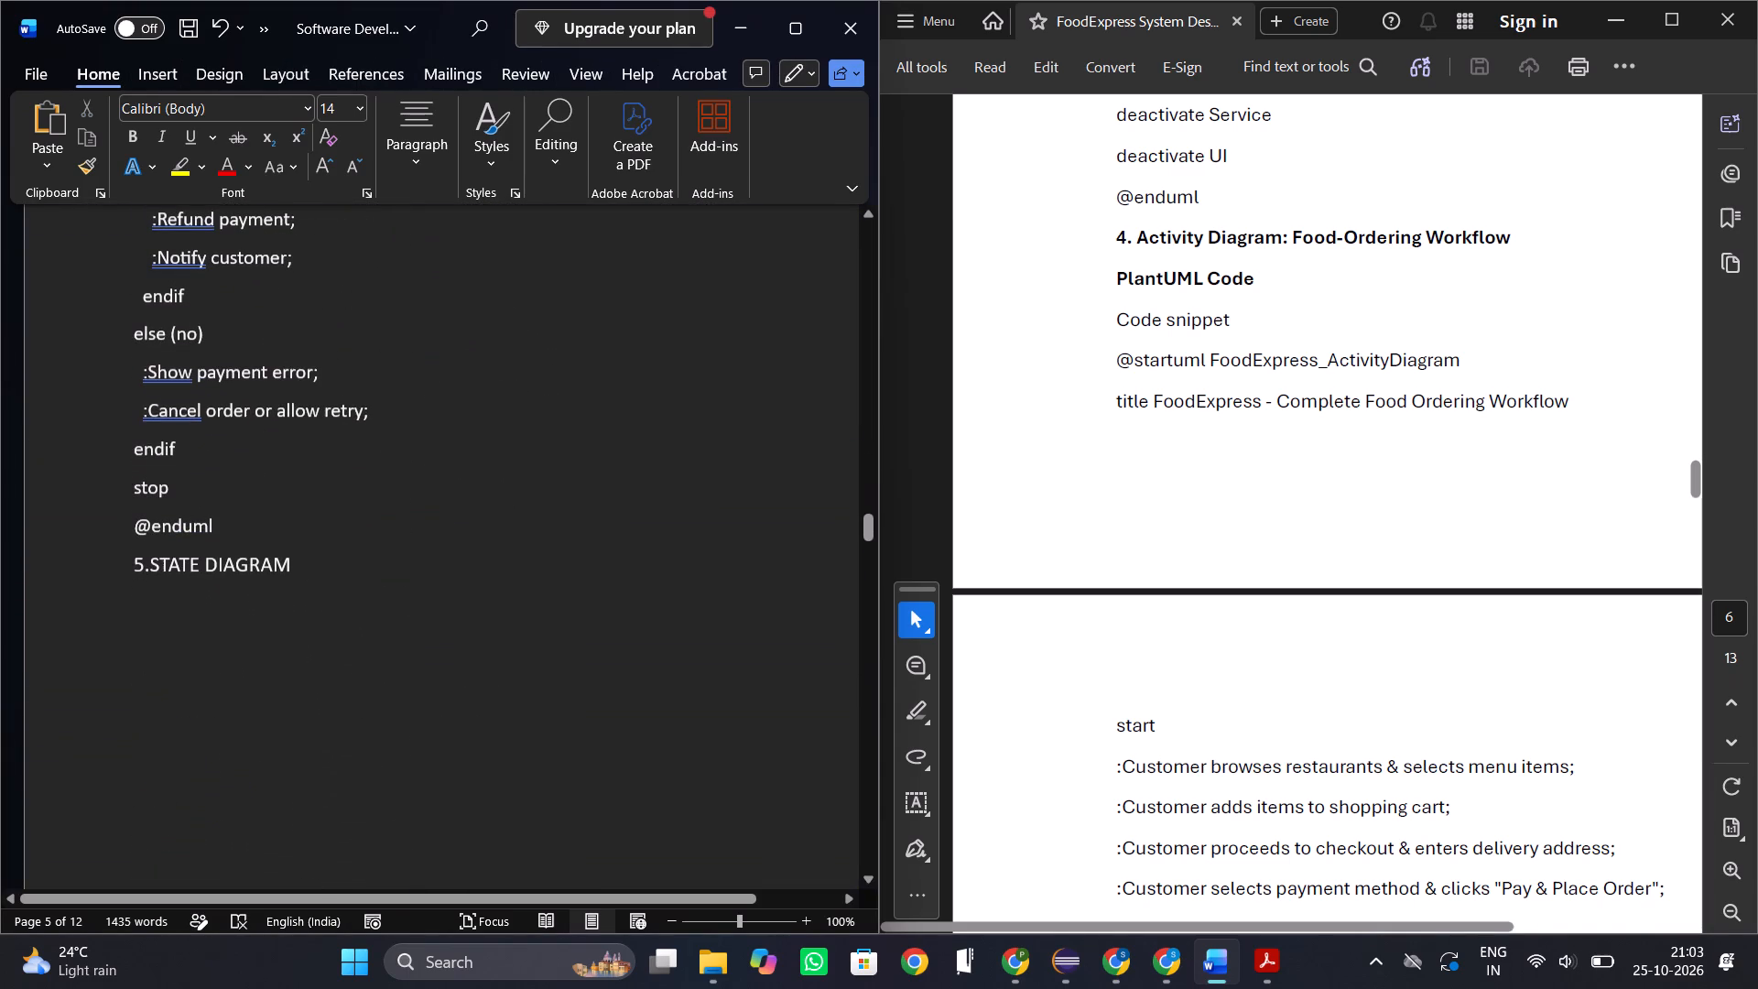
left_click(320, 560)
key("shift+colon")
key("space")
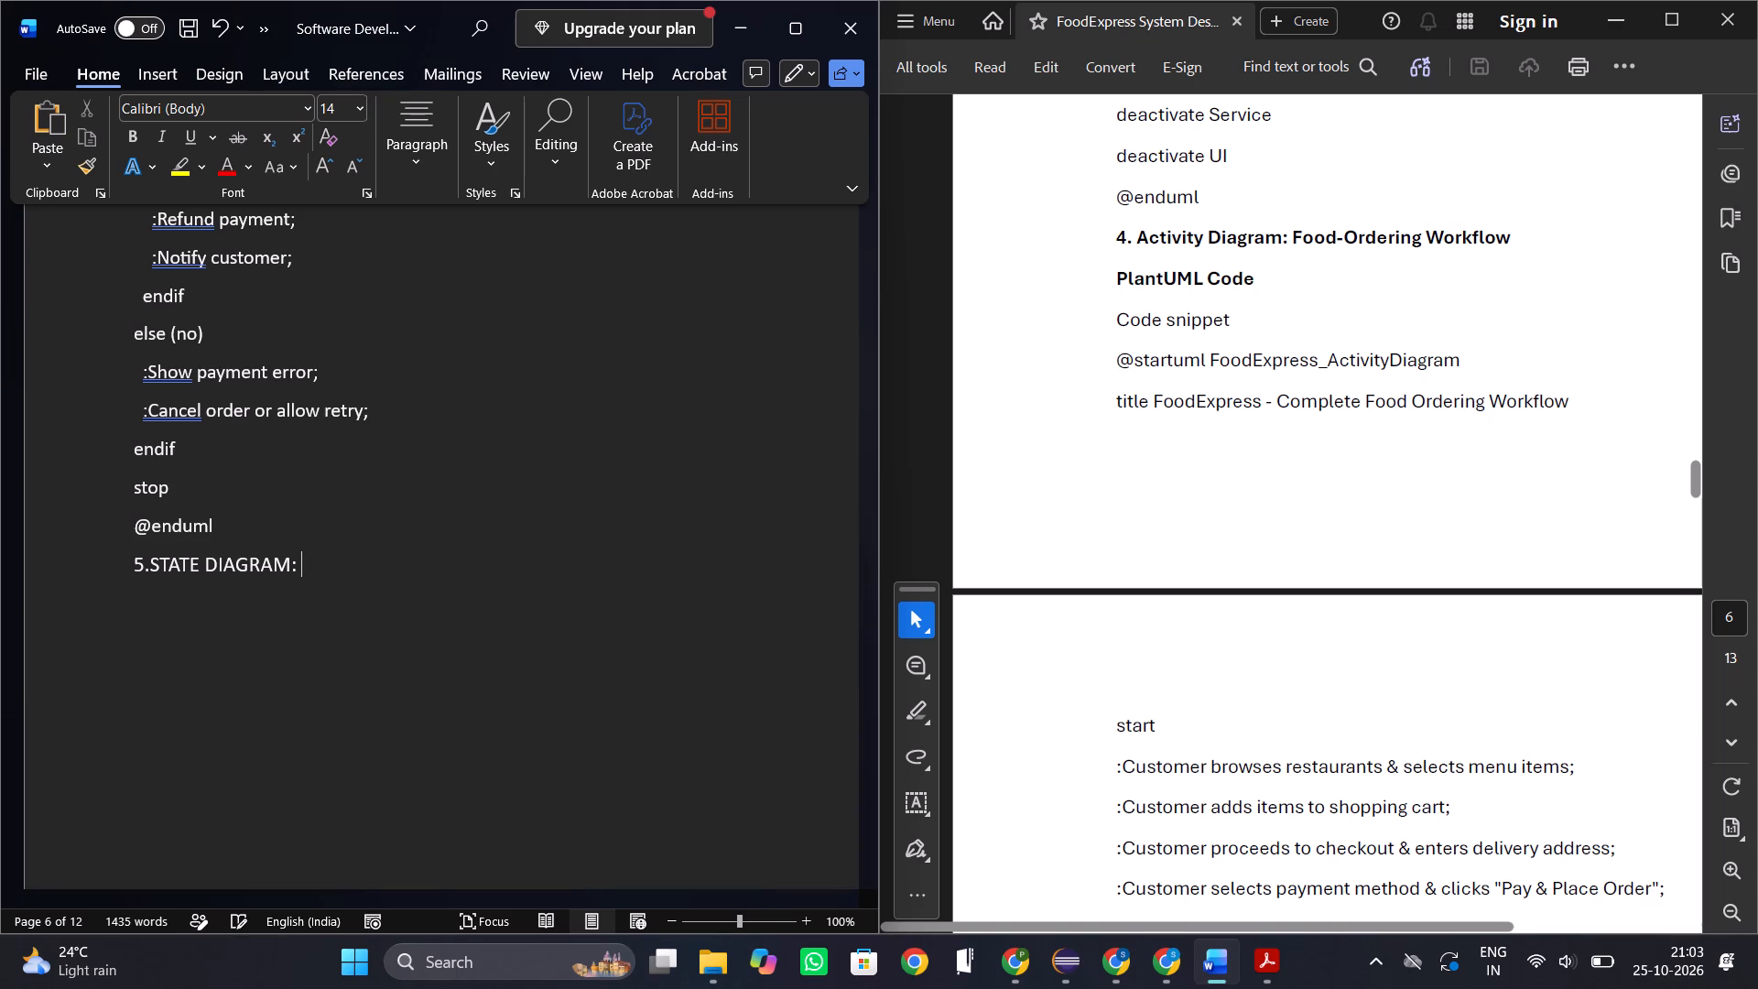
Append "Order" to the 5.STATE DIAGRAM: heading, using the PDF's section 5 title as reference.
scroll(965, 608, "down", 9)
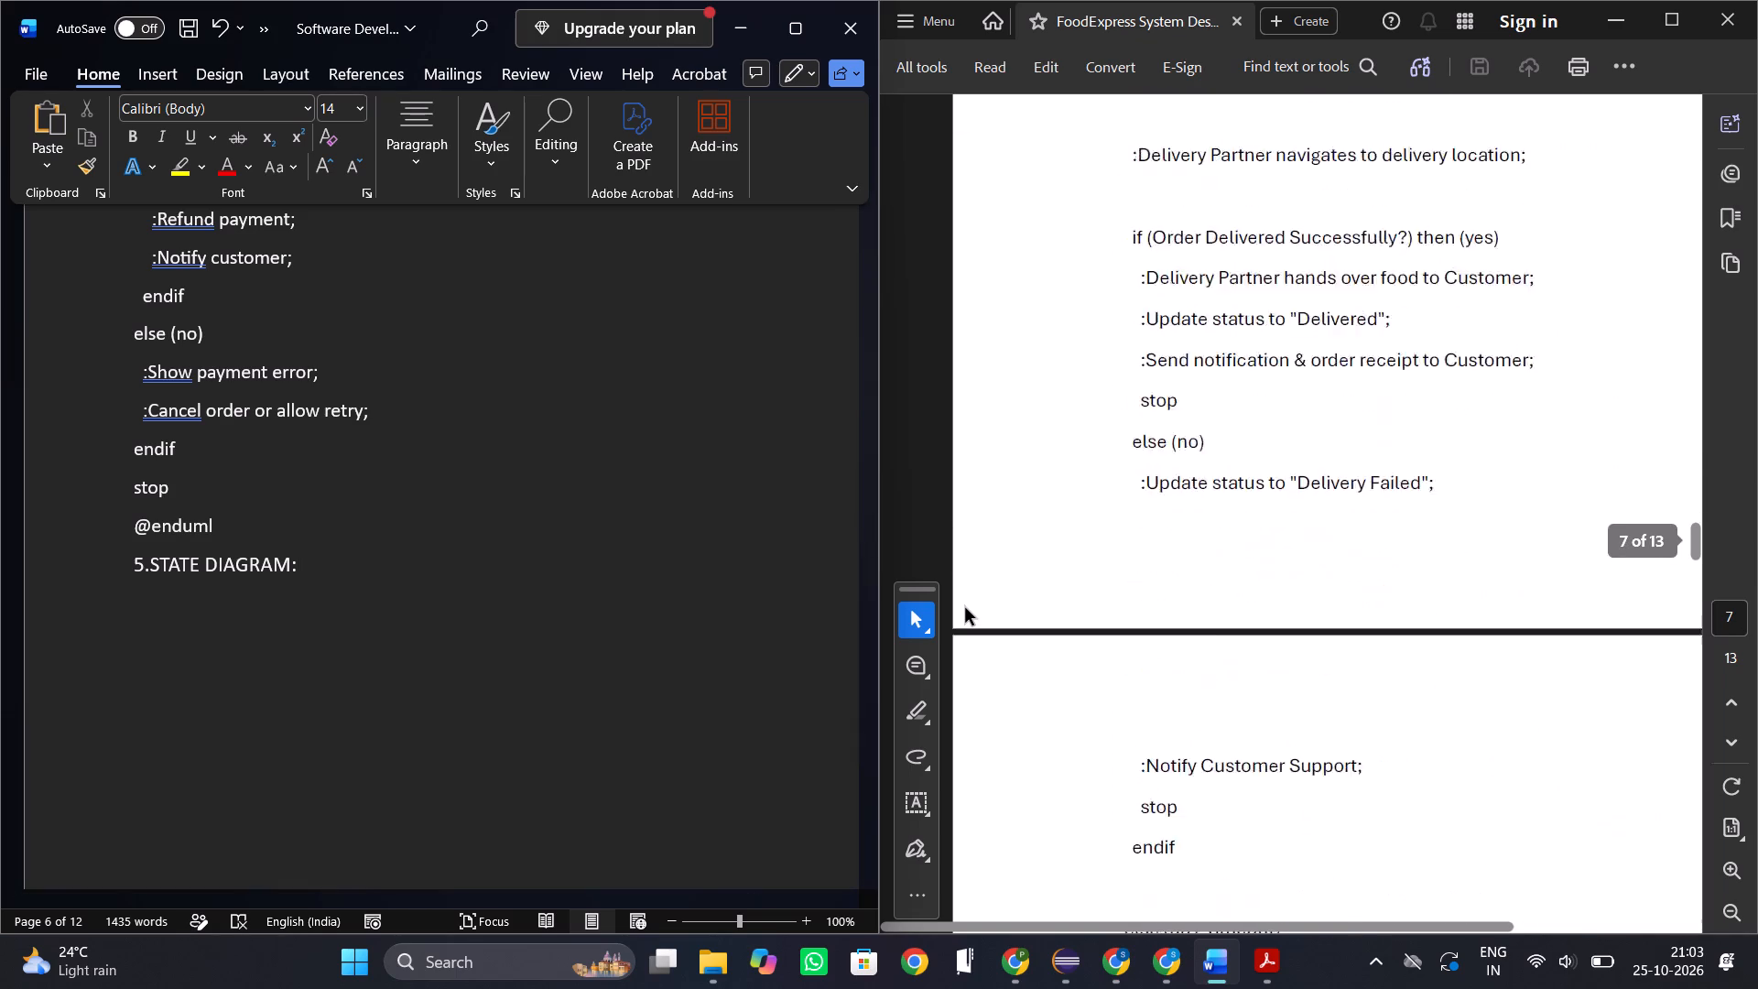
scroll(965, 608, "down", 8)
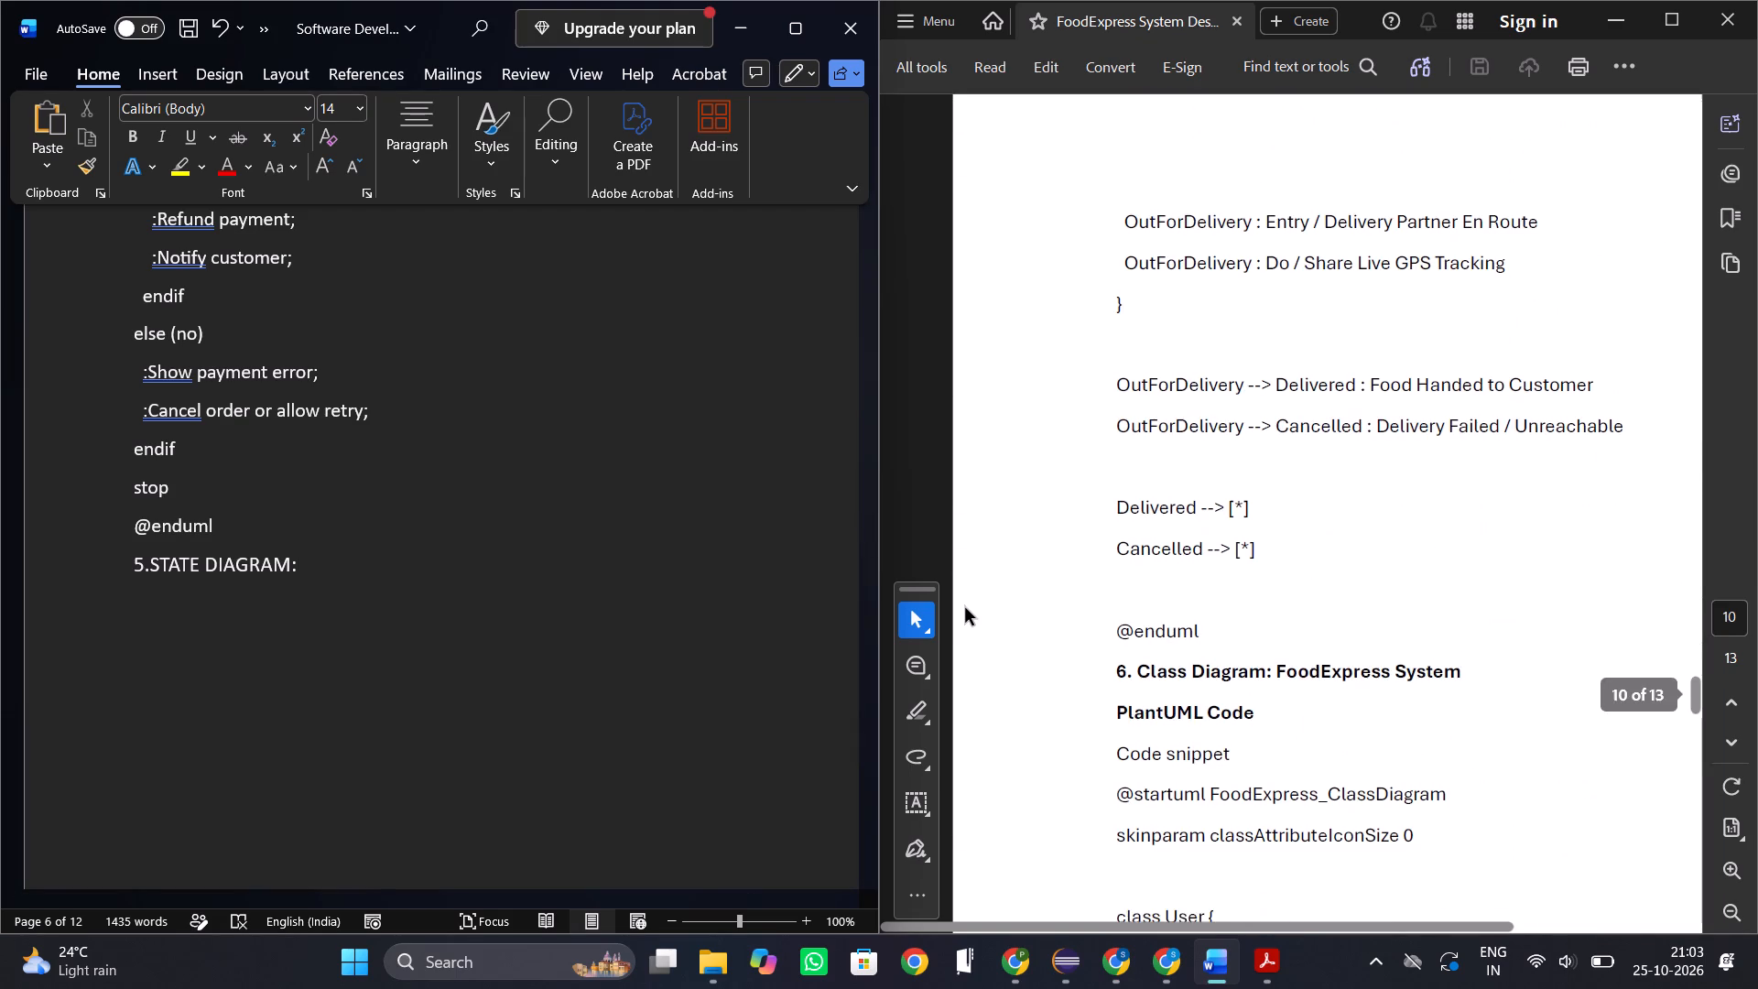
scroll(965, 608, "down", 1)
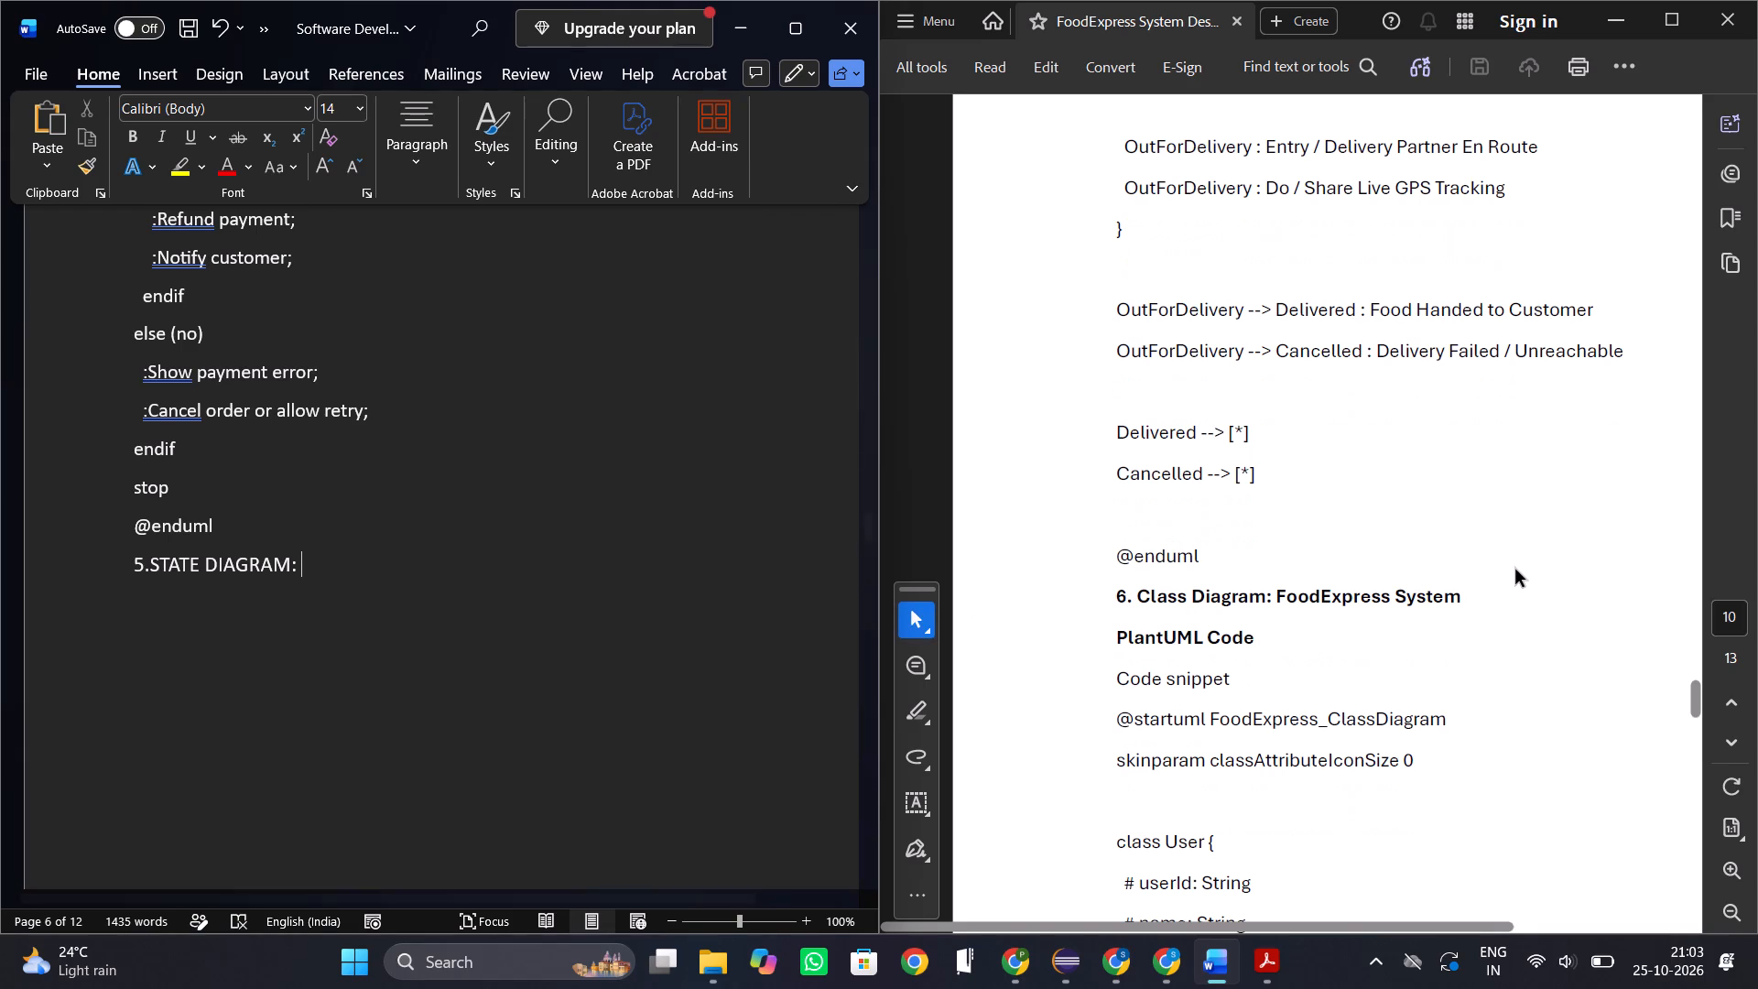
scroll(1515, 570, "up", 9)
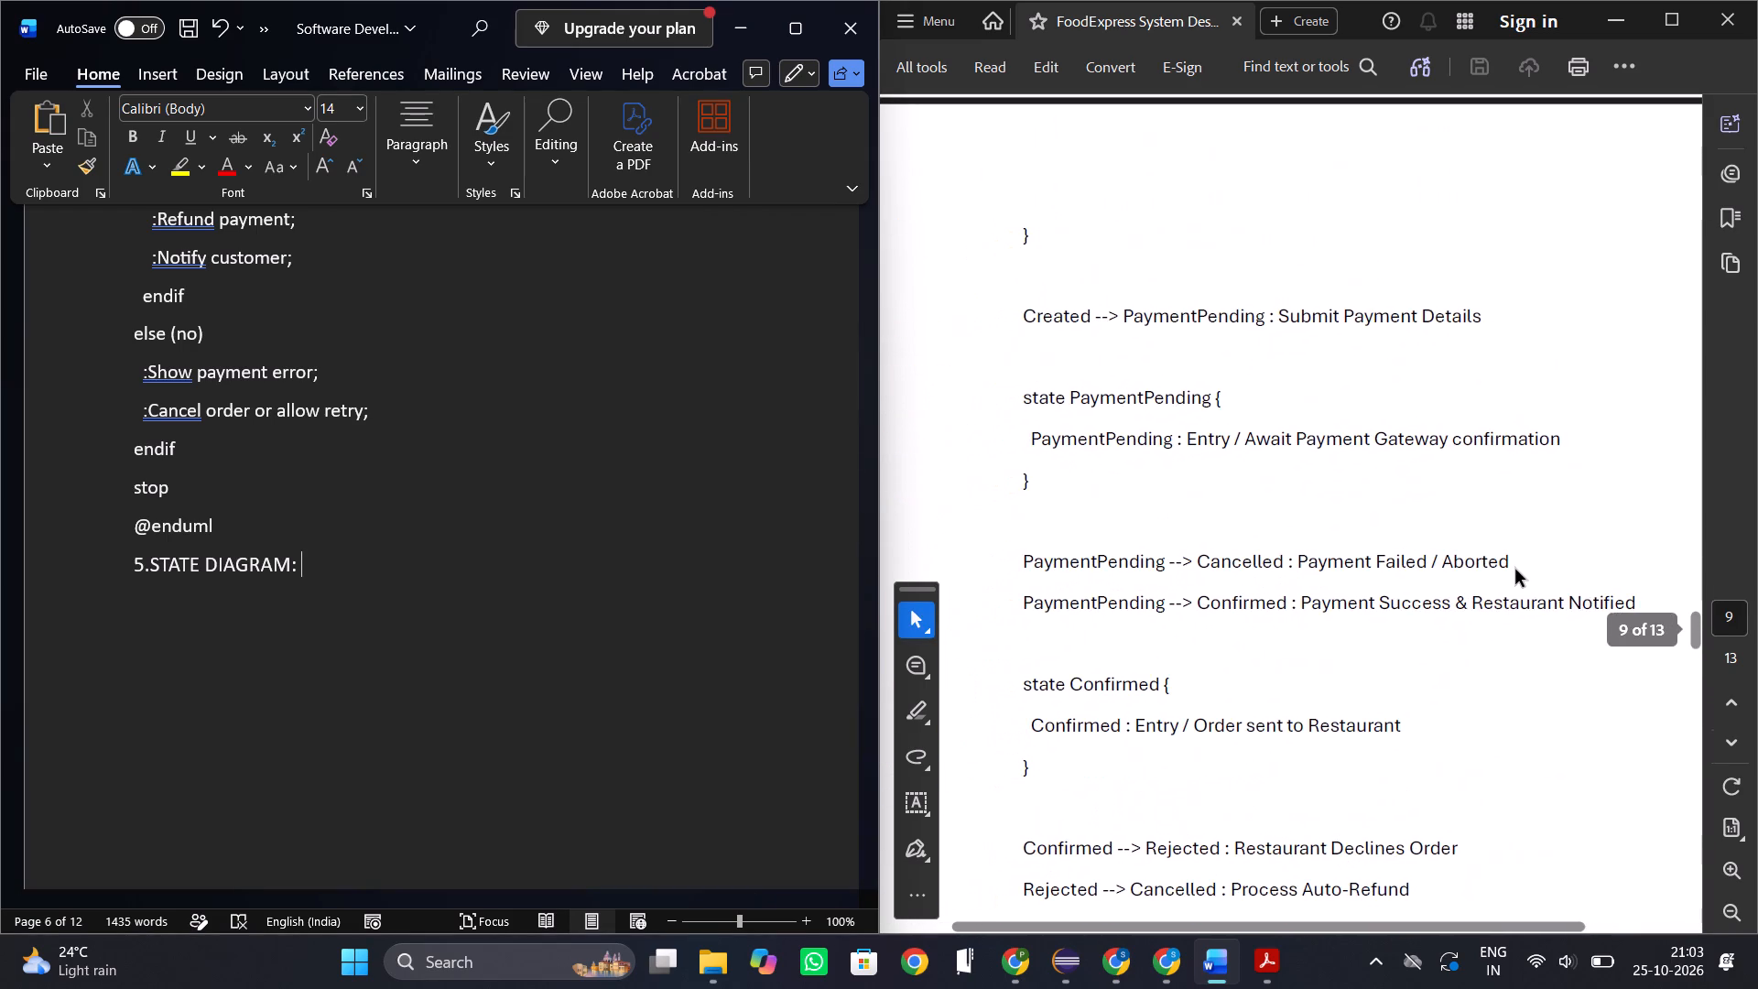
scroll(1515, 570, "down", 4)
scroll(1515, 570, "up", 4)
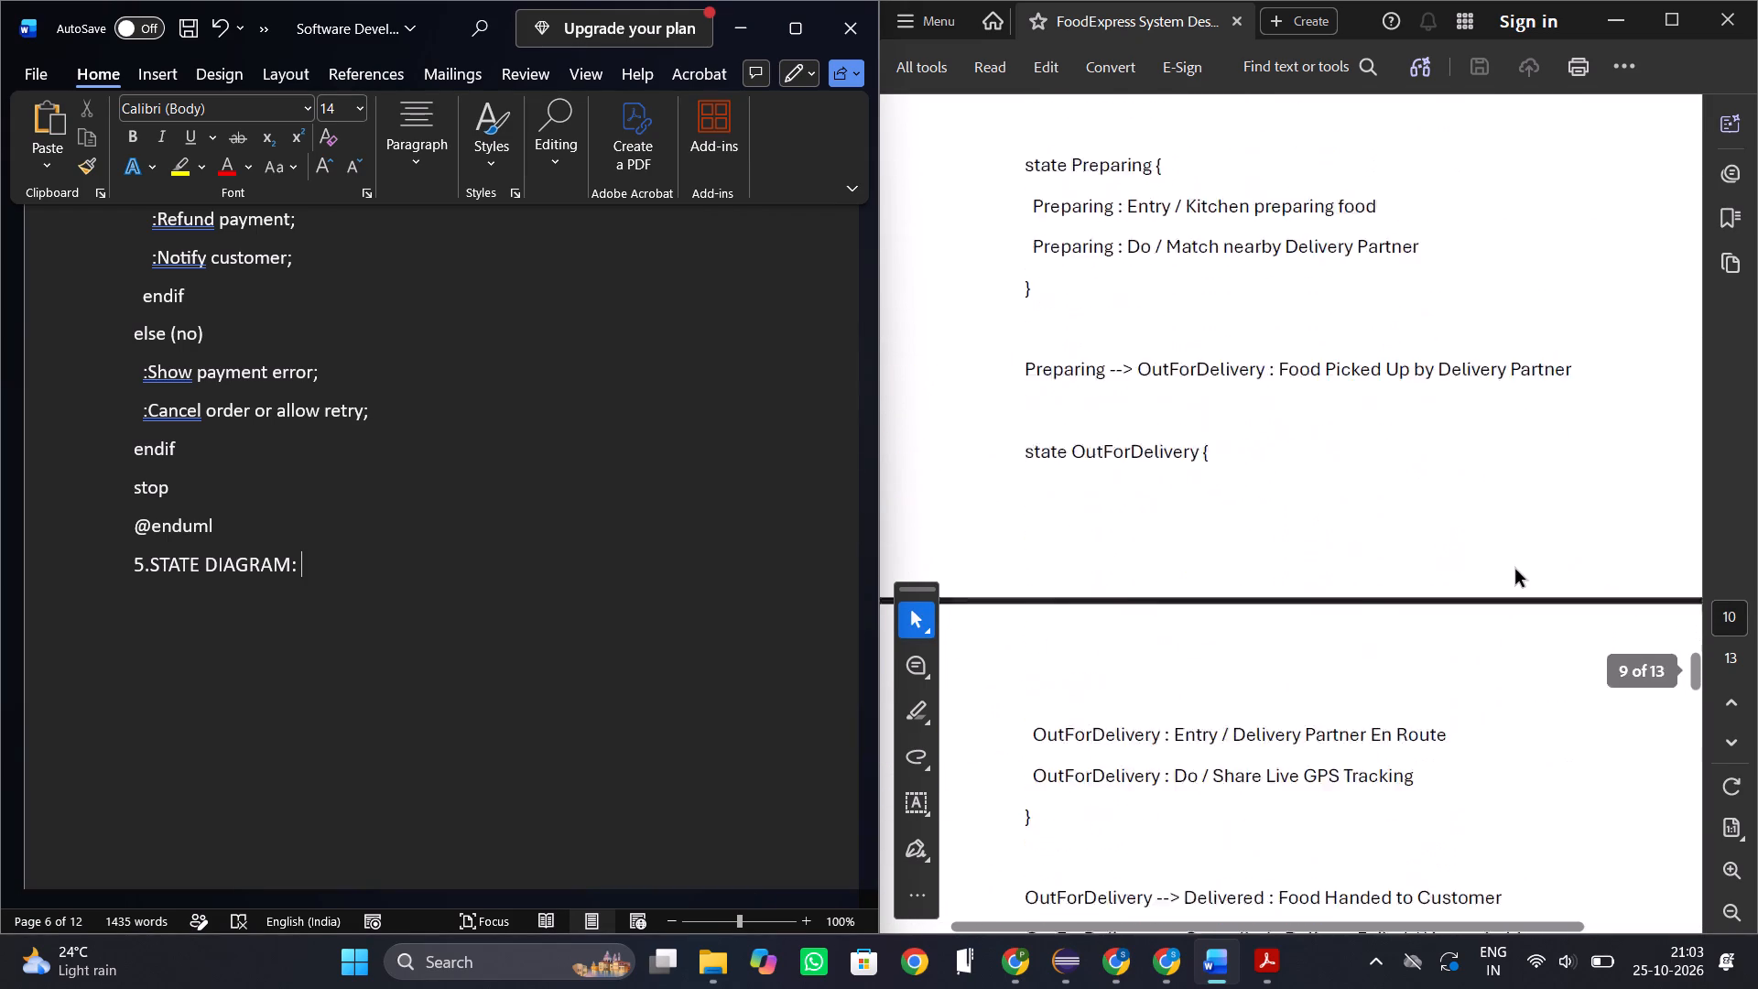
scroll(1515, 570, "up", 6)
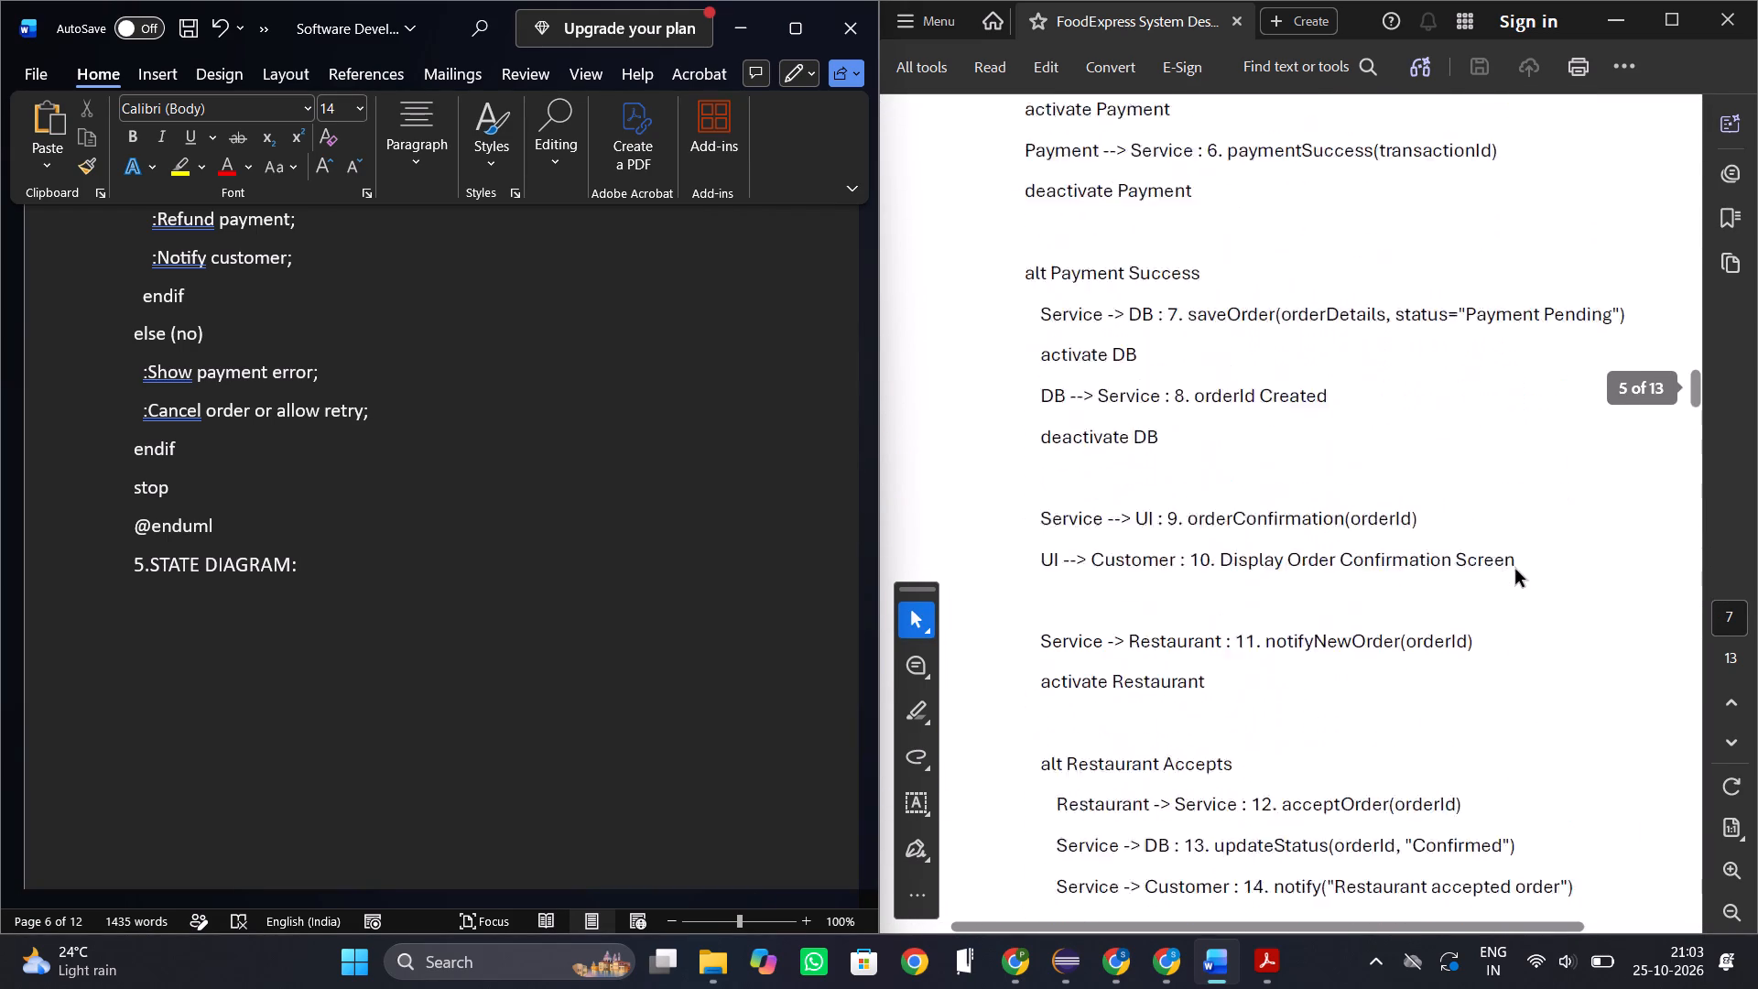
scroll(1515, 570, "up", 6)
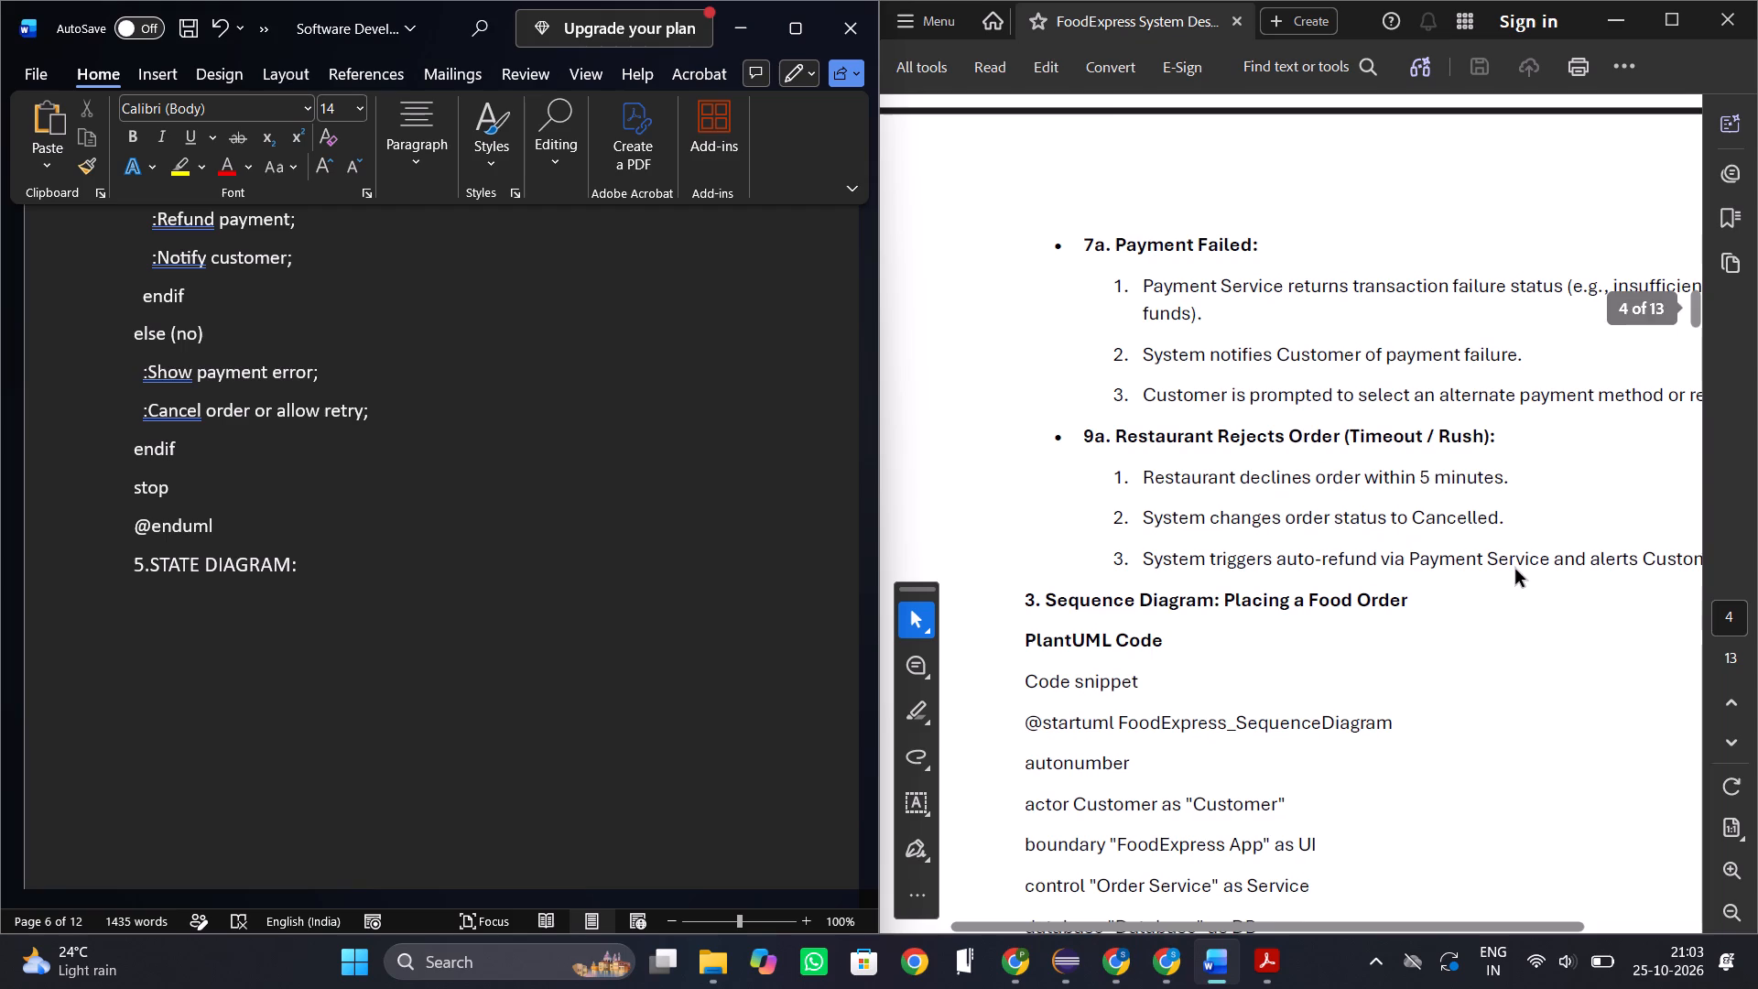
scroll(1515, 570, "down", 15)
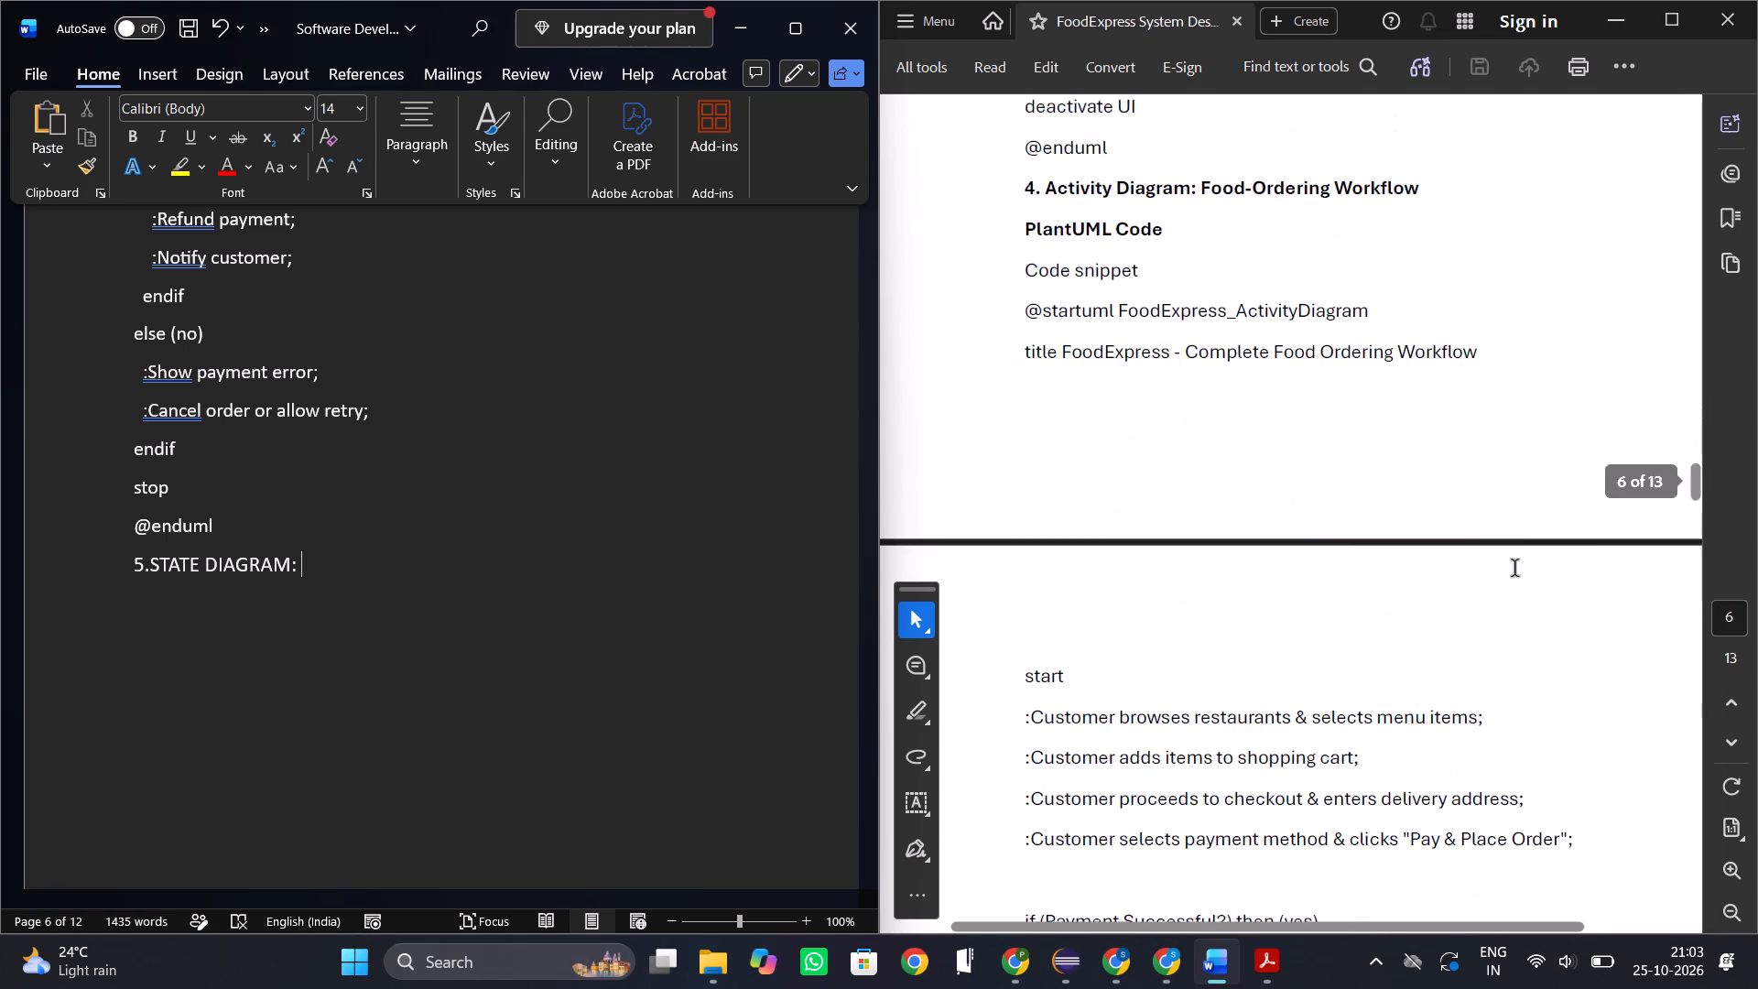
scroll(1515, 570, "down", 8)
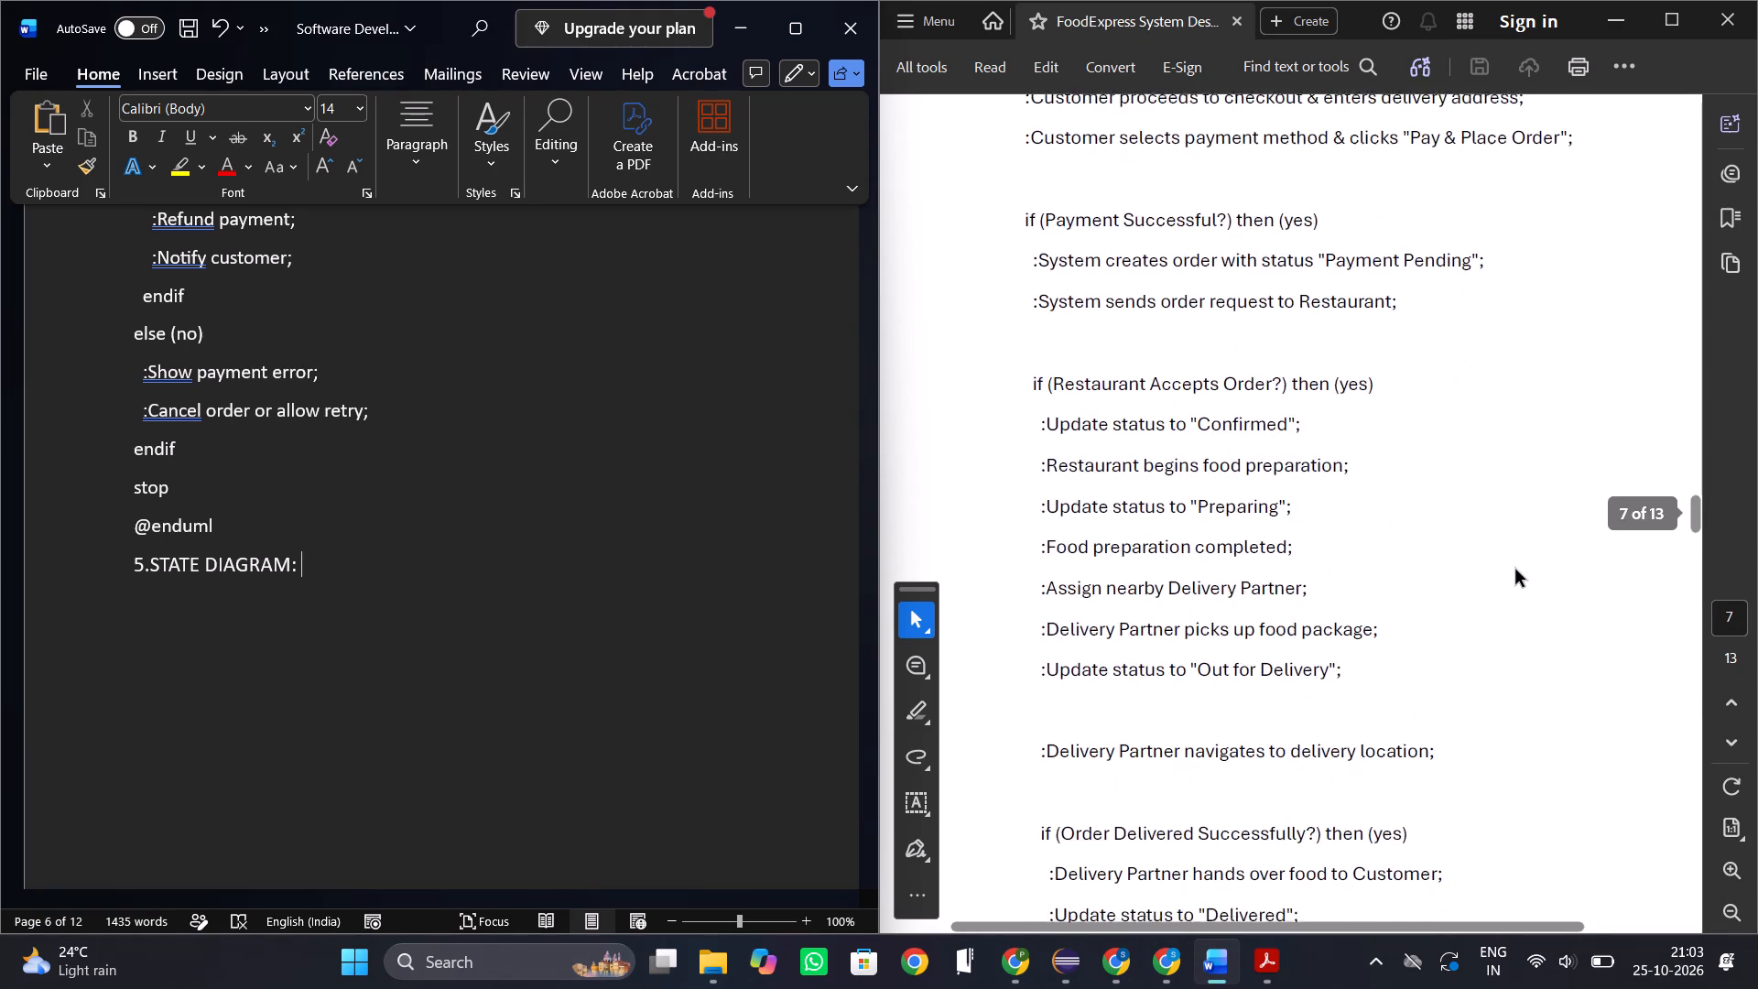
scroll(1515, 570, "down", 5)
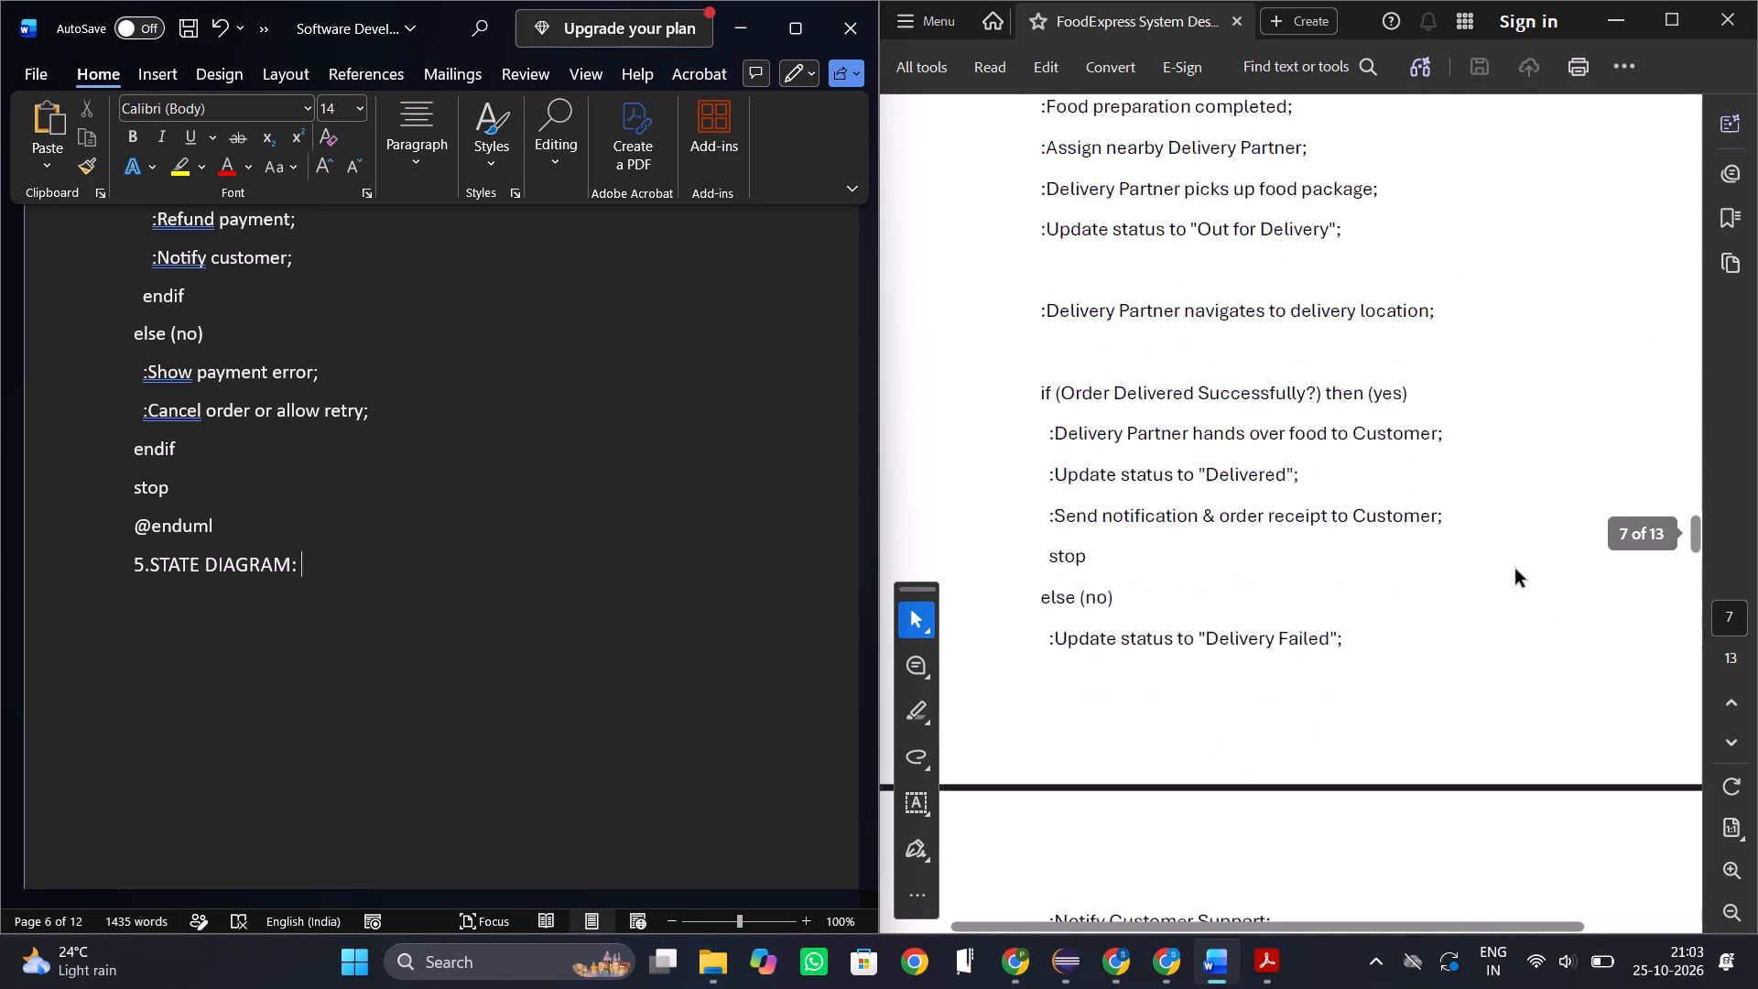
scroll(1515, 570, "down", 7)
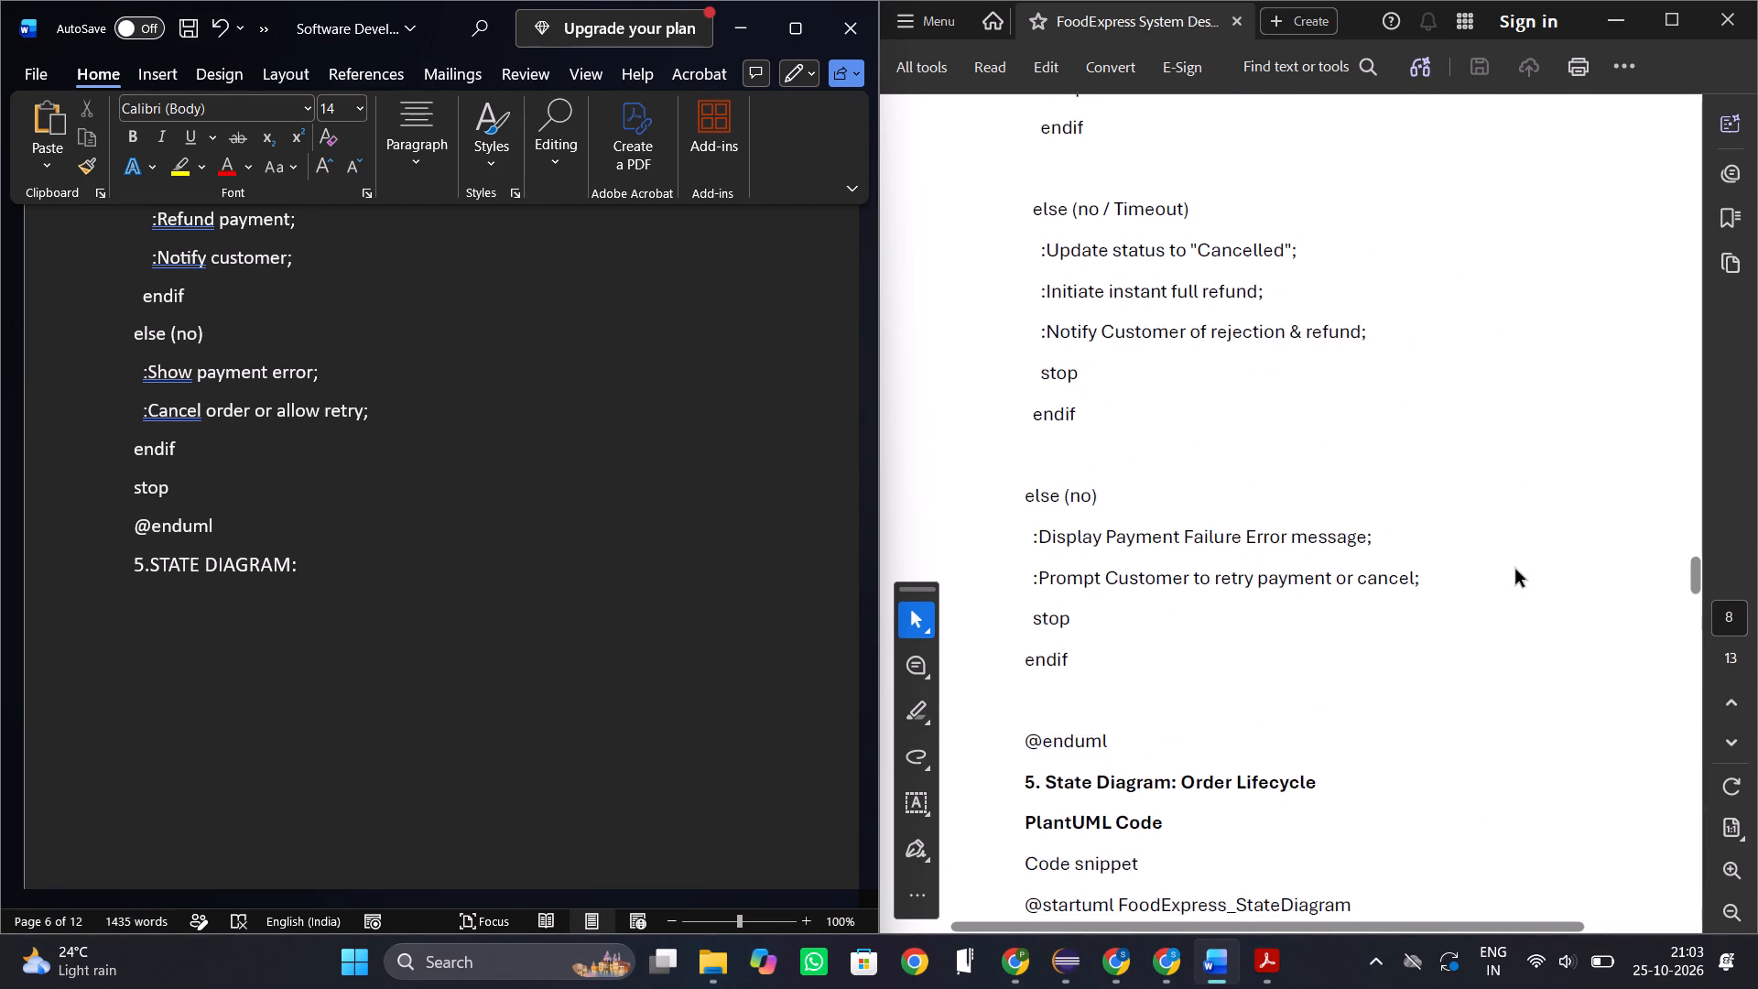
scroll(1515, 570, "down", 3)
left_click(656, 658)
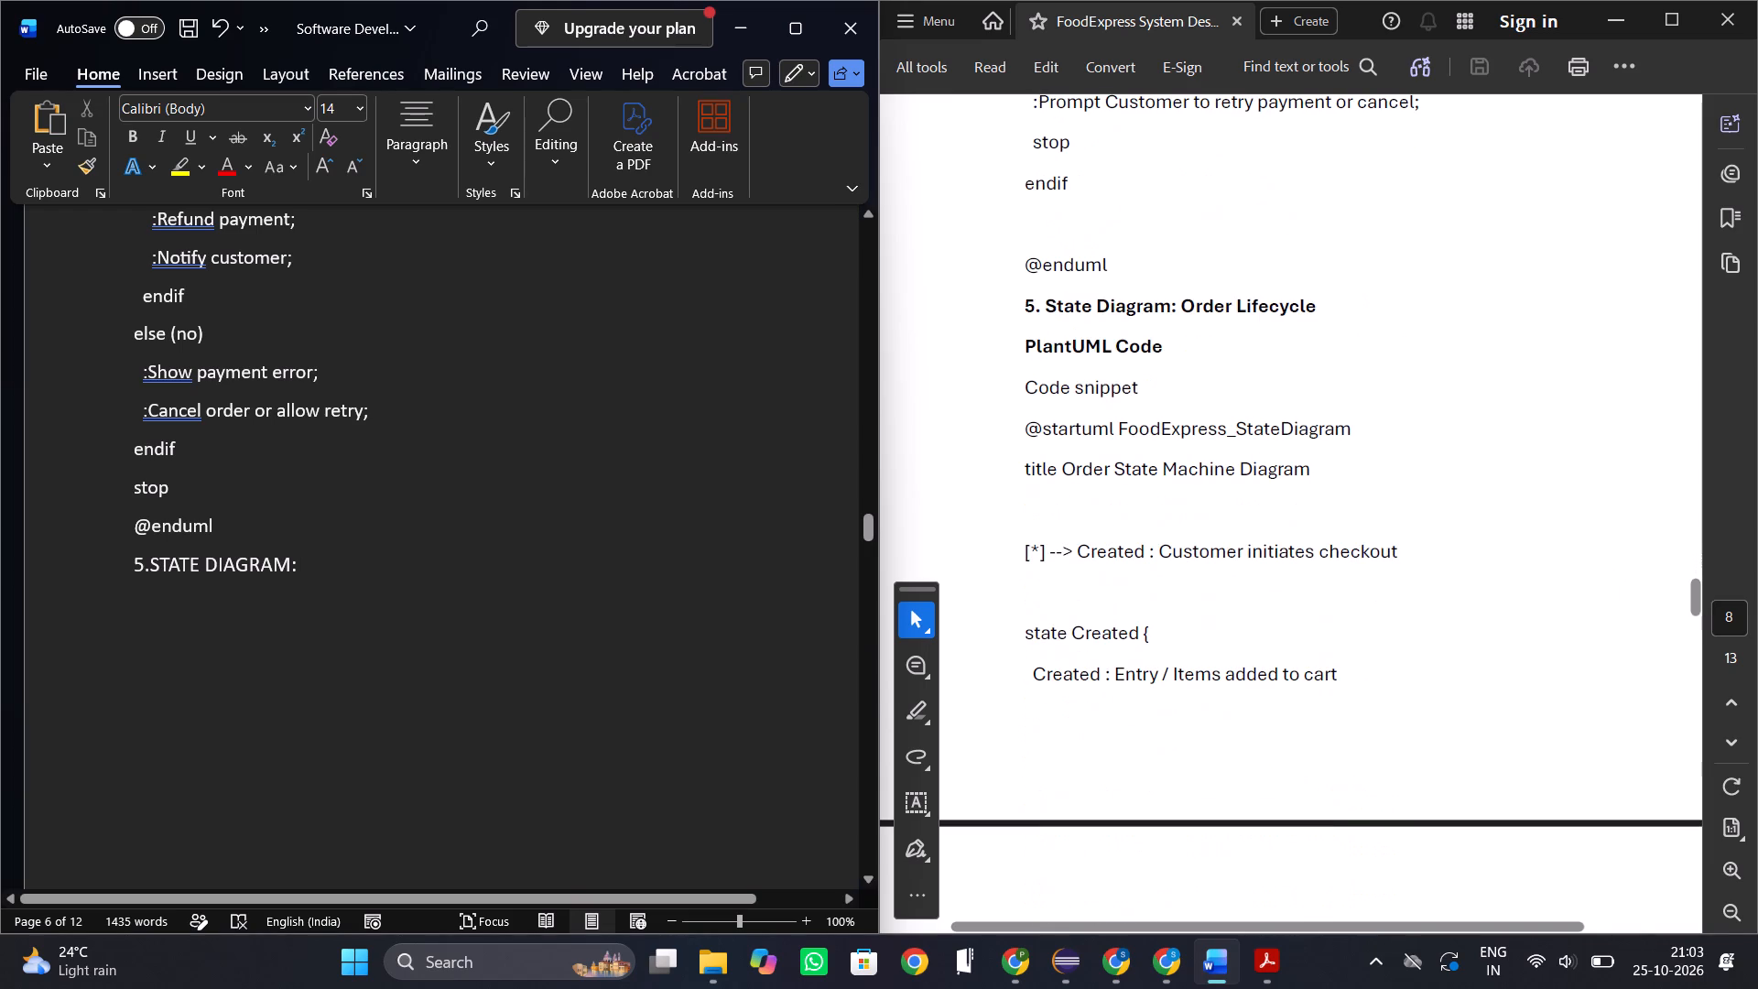
type("Order")
scroll(472, 719, "down", 3)
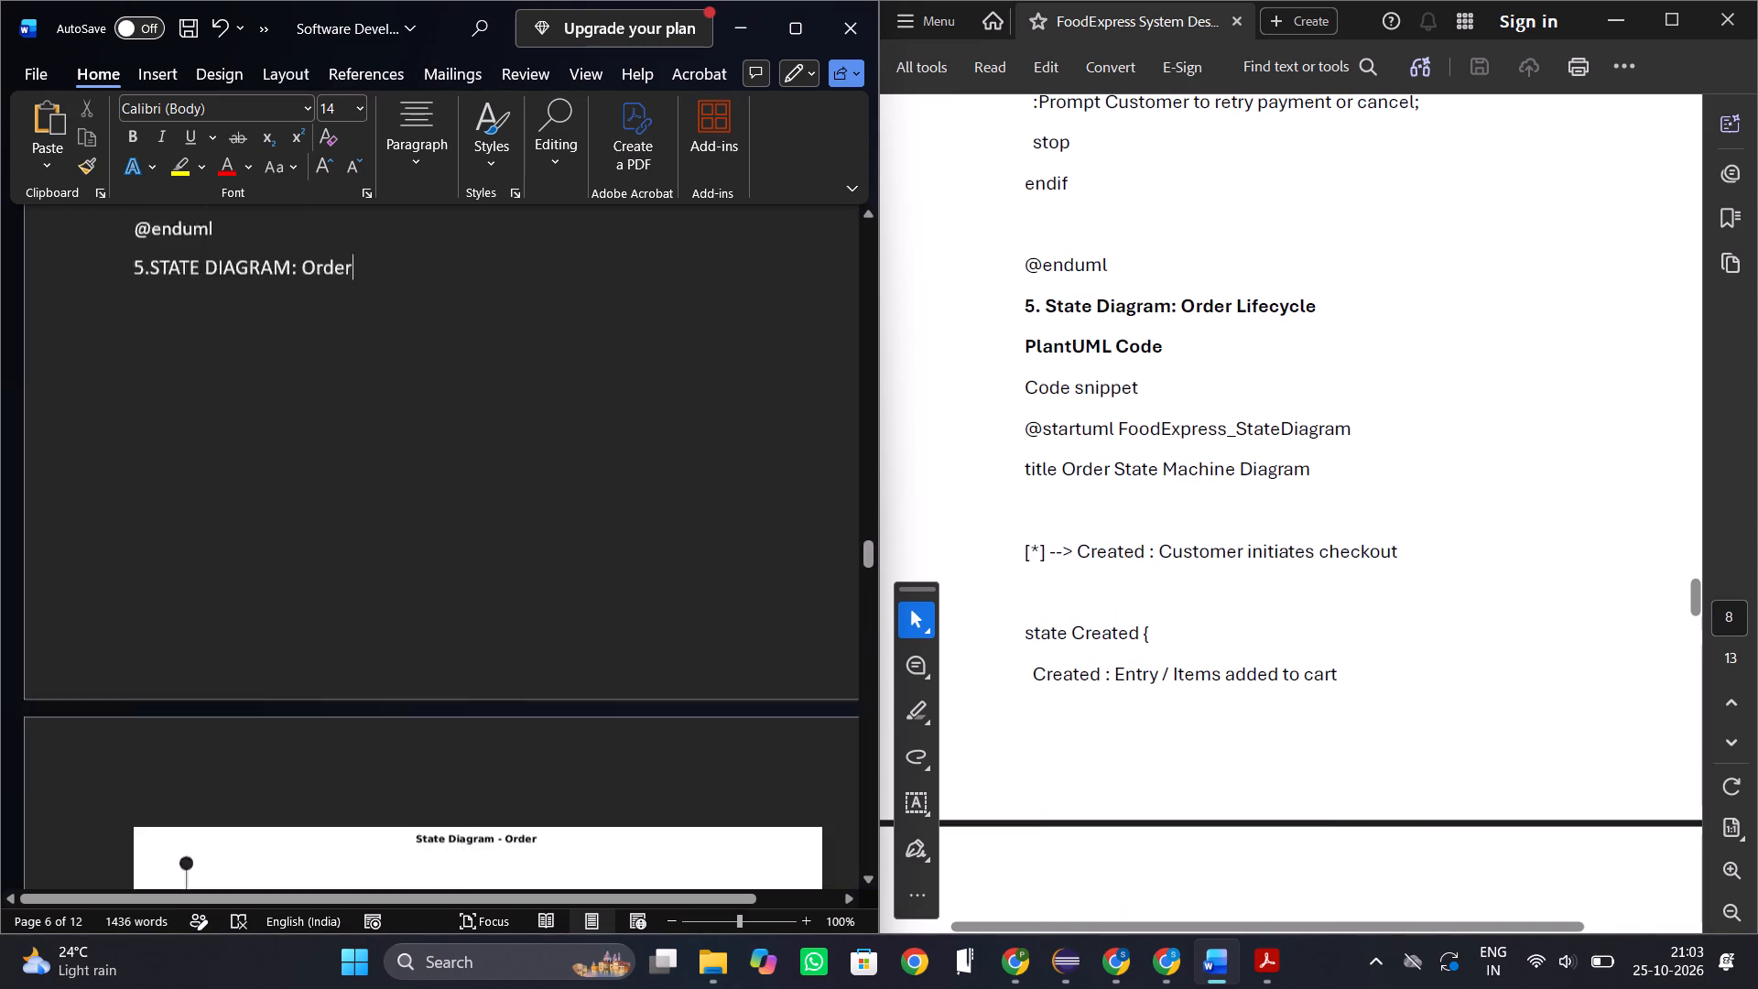
scroll(472, 719, "down", 2)
left_click(522, 629)
key("Delete")
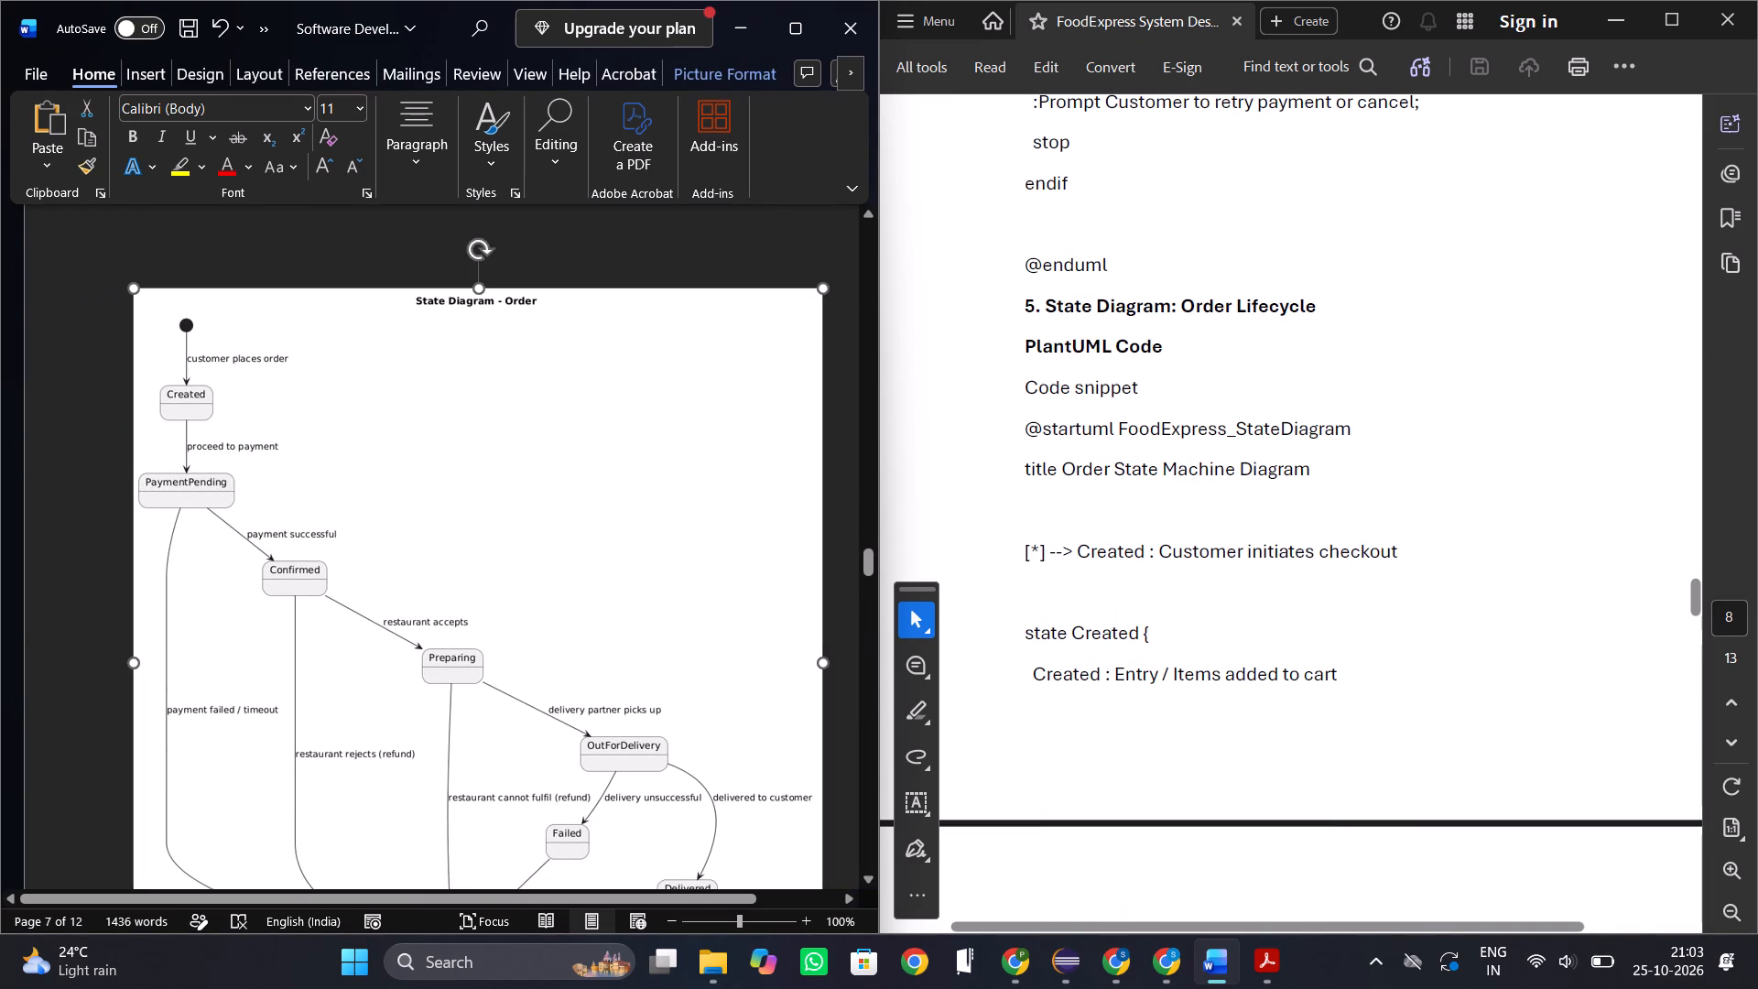
key("Down")
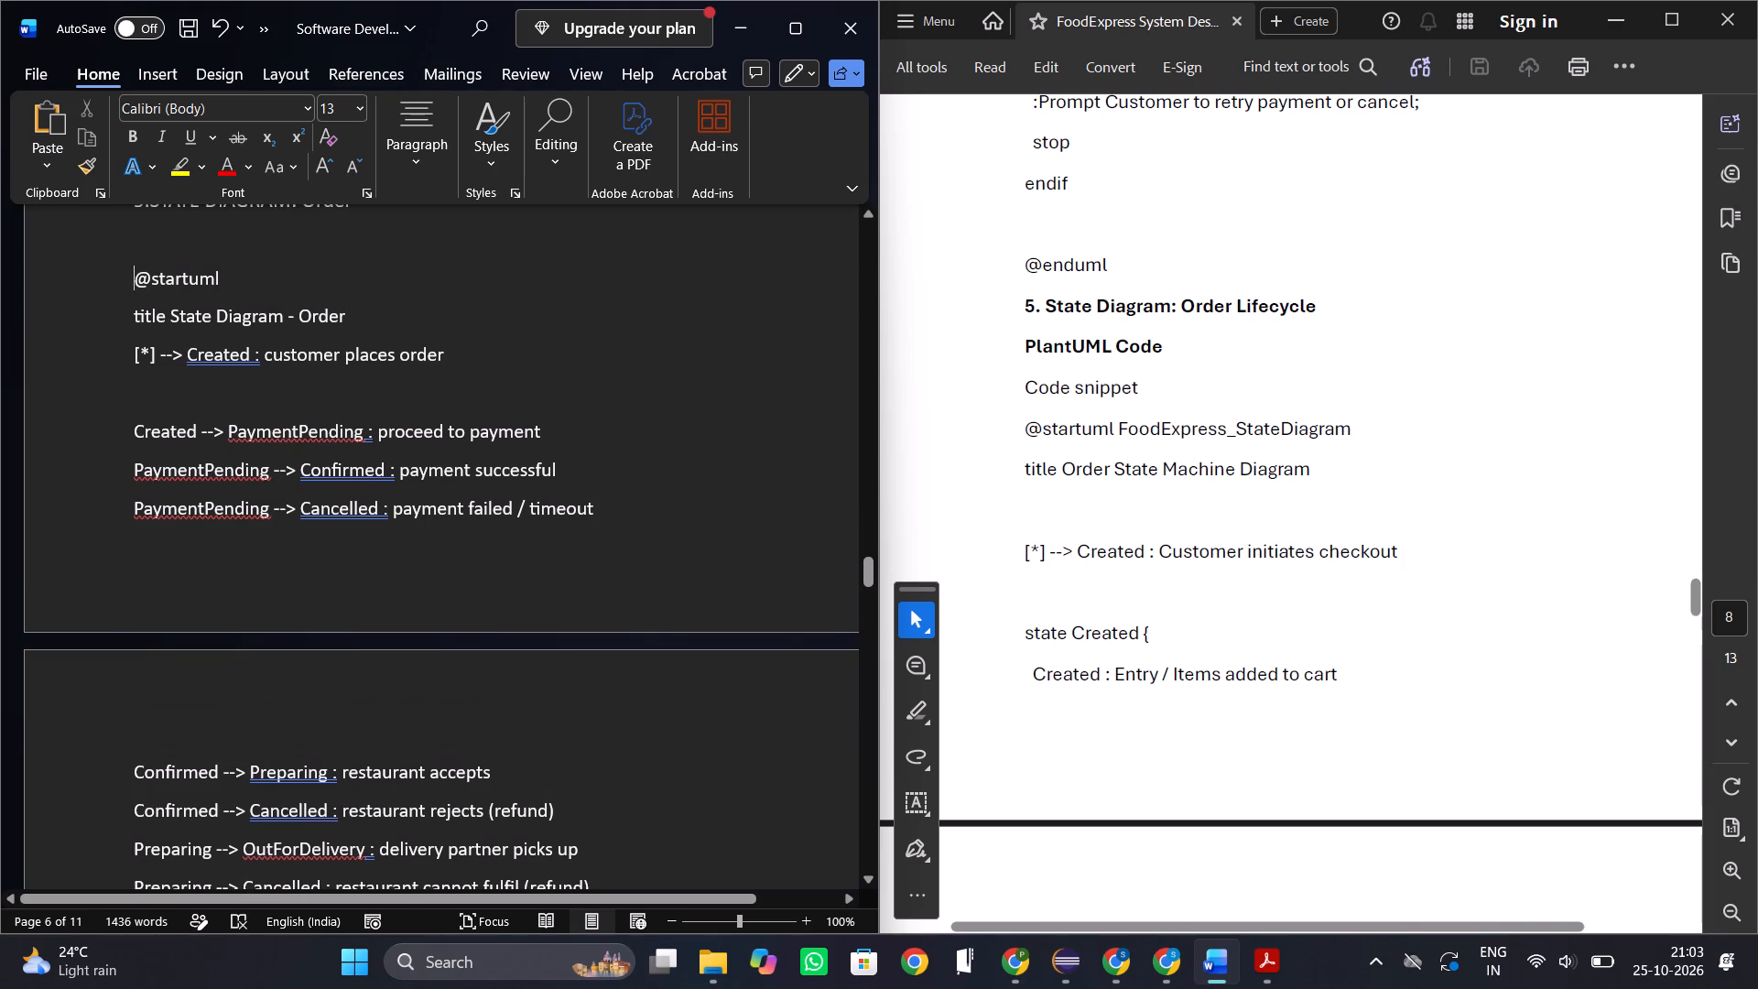
key("BackSpace")
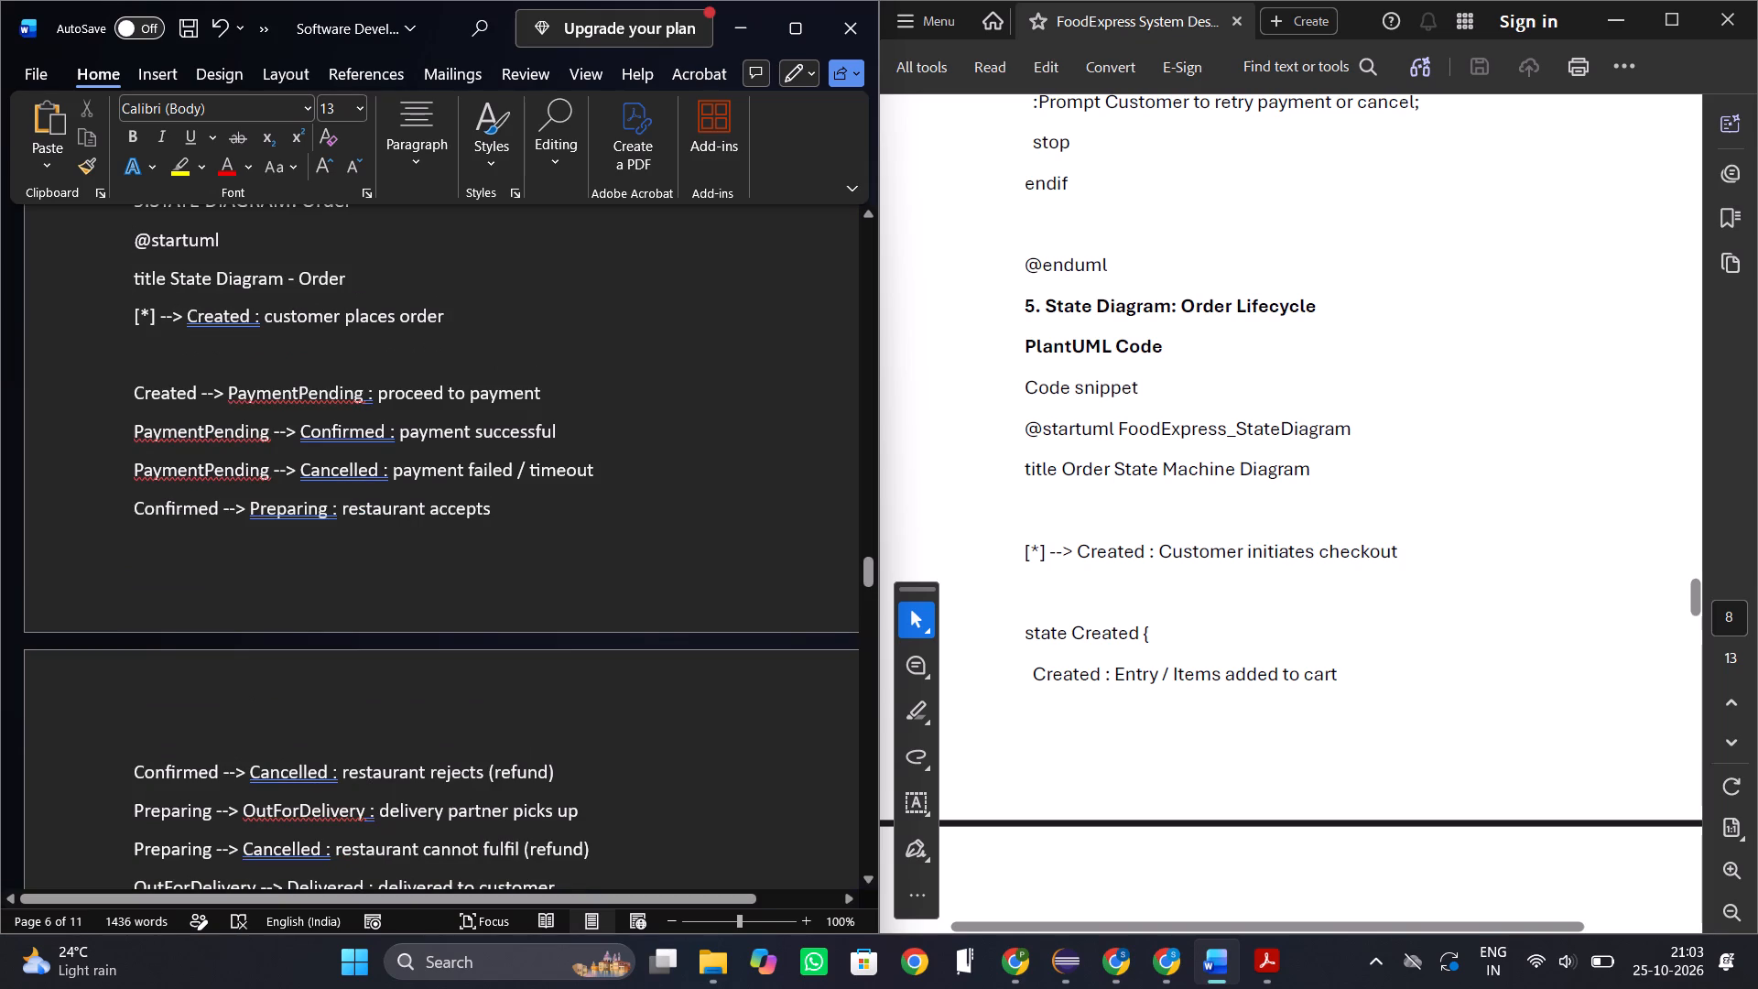
Remove the blank line above "Created --> PaymentPending : proceed to payment" in the state diagram code.
left_click(135, 397)
key("backslash")
key("BackSpace")
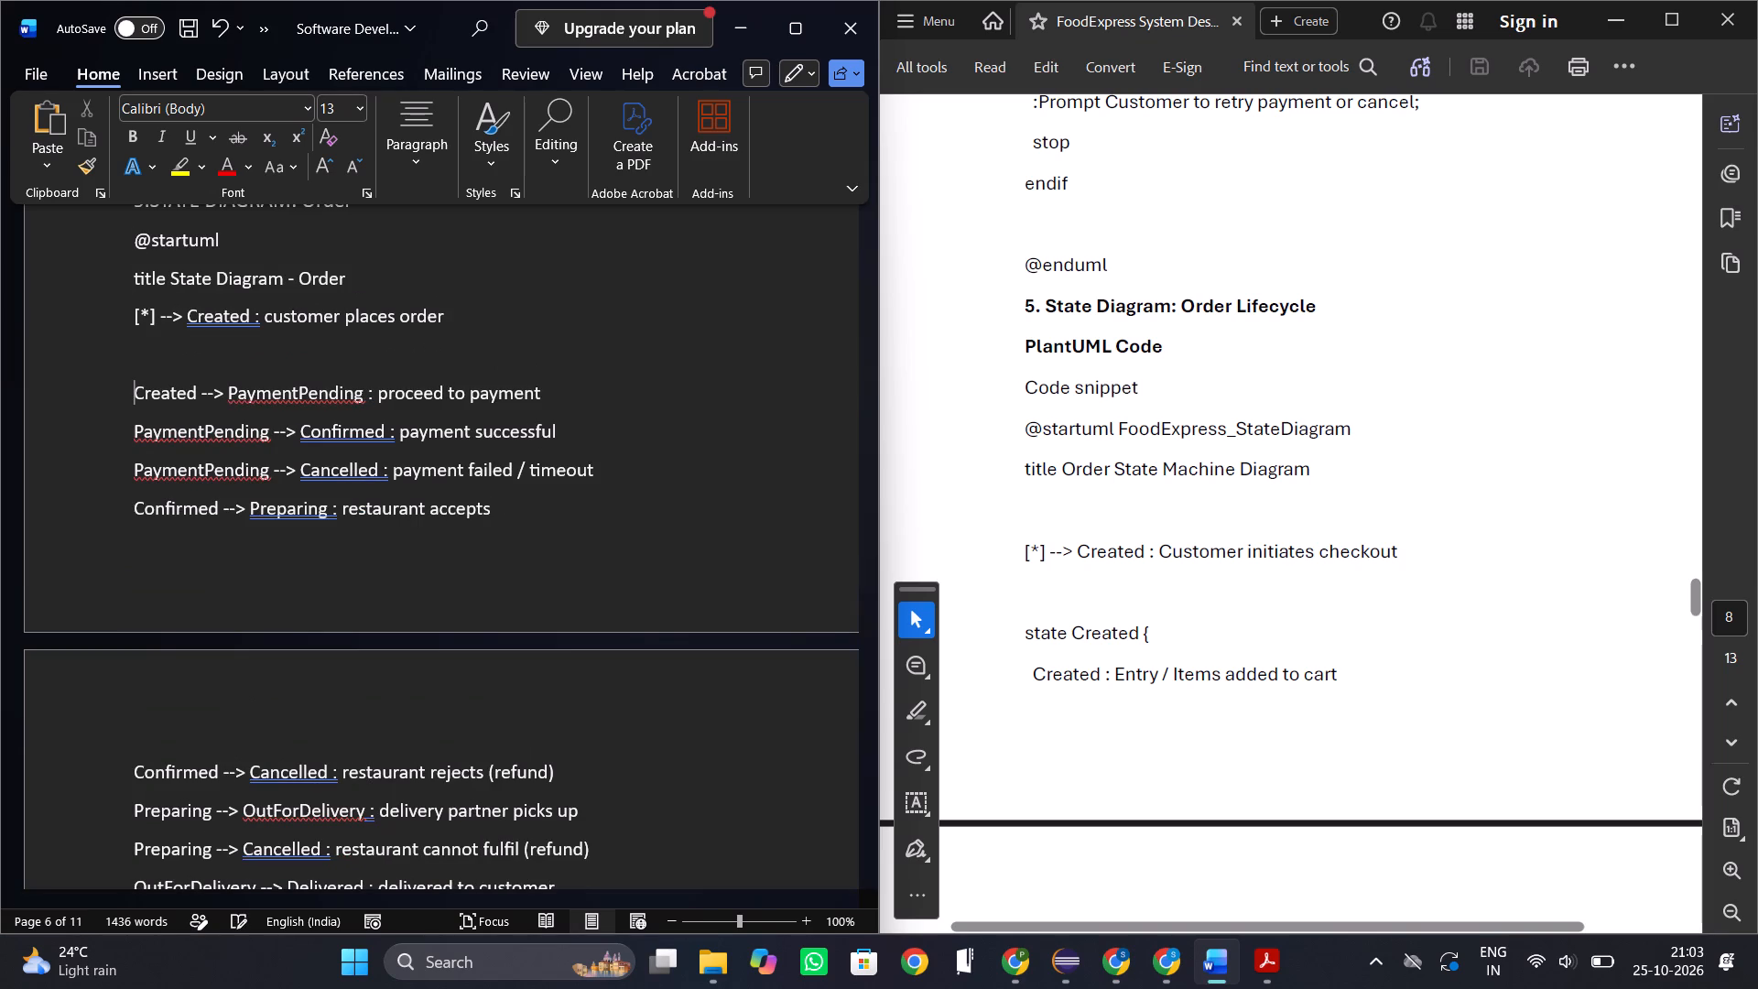
key("BackSpace")
Append "Food Express System" to the 6.CLASS DIAGRAM: heading, using the PDF's section 6 title as reference.
scroll(255, 646, "down", 4)
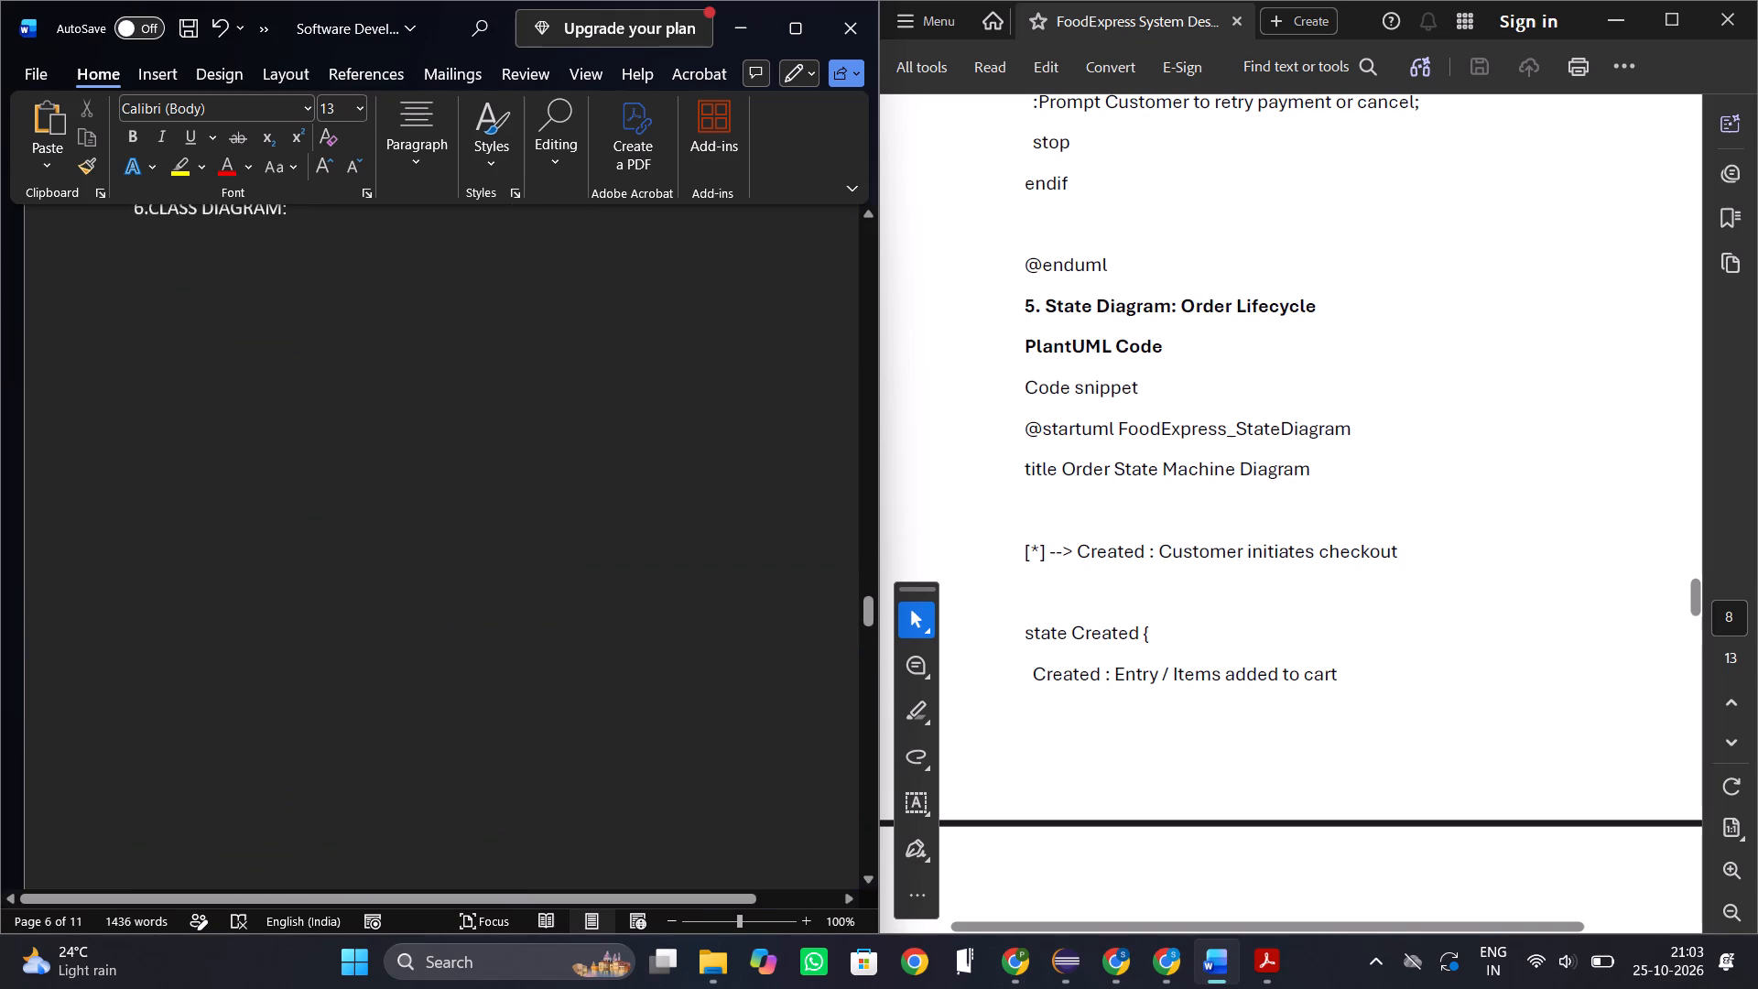
scroll(348, 473, "up", 1)
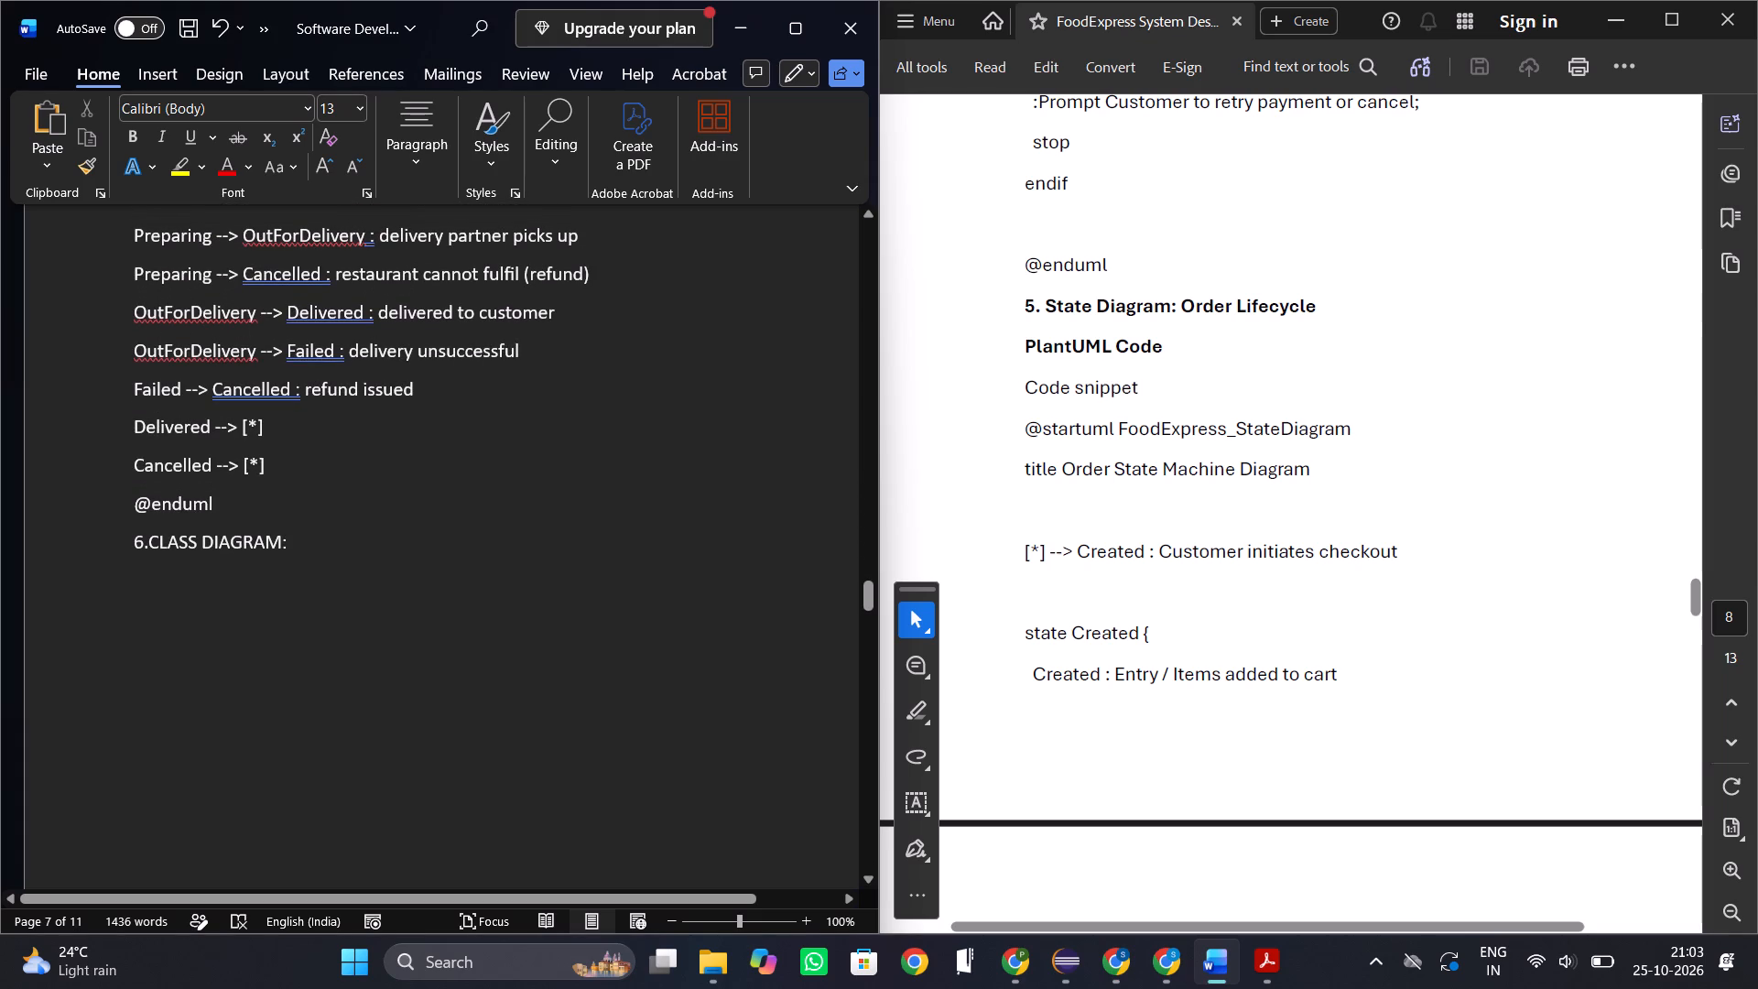
left_click(345, 547)
scroll(1316, 593, "down", 8)
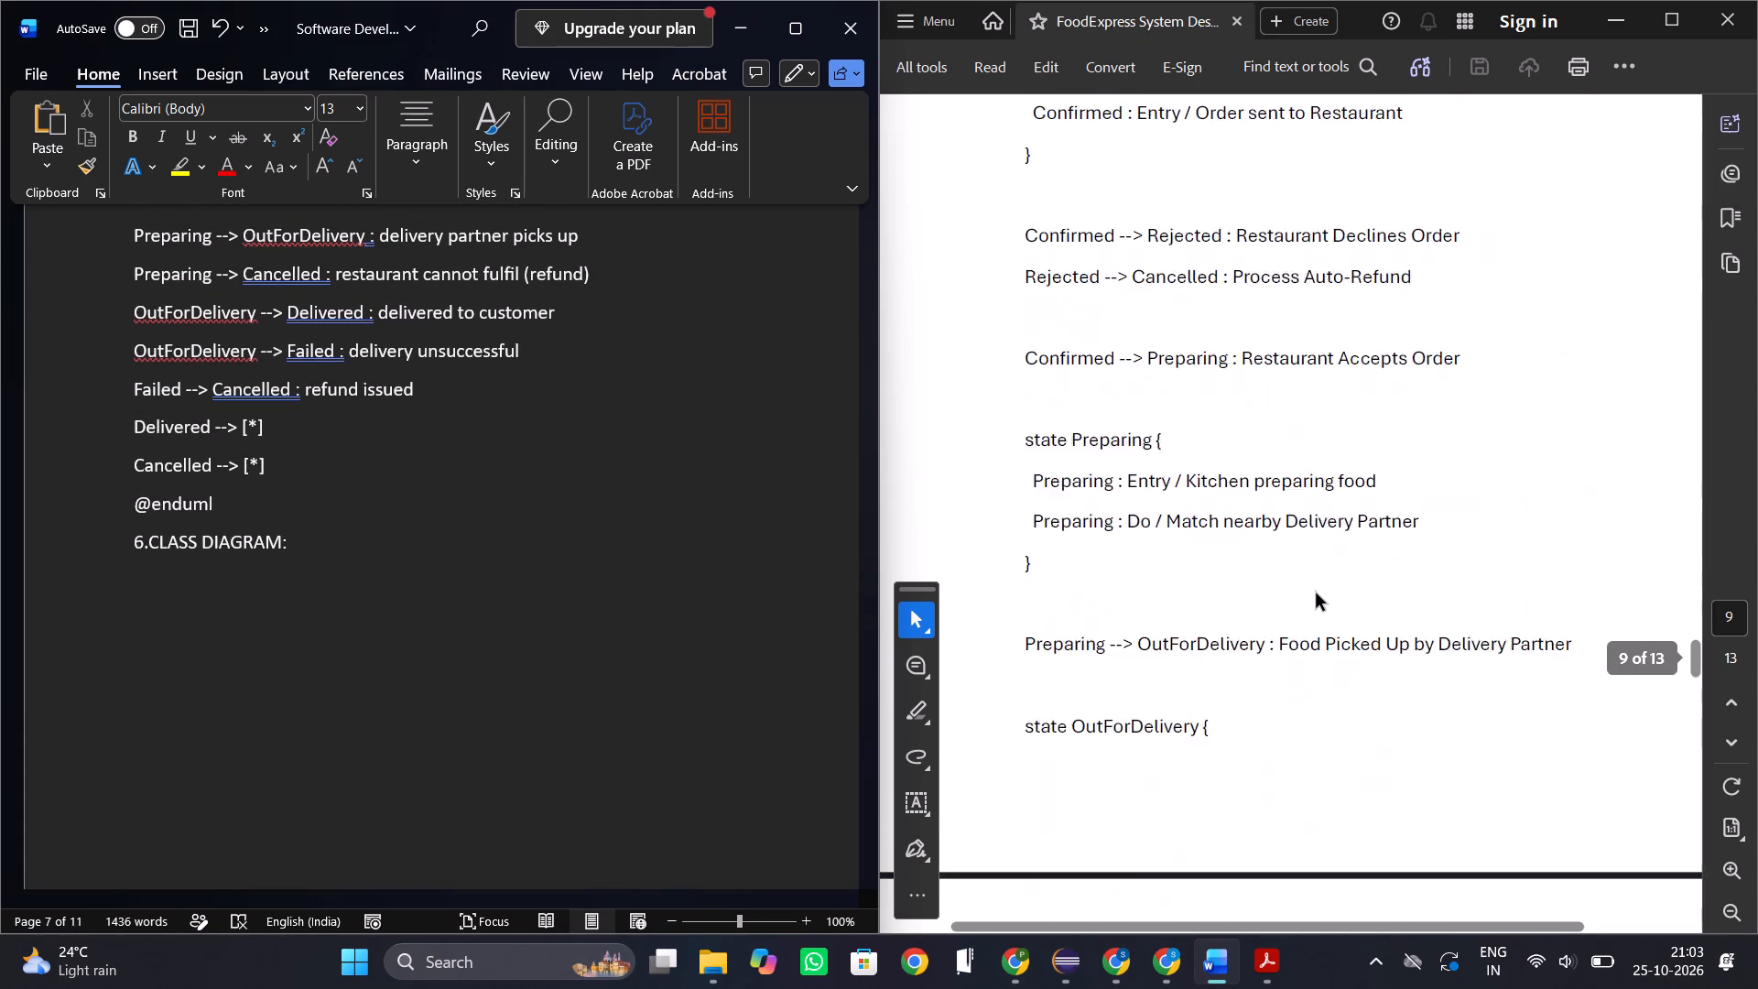
scroll(1316, 593, "down", 9)
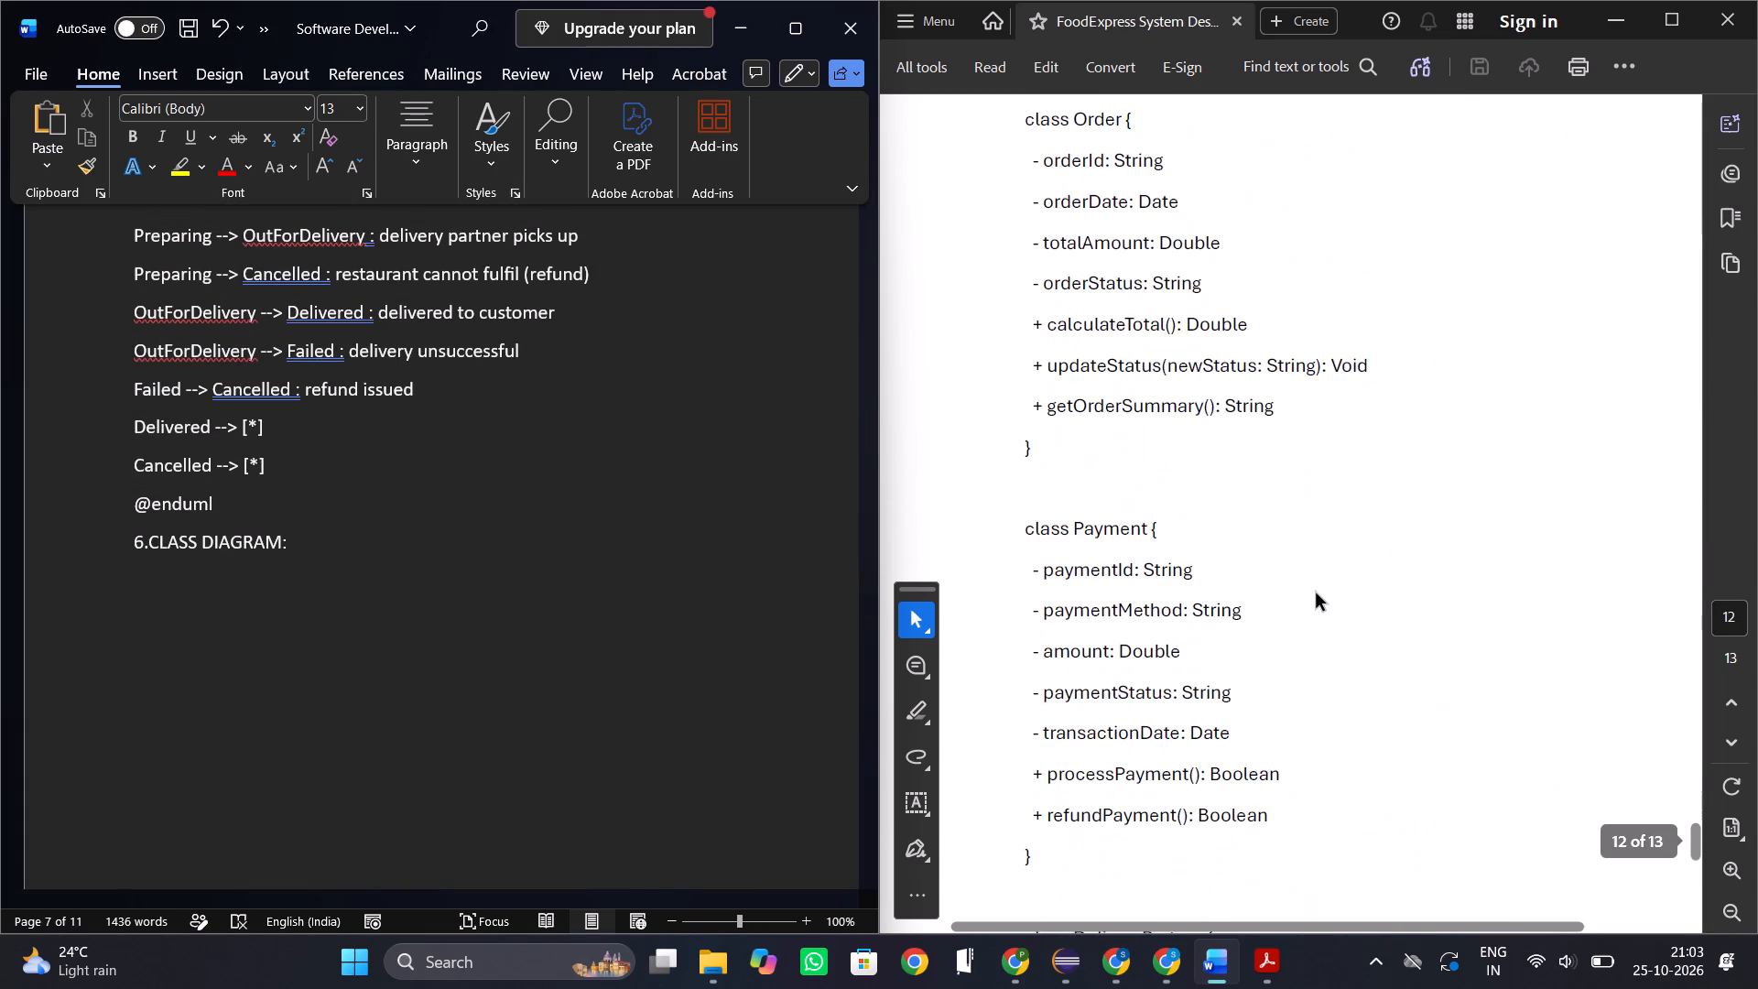
scroll(1316, 593, "up", 5)
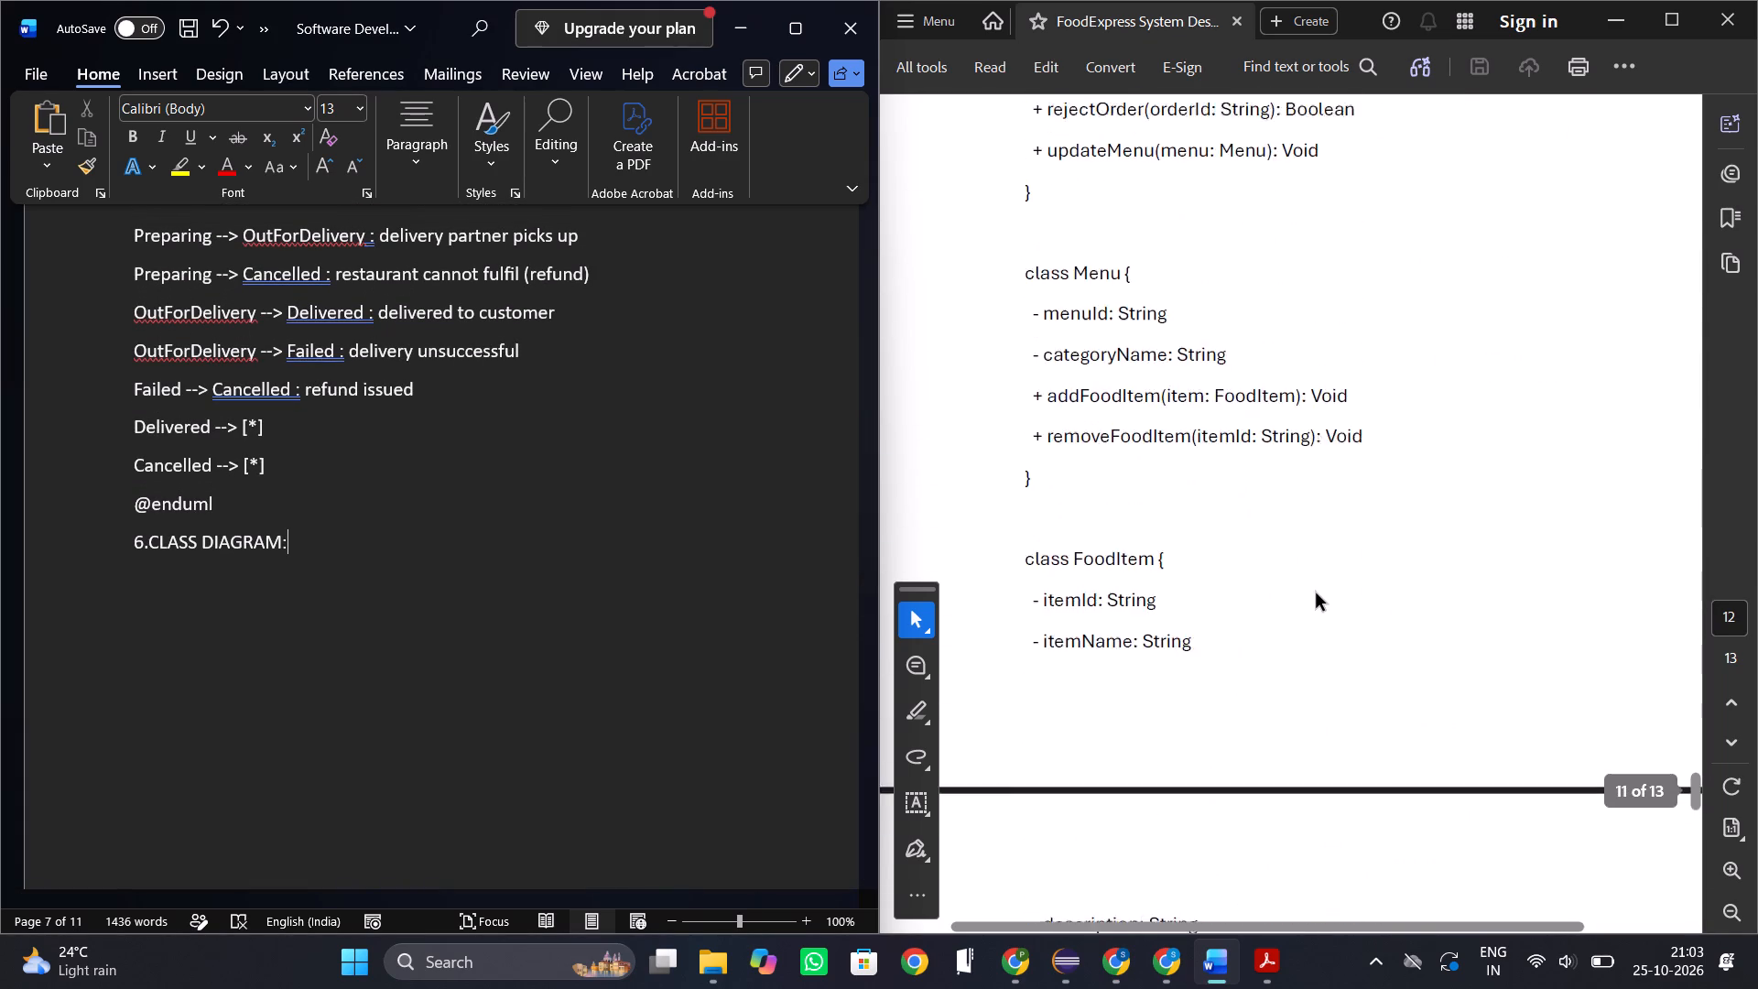
scroll(1316, 593, "up", 10)
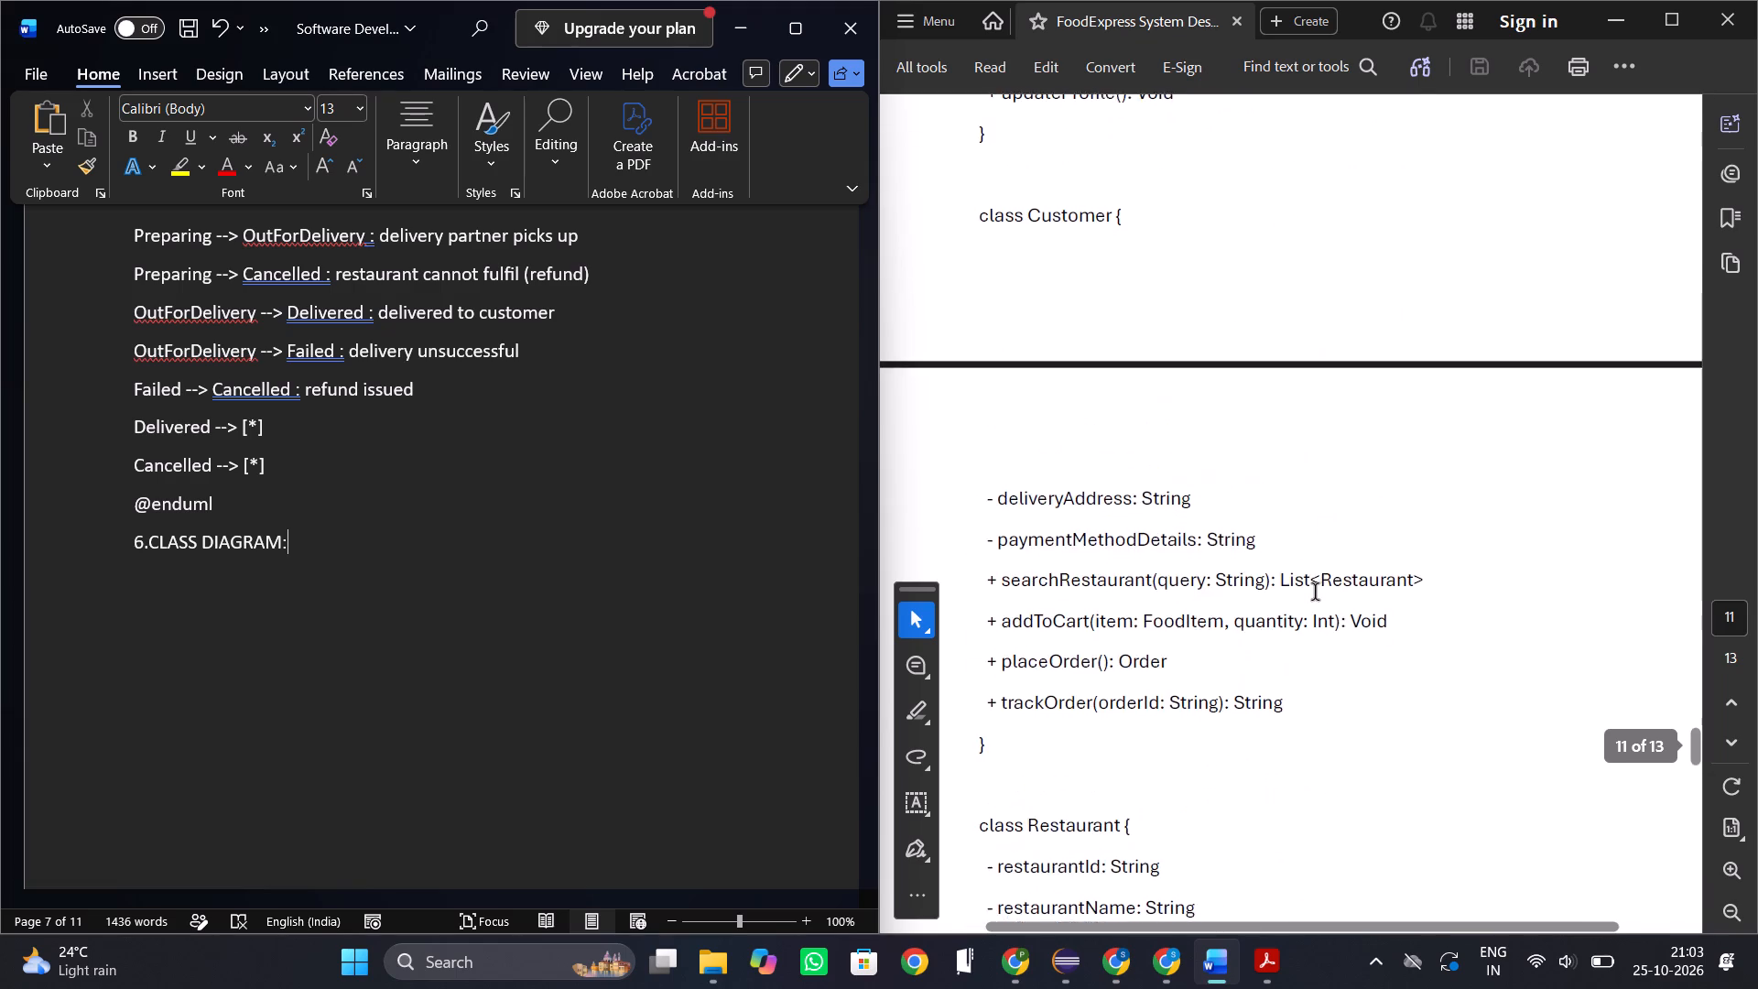
scroll(1316, 593, "up", 6)
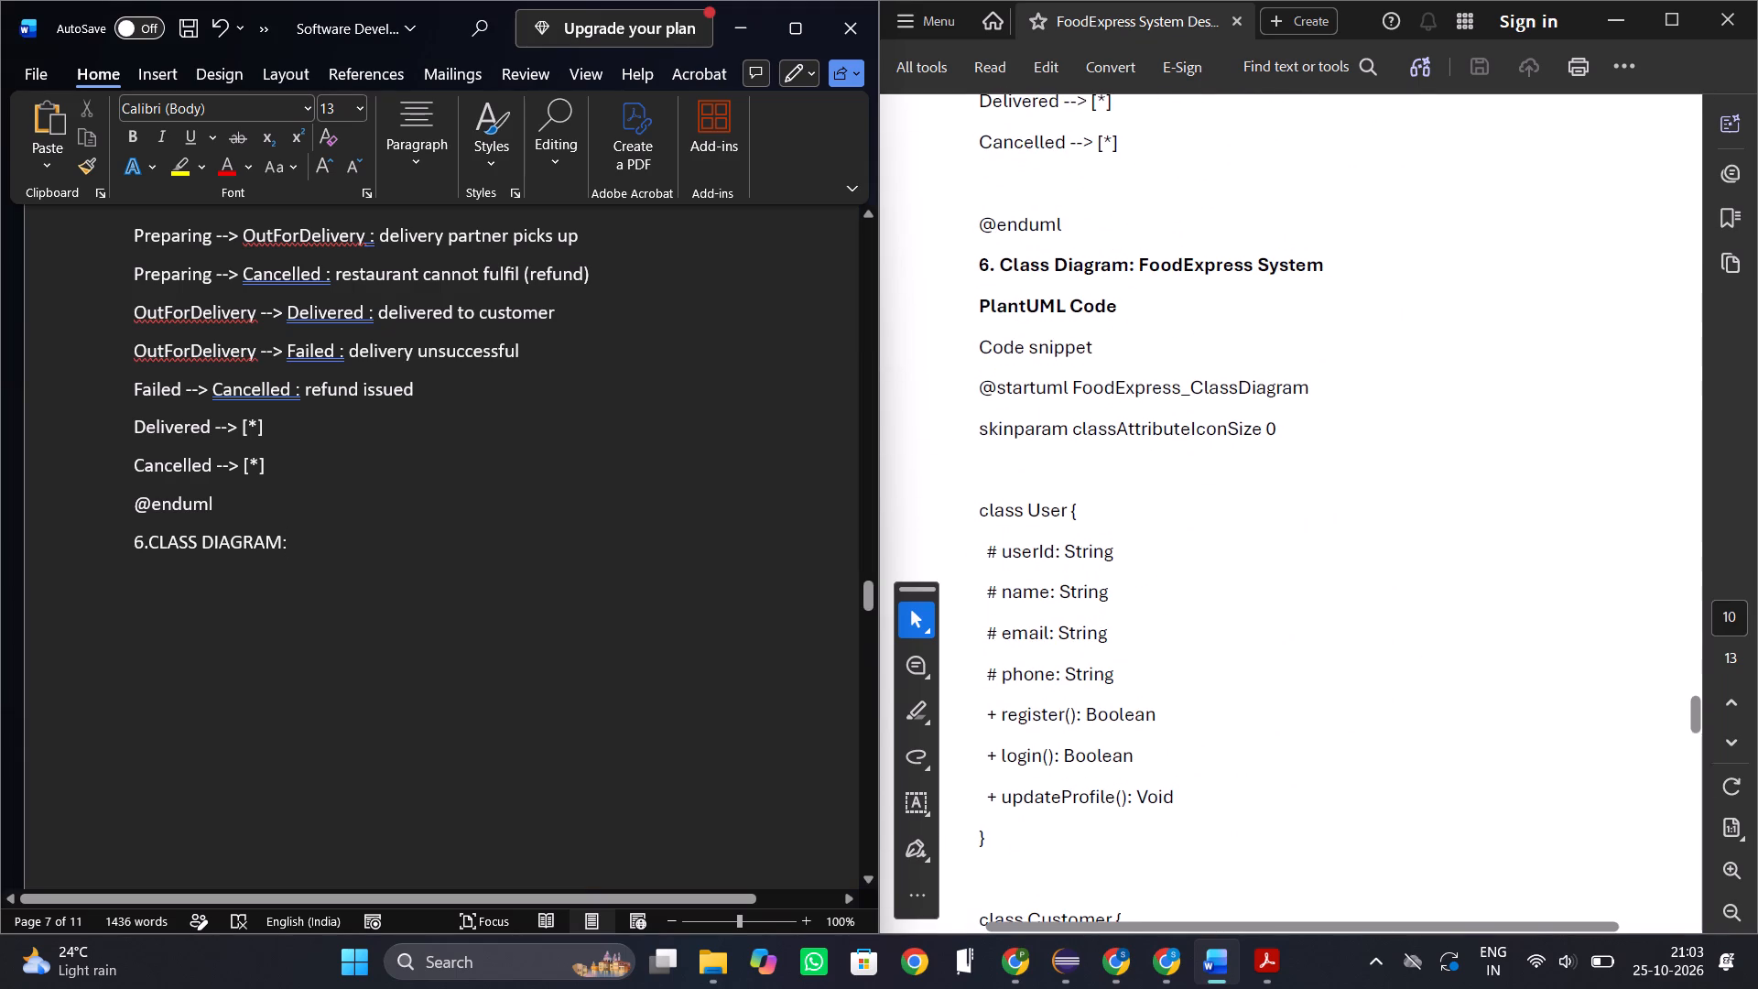
left_click(599, 559)
key("space")
type("Food")
key("space")
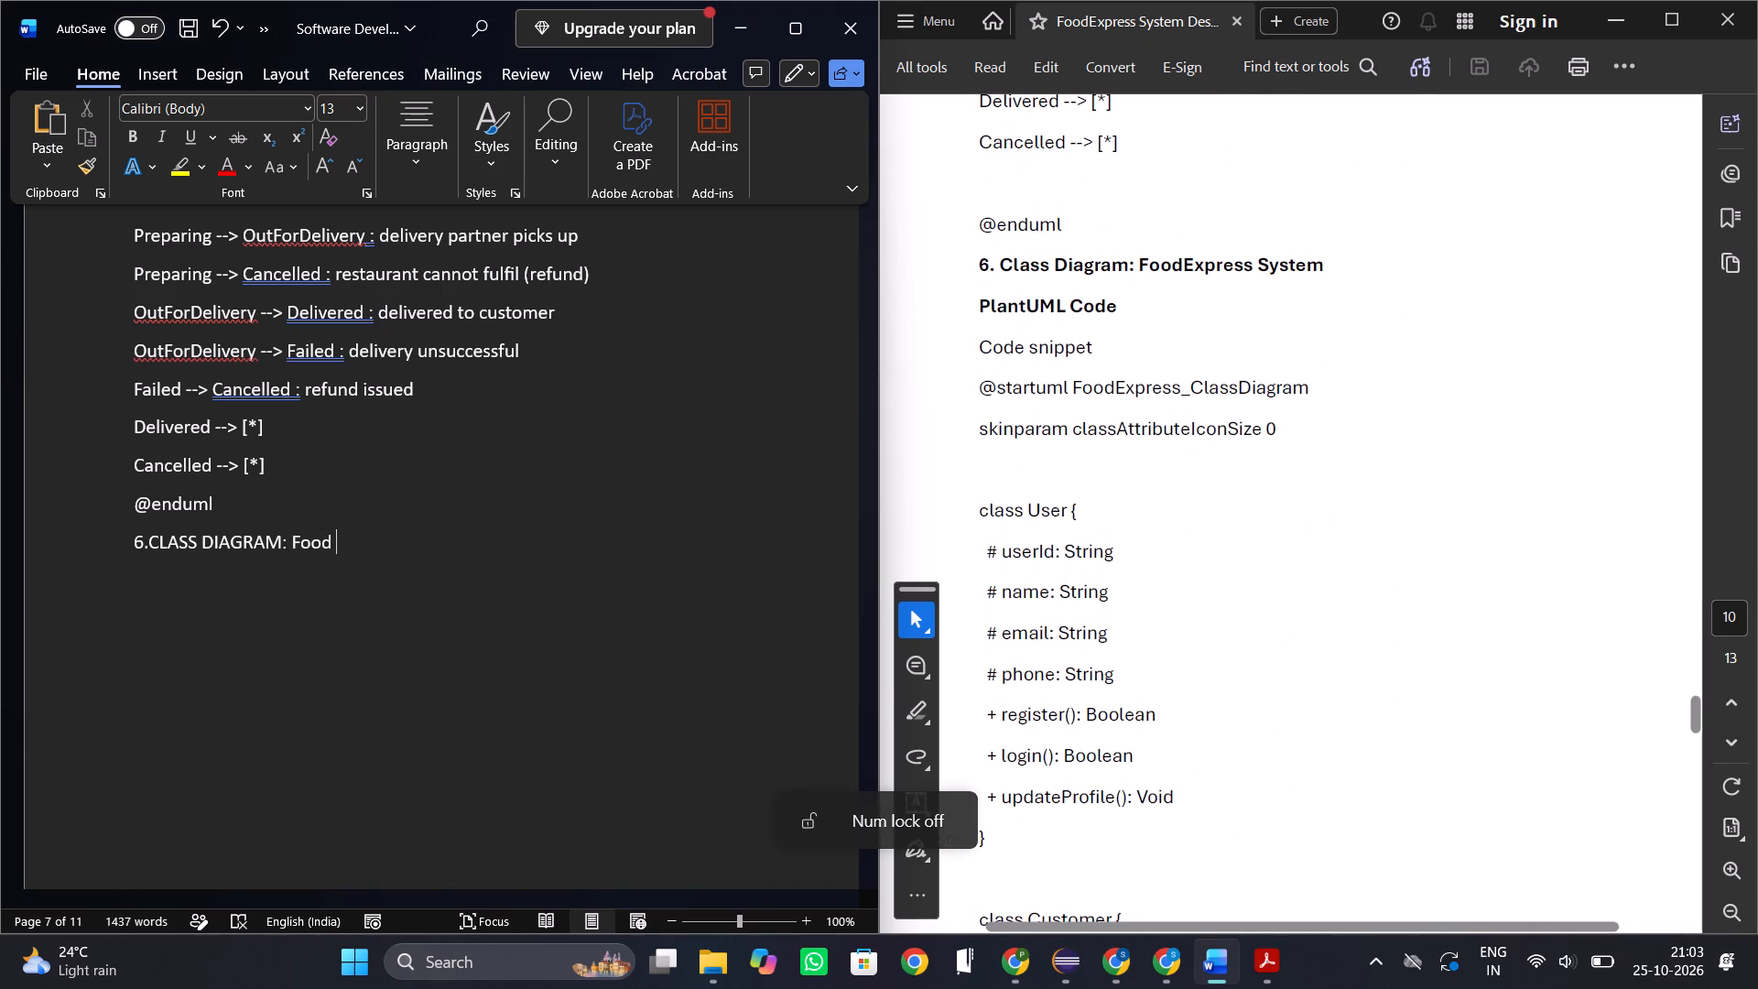
type("Express")
key("space")
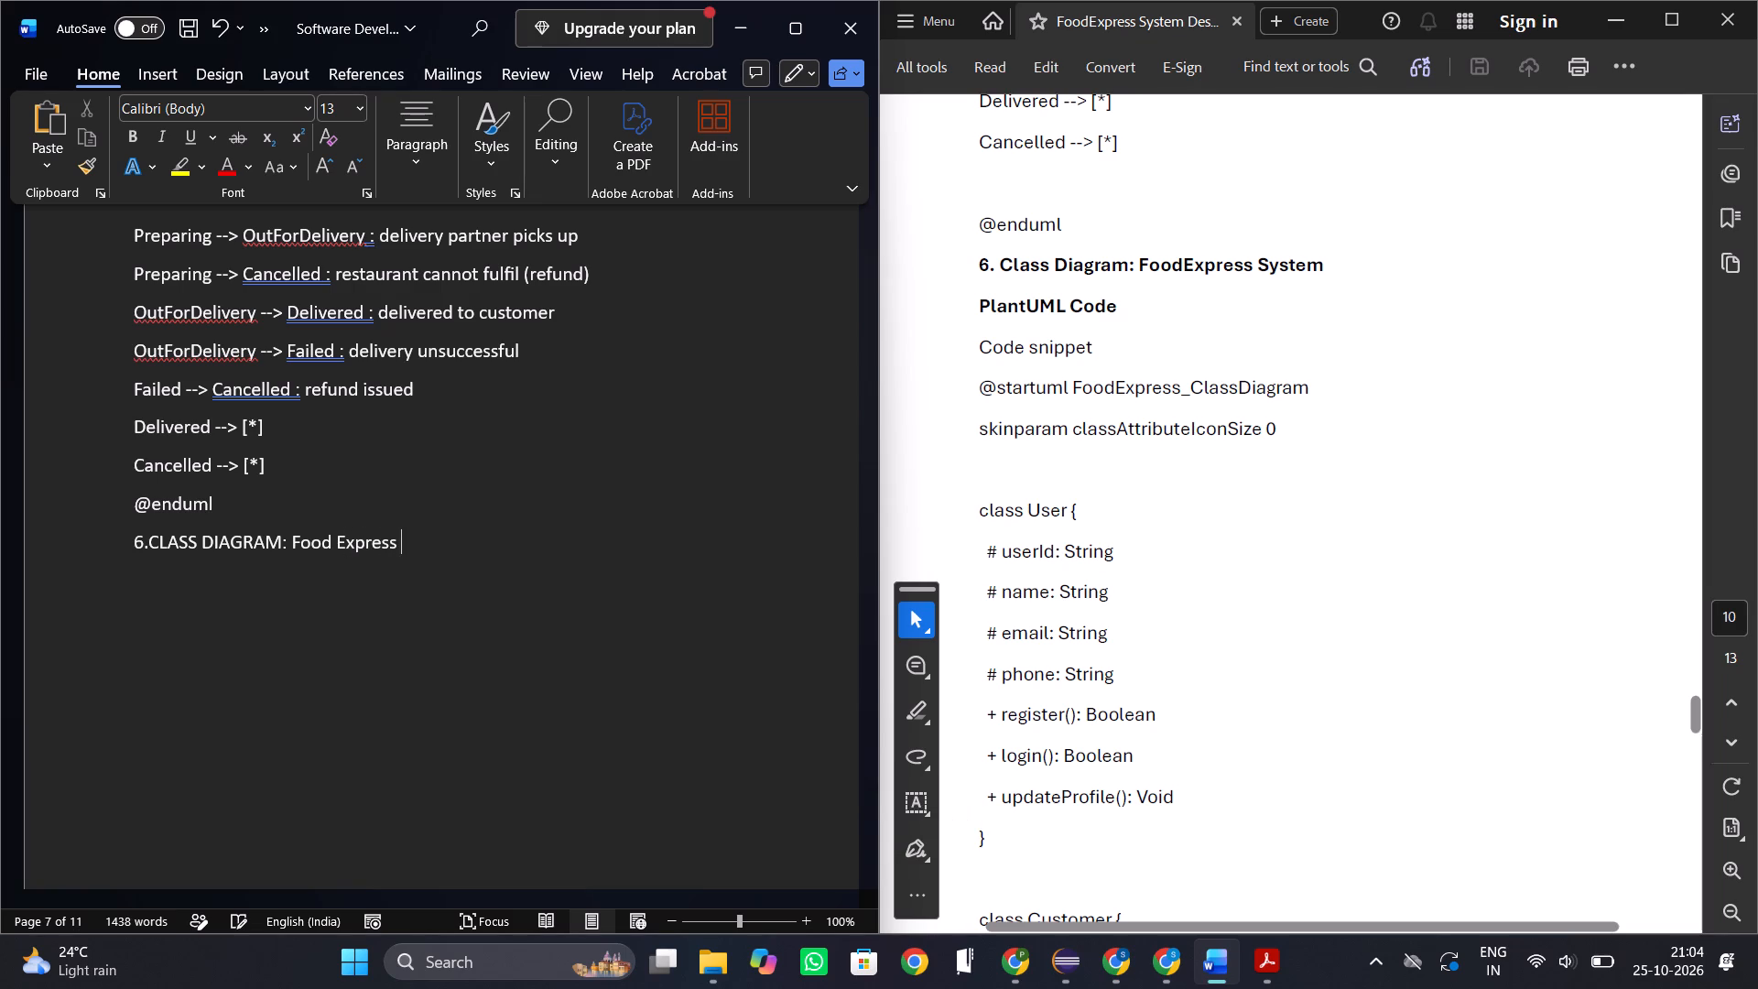
type("Sty")
key("BackSpace")
key("BackSpace")
type("ystem")
scroll(543, 699, "down", 4)
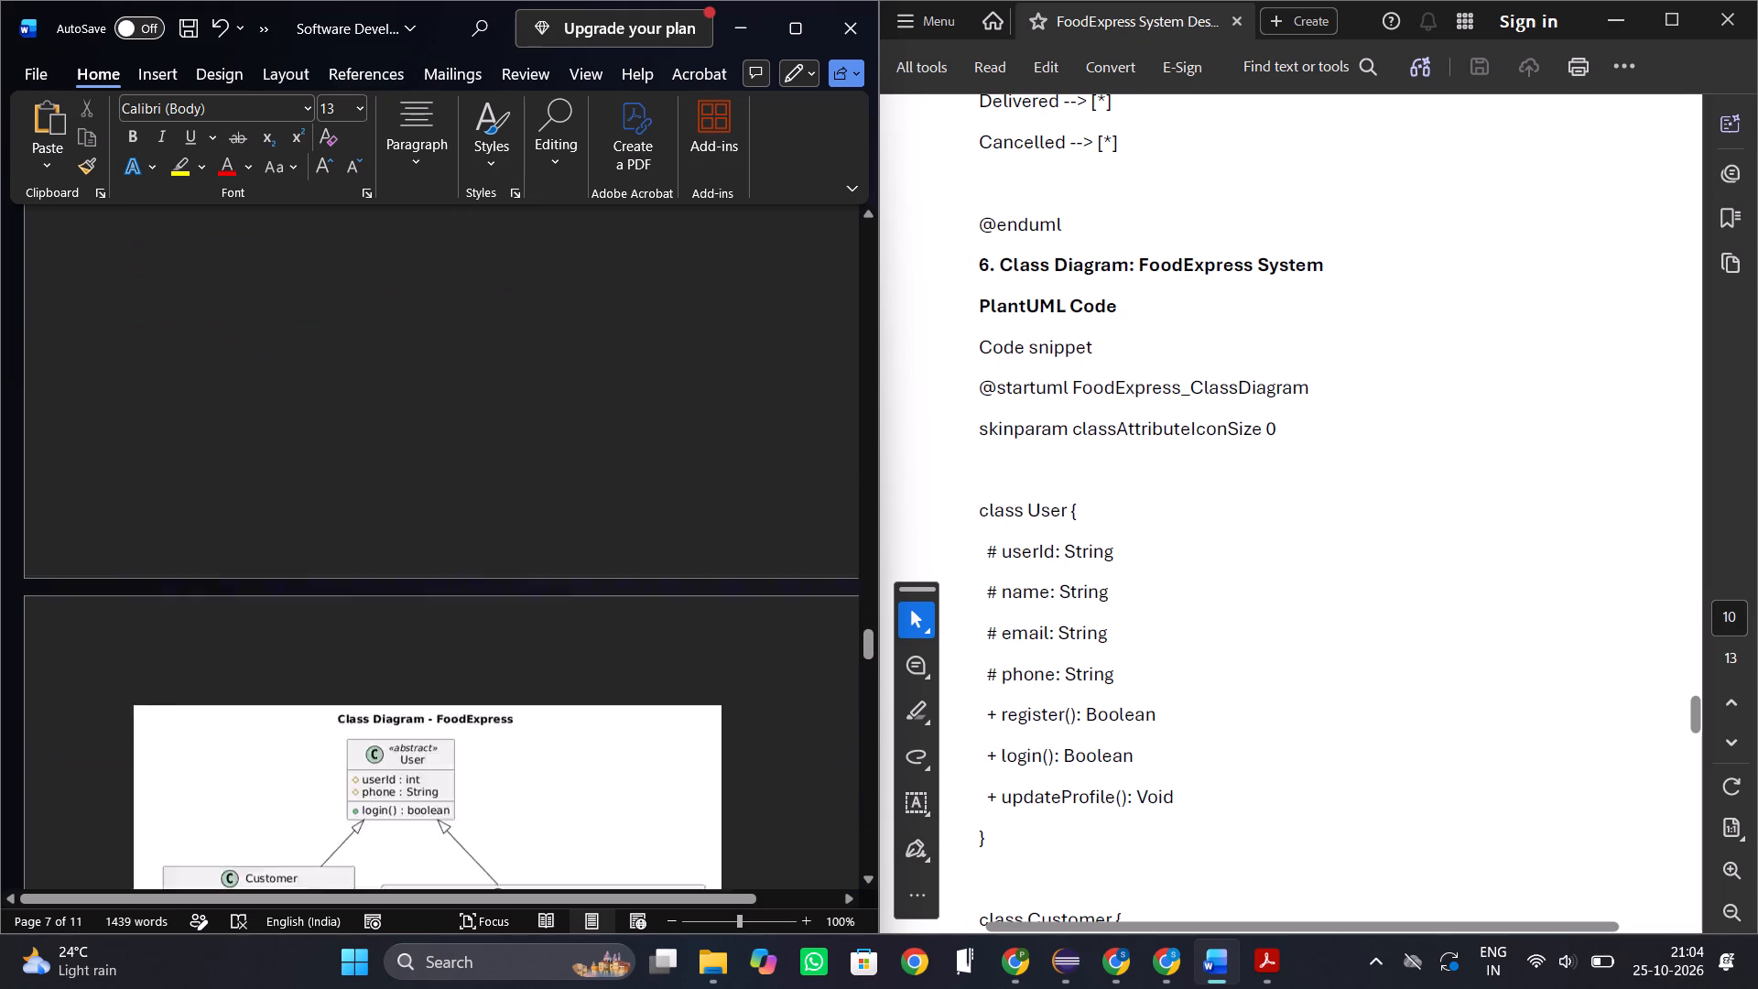
scroll(543, 699, "down", 4)
left_click(543, 699)
key("Delete")
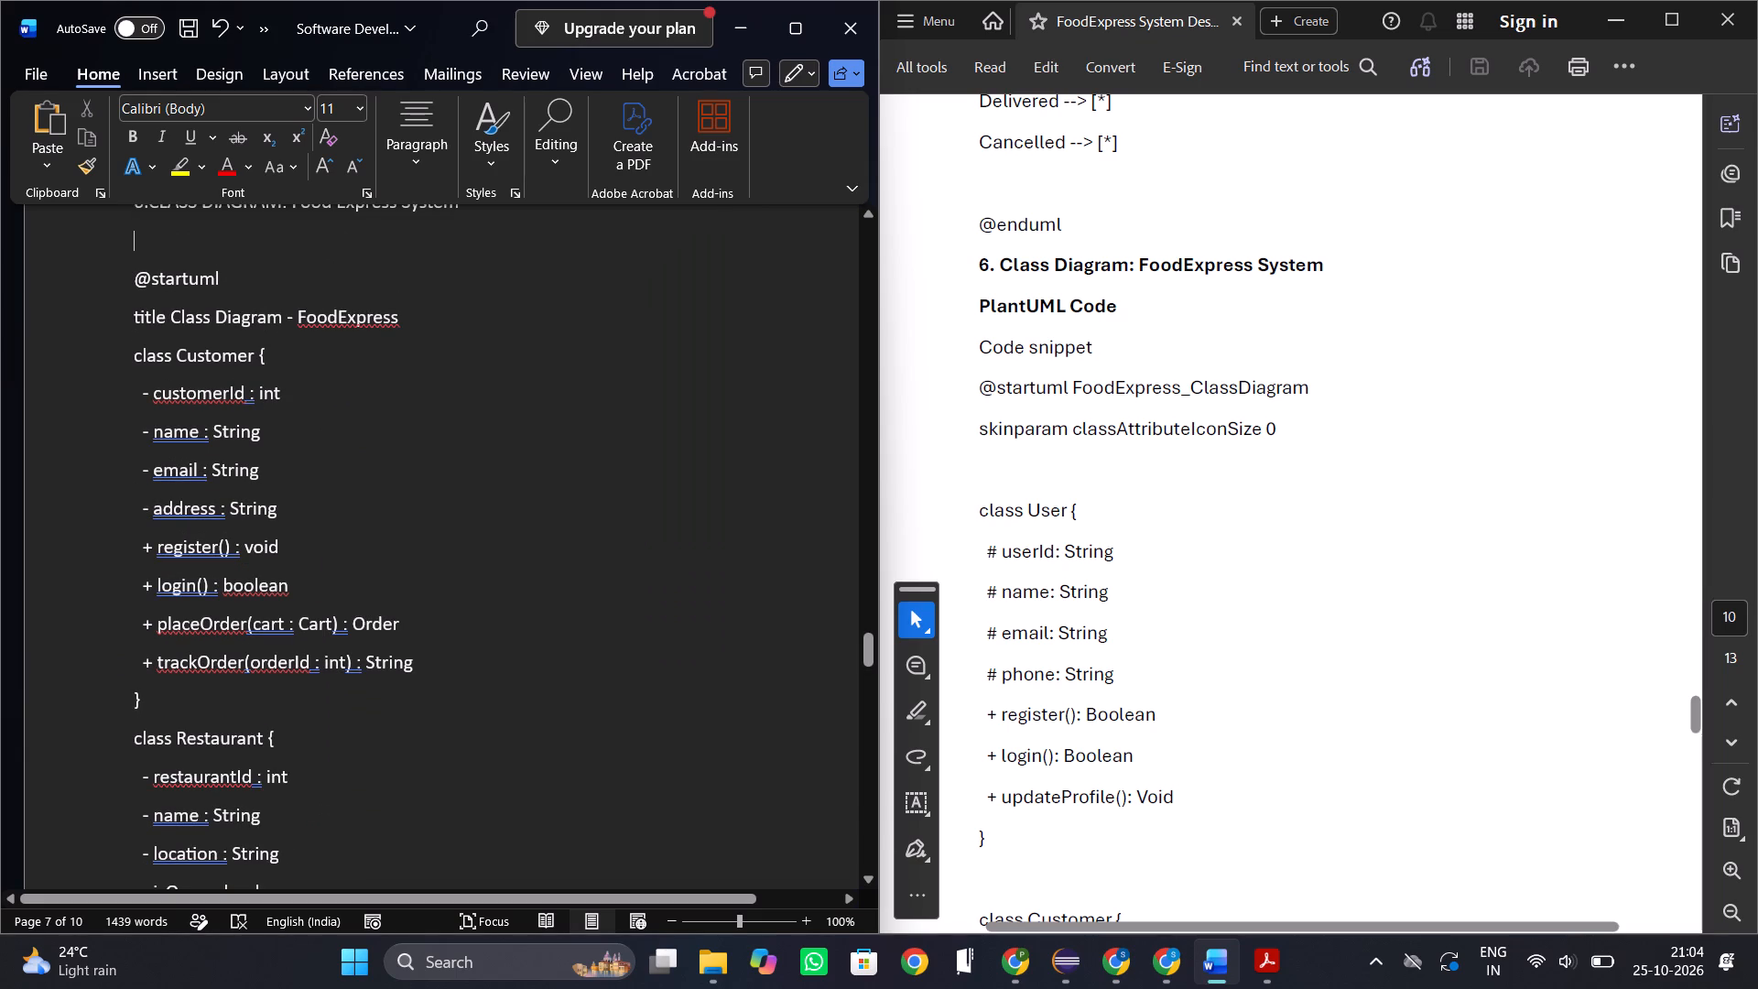
key("Down")
key("BackSpace")
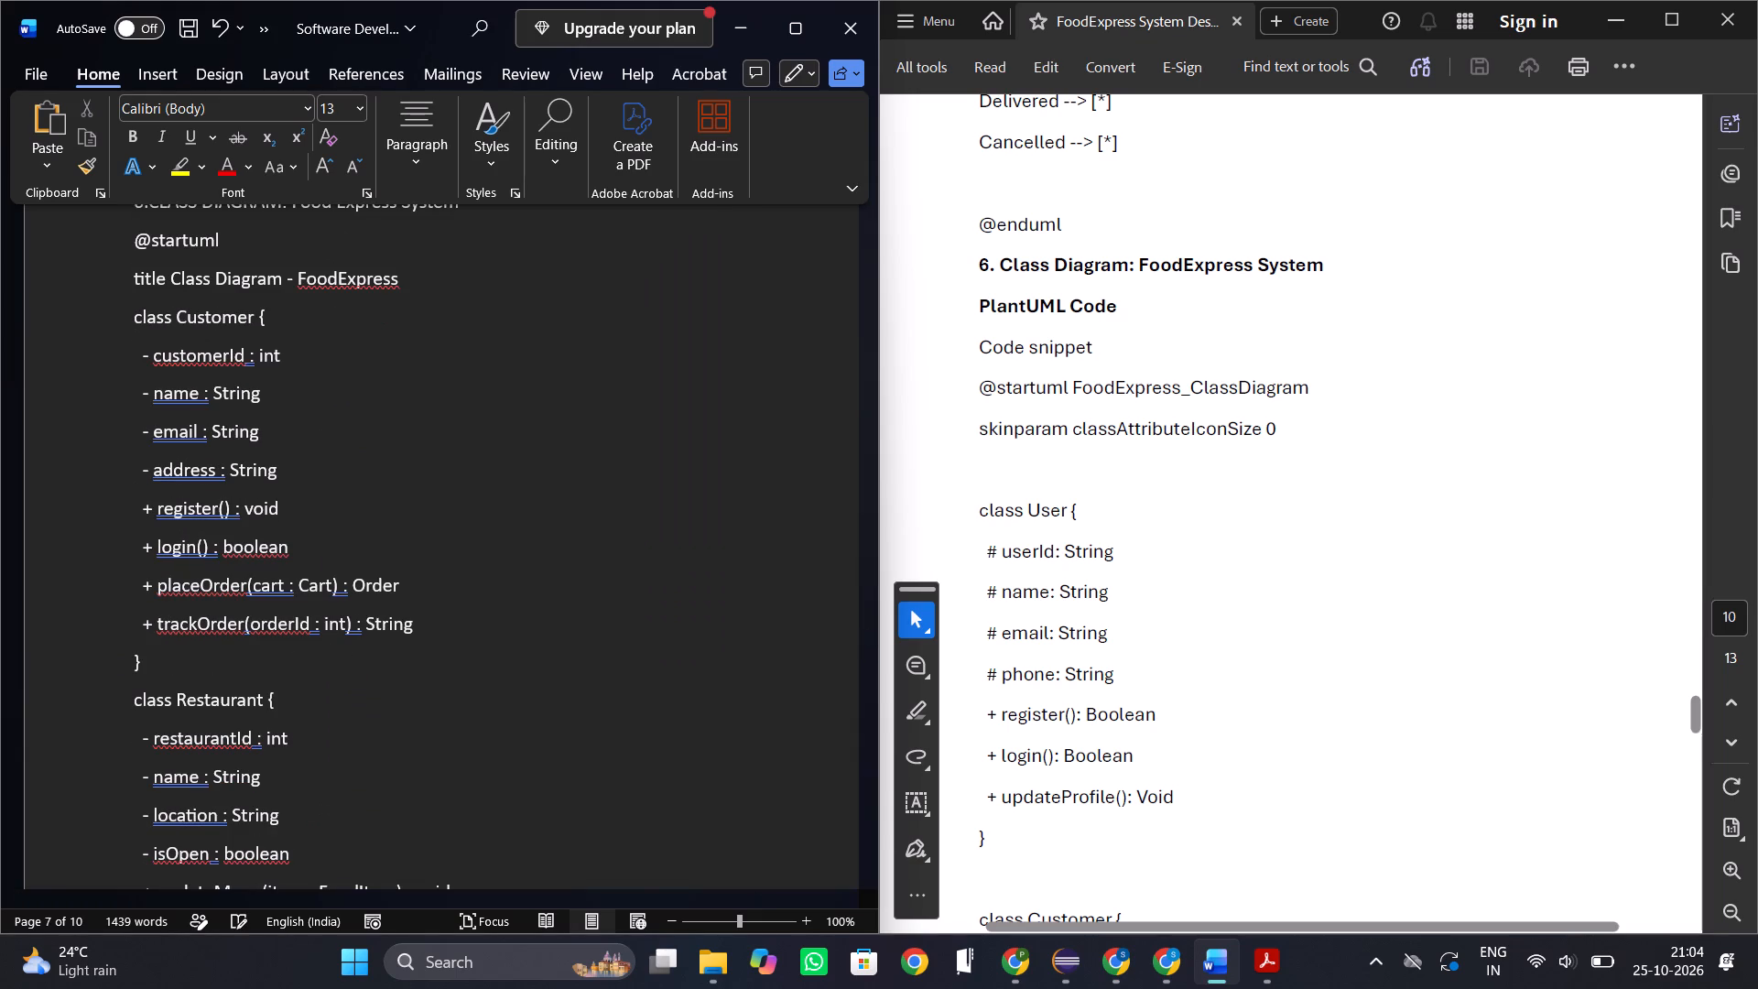
Save the Software Development Practices report after checking its end, and close the document.
scroll(631, 813, "down", 20)
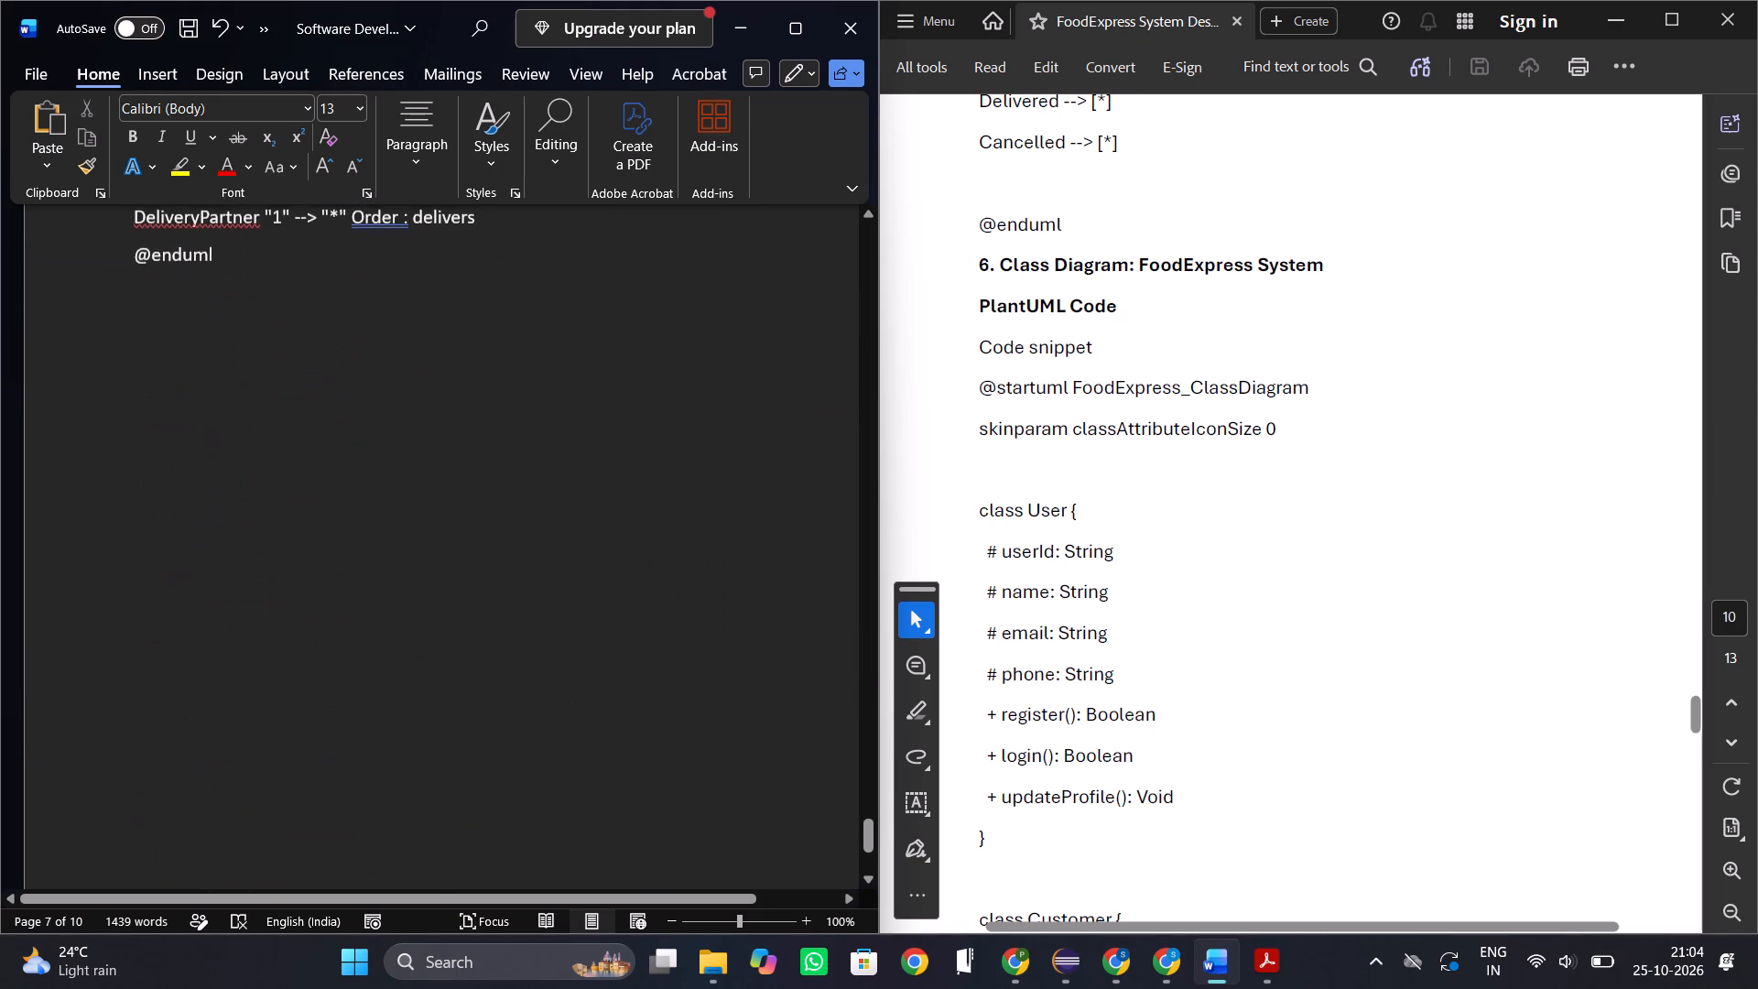
left_click(447, 505)
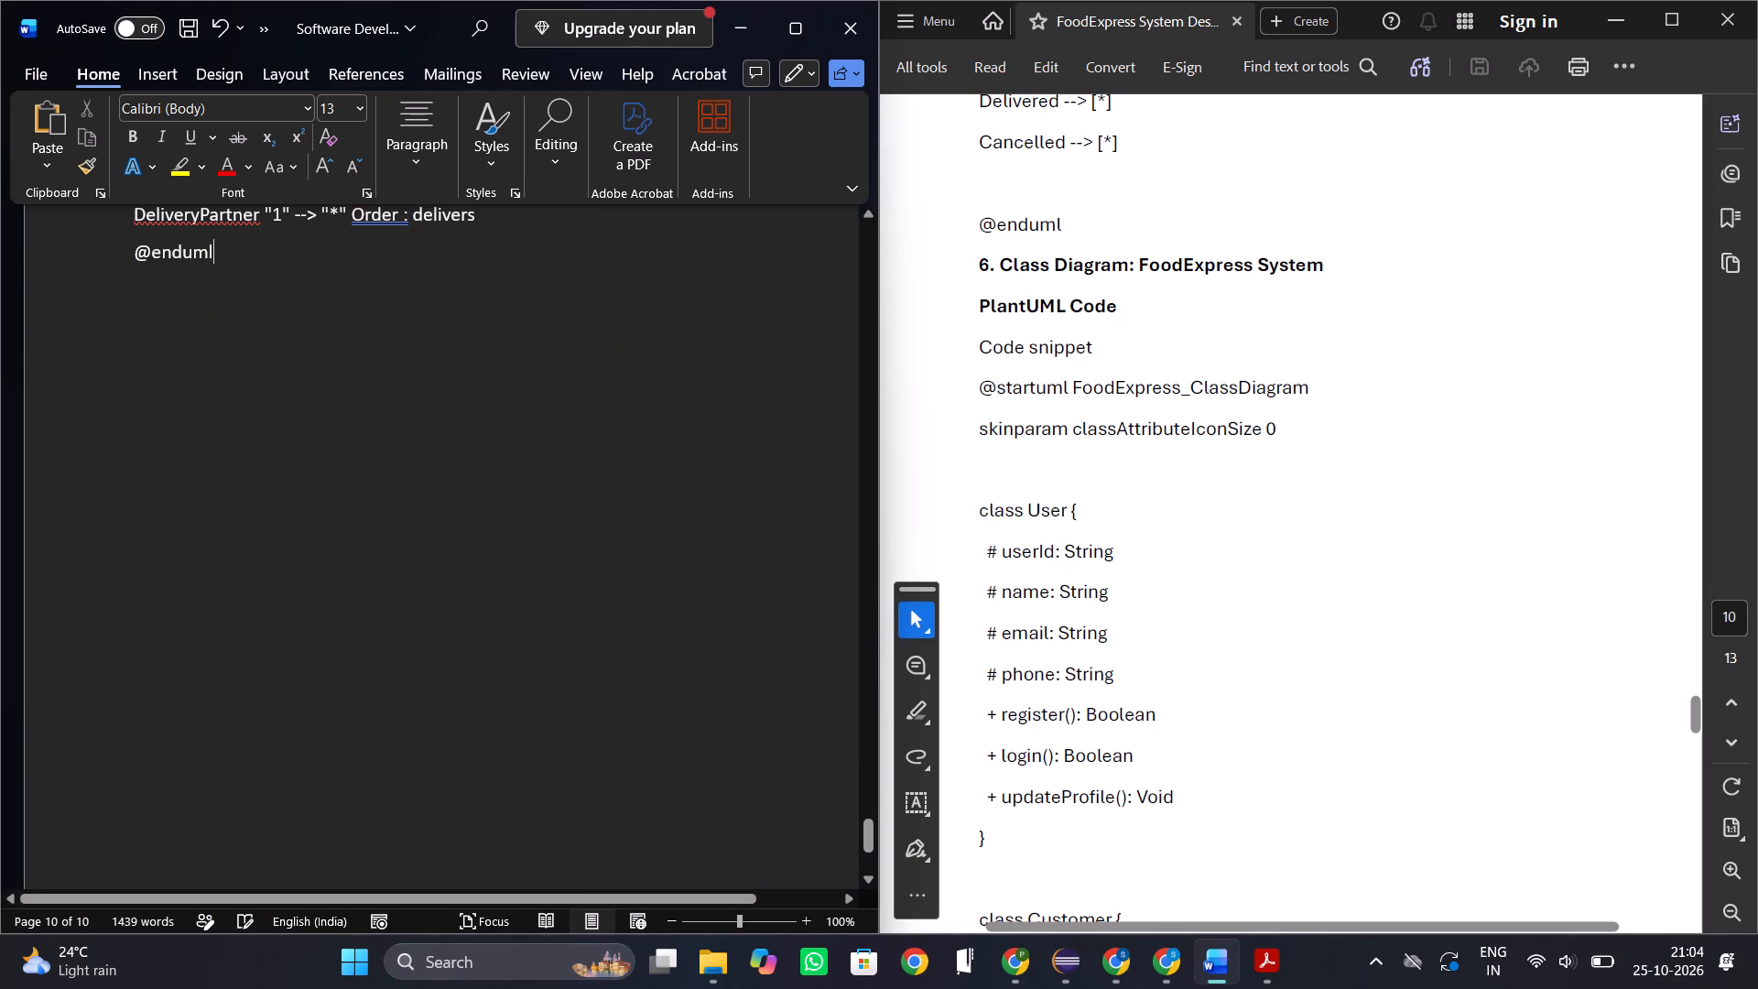
key("ctrl+s")
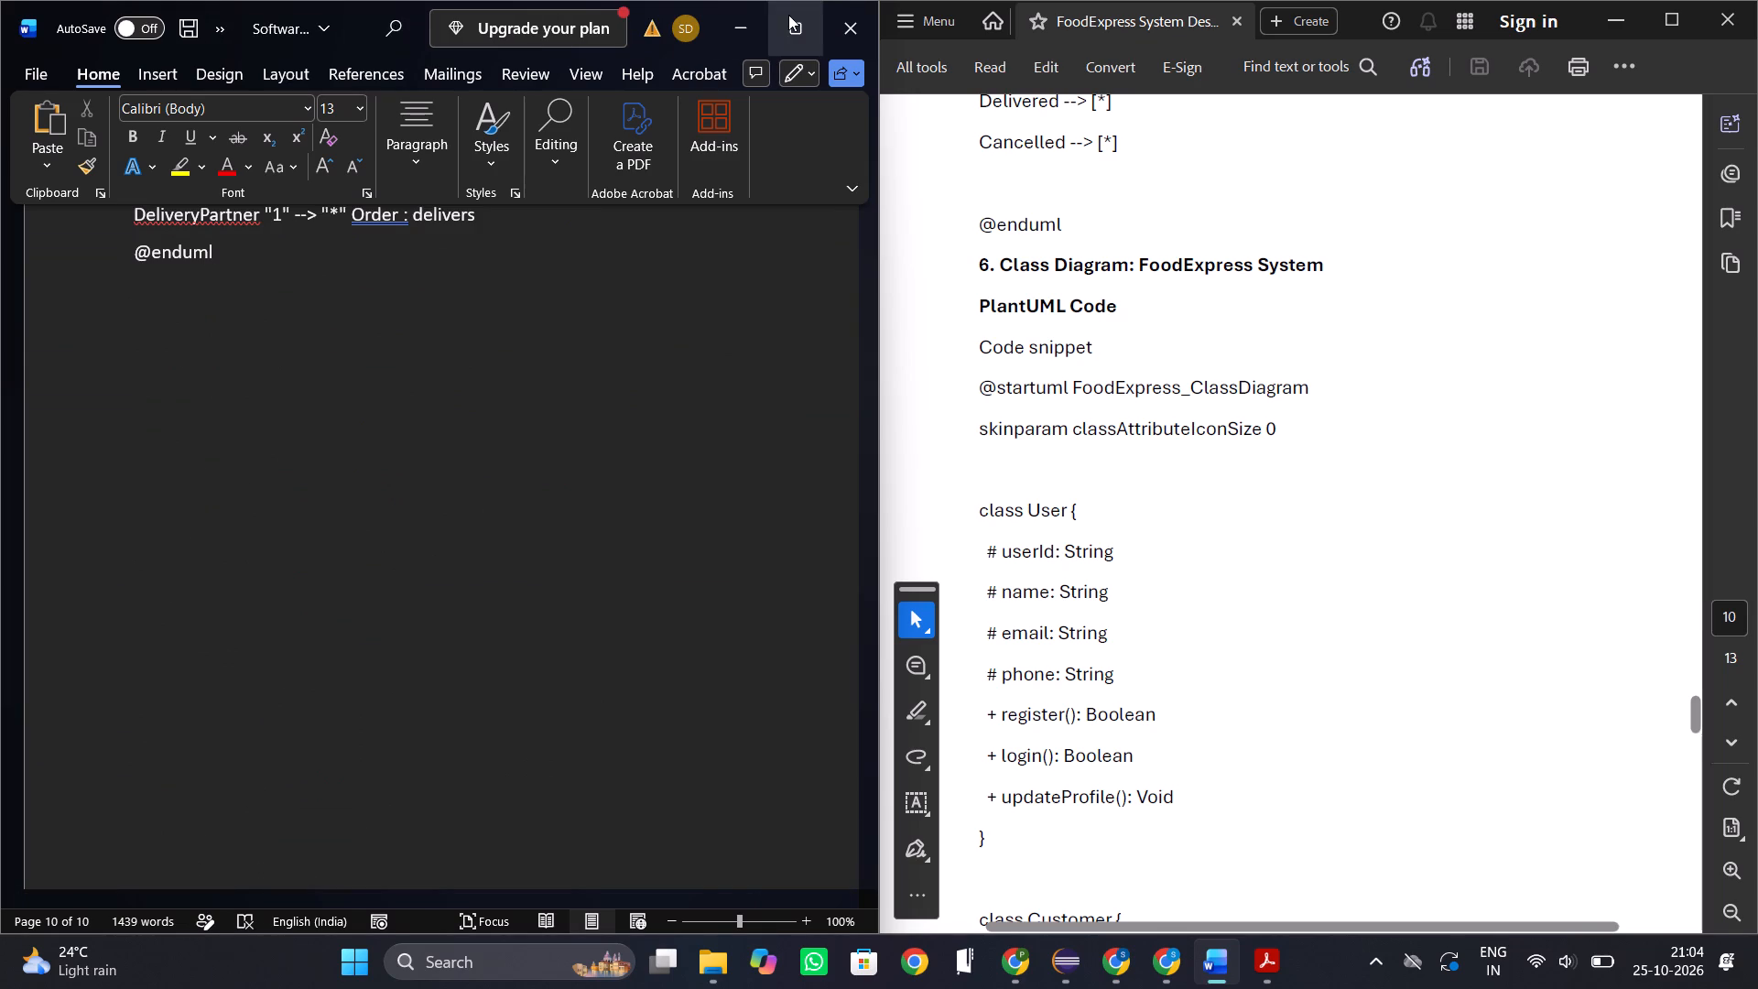
left_click(788, 15)
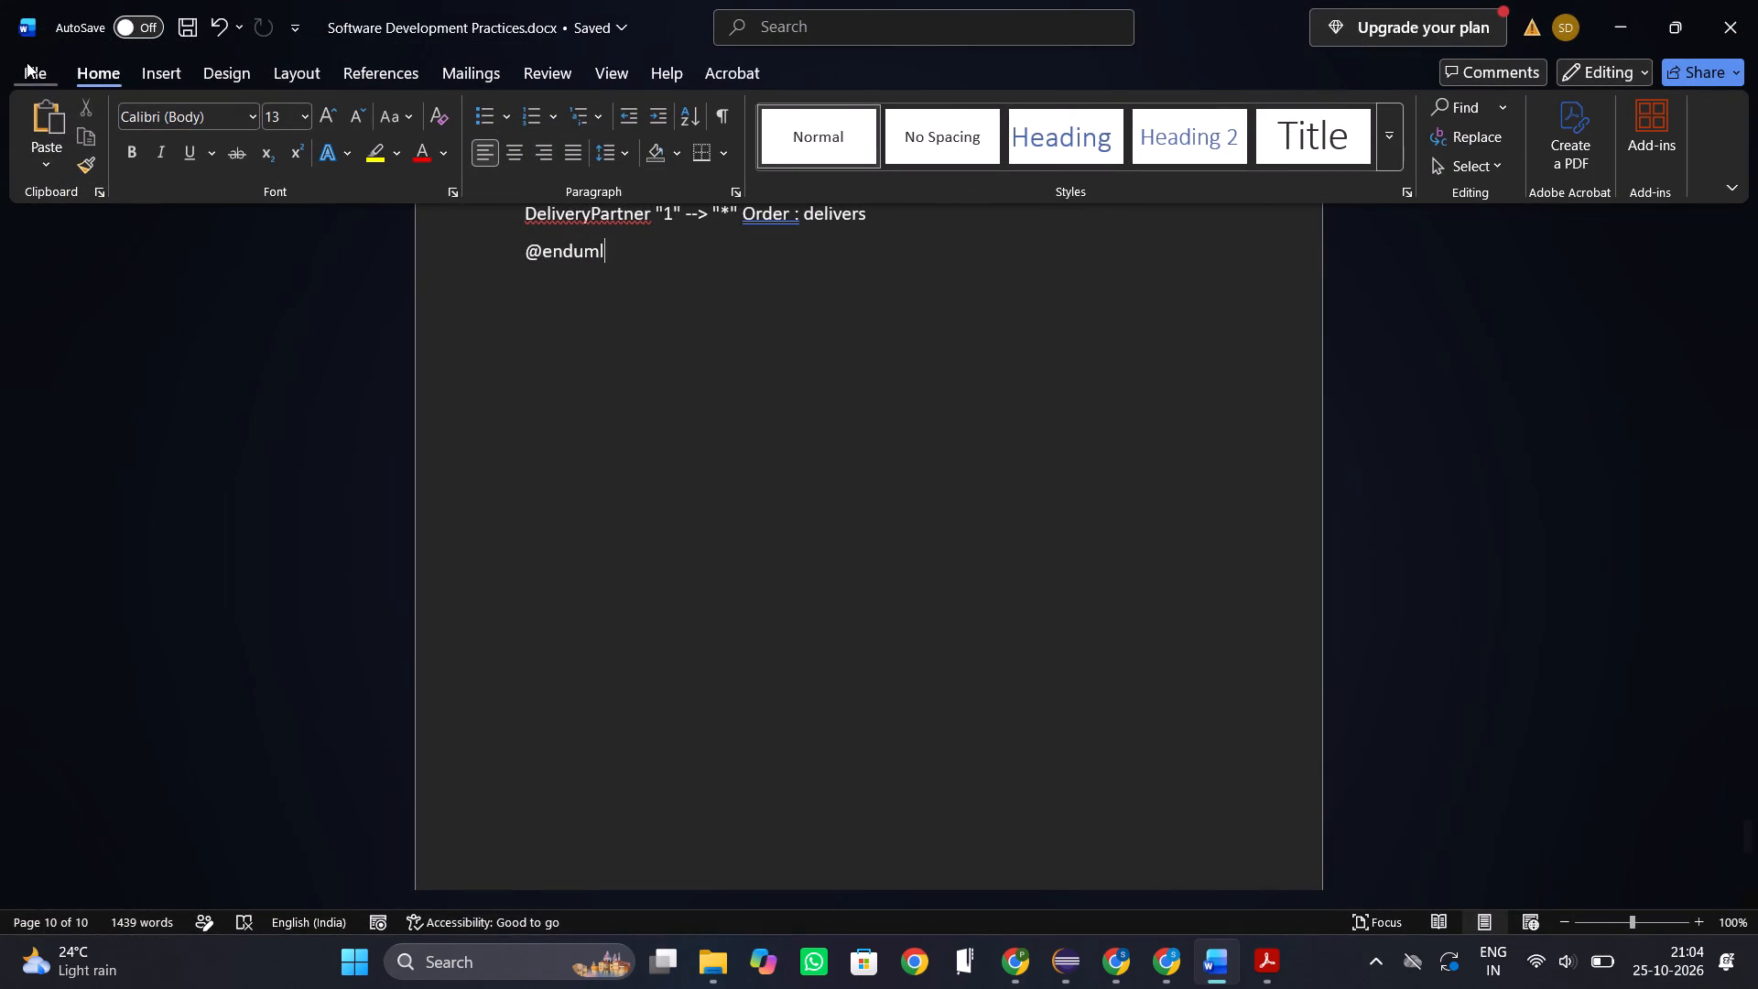
left_click(1757, 0)
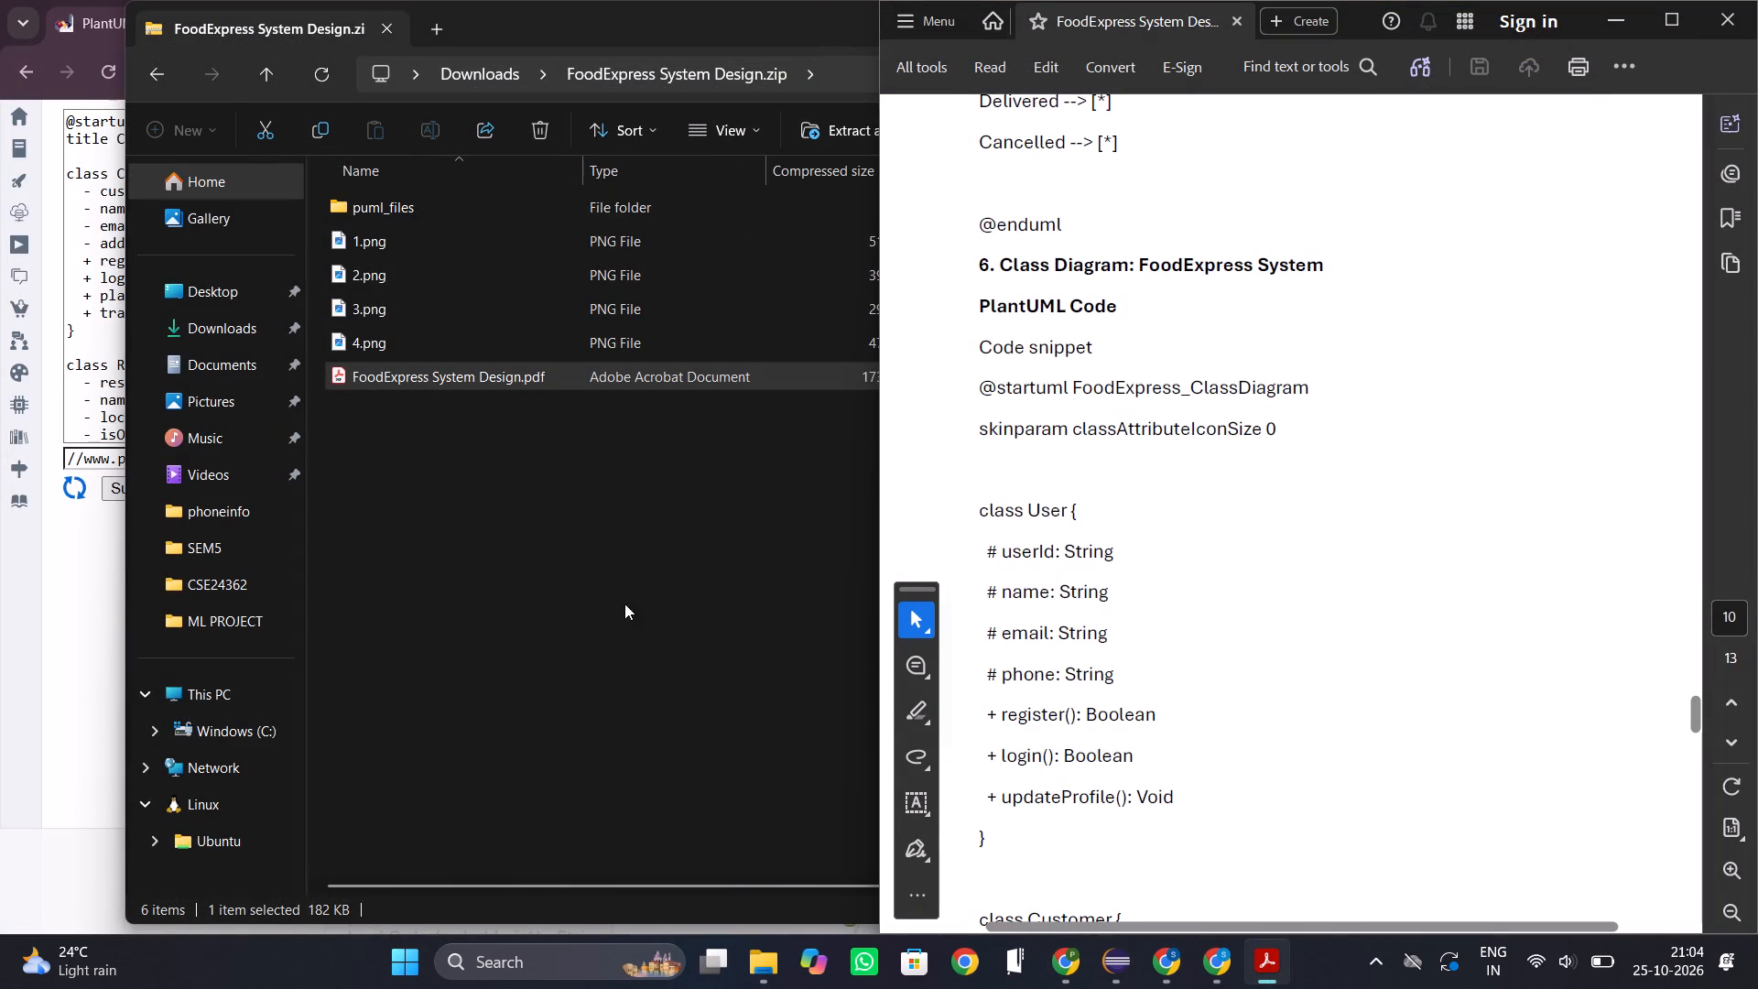
Minimize the FoodExpress System Design.zip folder window.
left_click(667, 20)
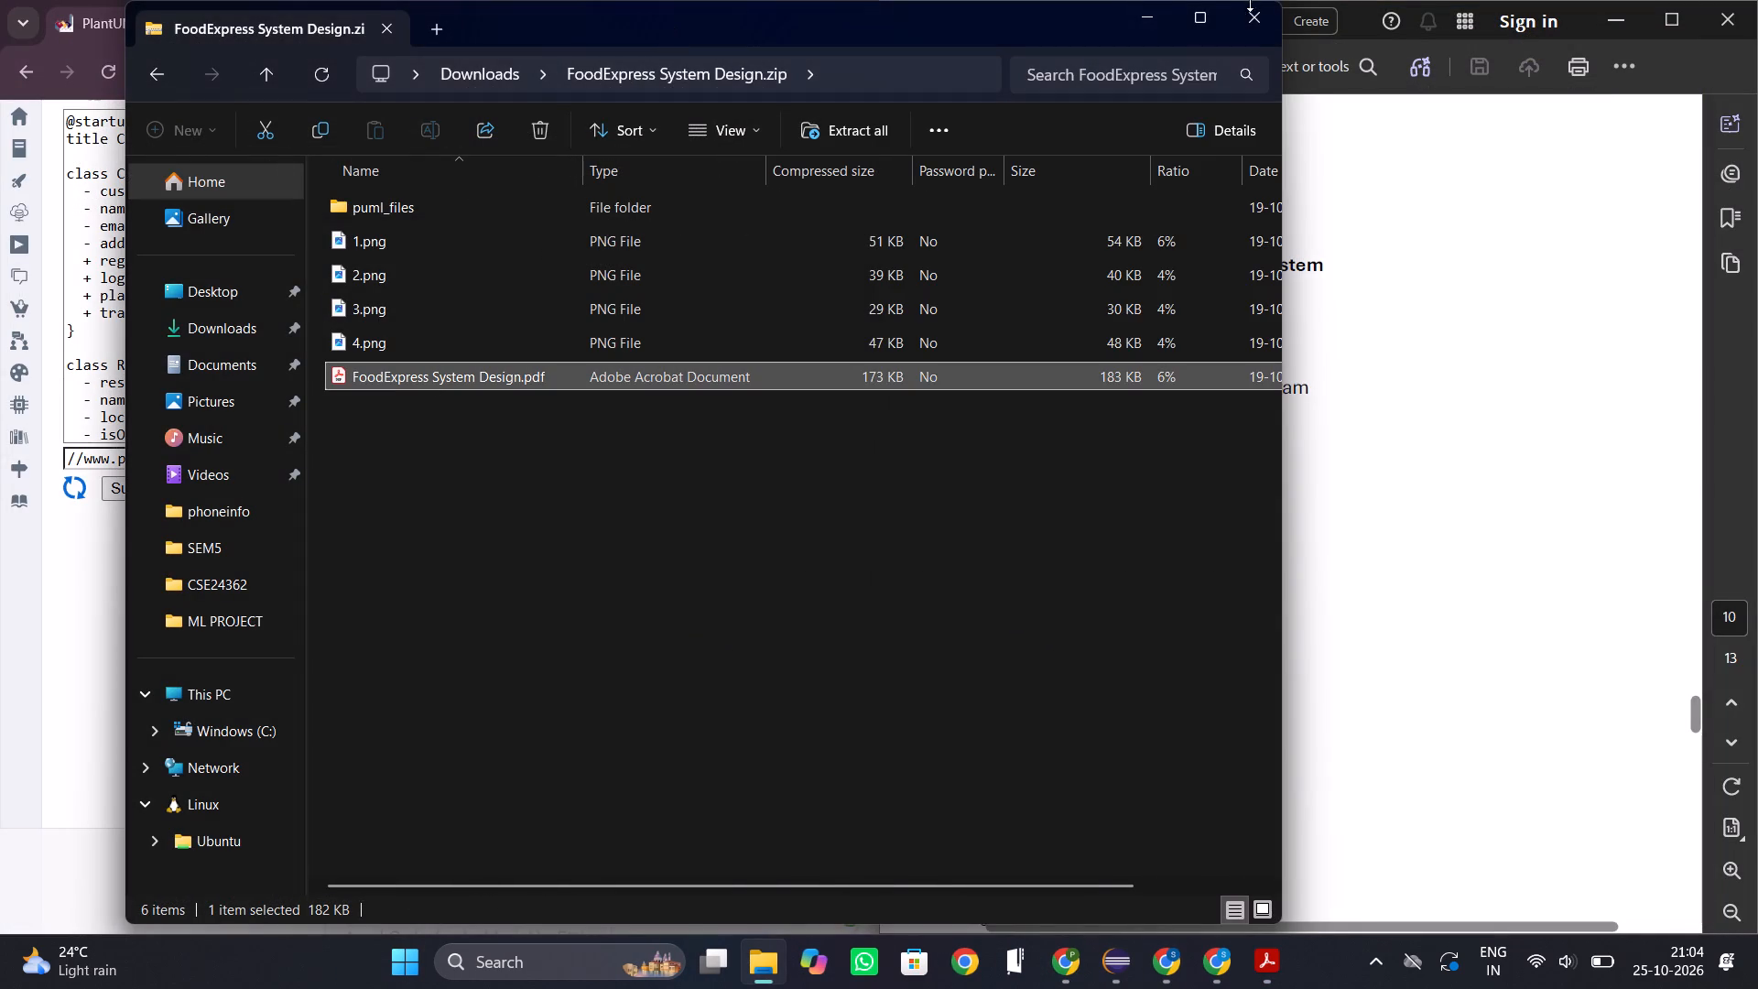
left_click(1138, 15)
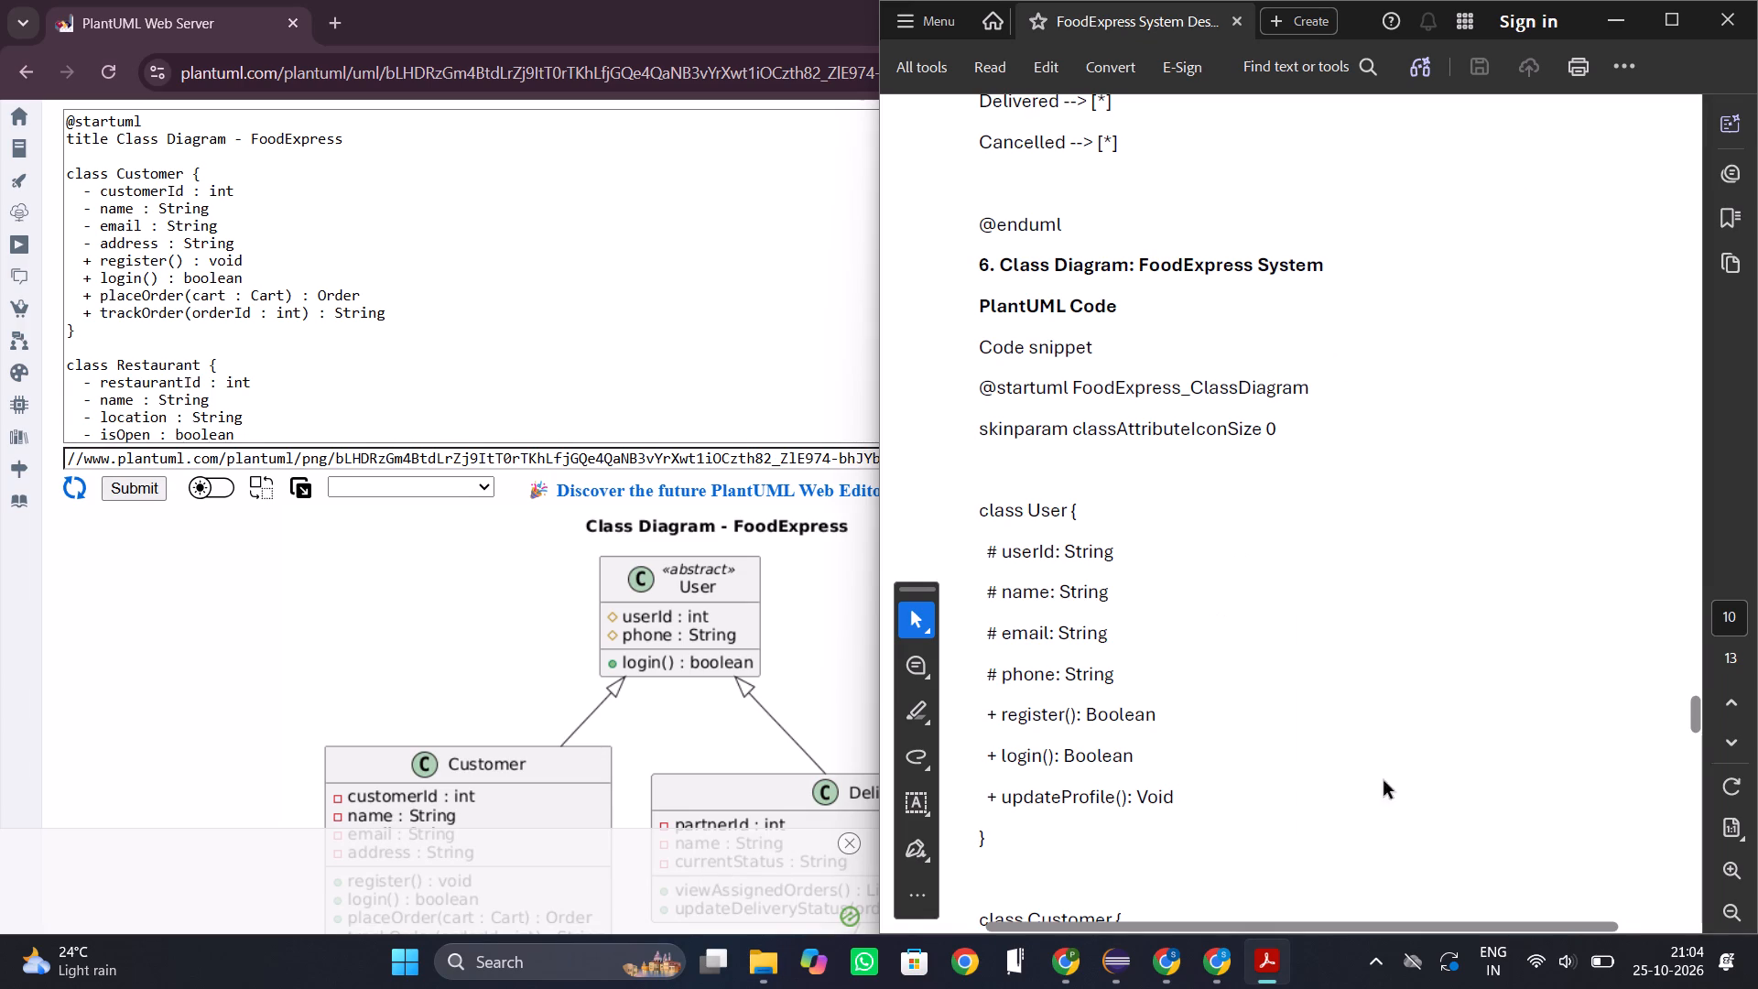
Switch to Chrome and open iLovePDF's Word to PDF converter in a new tab.
left_click(1236, 973)
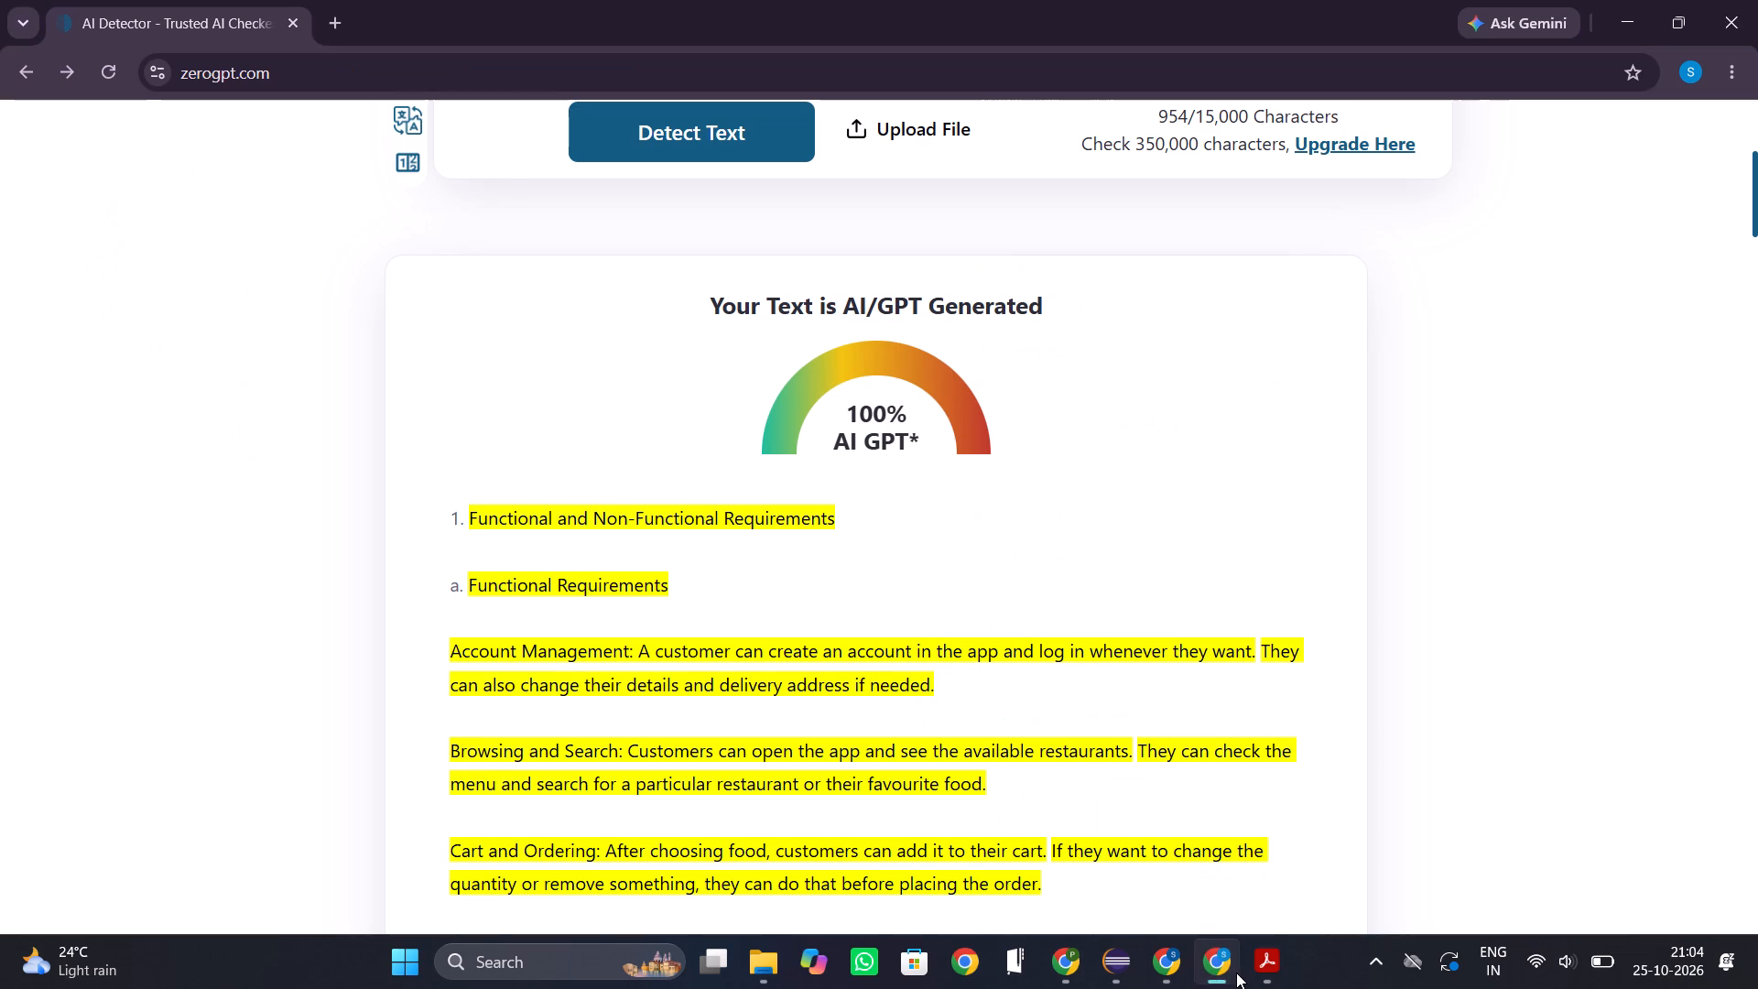
left_click(343, 20)
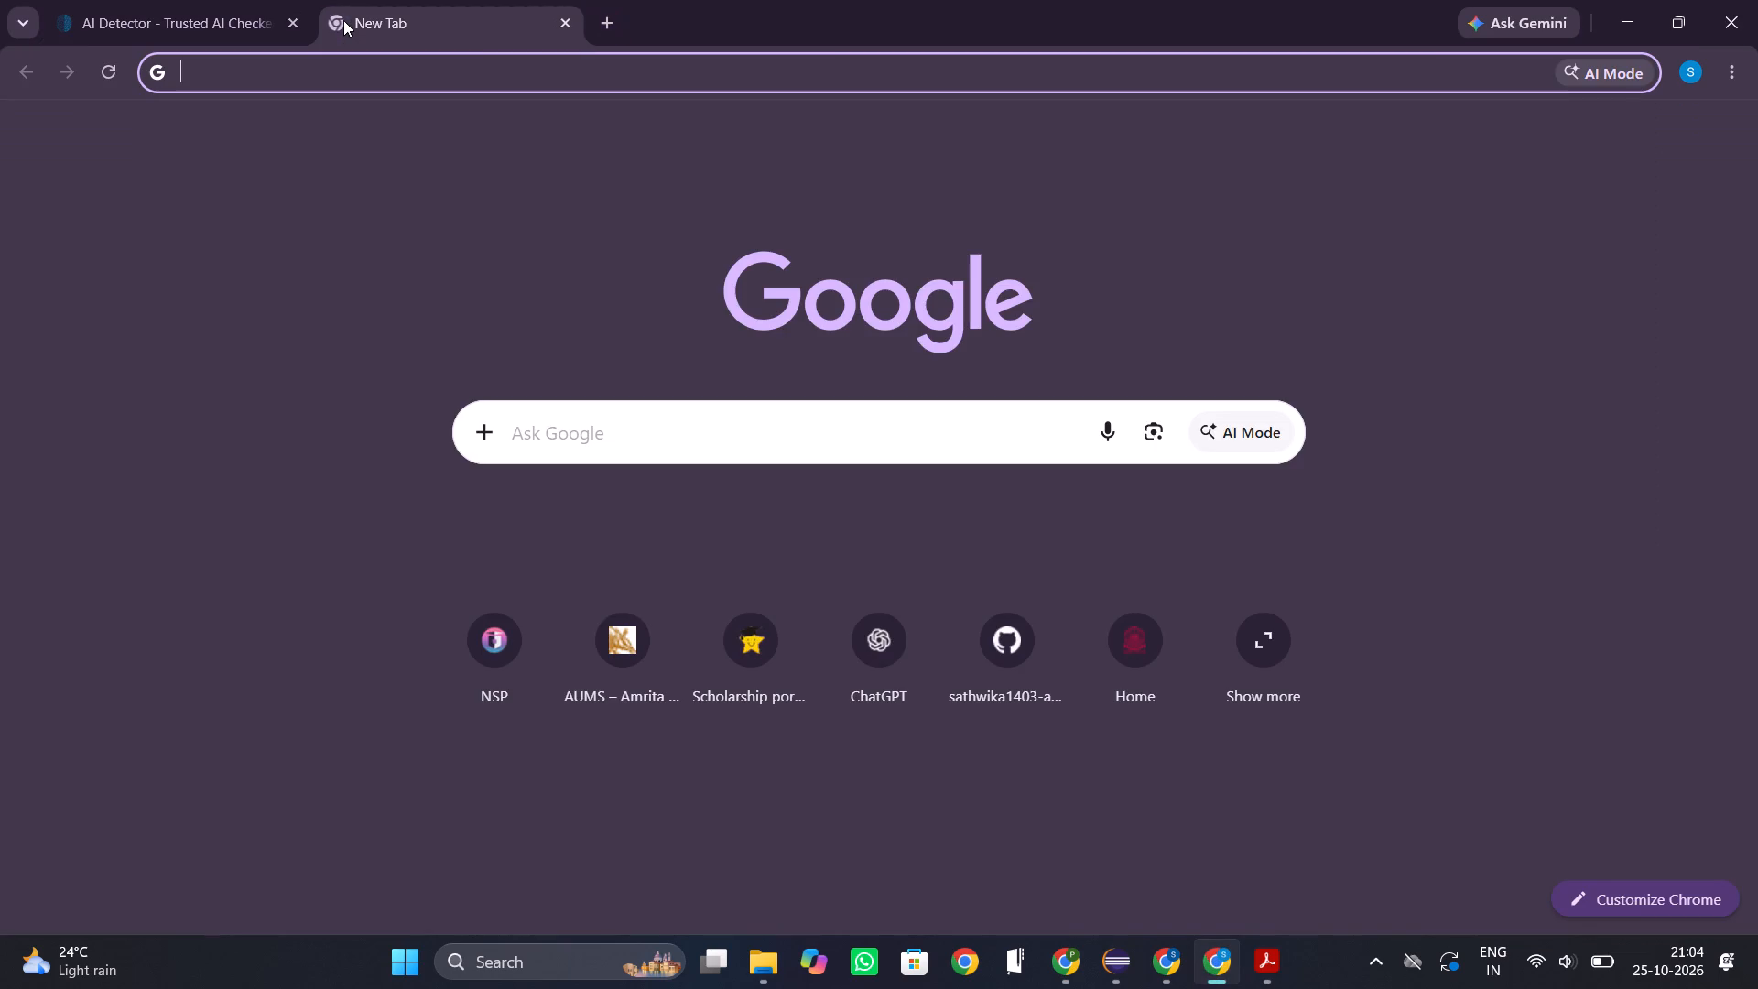
type("ilo")
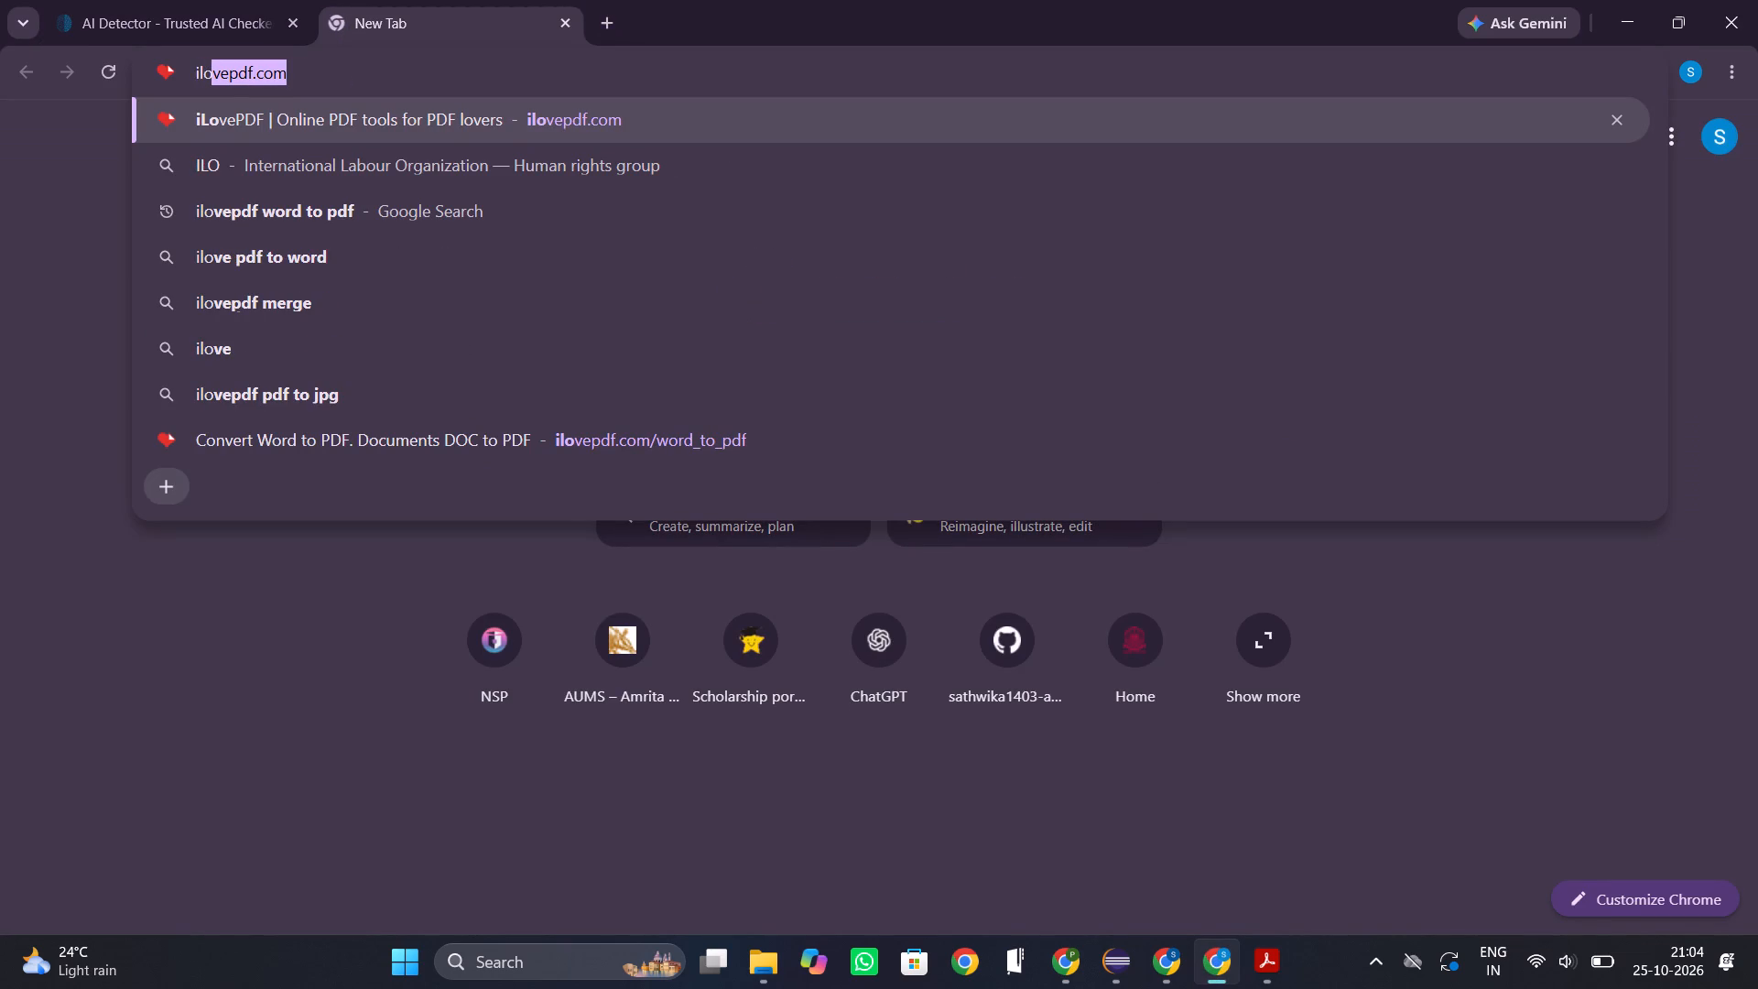
key("Return")
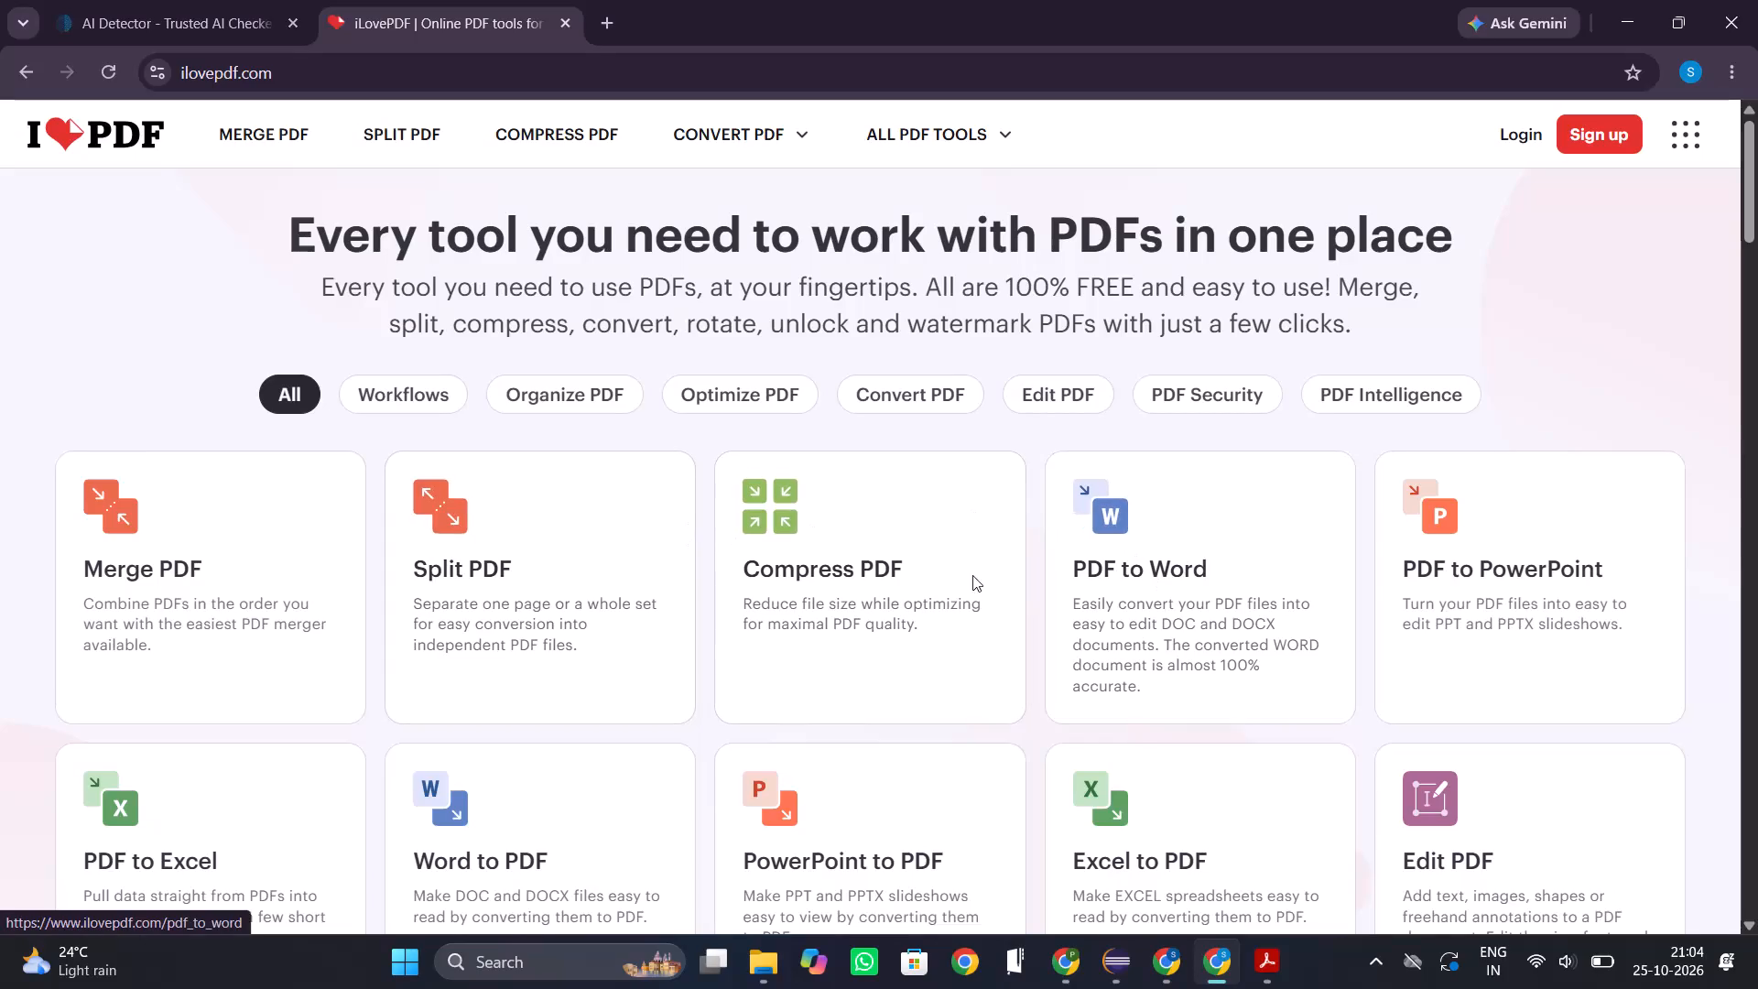
left_click(532, 821)
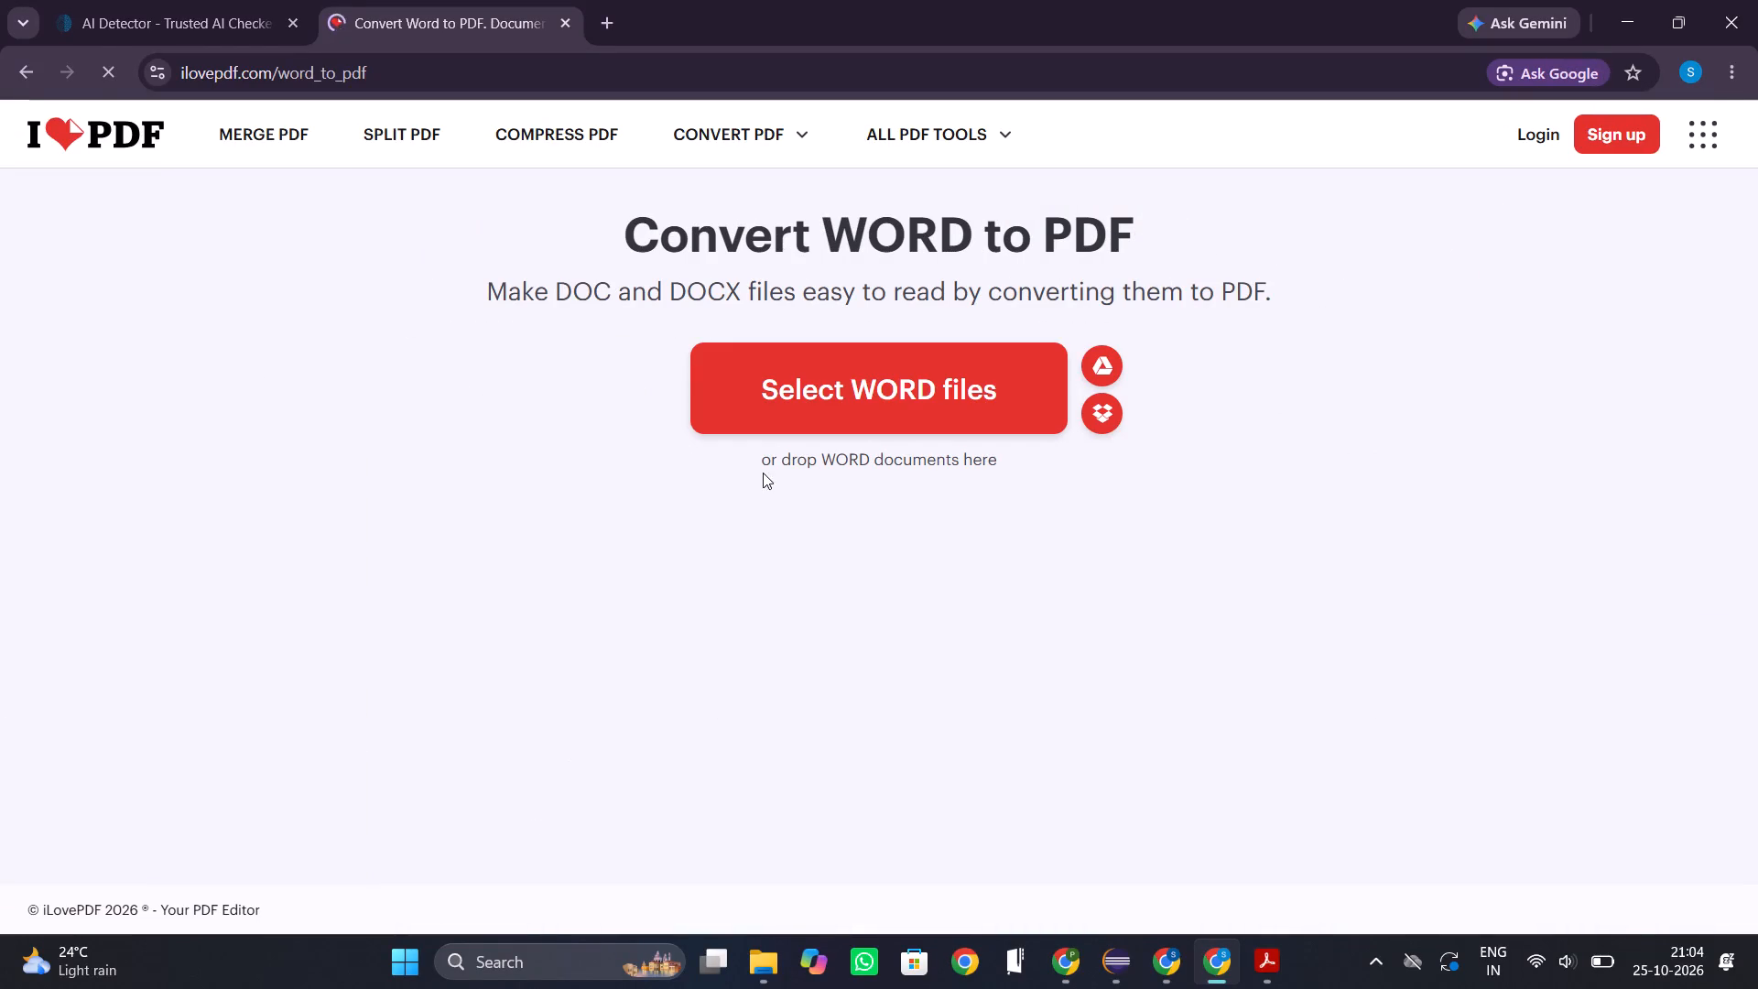
Load Software Development Practices.docx from the Desktop into the Word to PDF converter.
left_click(875, 362)
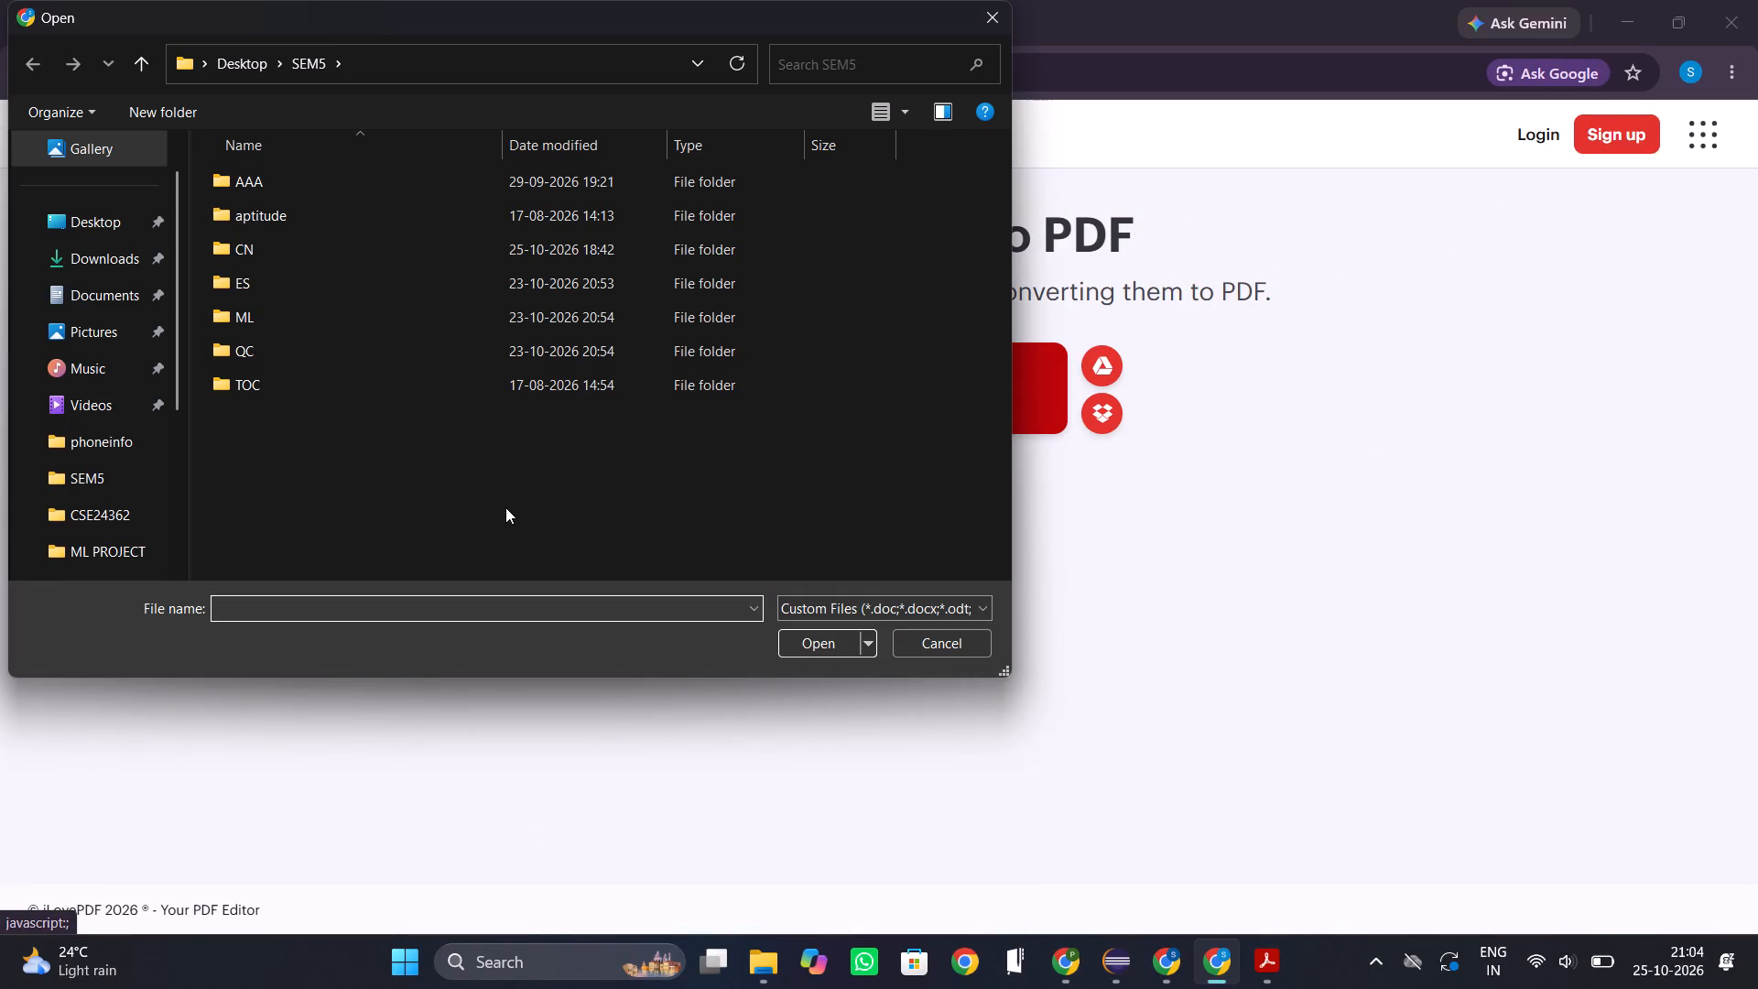
left_click(113, 224)
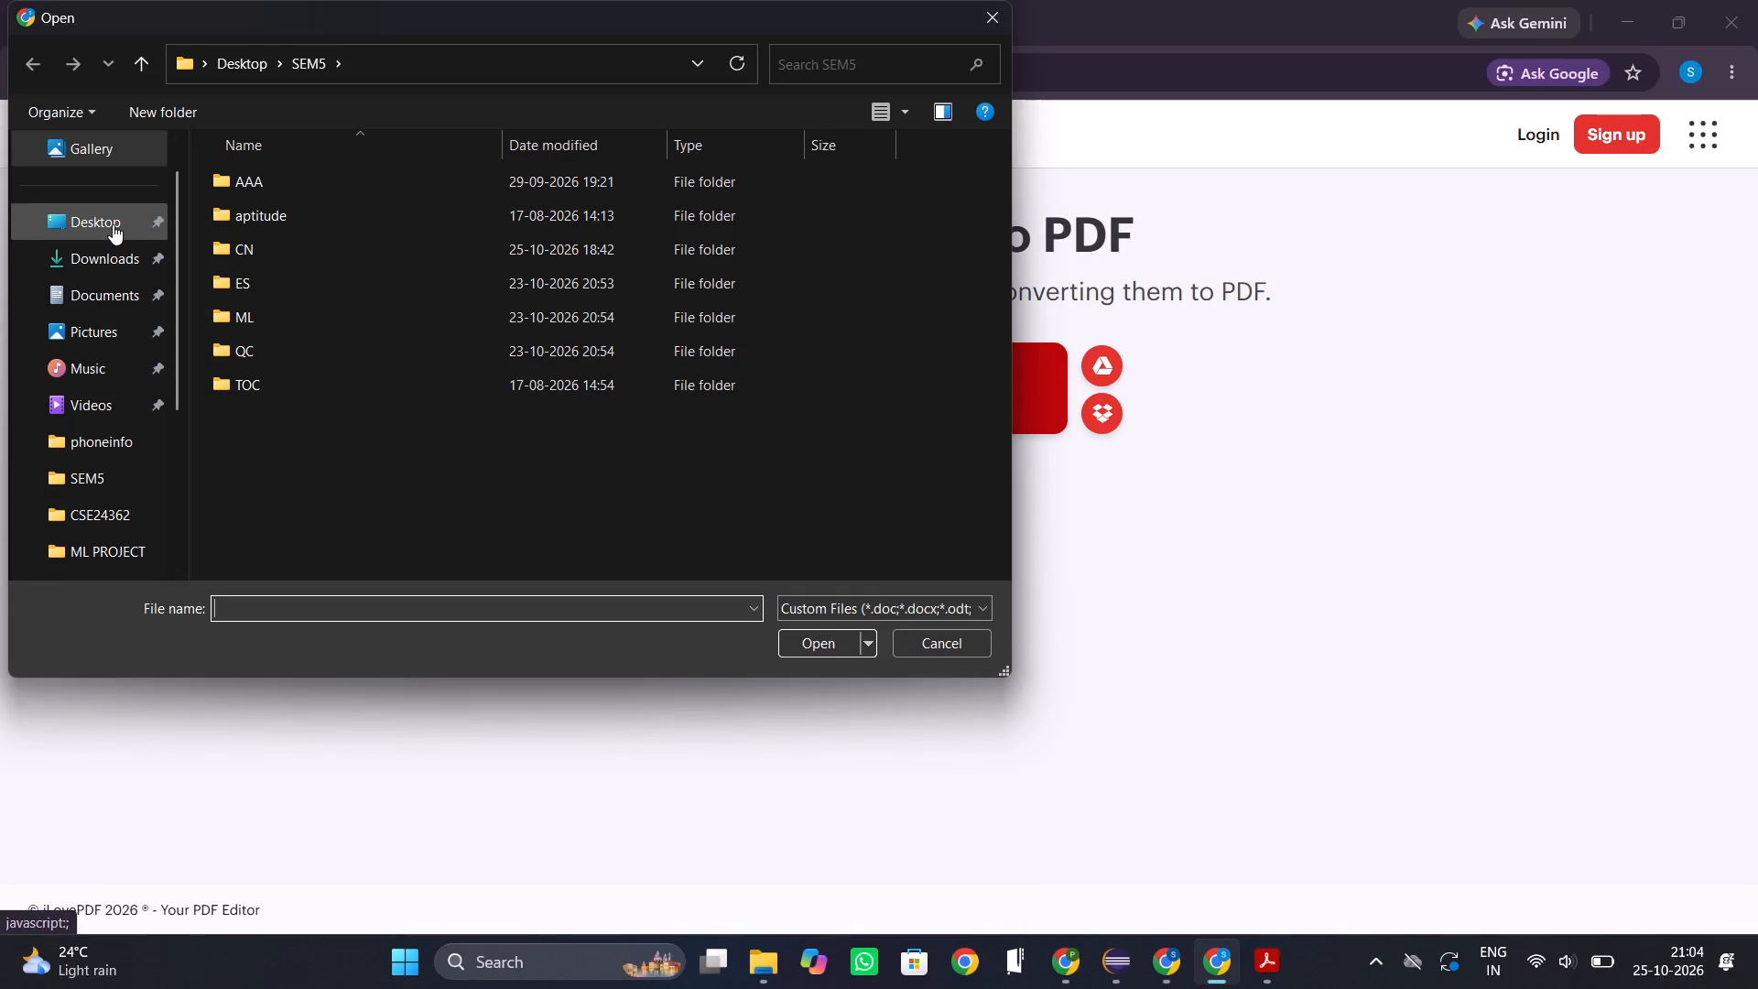
left_click(431, 525)
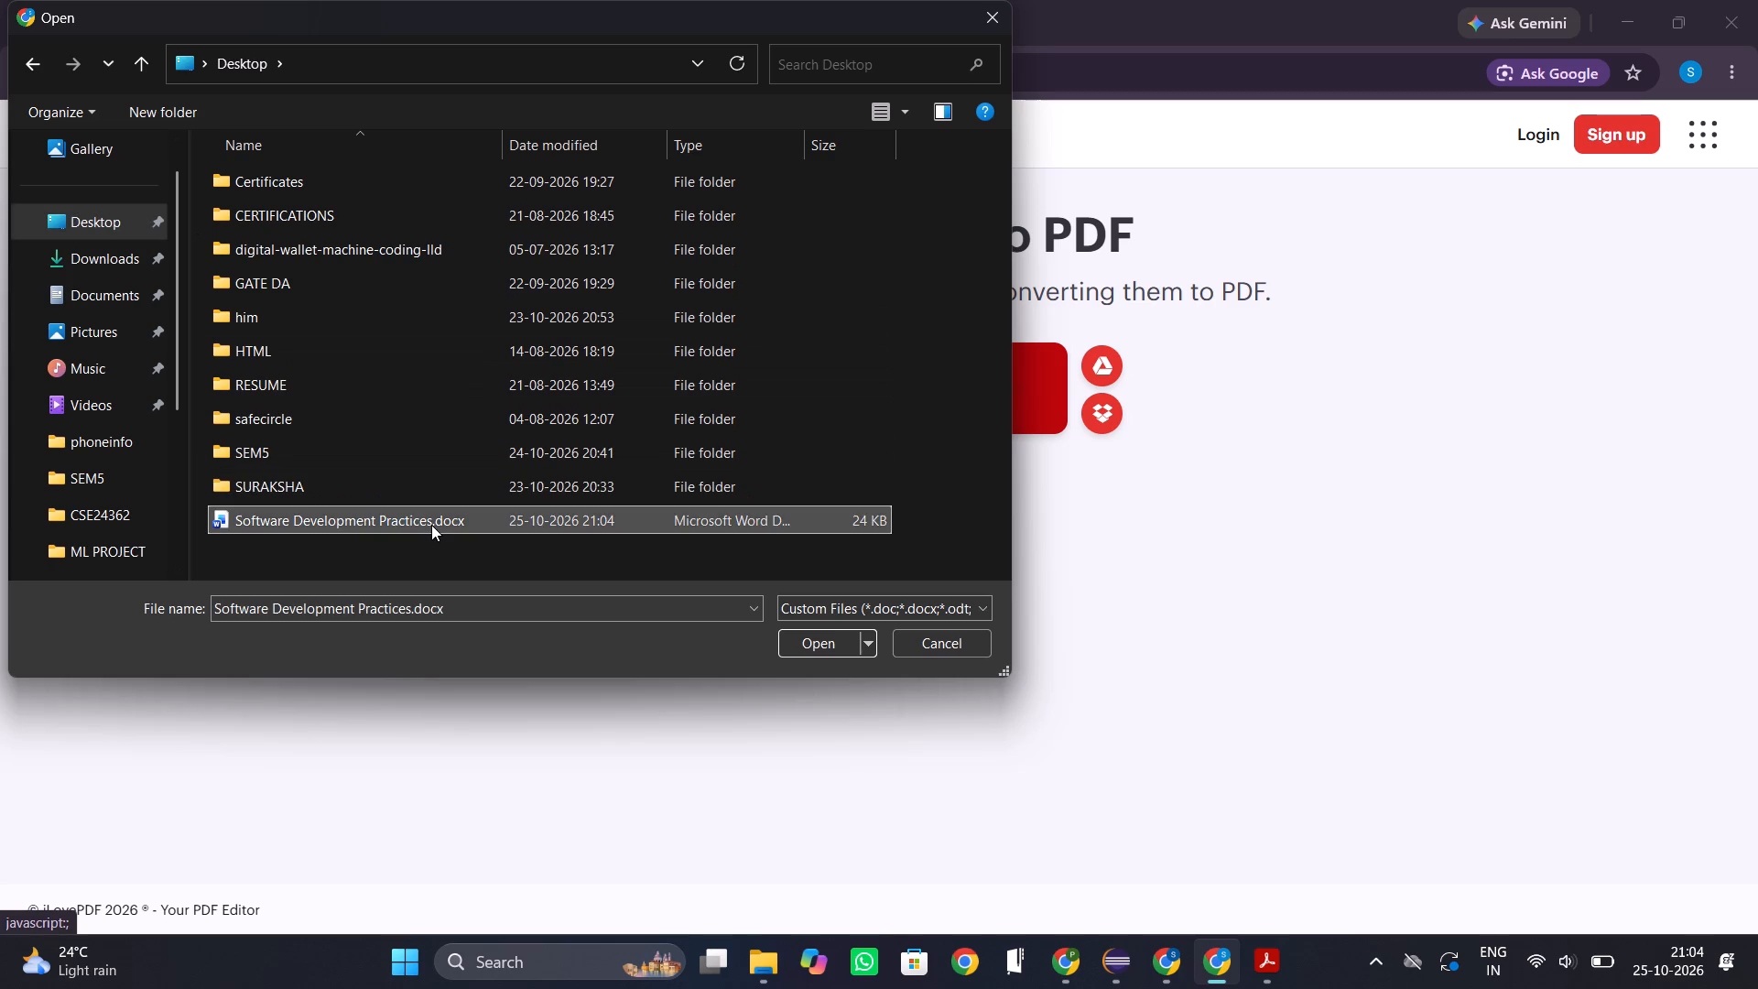
key("Return")
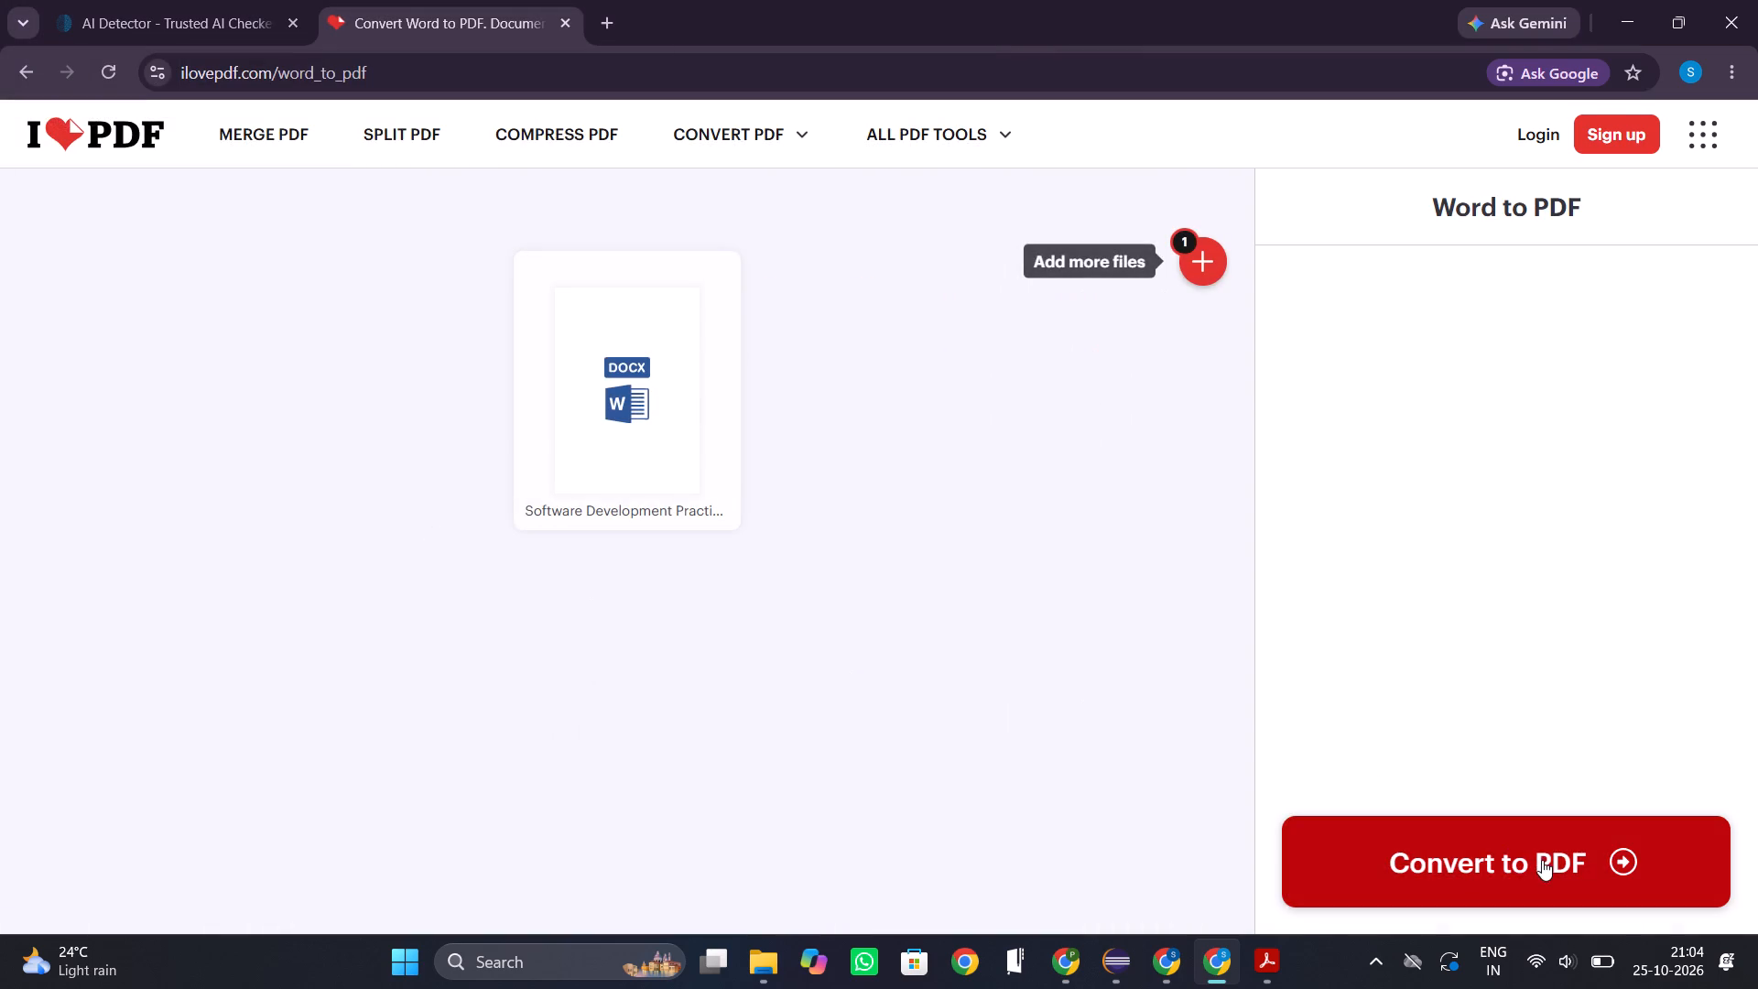
Convert the report to PDF and download the result.
left_click(1542, 860)
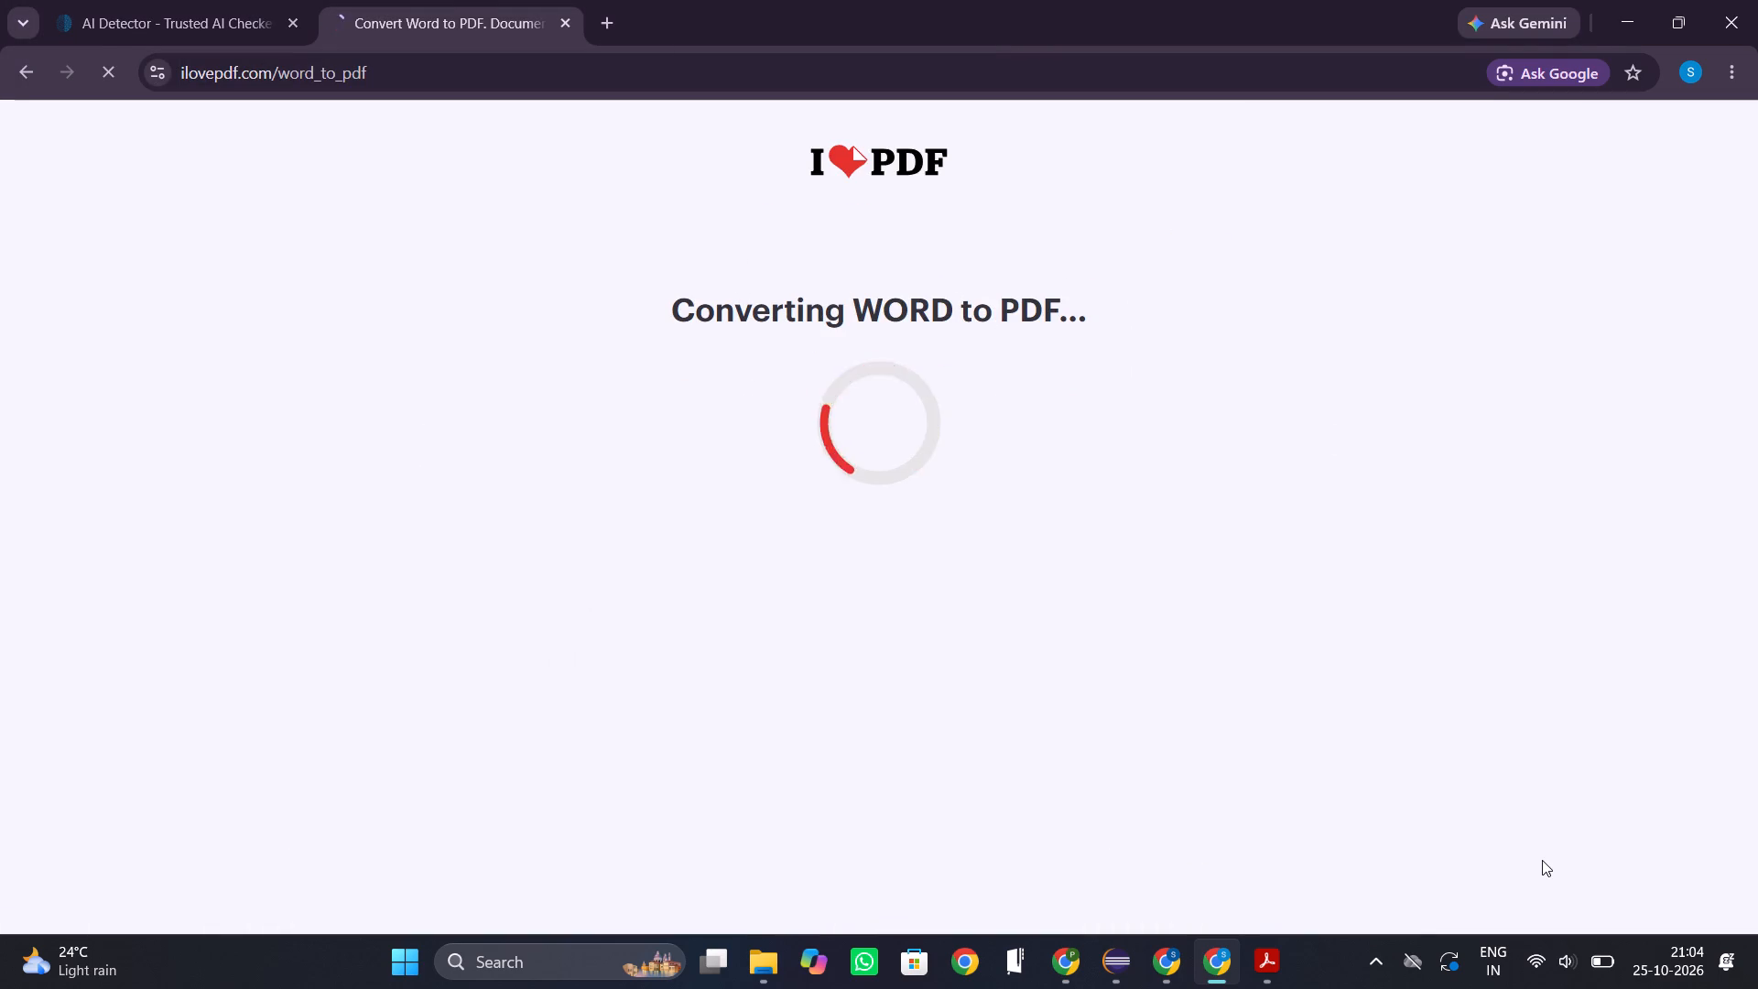
left_click(907, 299)
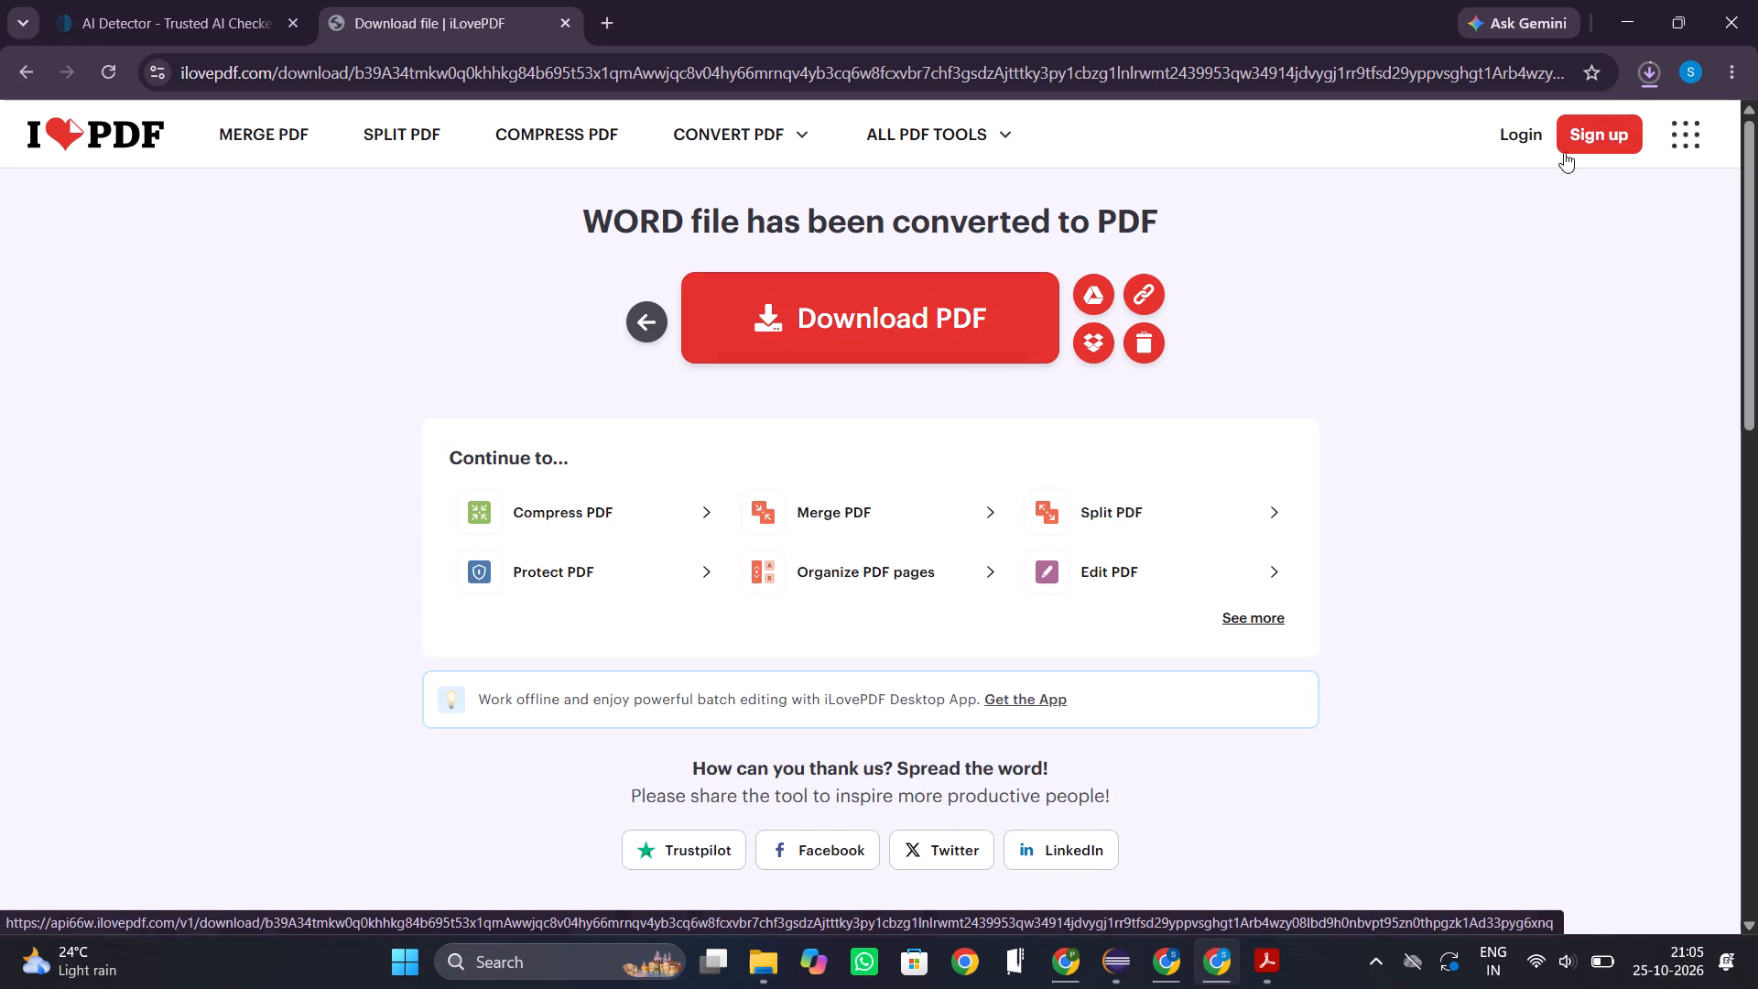
left_click(1653, 73)
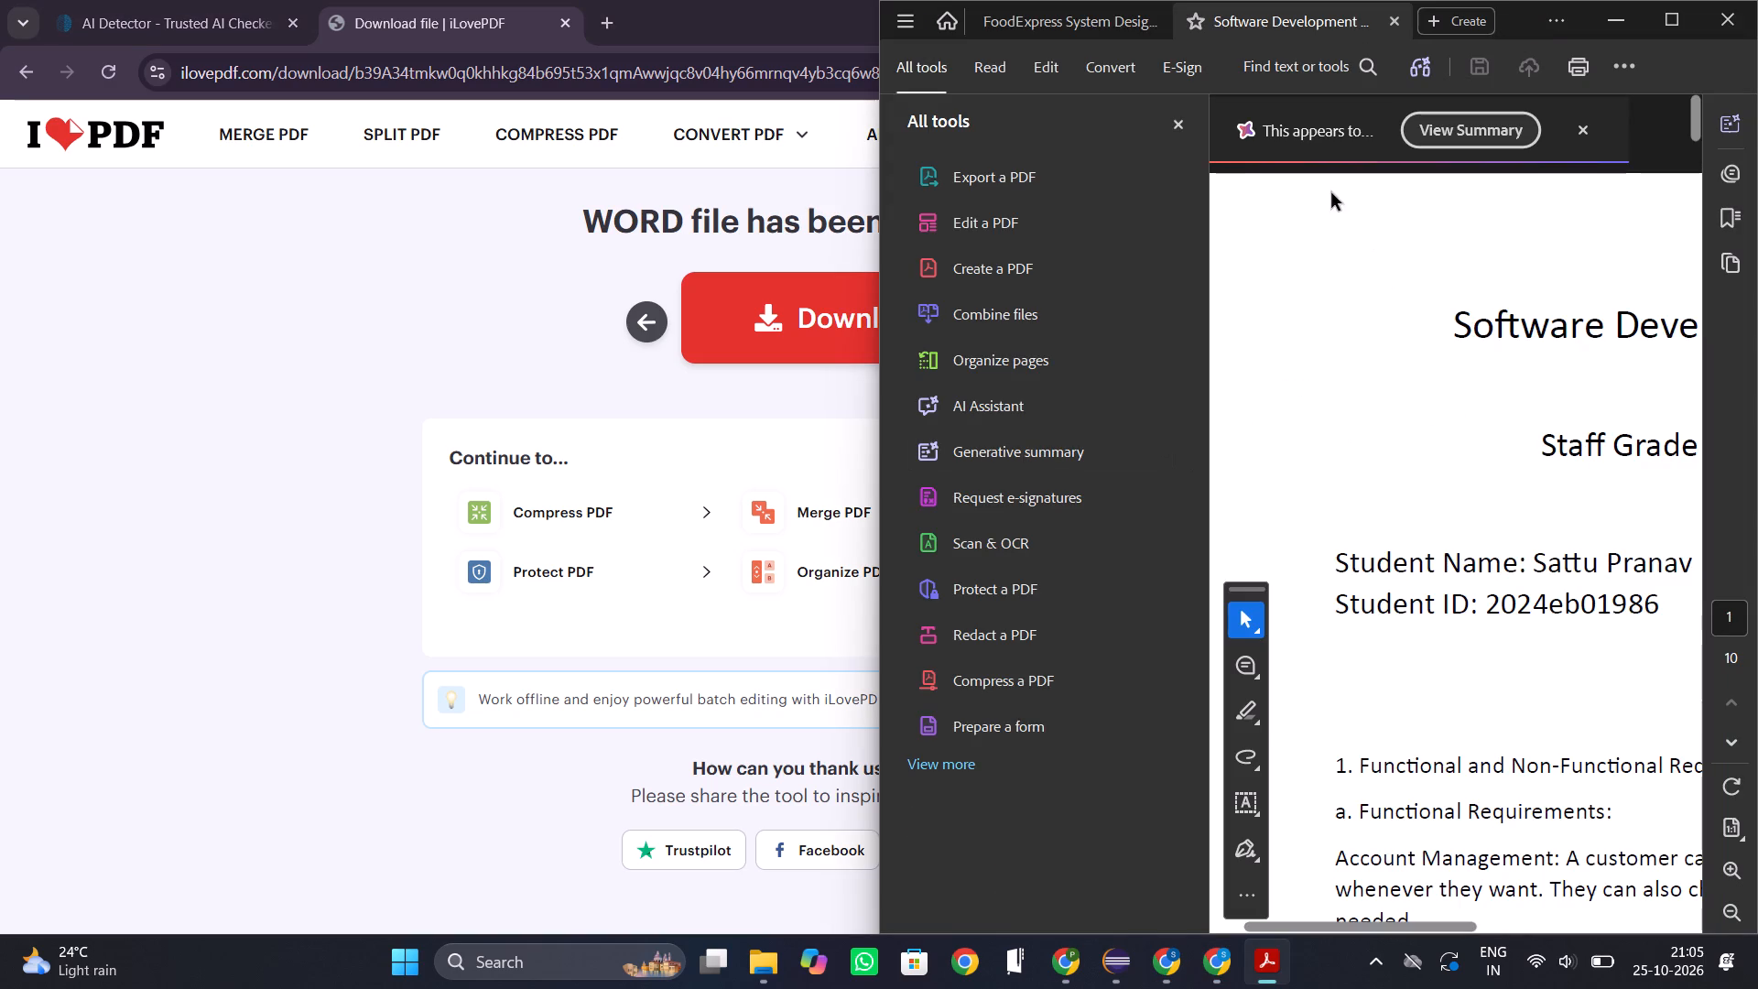
left_click(1184, 124)
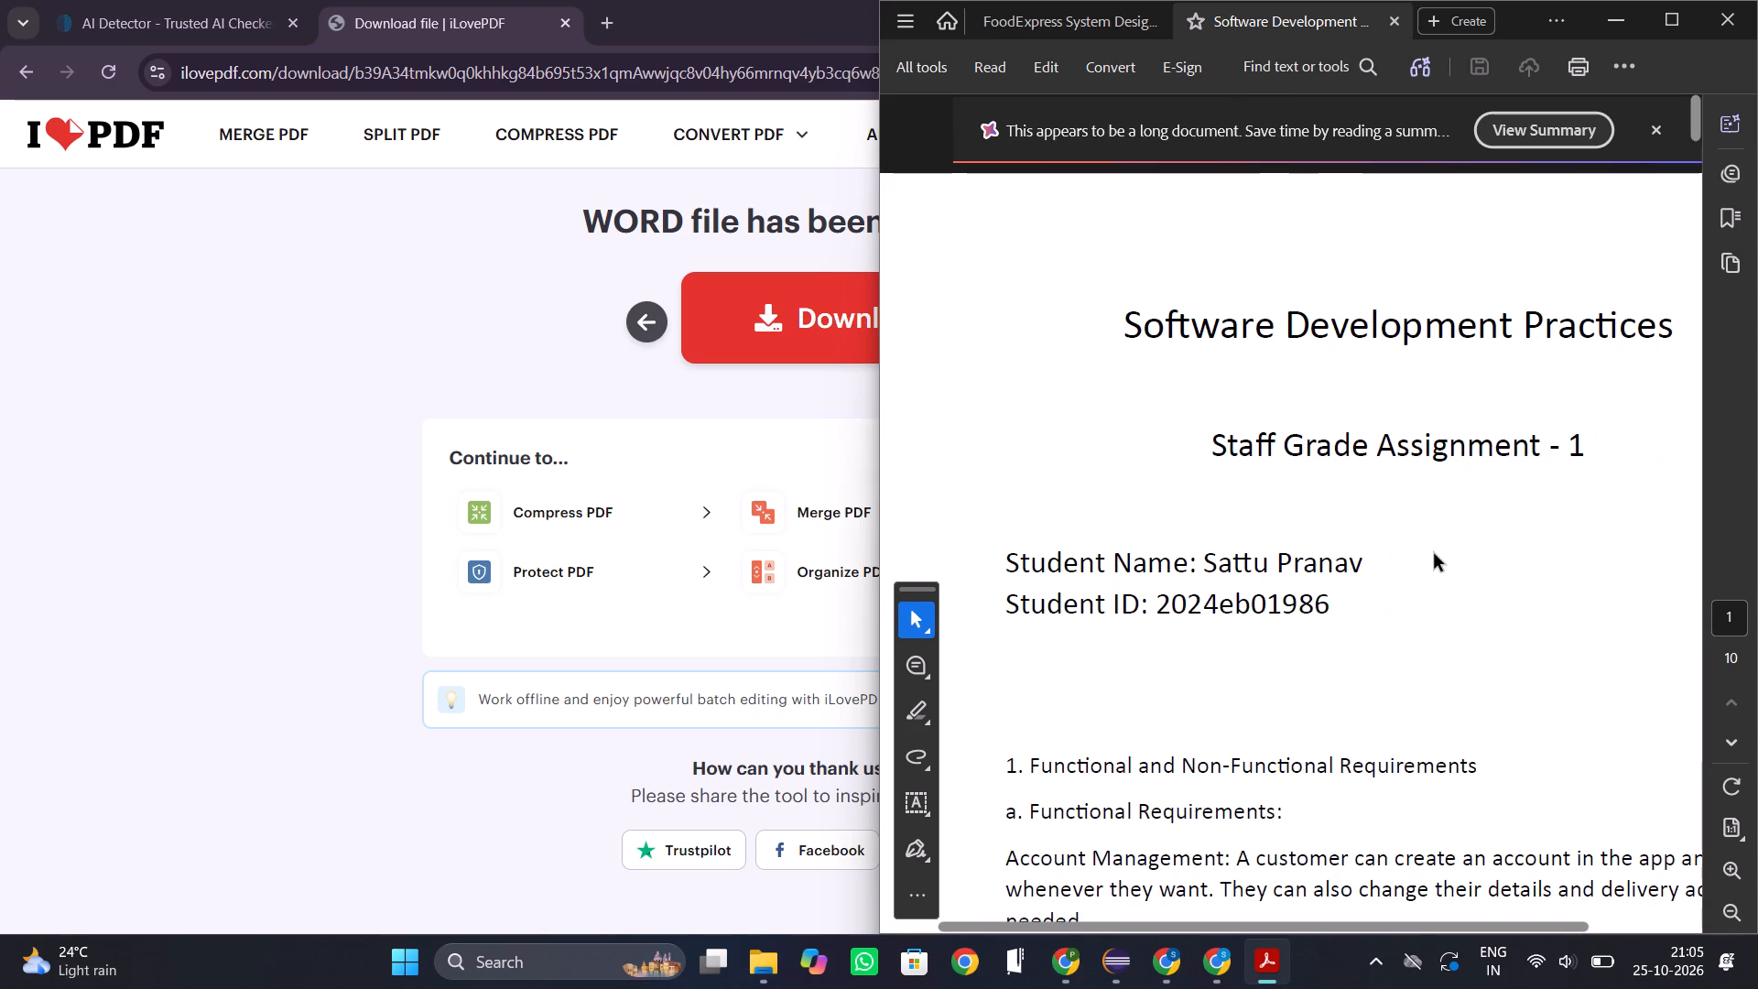
scroll(1434, 554, "down", 14)
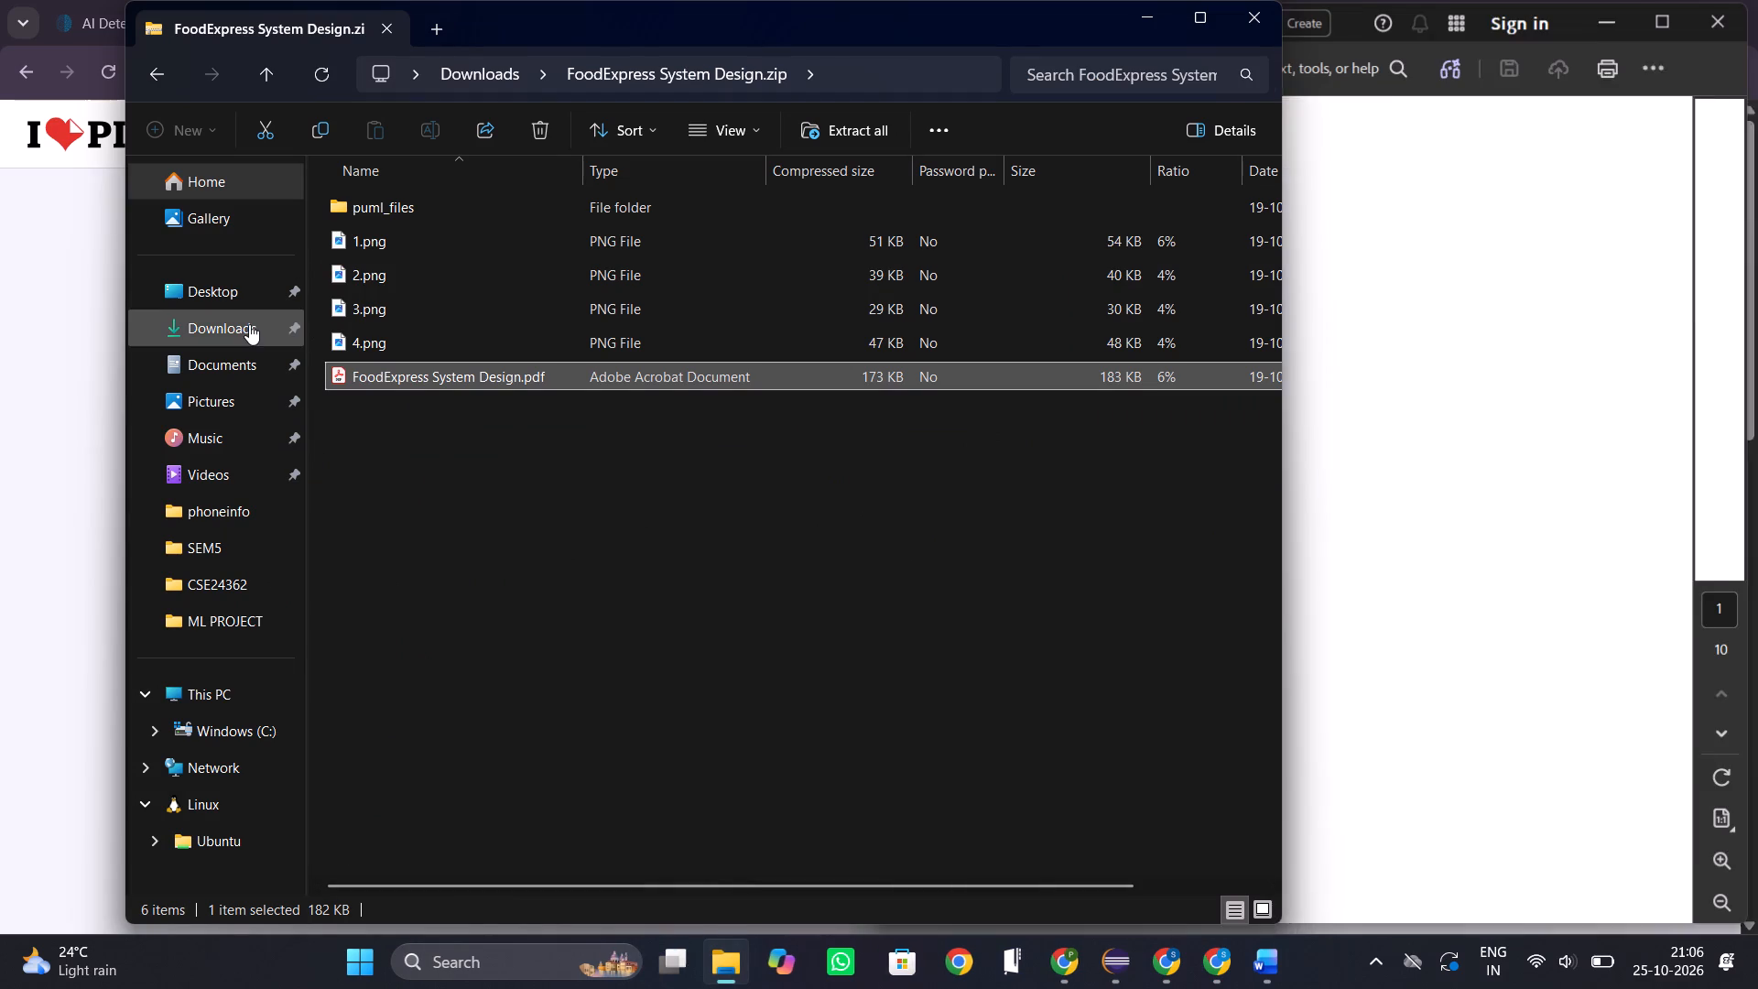
left_click(249, 324)
left_click(590, 274)
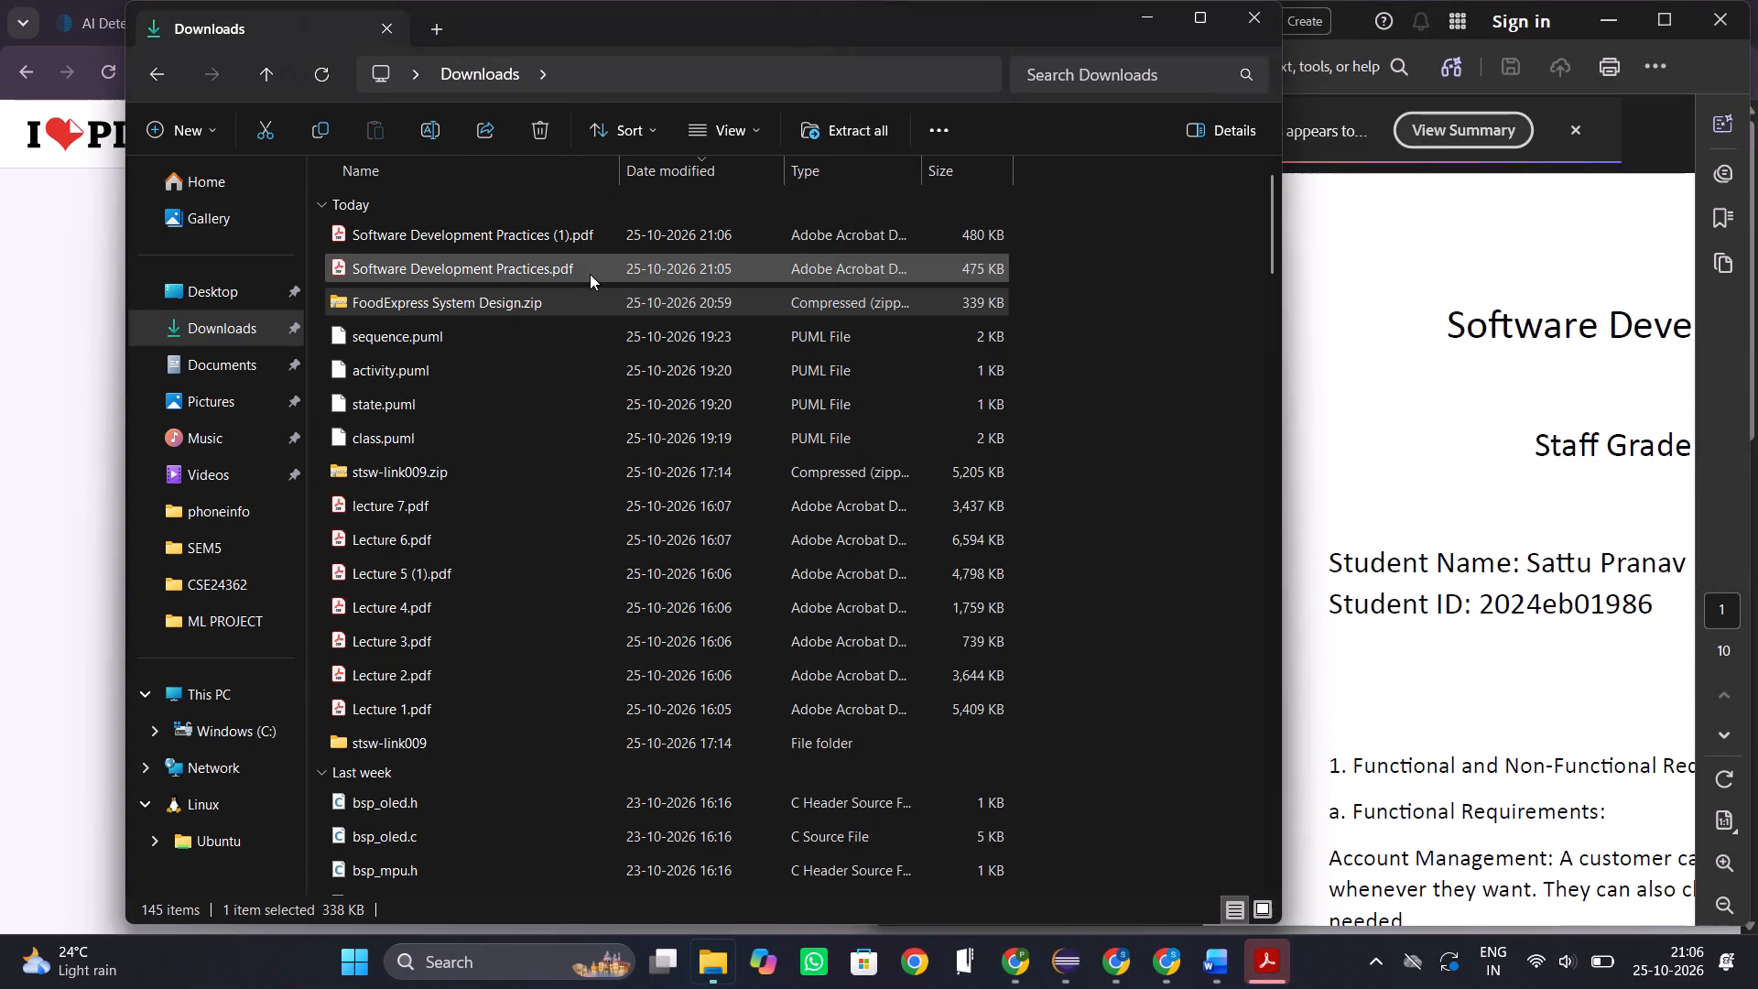
key("Delete")
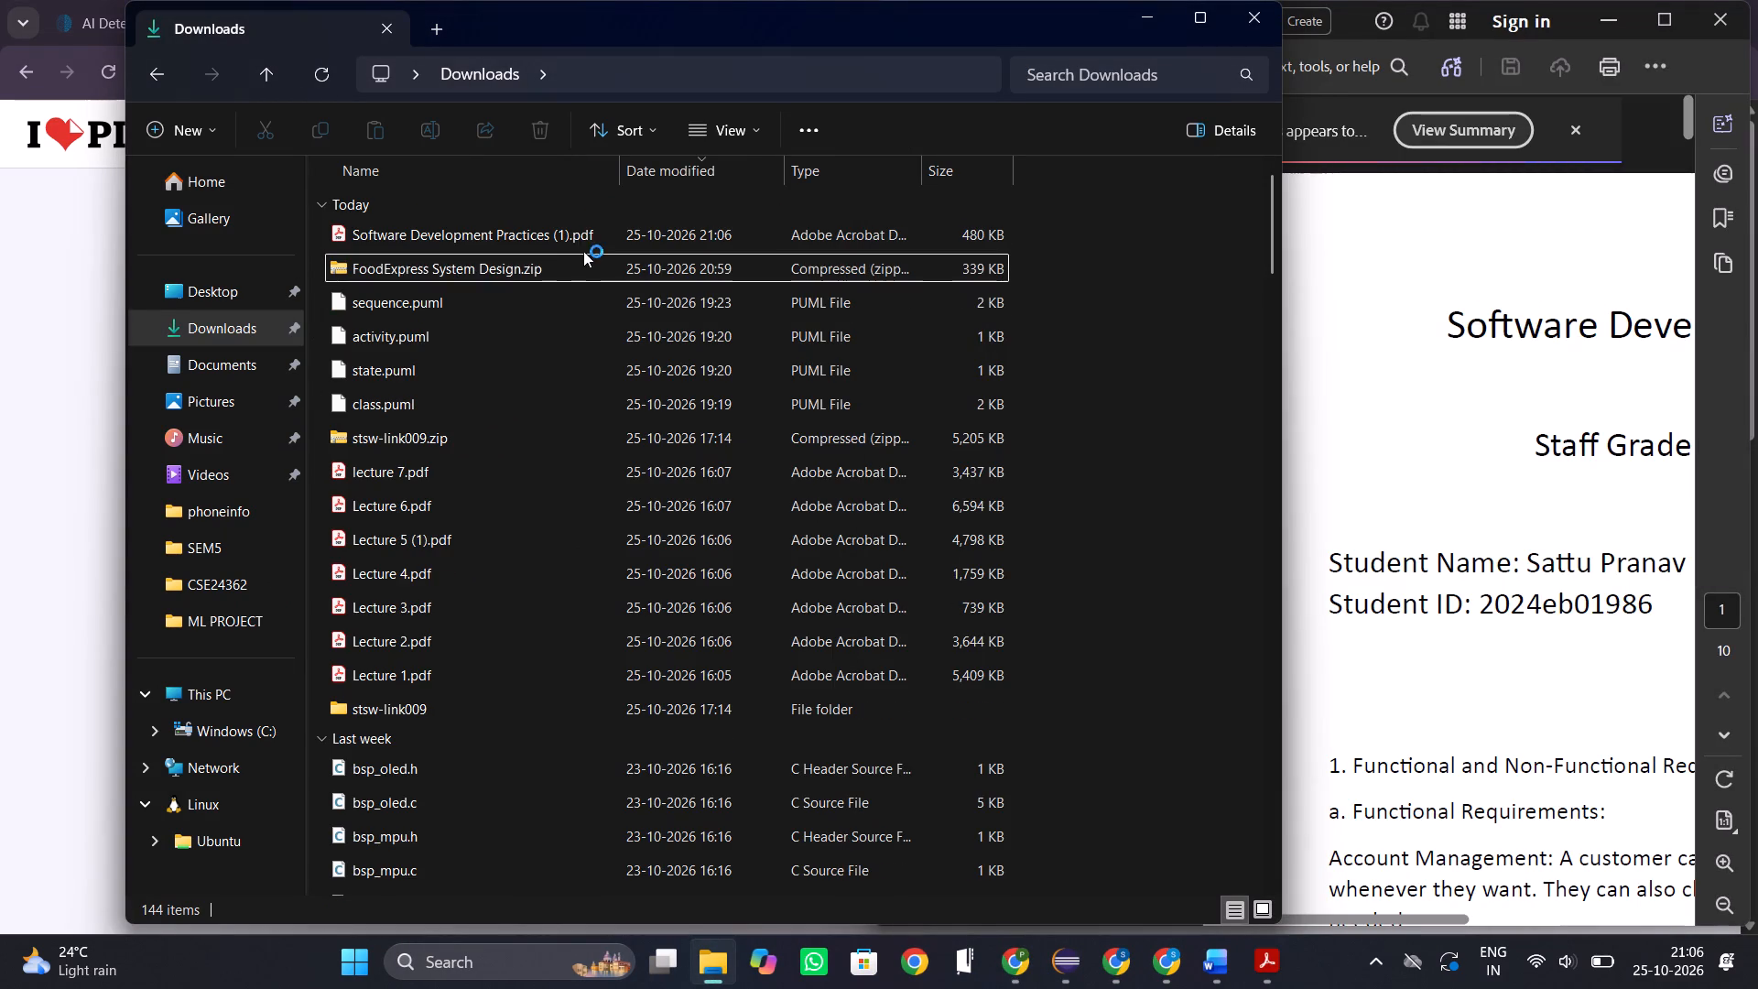
Review the pages of Software Development Practices (1).pdf in Adobe Acrobat, checking the section headings through the state diagram, and close it.
left_click(563, 234)
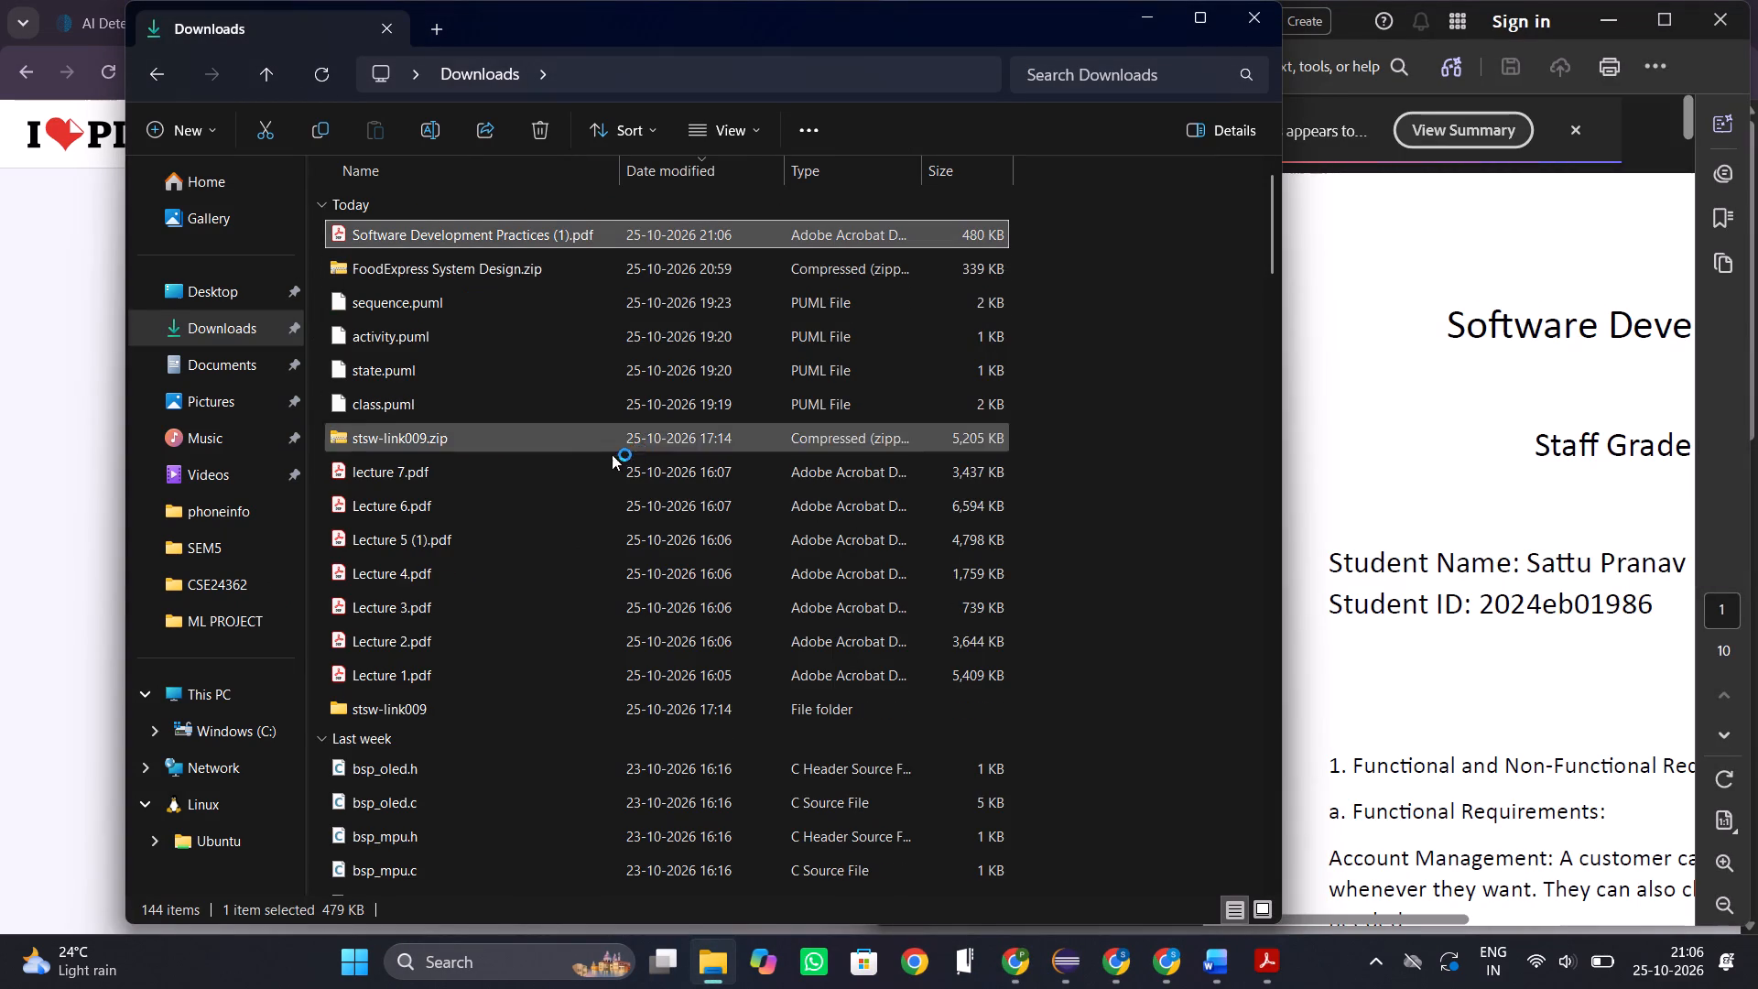
left_click(1405, 377)
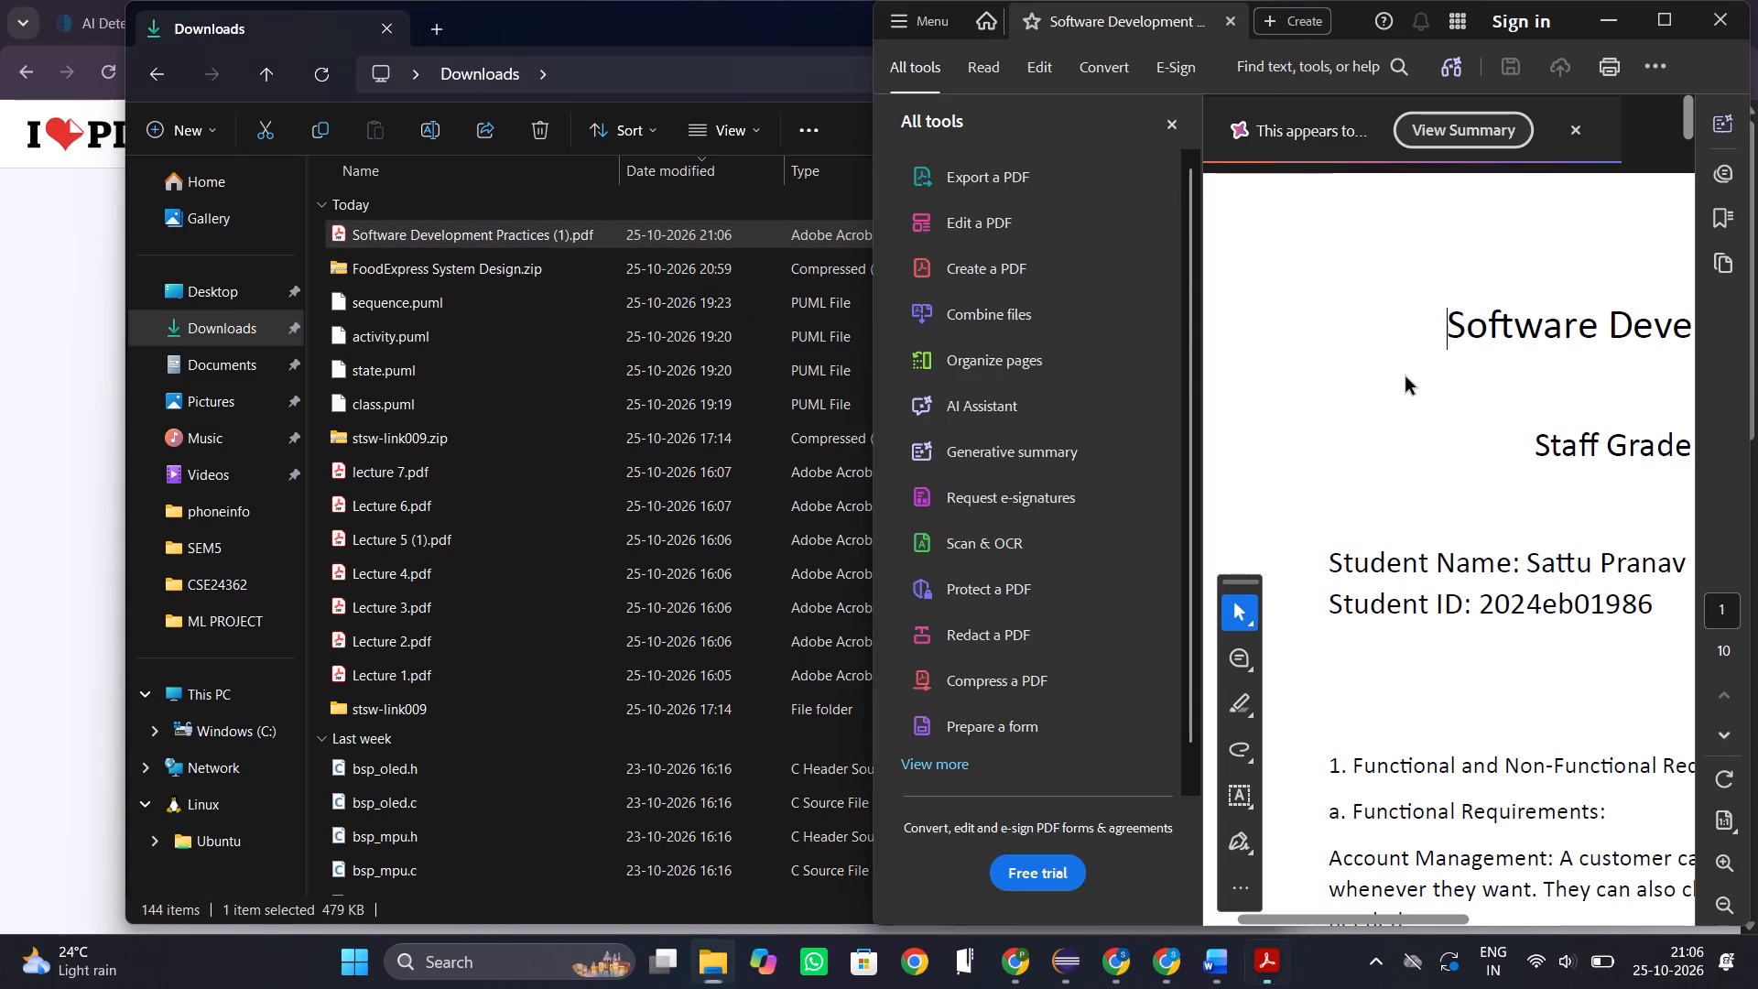
left_click(1167, 133)
scroll(1171, 531, "down", 7)
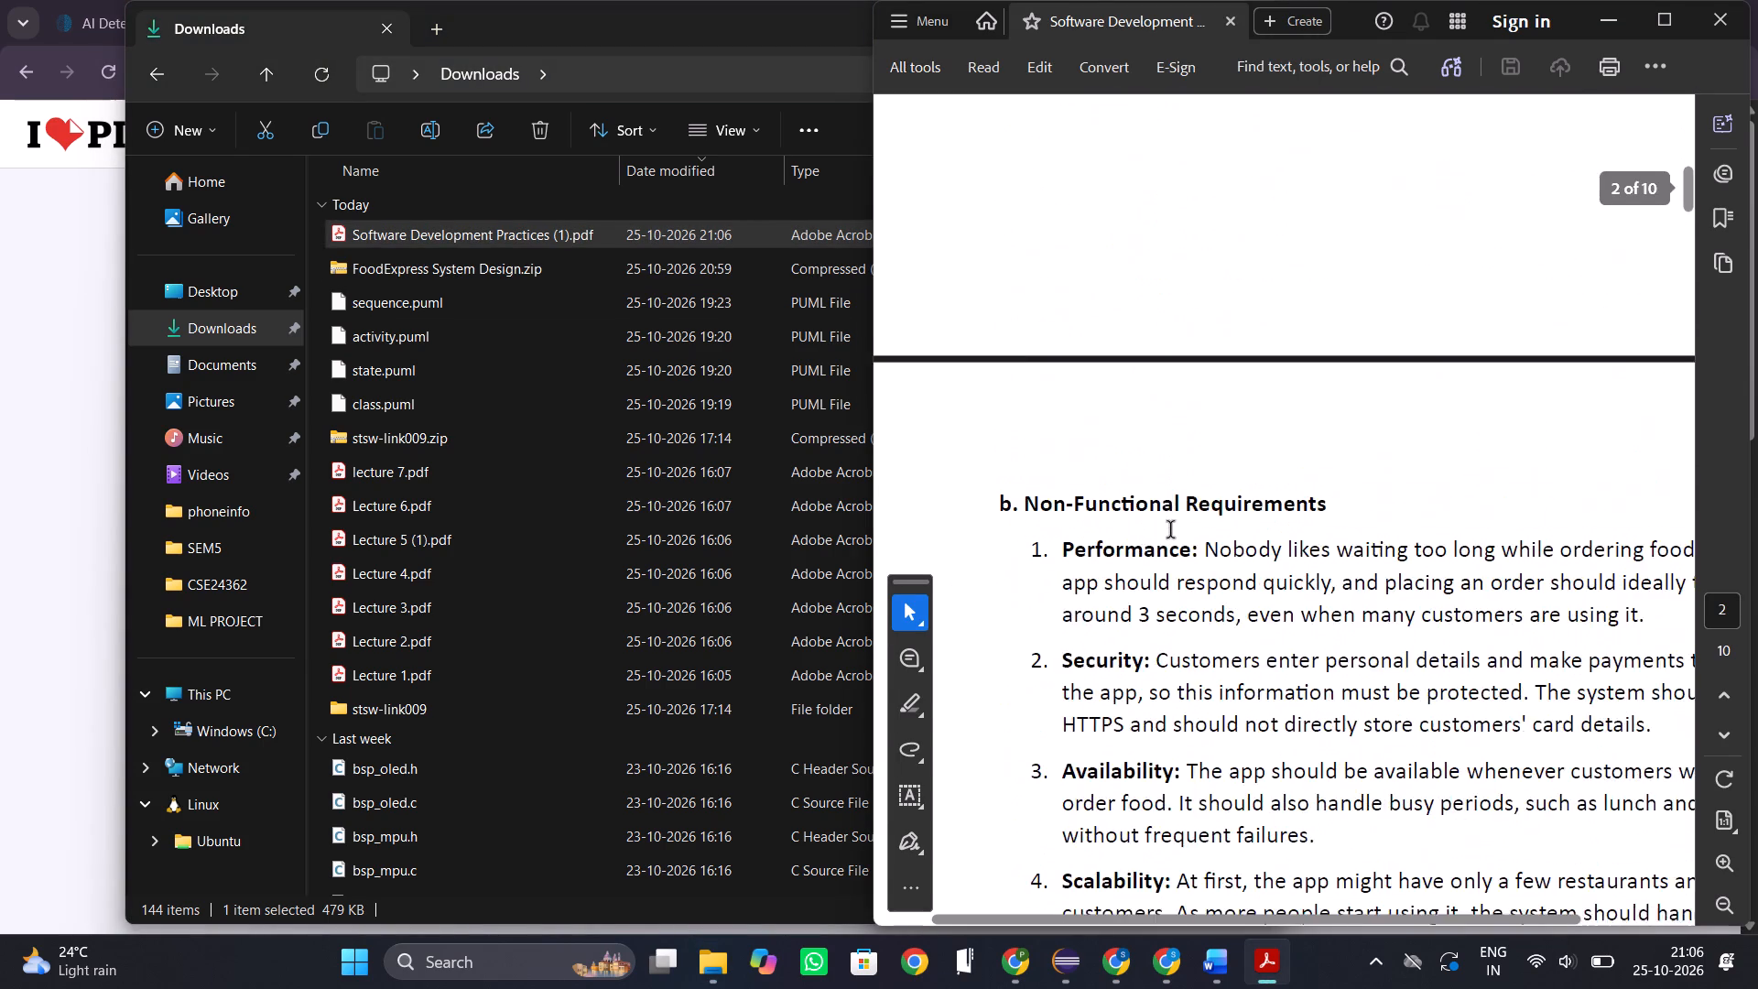
scroll(1171, 531, "down", 3)
scroll(1171, 531, "up", 9)
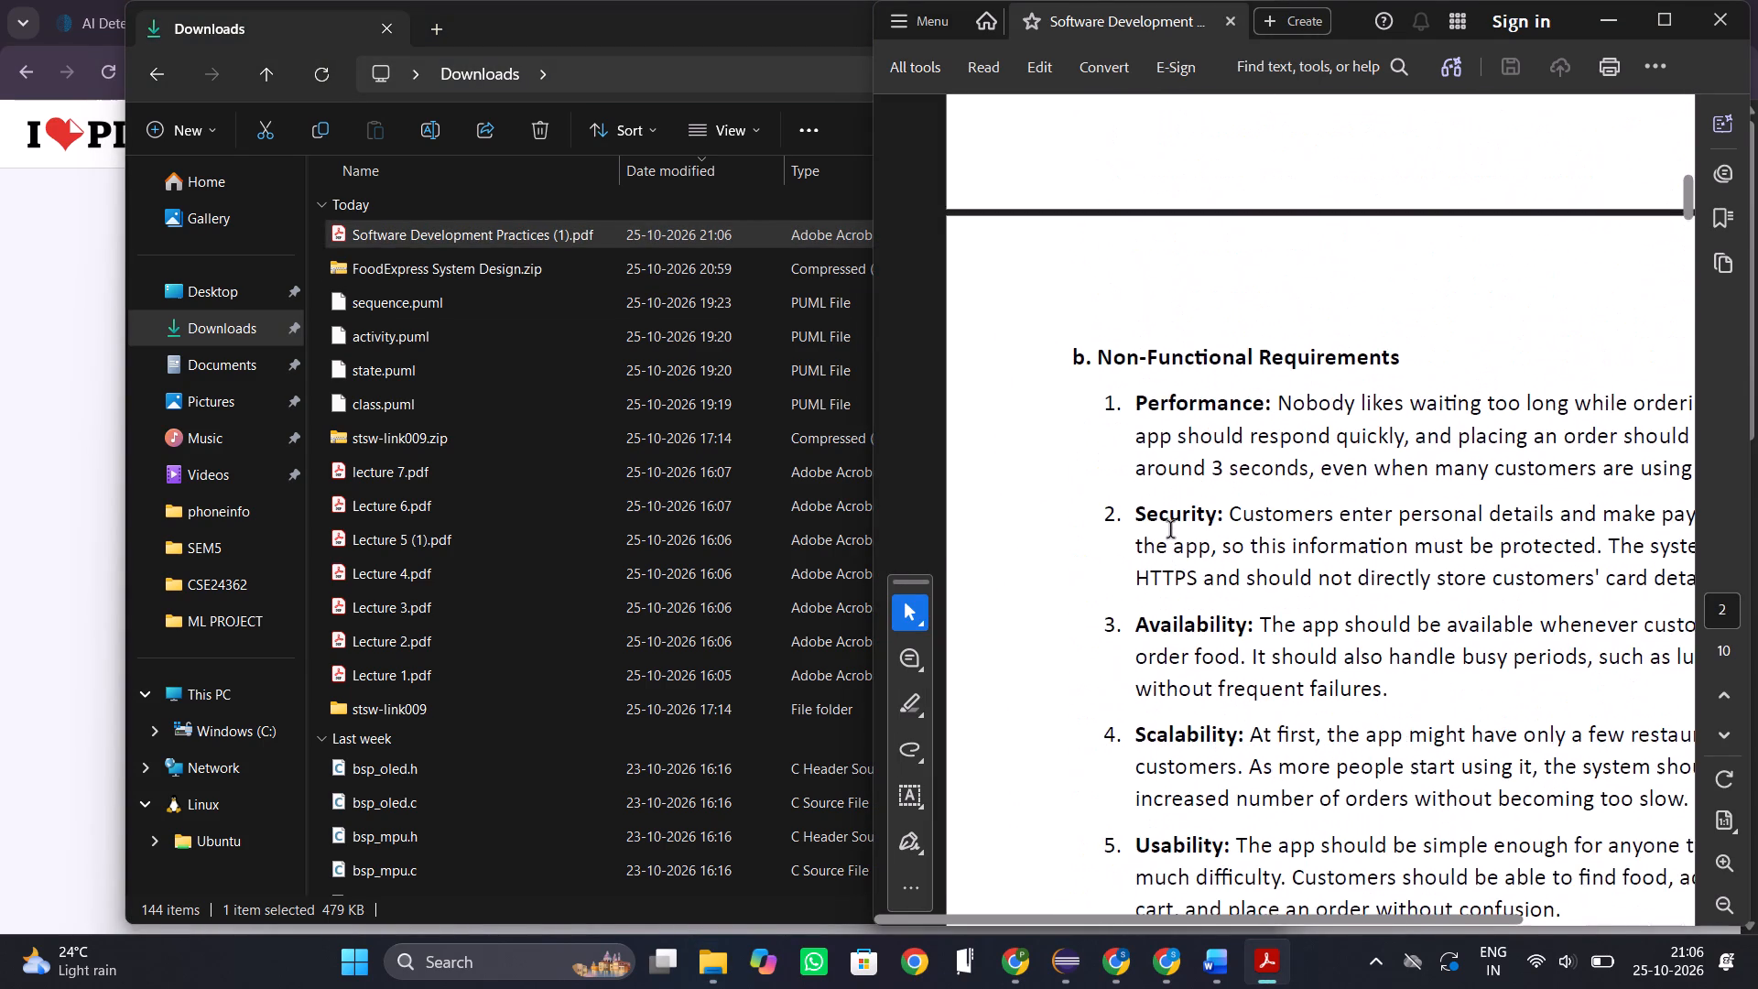
scroll(1171, 531, "up", 3)
scroll(1171, 531, "down", 15)
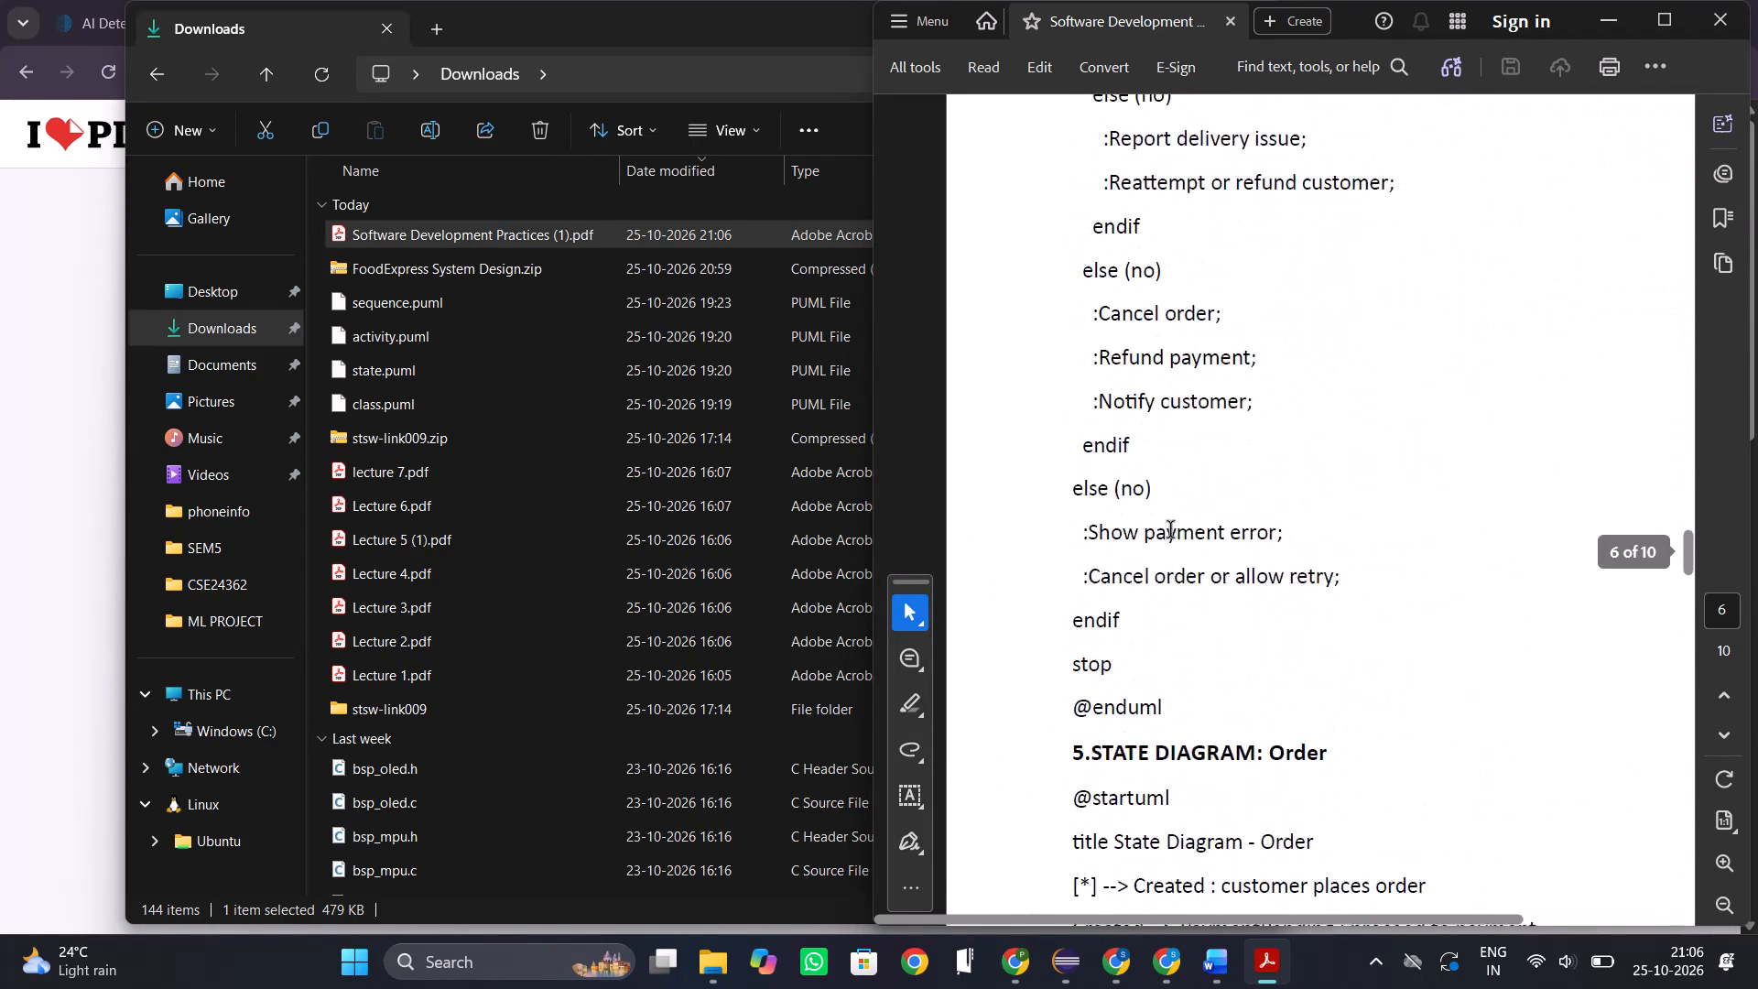
left_click(1713, 4)
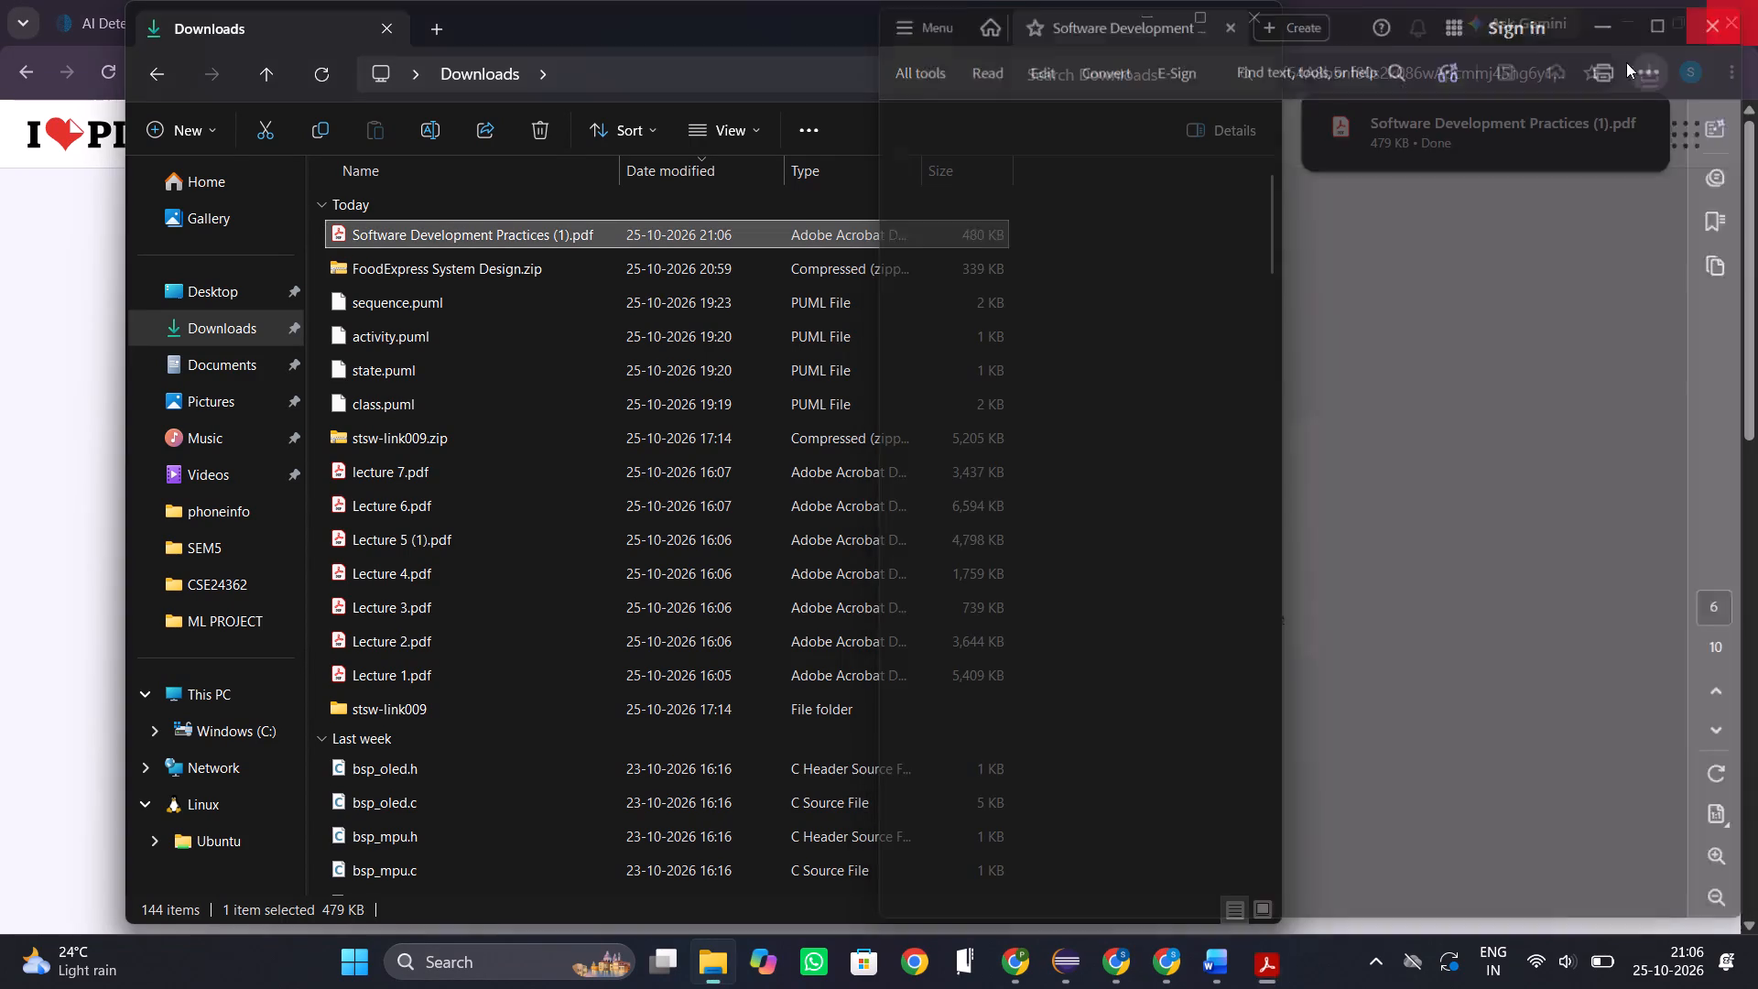
Rename Software Development Practices (1).pdf in Downloads by removing the "(1)" from its name, and close the File Explorer window.
left_click(554, 234)
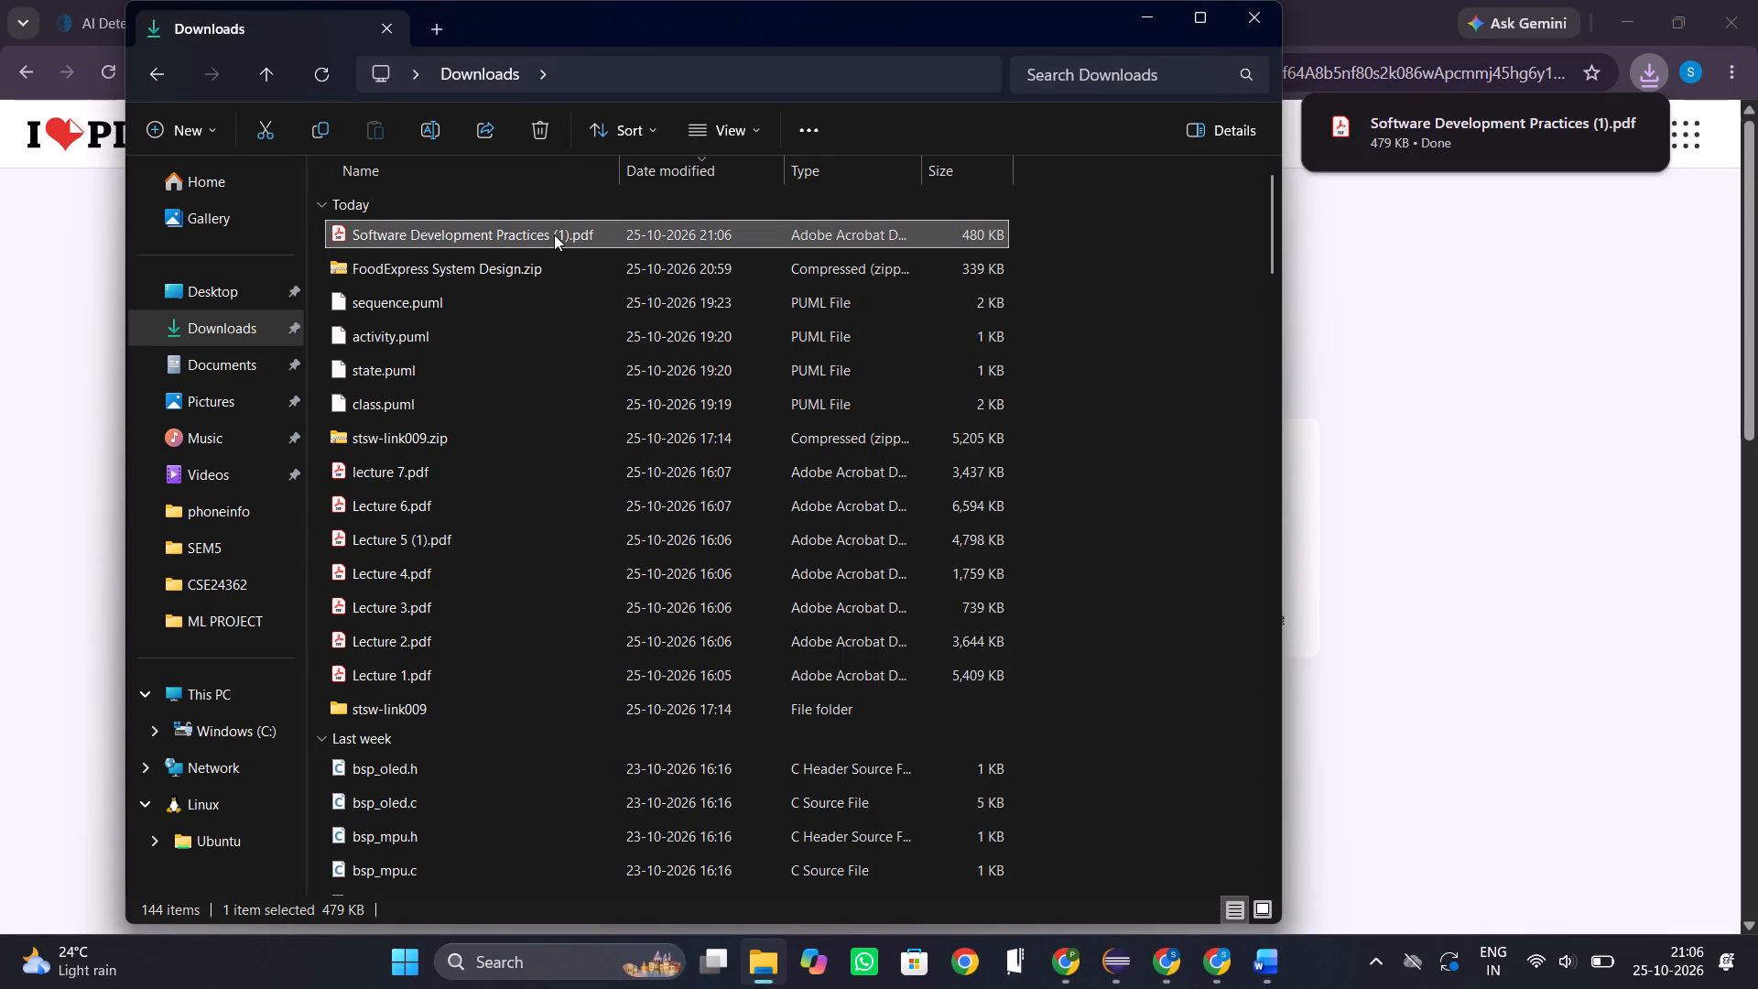
left_click(445, 135)
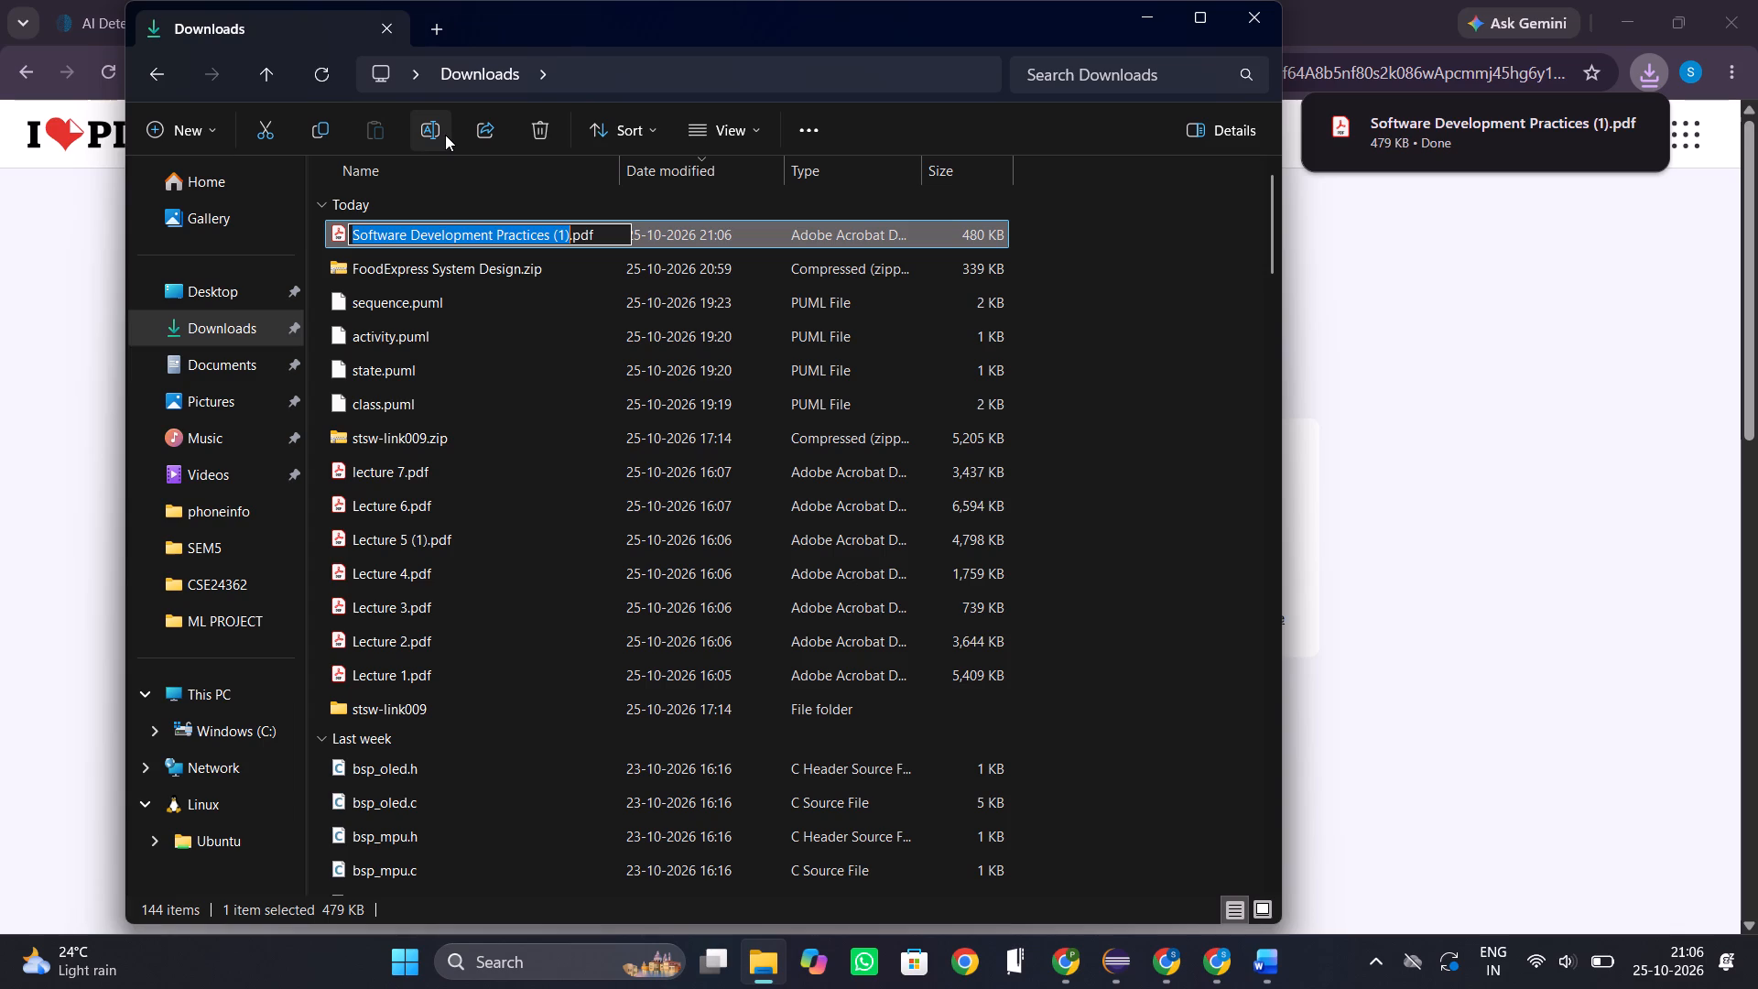
key("Right")
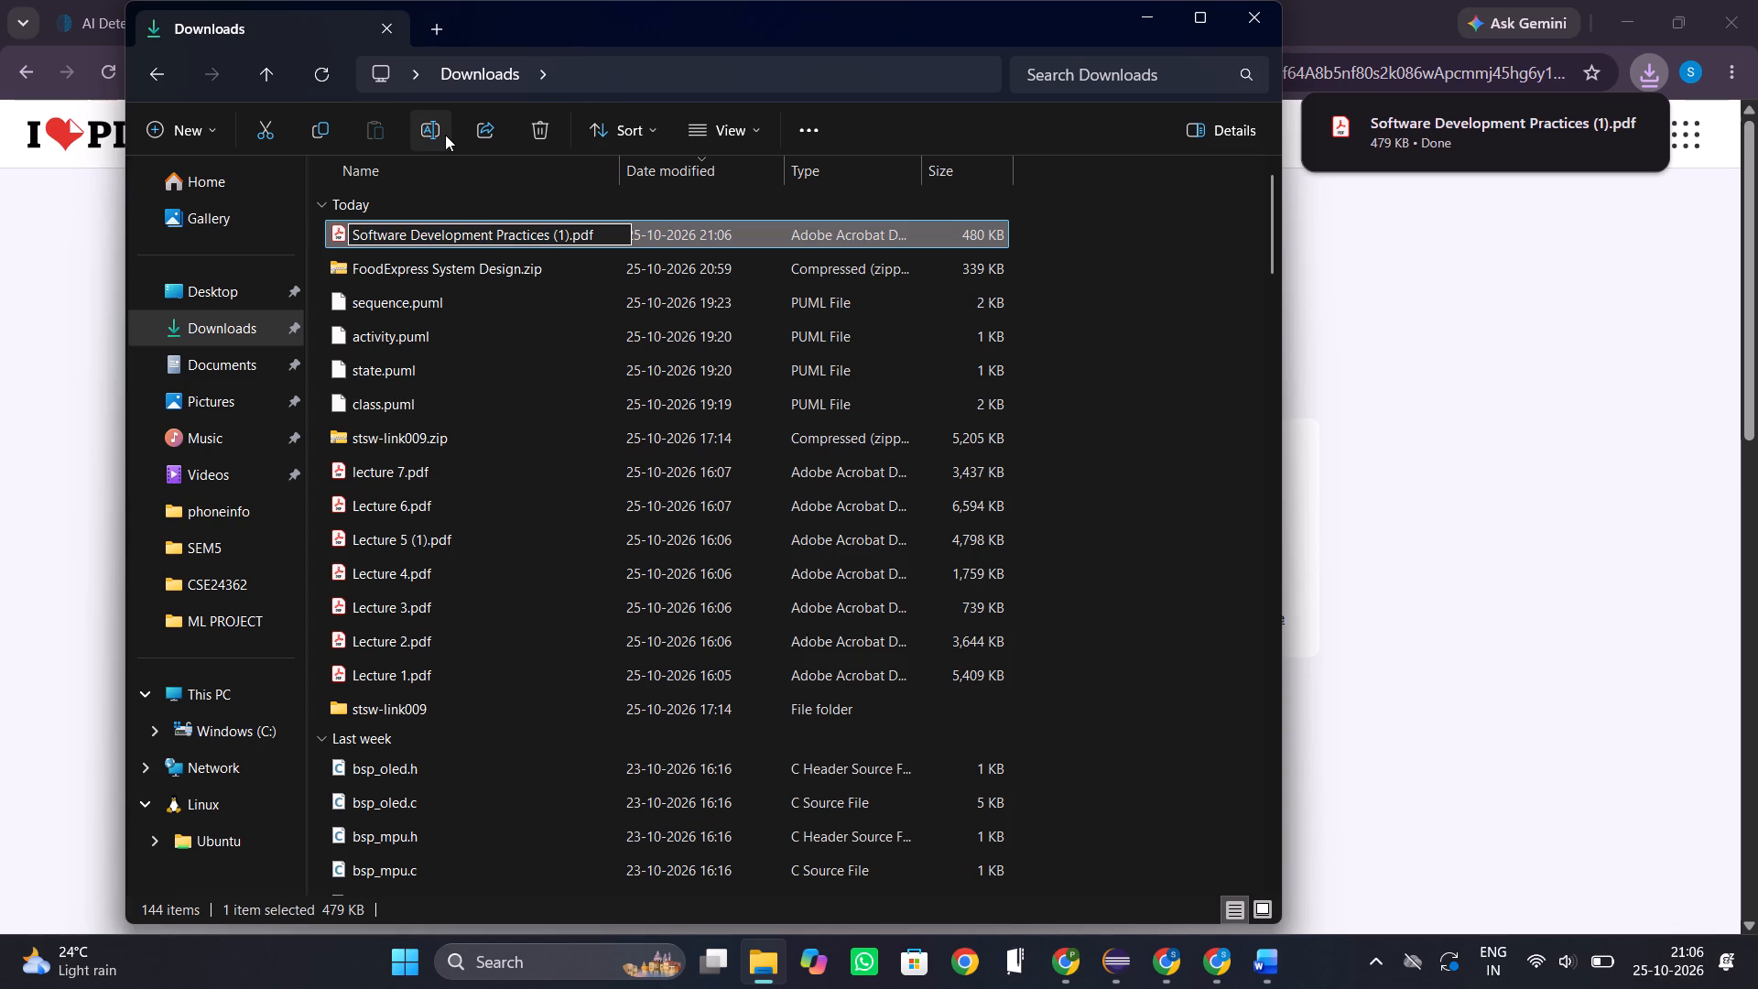
key("BackSpace")
key("BackSpace")
key("BackSpace")
key("Return")
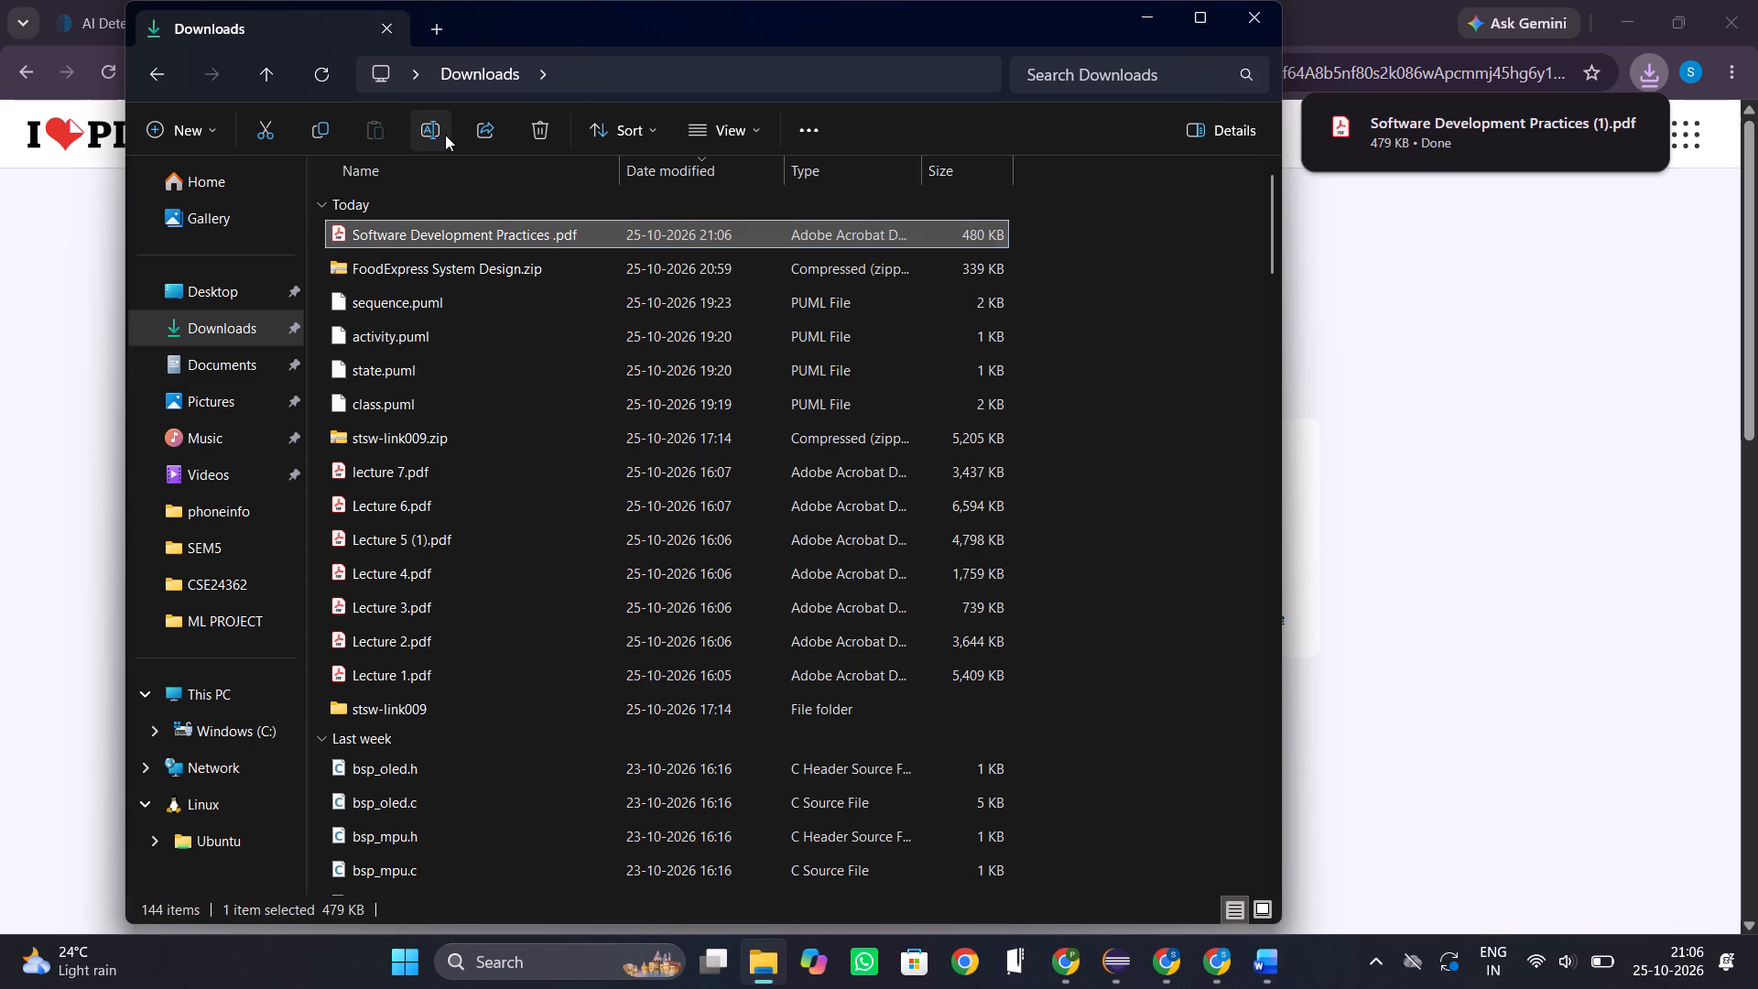
left_click(1212, 299)
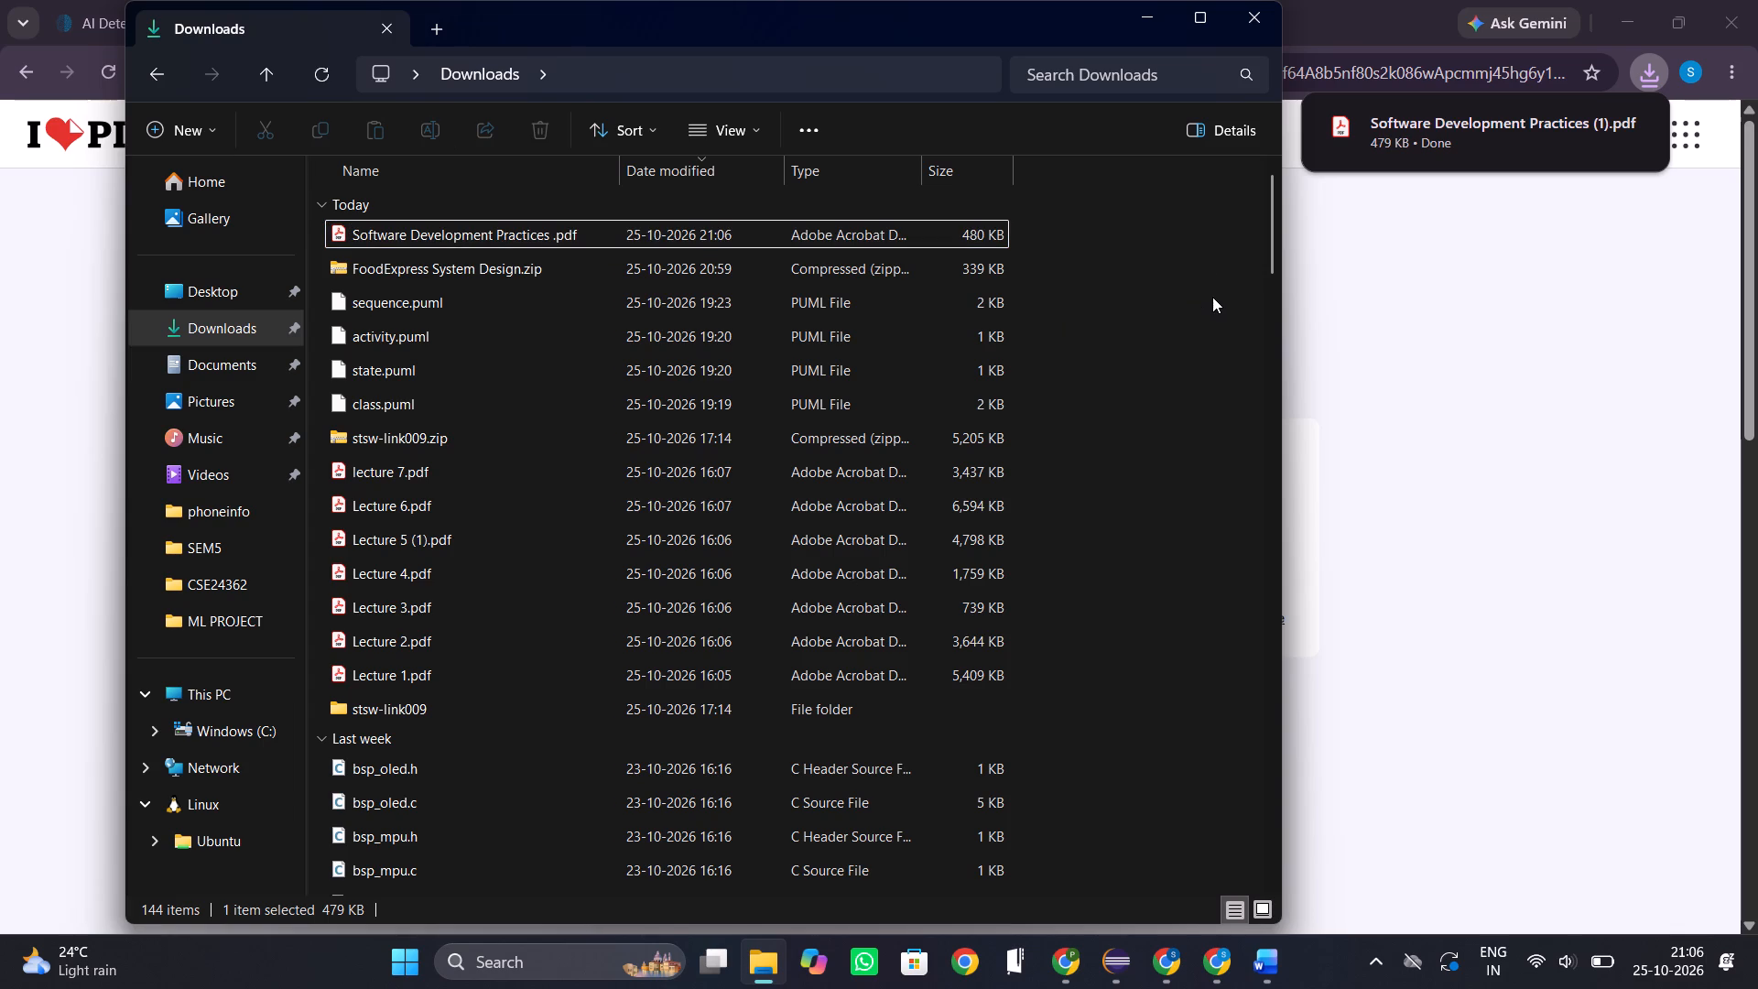
left_click(1254, 31)
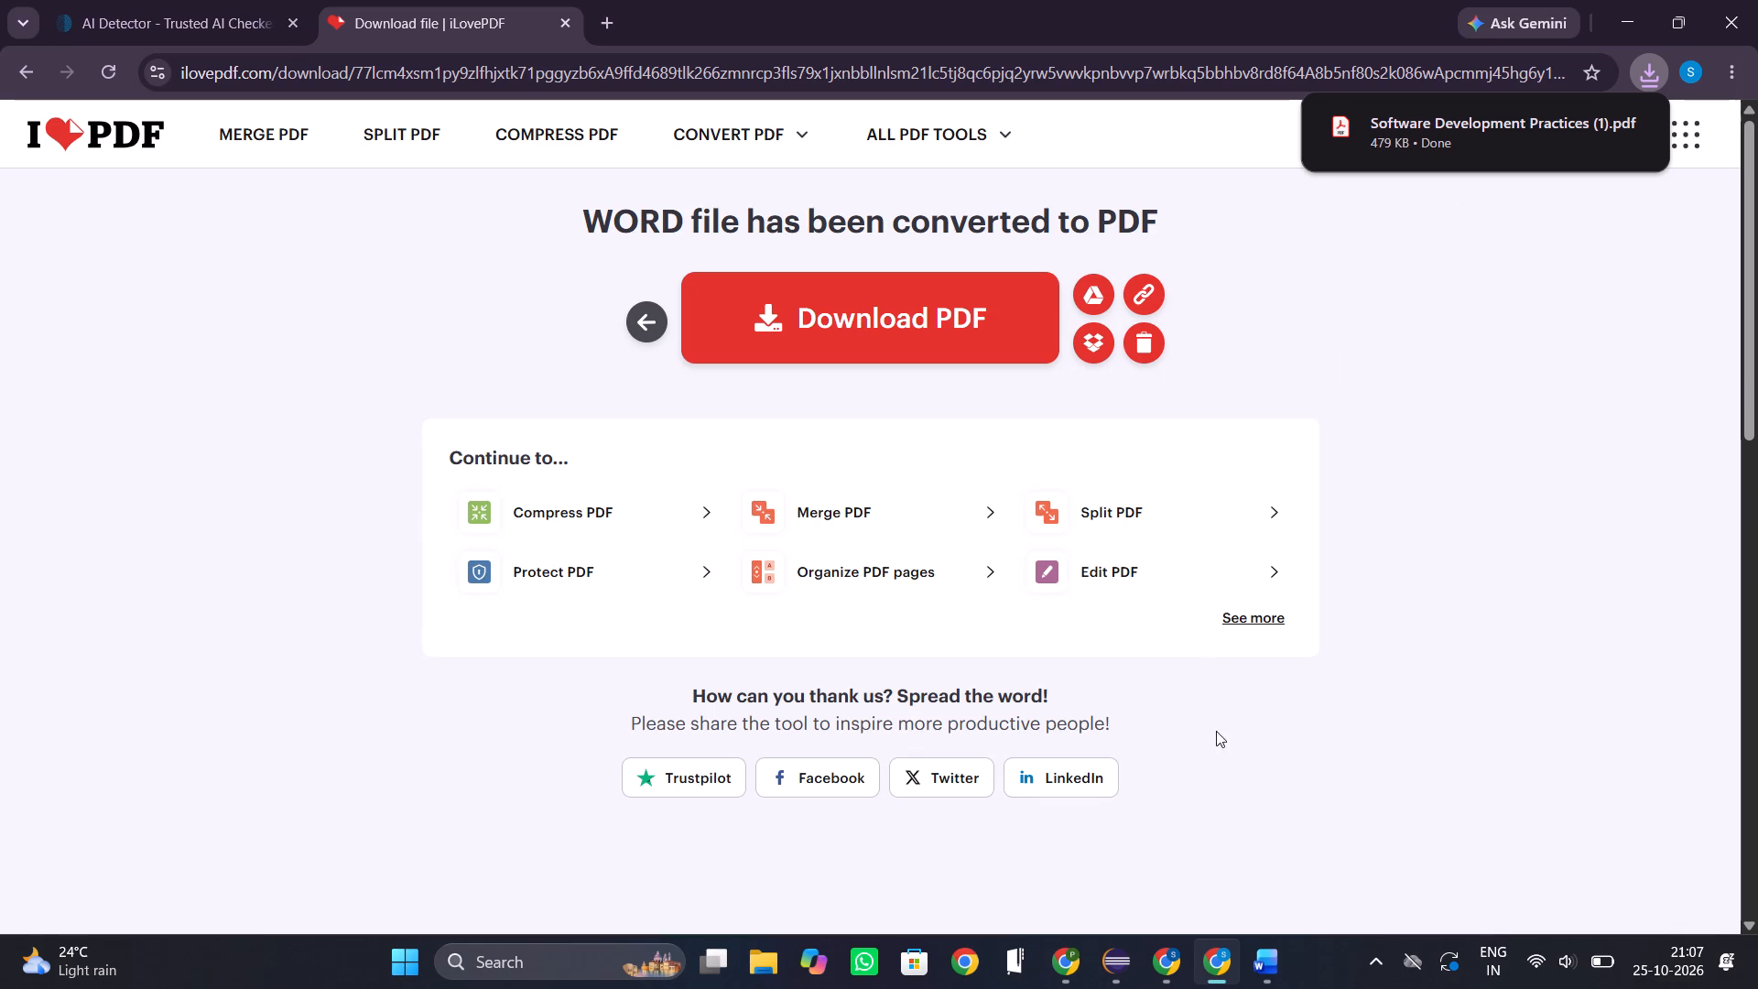
Minimize the open Chrome, Word and Eclipse windows to reveal the desktop.
left_click(1619, 16)
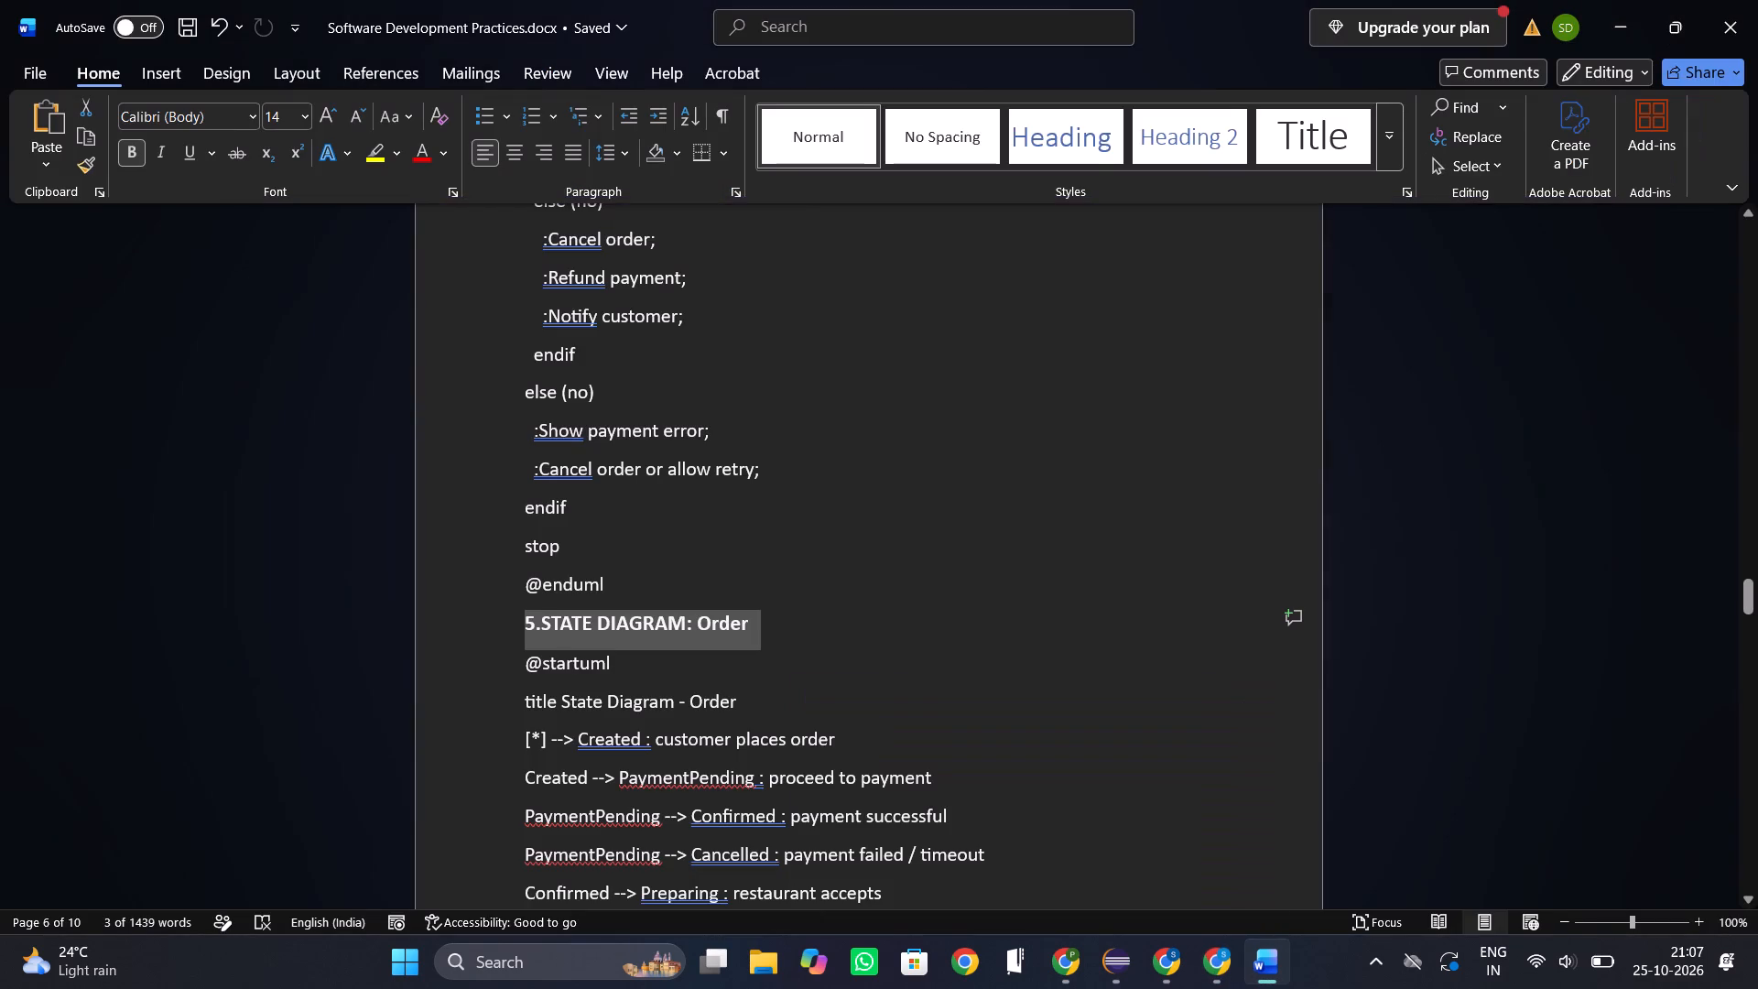
left_click(1618, 6)
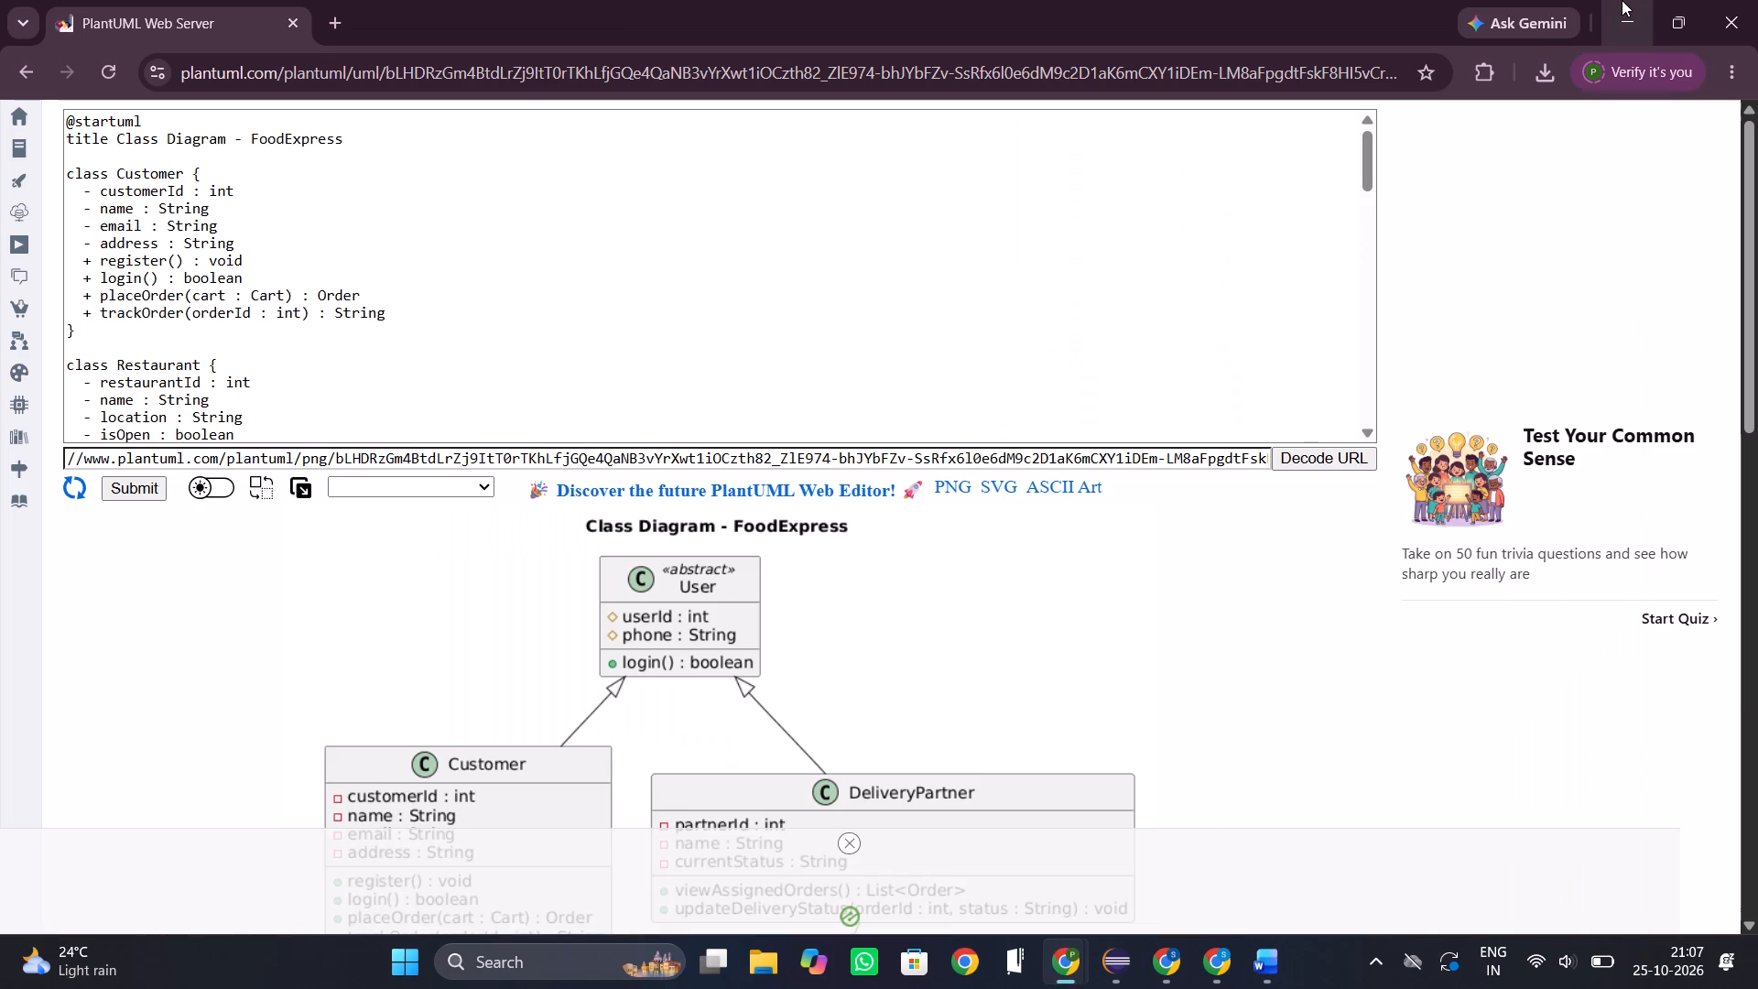
left_click(1622, 0)
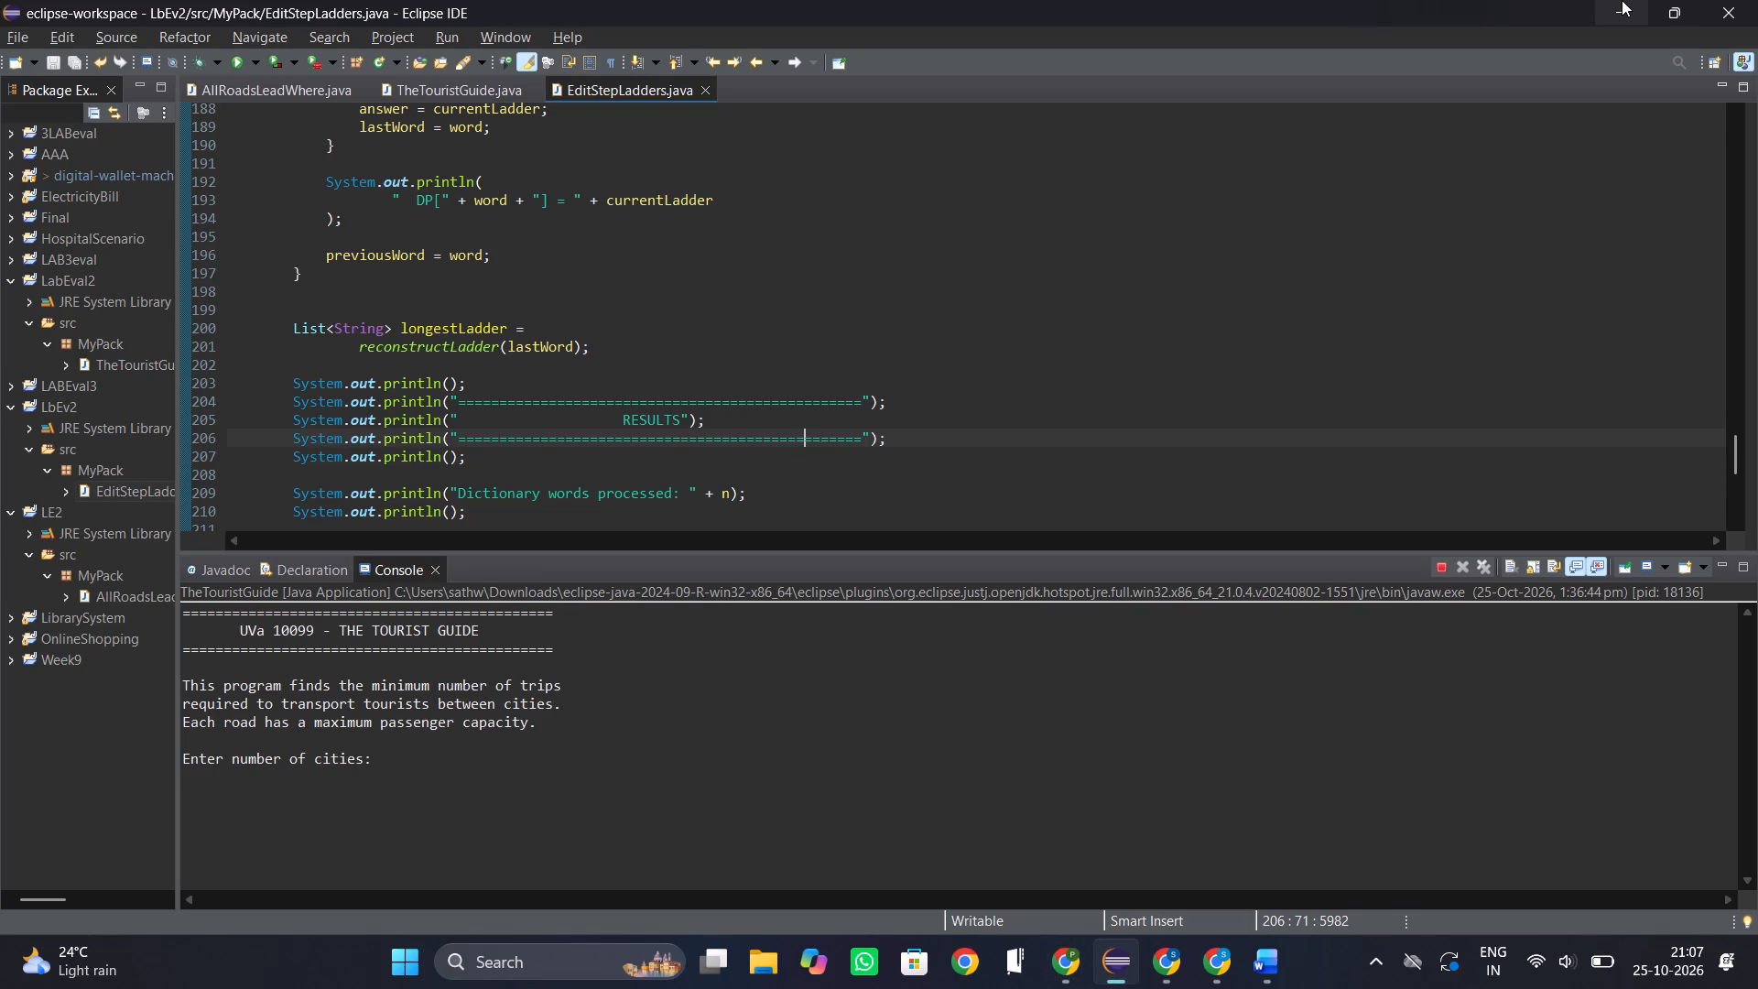
left_click(1622, 0)
left_click(1622, 0)
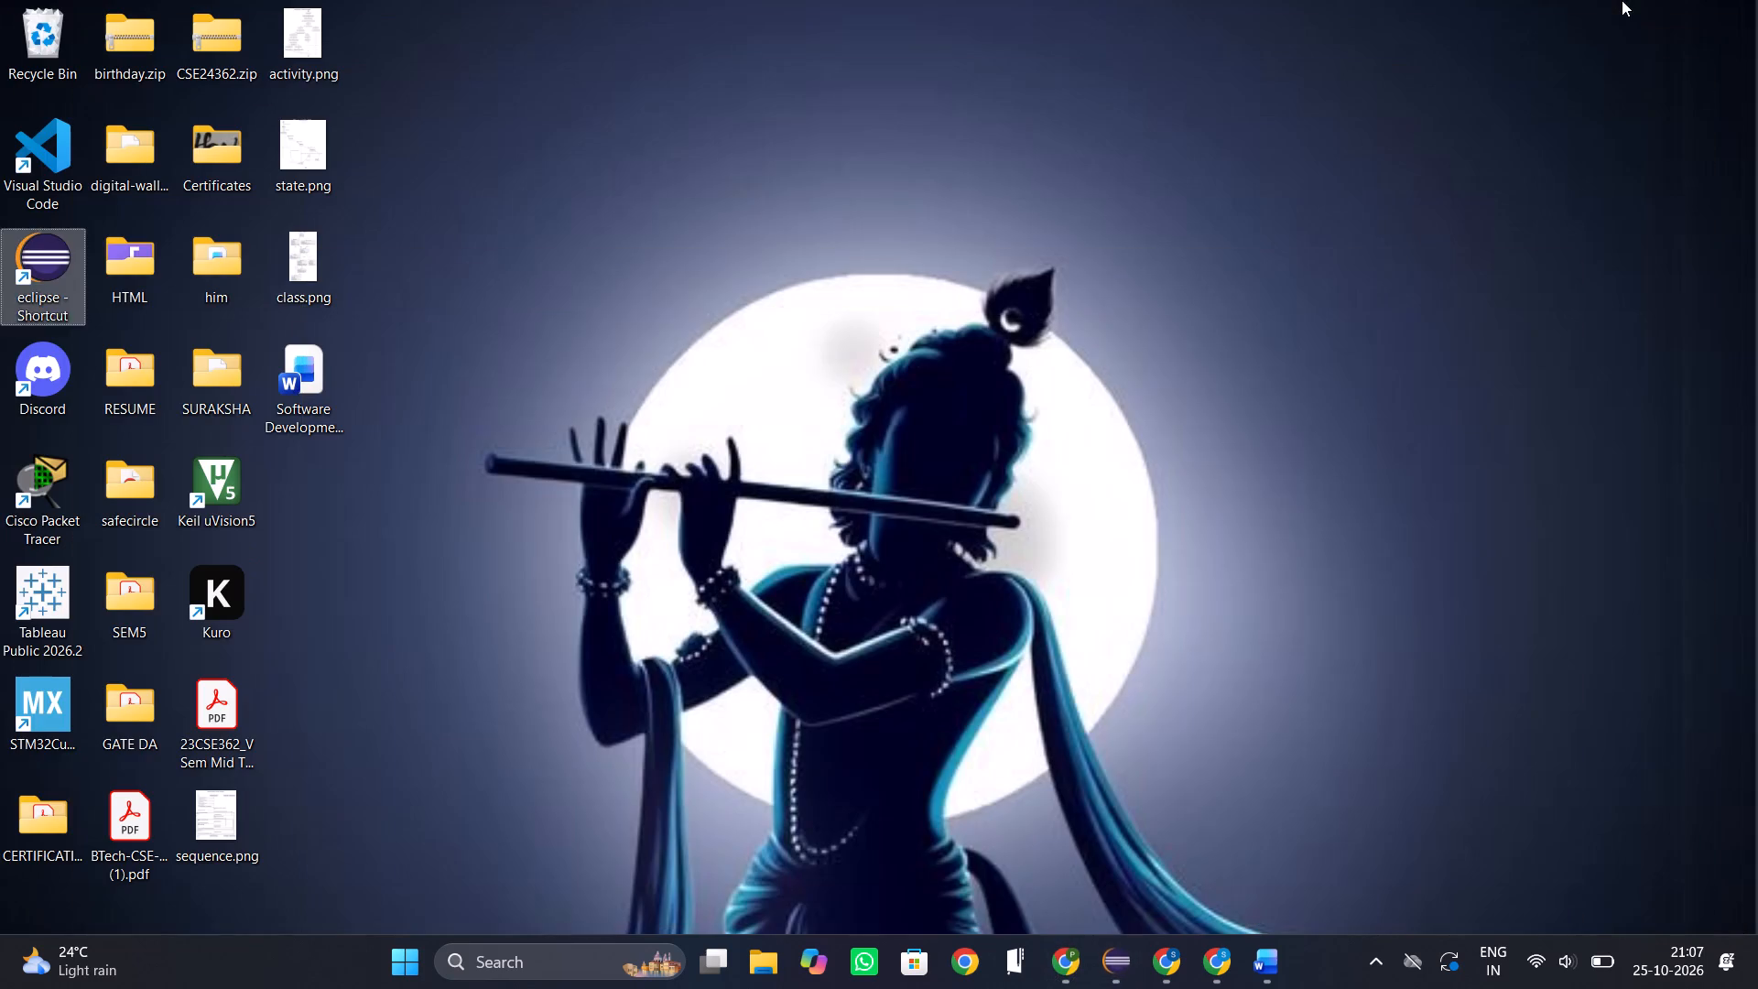
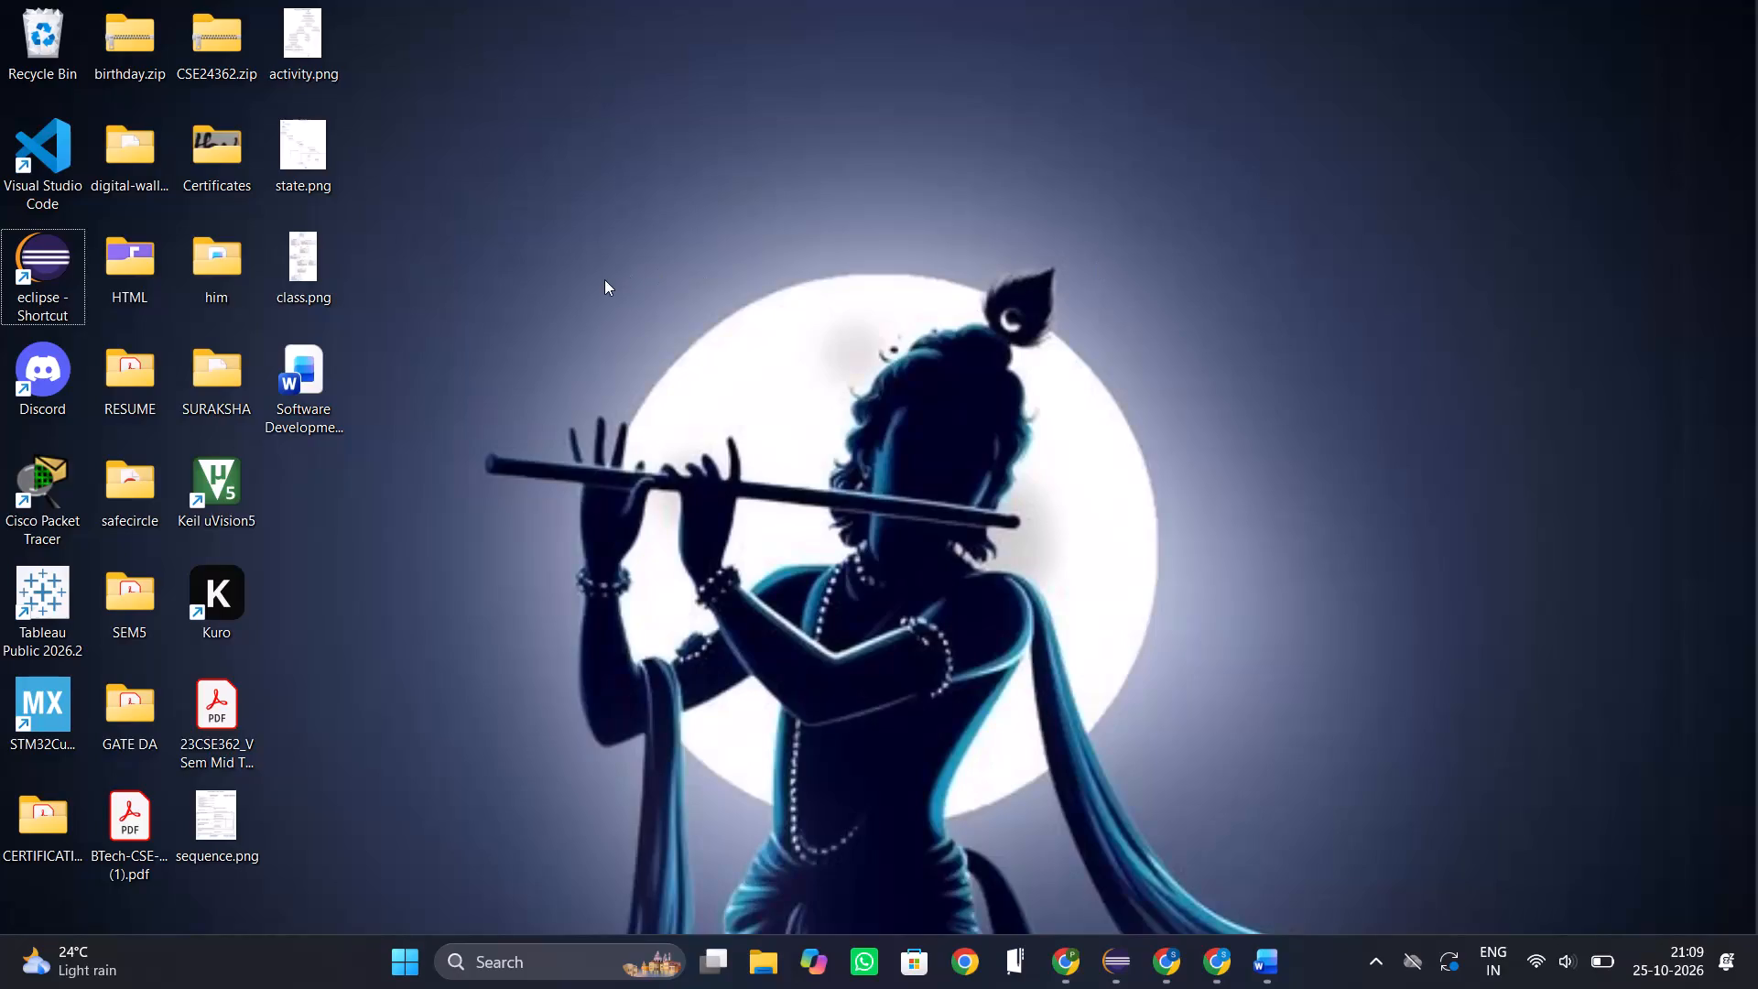
Create a new folder on the desktop, keeping the default name New folder.
right_click(739, 476)
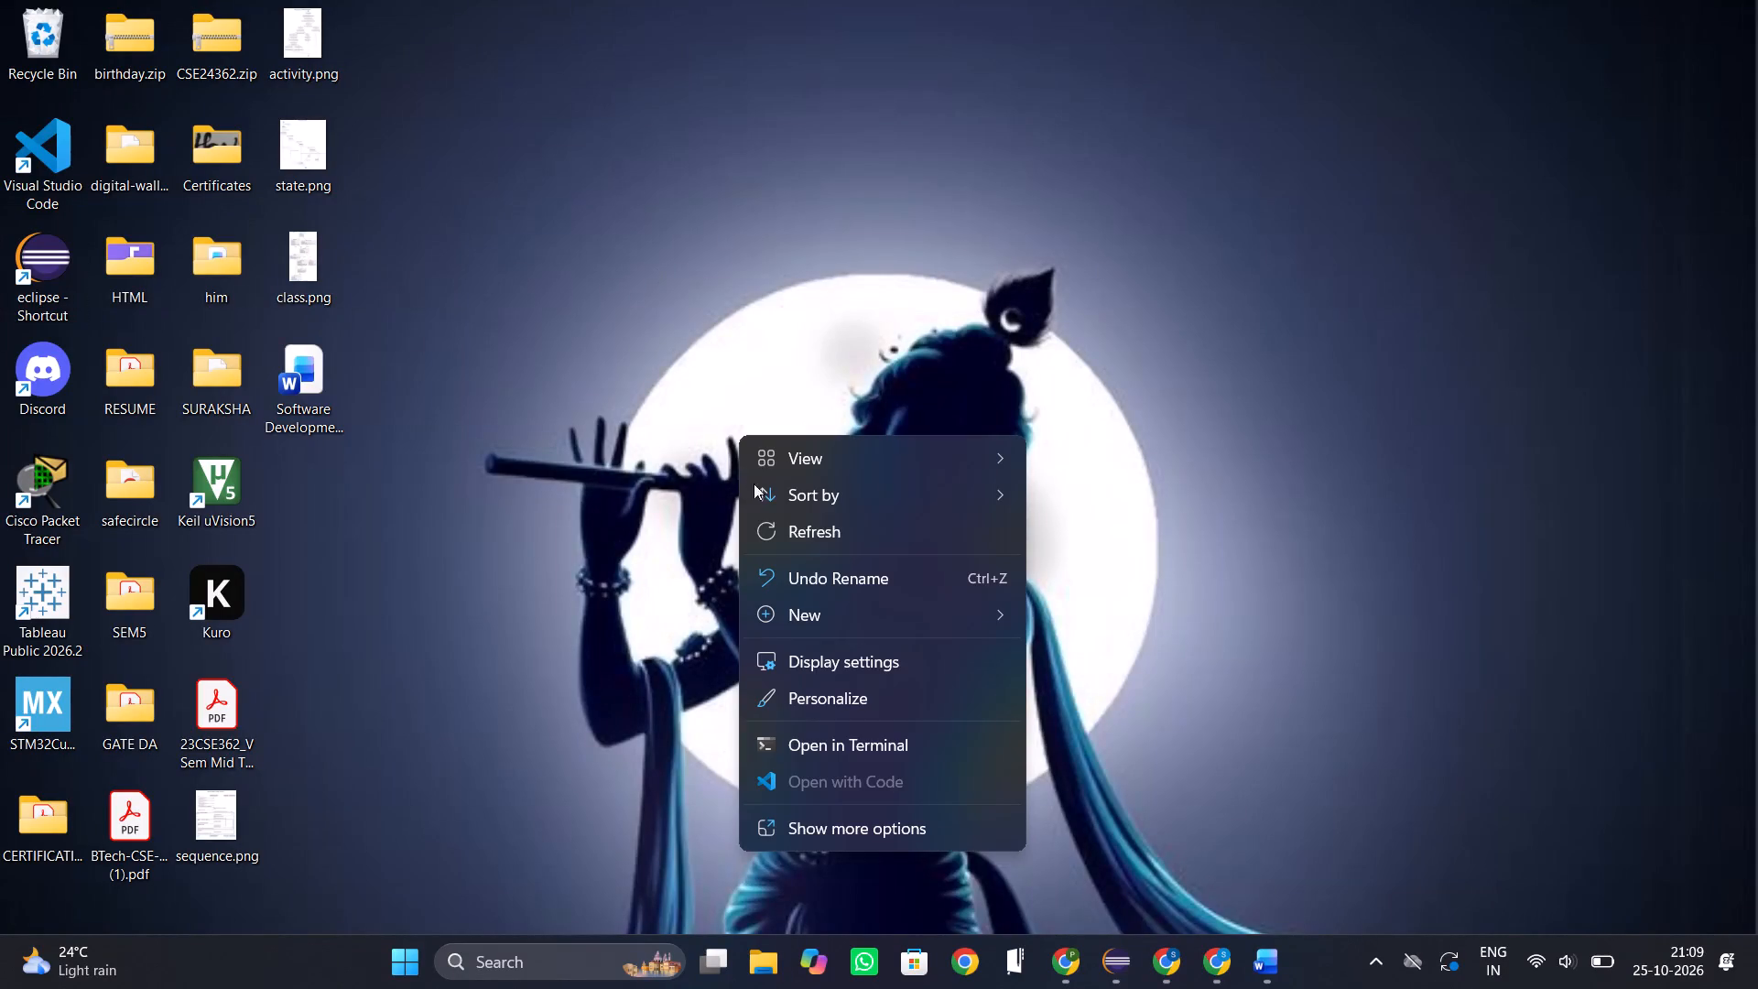
left_click(819, 620)
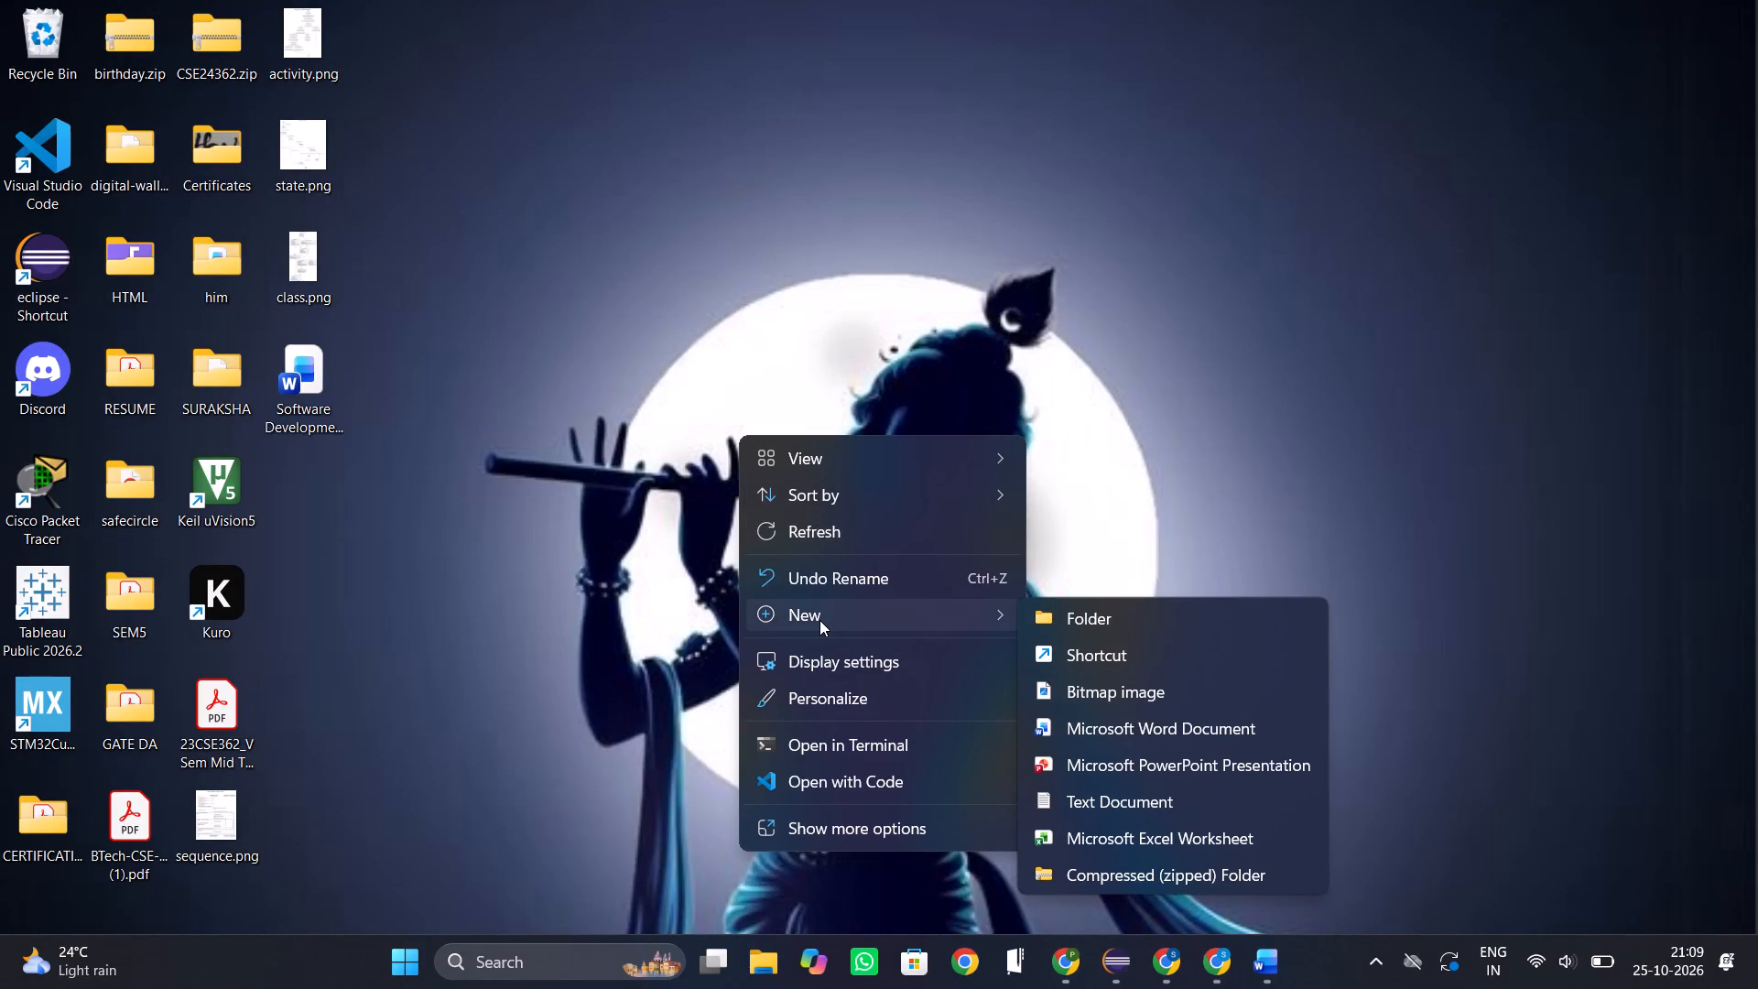
left_click(1112, 617)
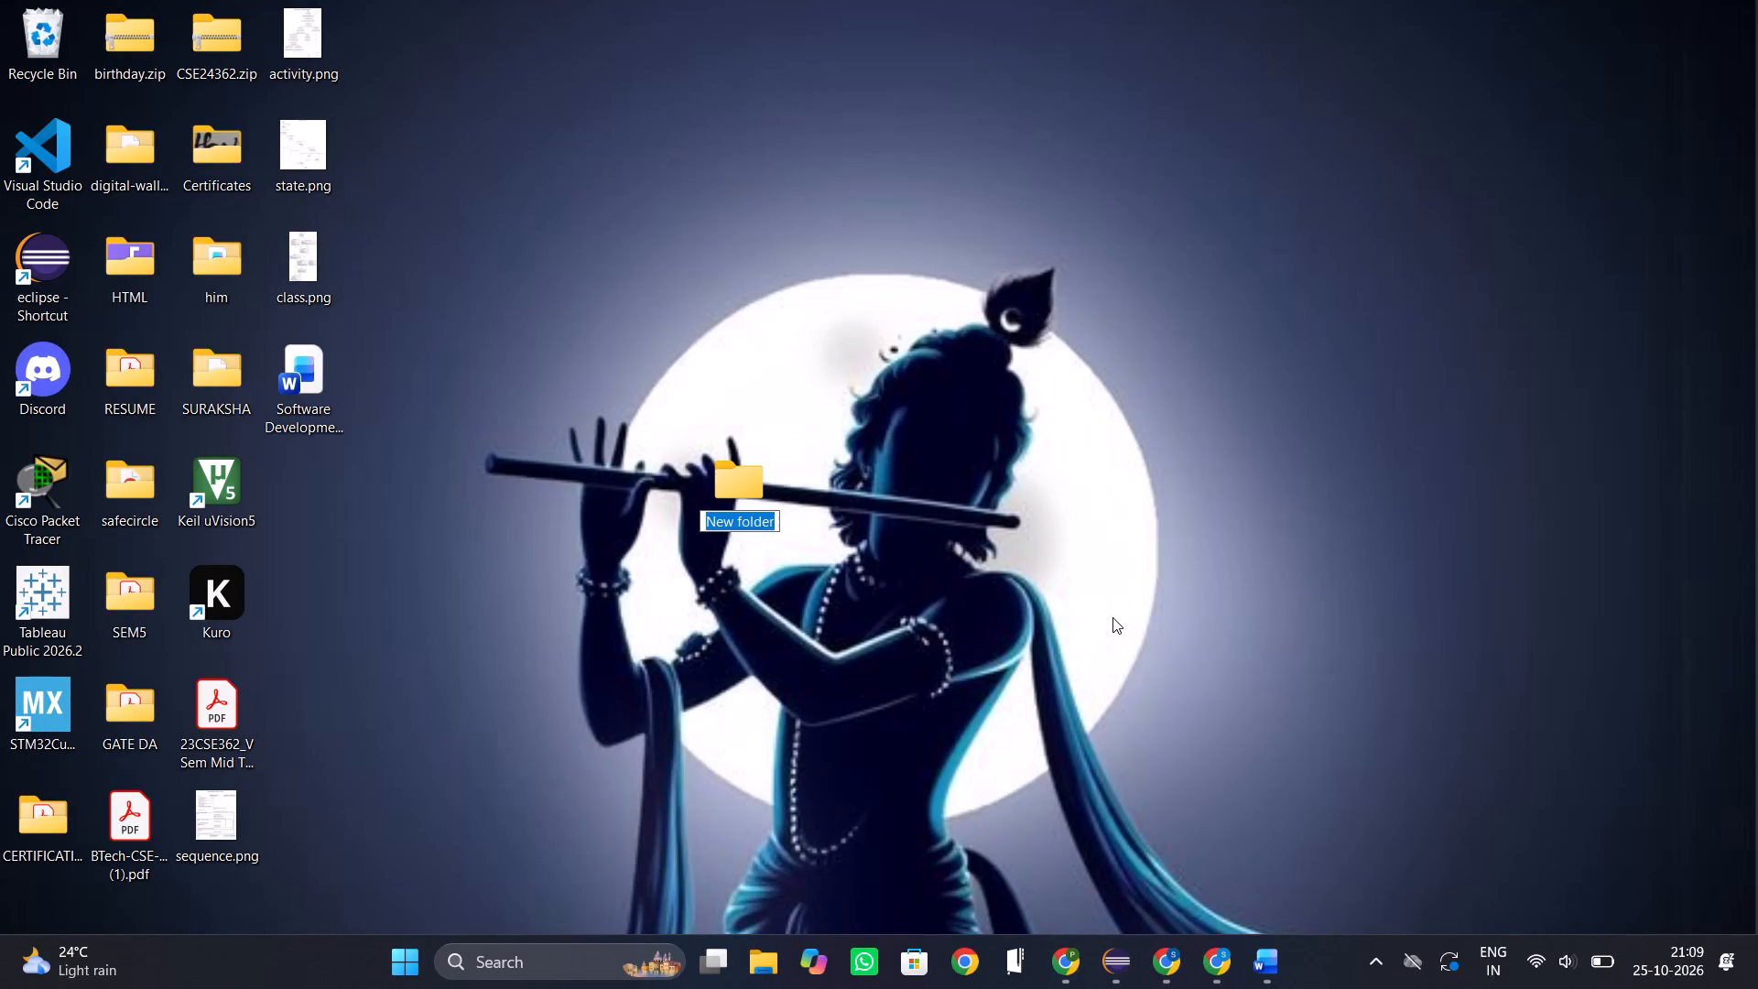
key("BackSpace")
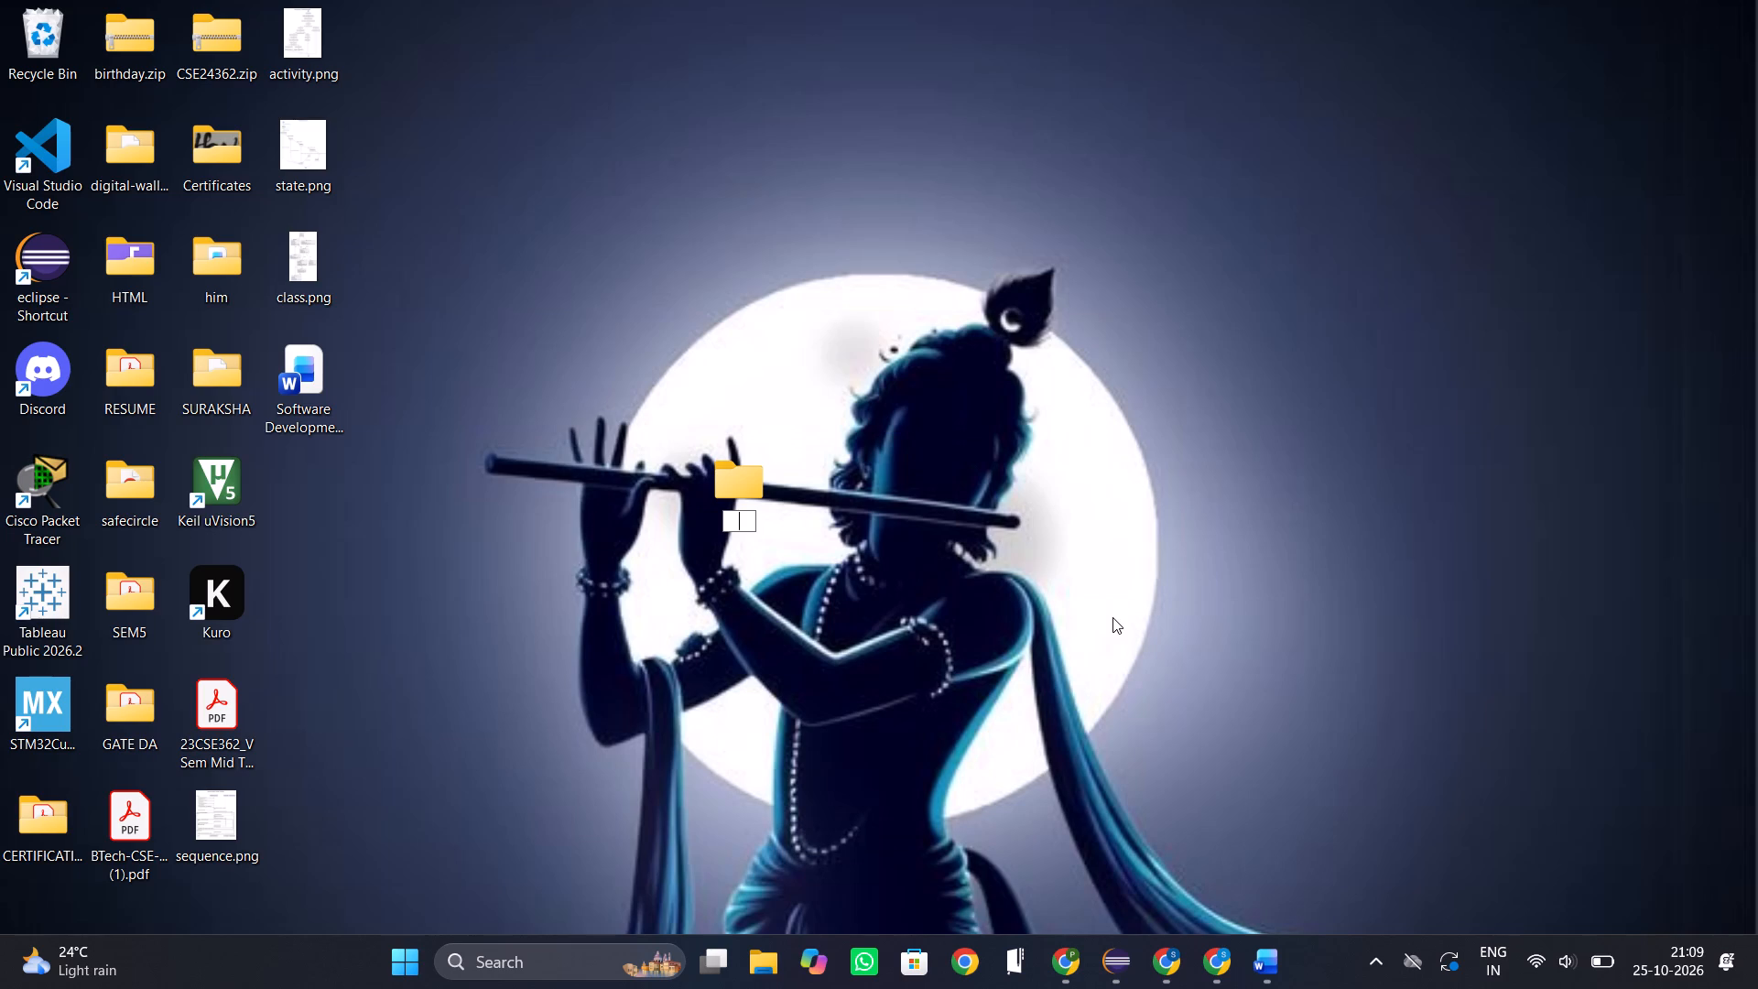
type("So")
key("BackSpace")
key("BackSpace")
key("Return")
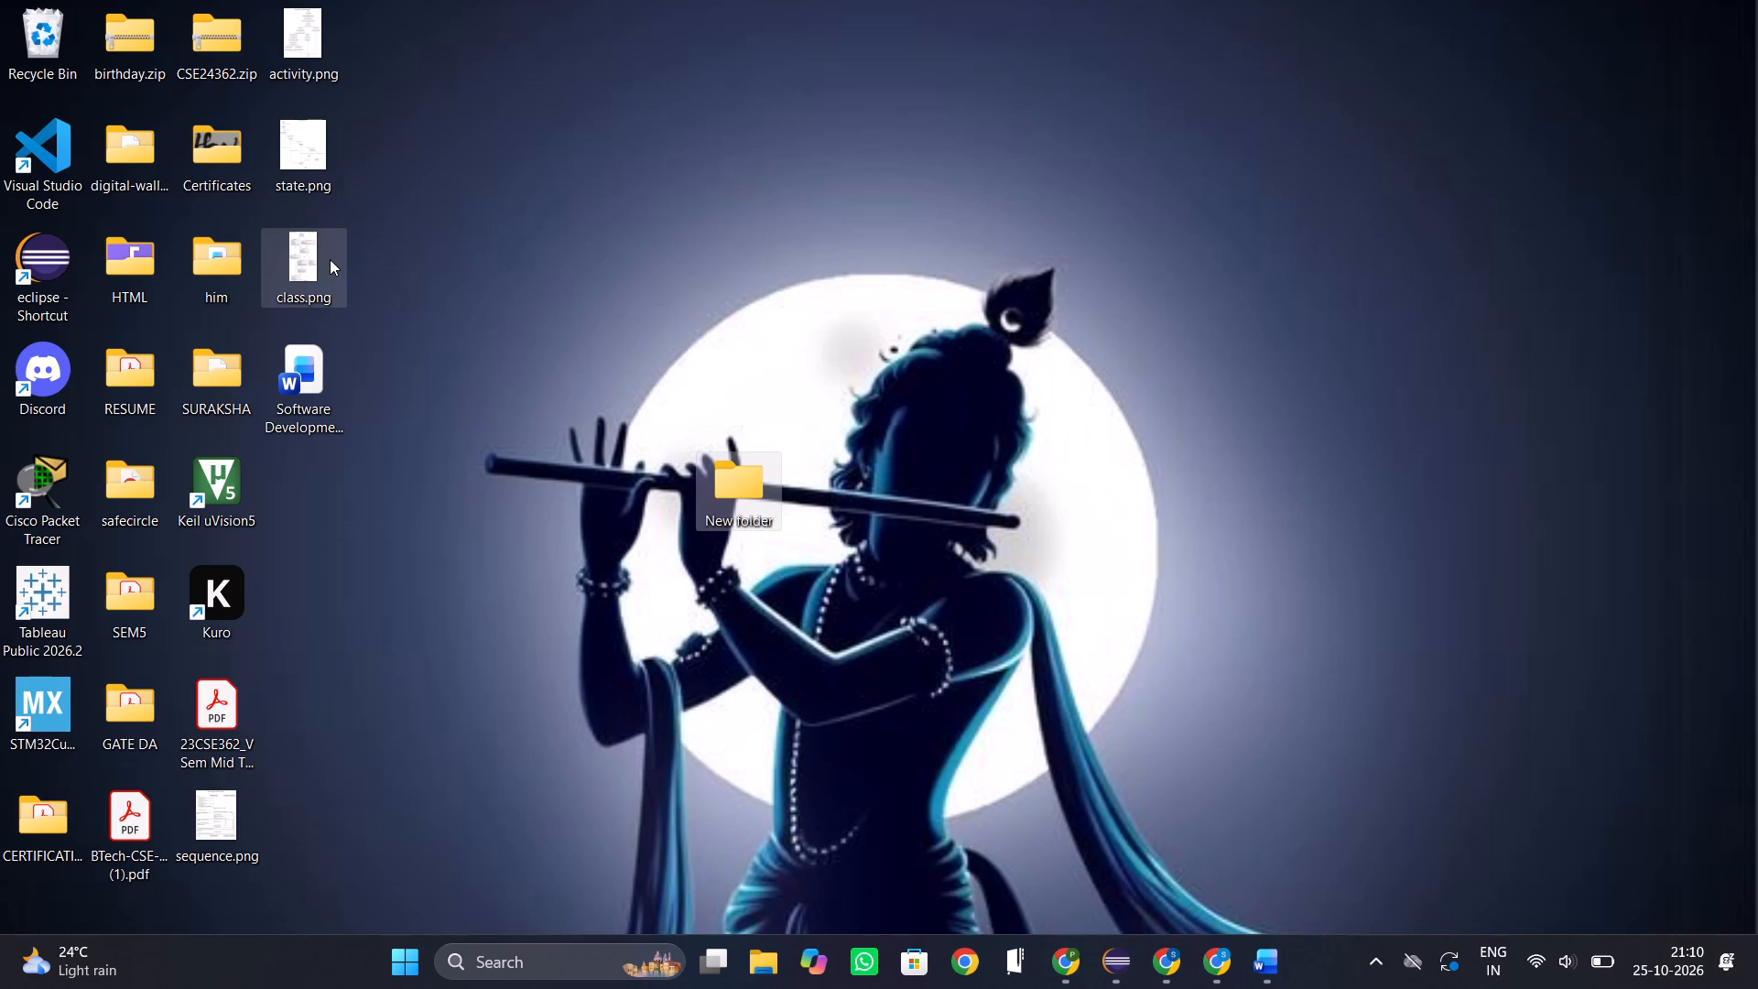
Move class.png, state.png, activity.png and sequence.png from the desktop into New folder.
left_click_drag(330, 259, 747, 484)
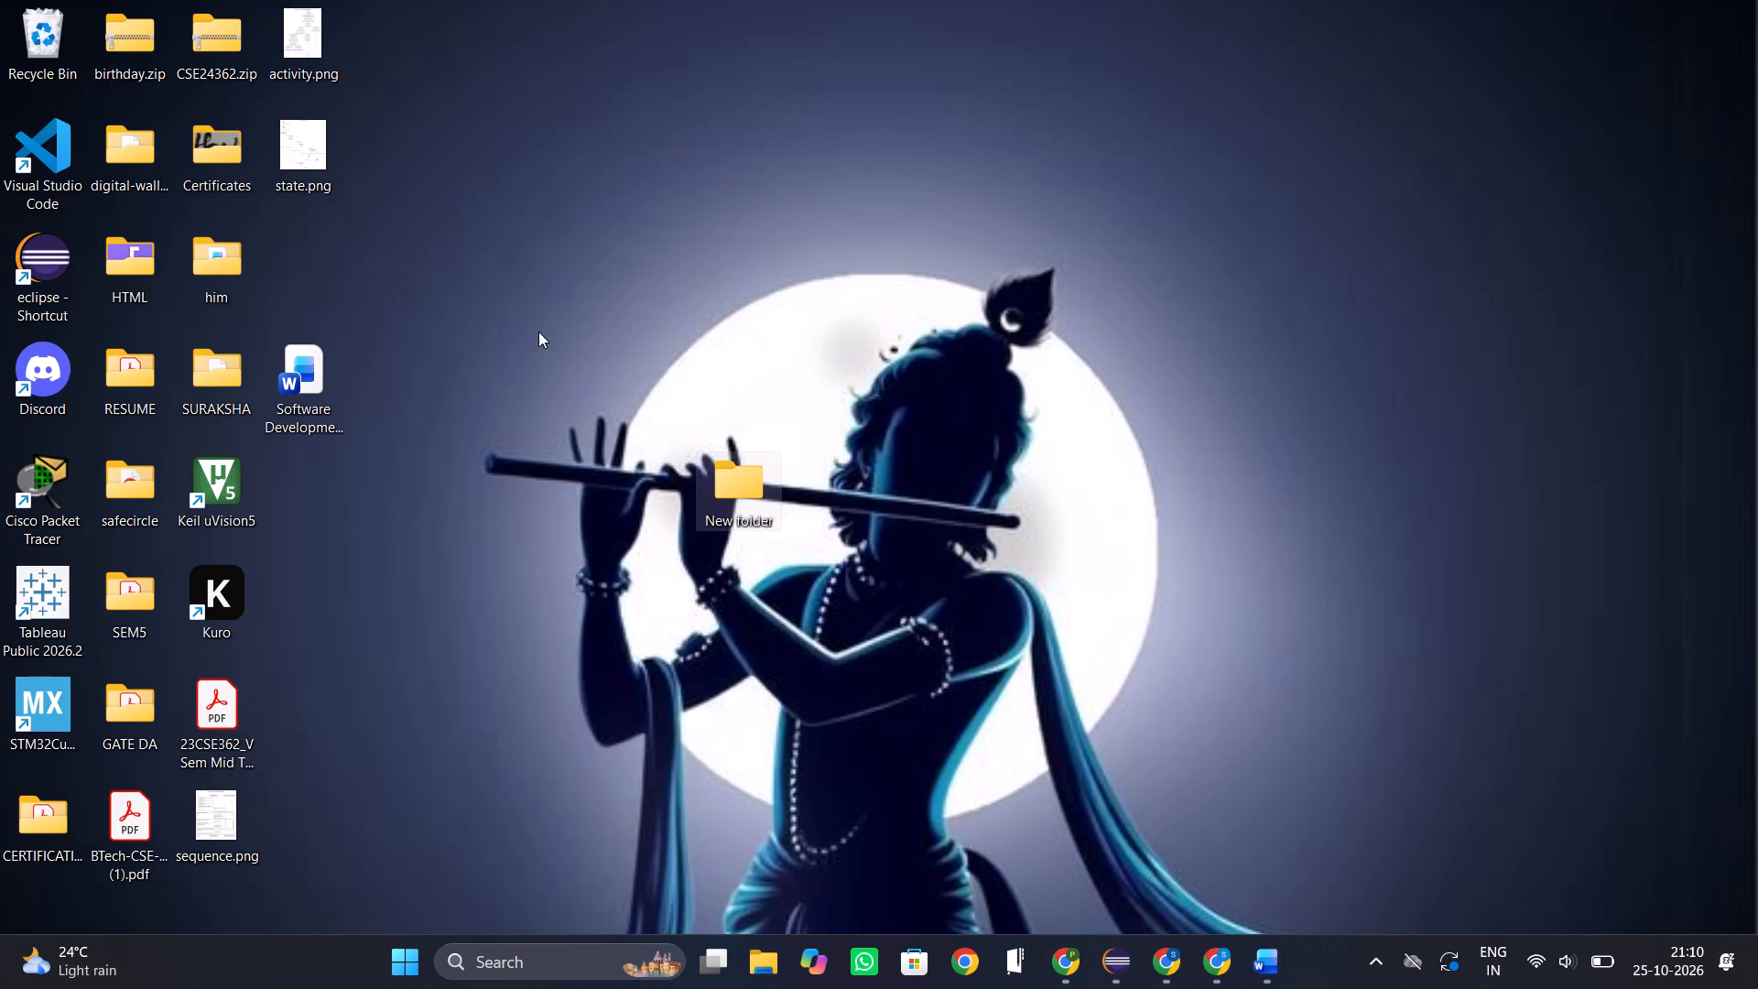
left_click_drag(312, 137, 743, 478)
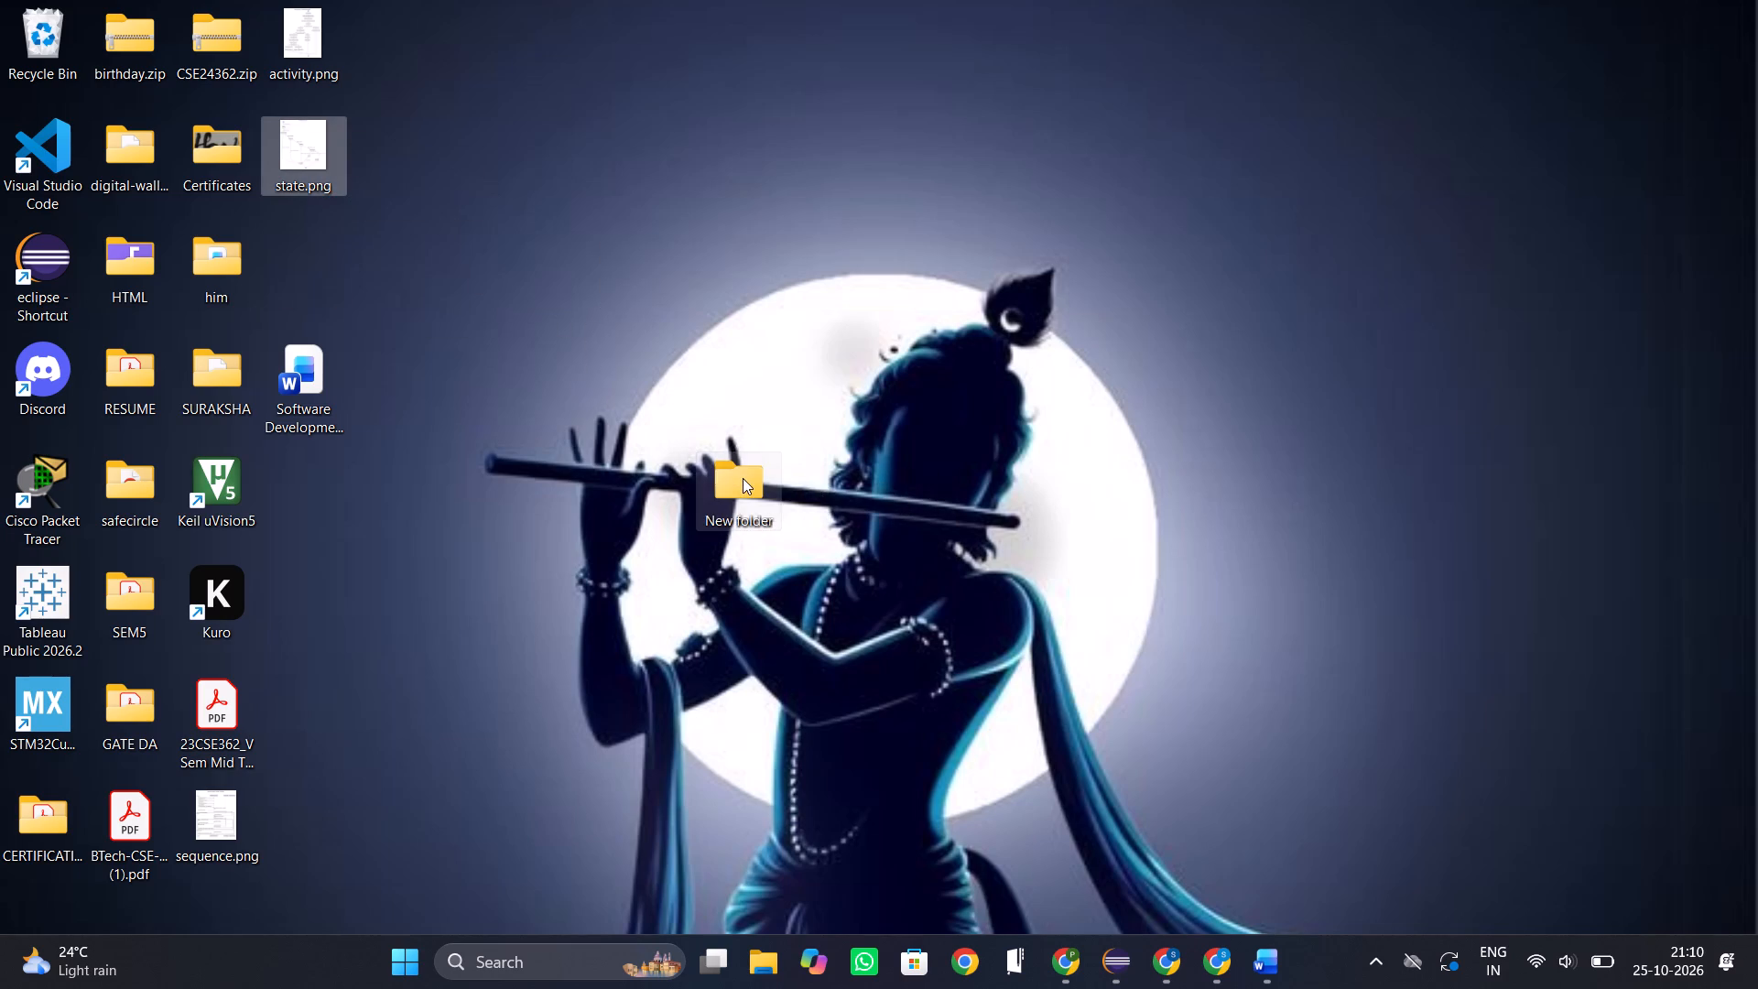
left_click_drag(316, 53, 741, 520)
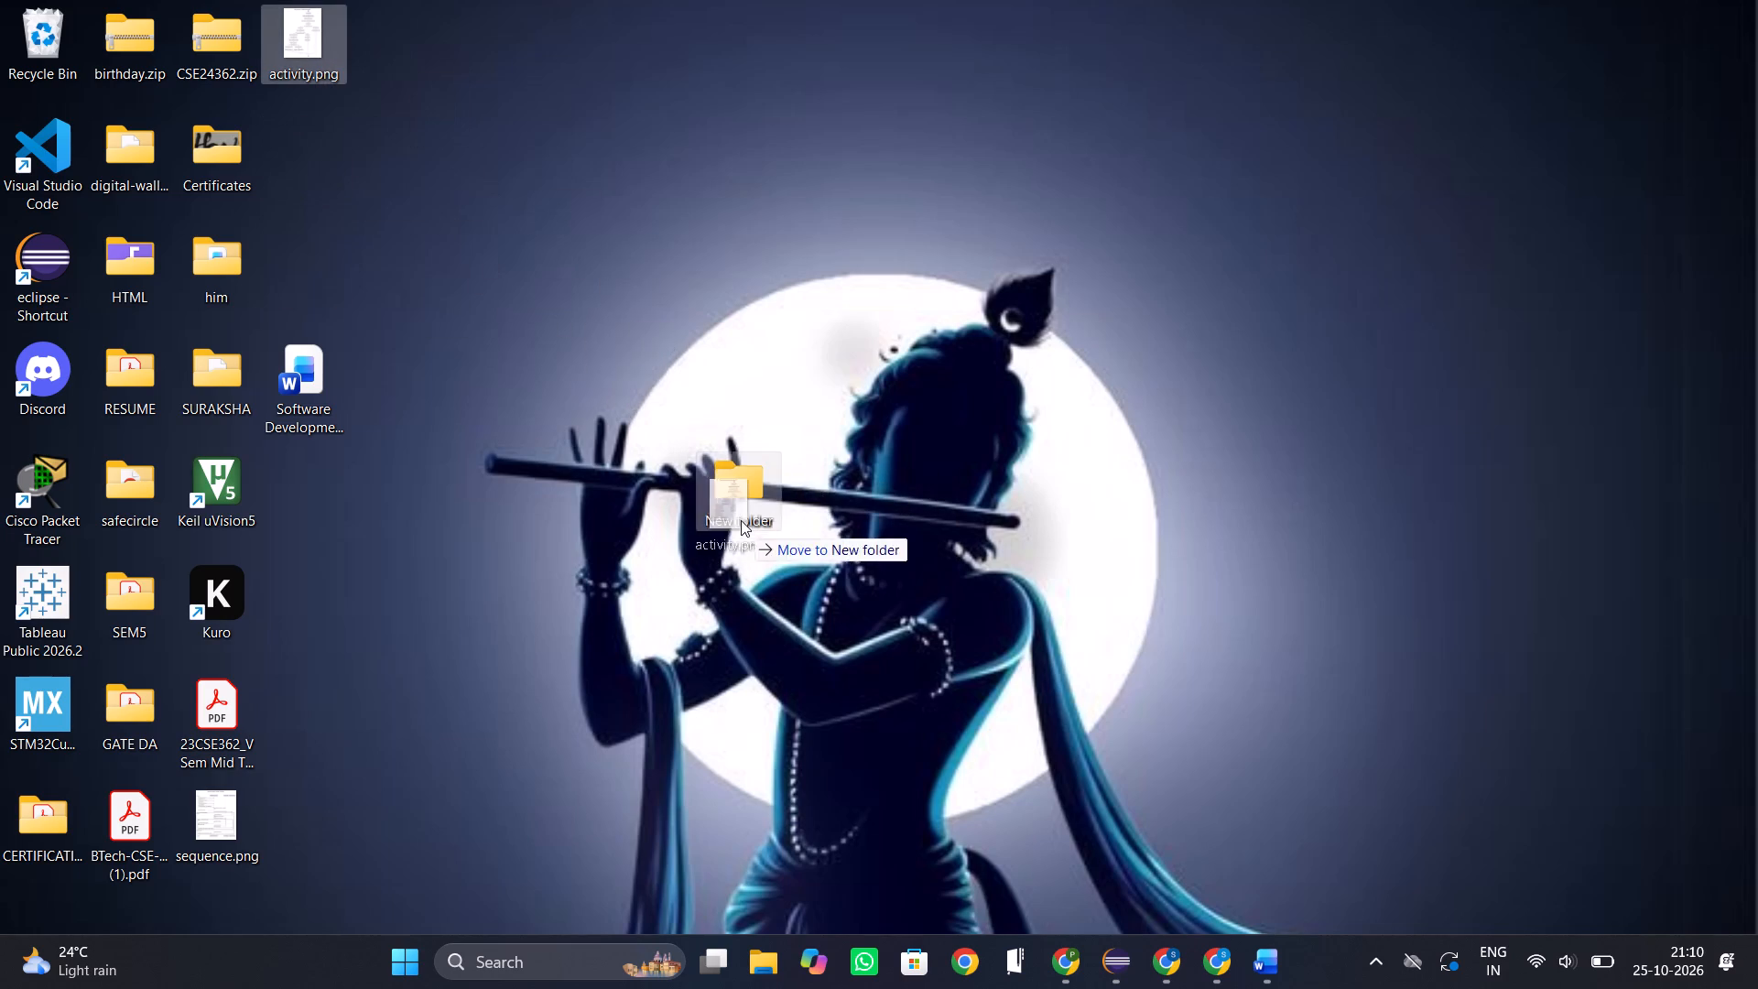
left_click_drag(741, 520, 739, 516)
left_click_drag(219, 807, 657, 565)
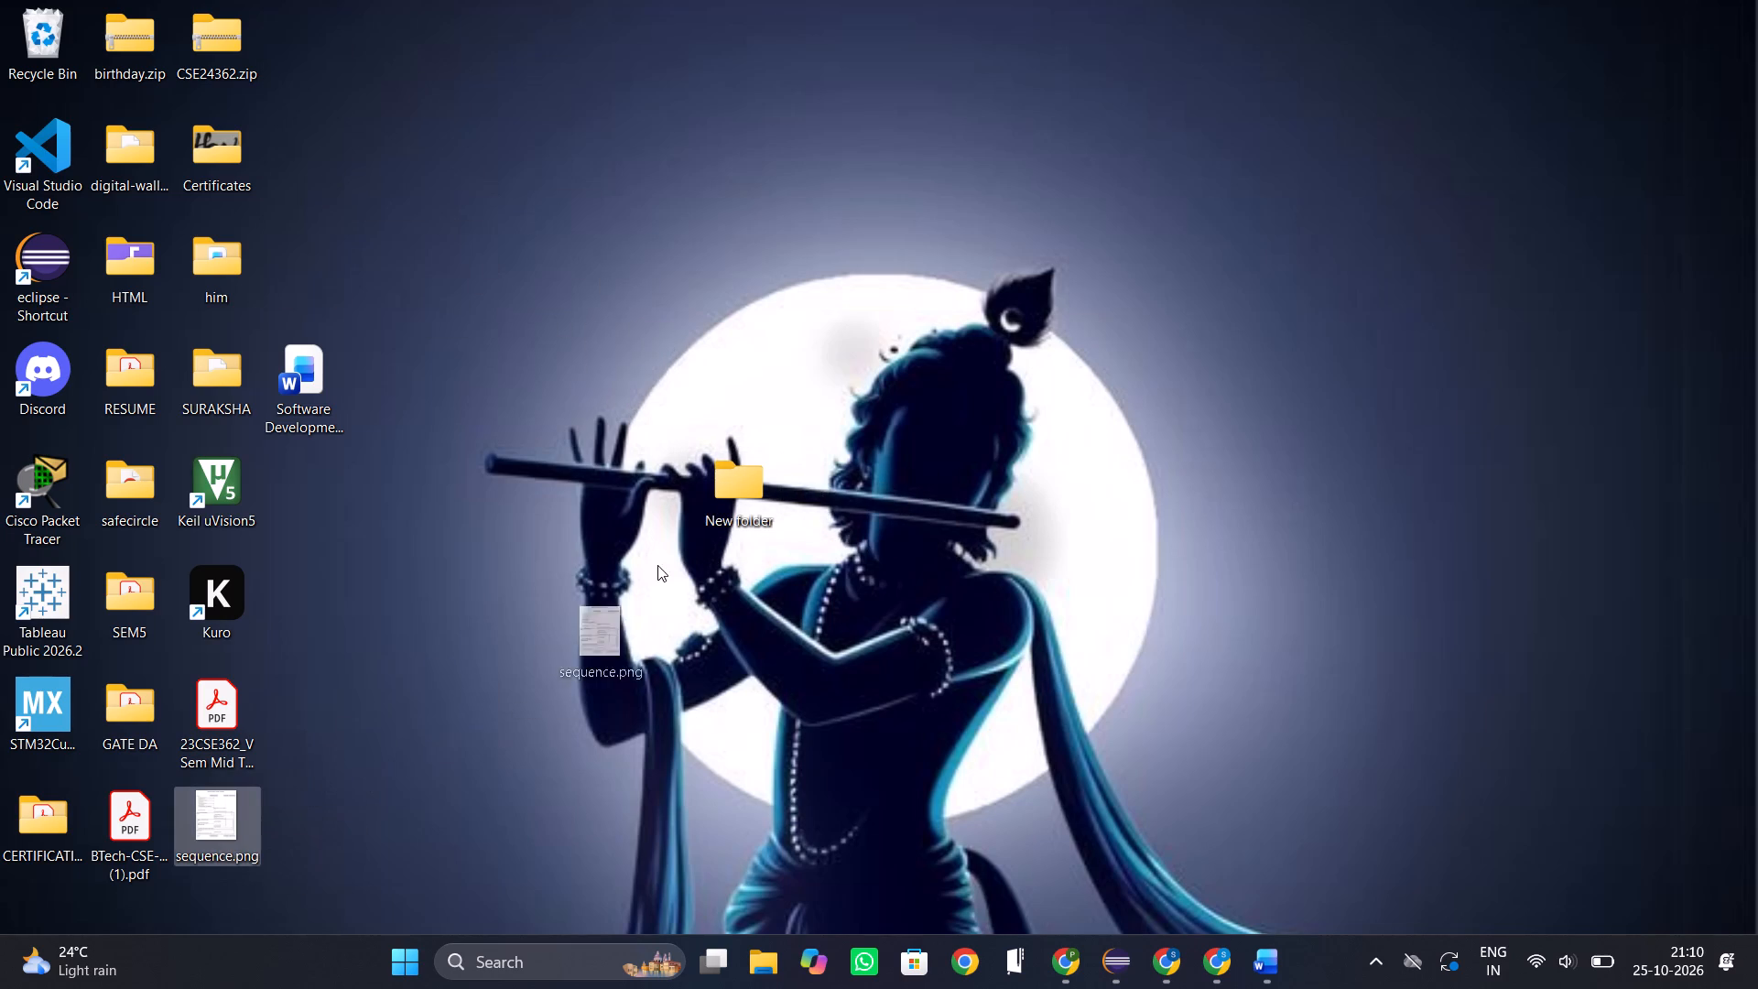
left_click_drag(657, 565, 739, 469)
left_click(739, 469)
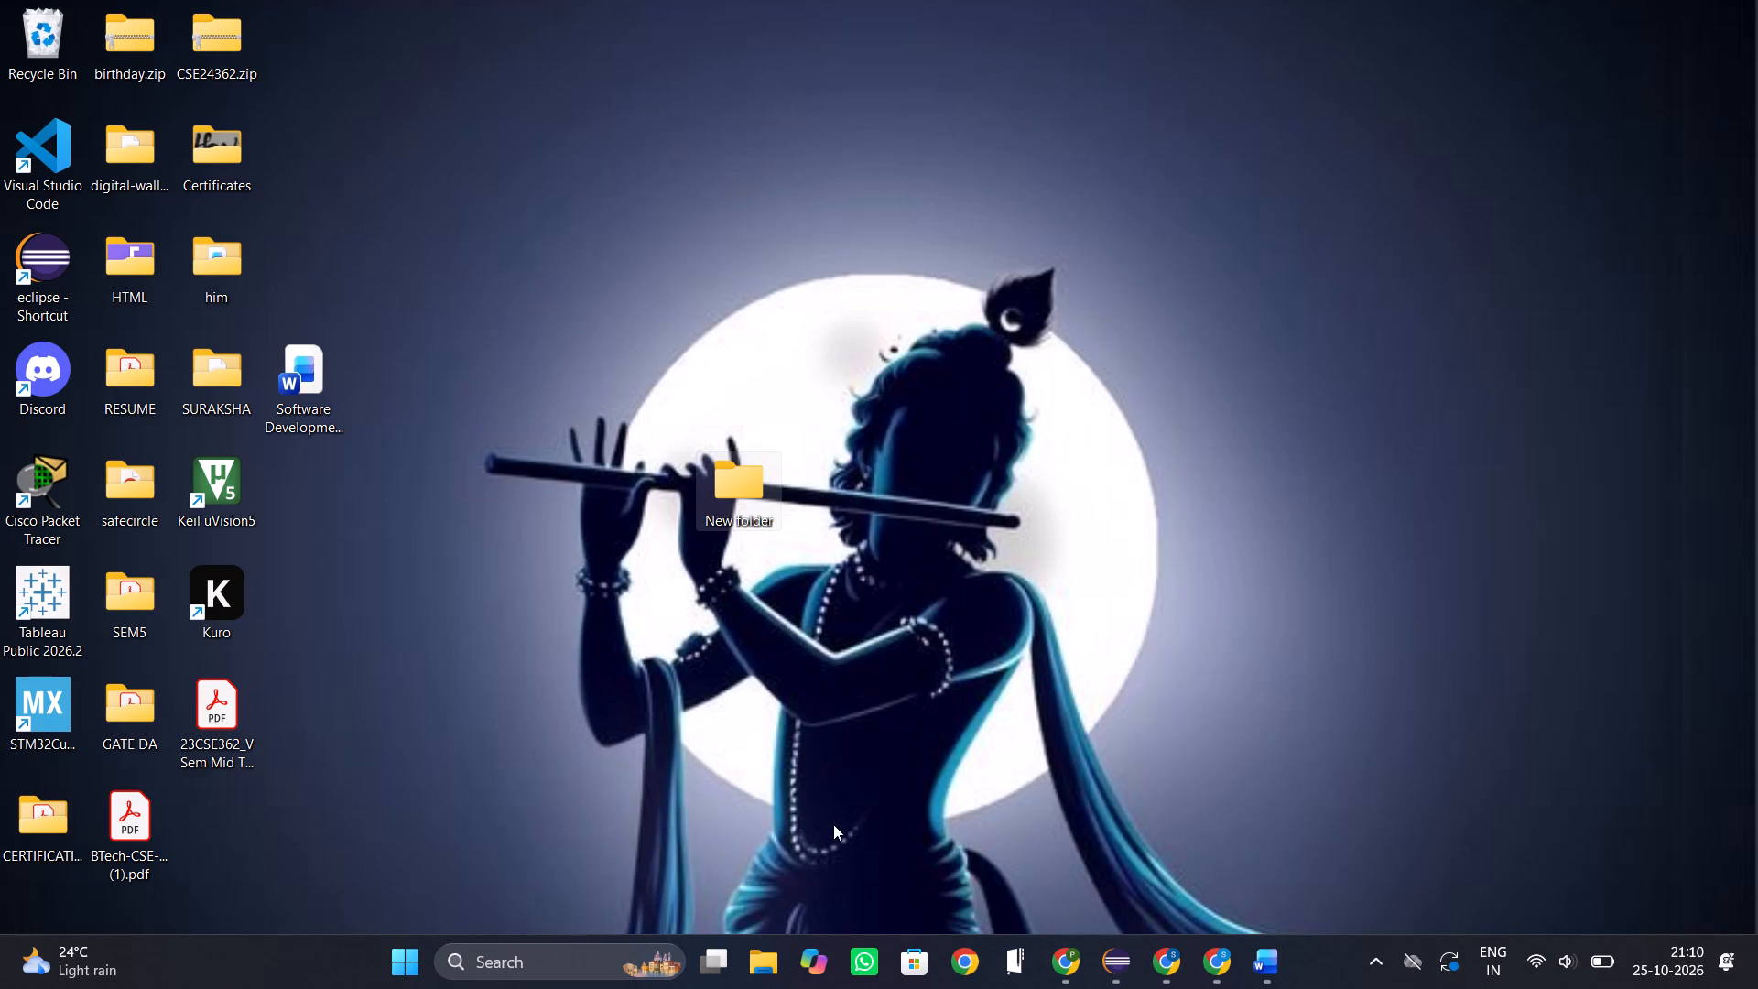
In the Downloads folder, start renaming Software Development Practices .pdf and clear its name, leaving only the .pdf extension.
left_click(748, 962)
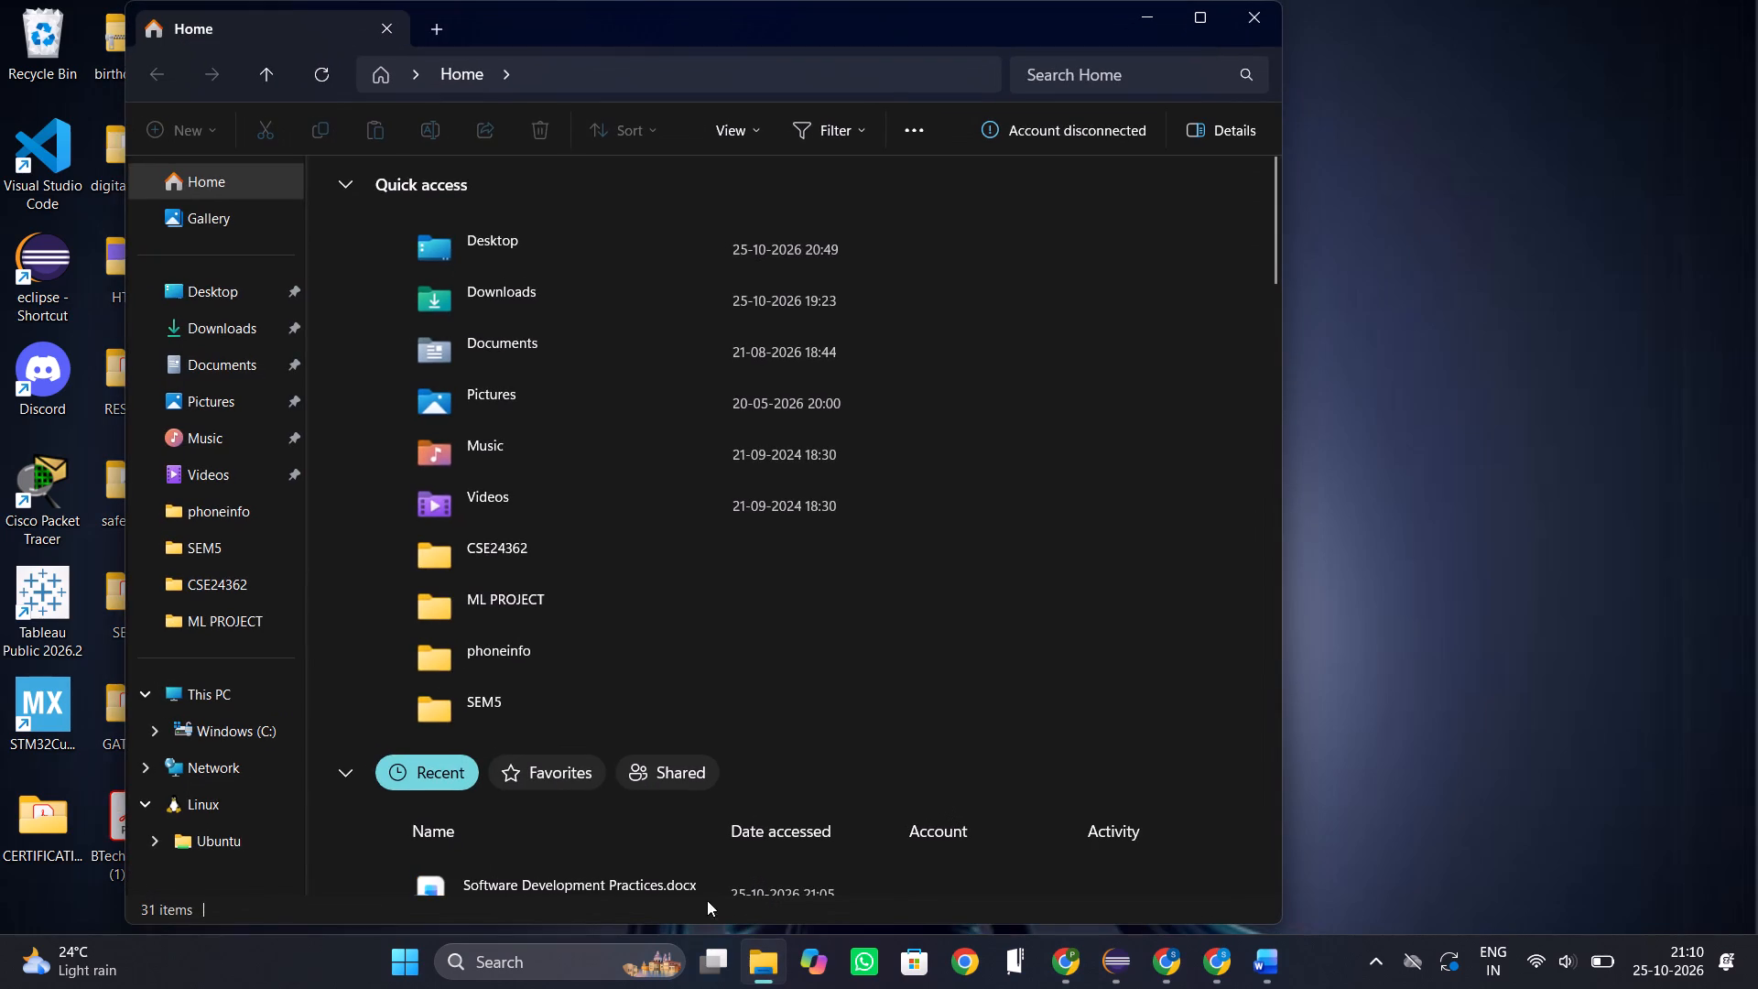
left_click(213, 325)
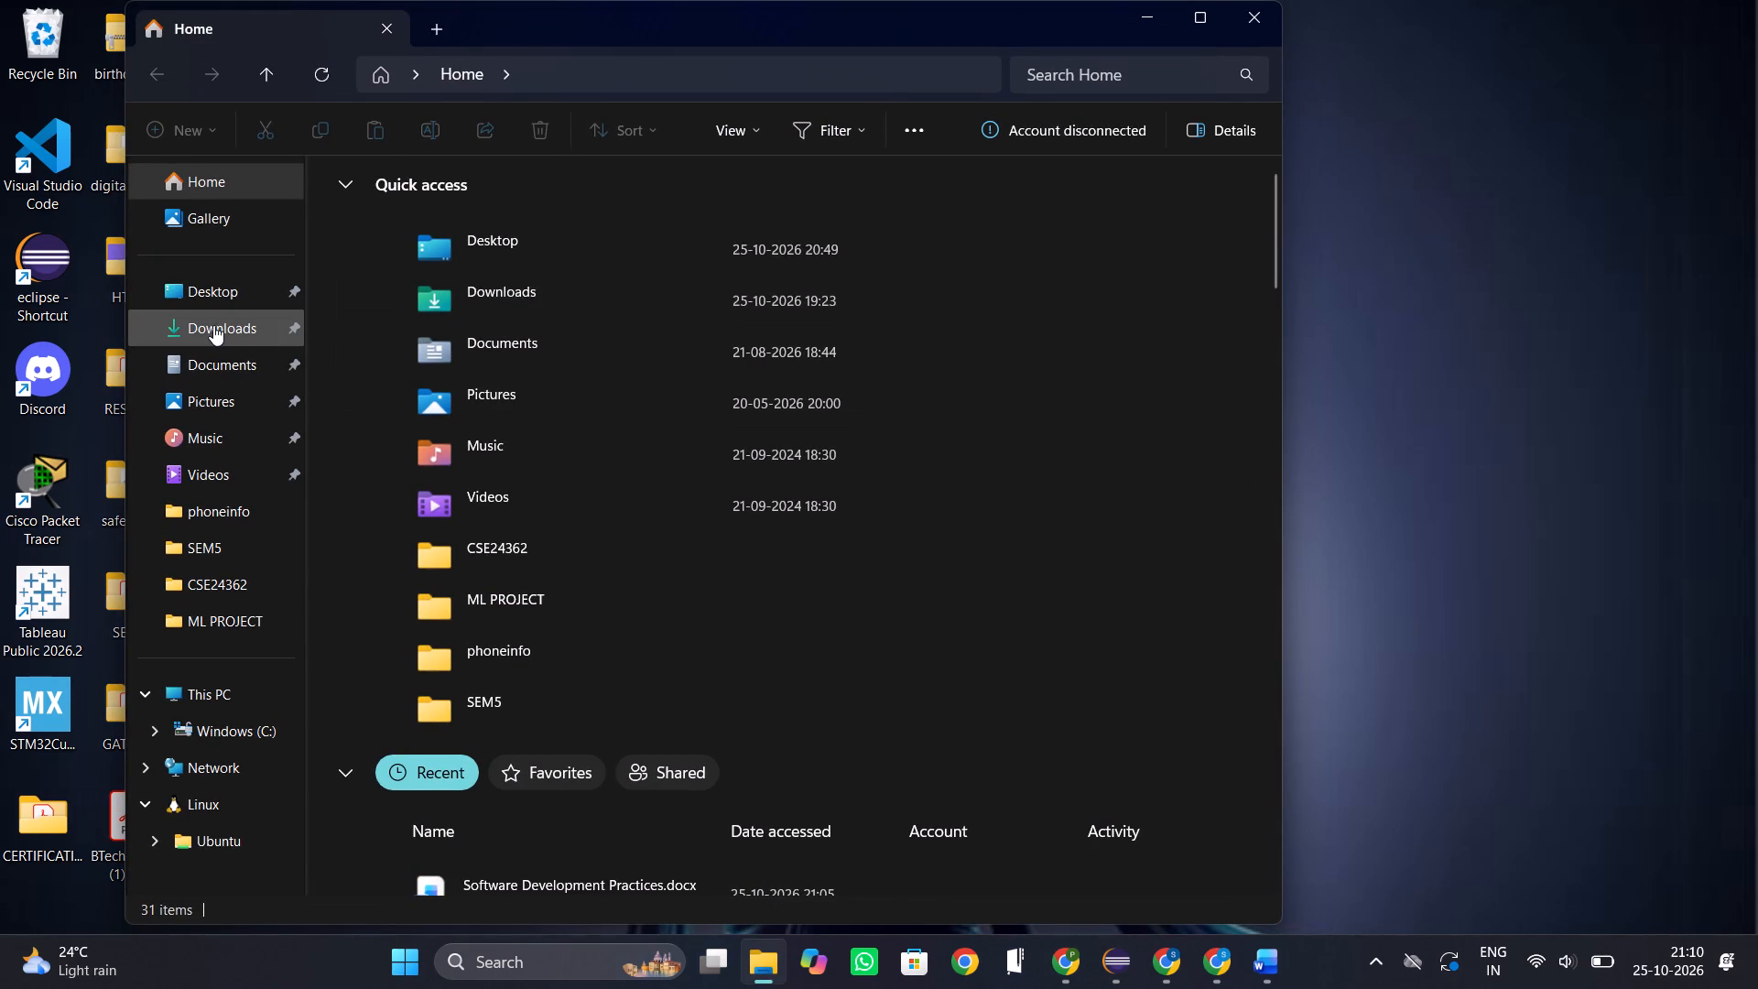
left_click(472, 245)
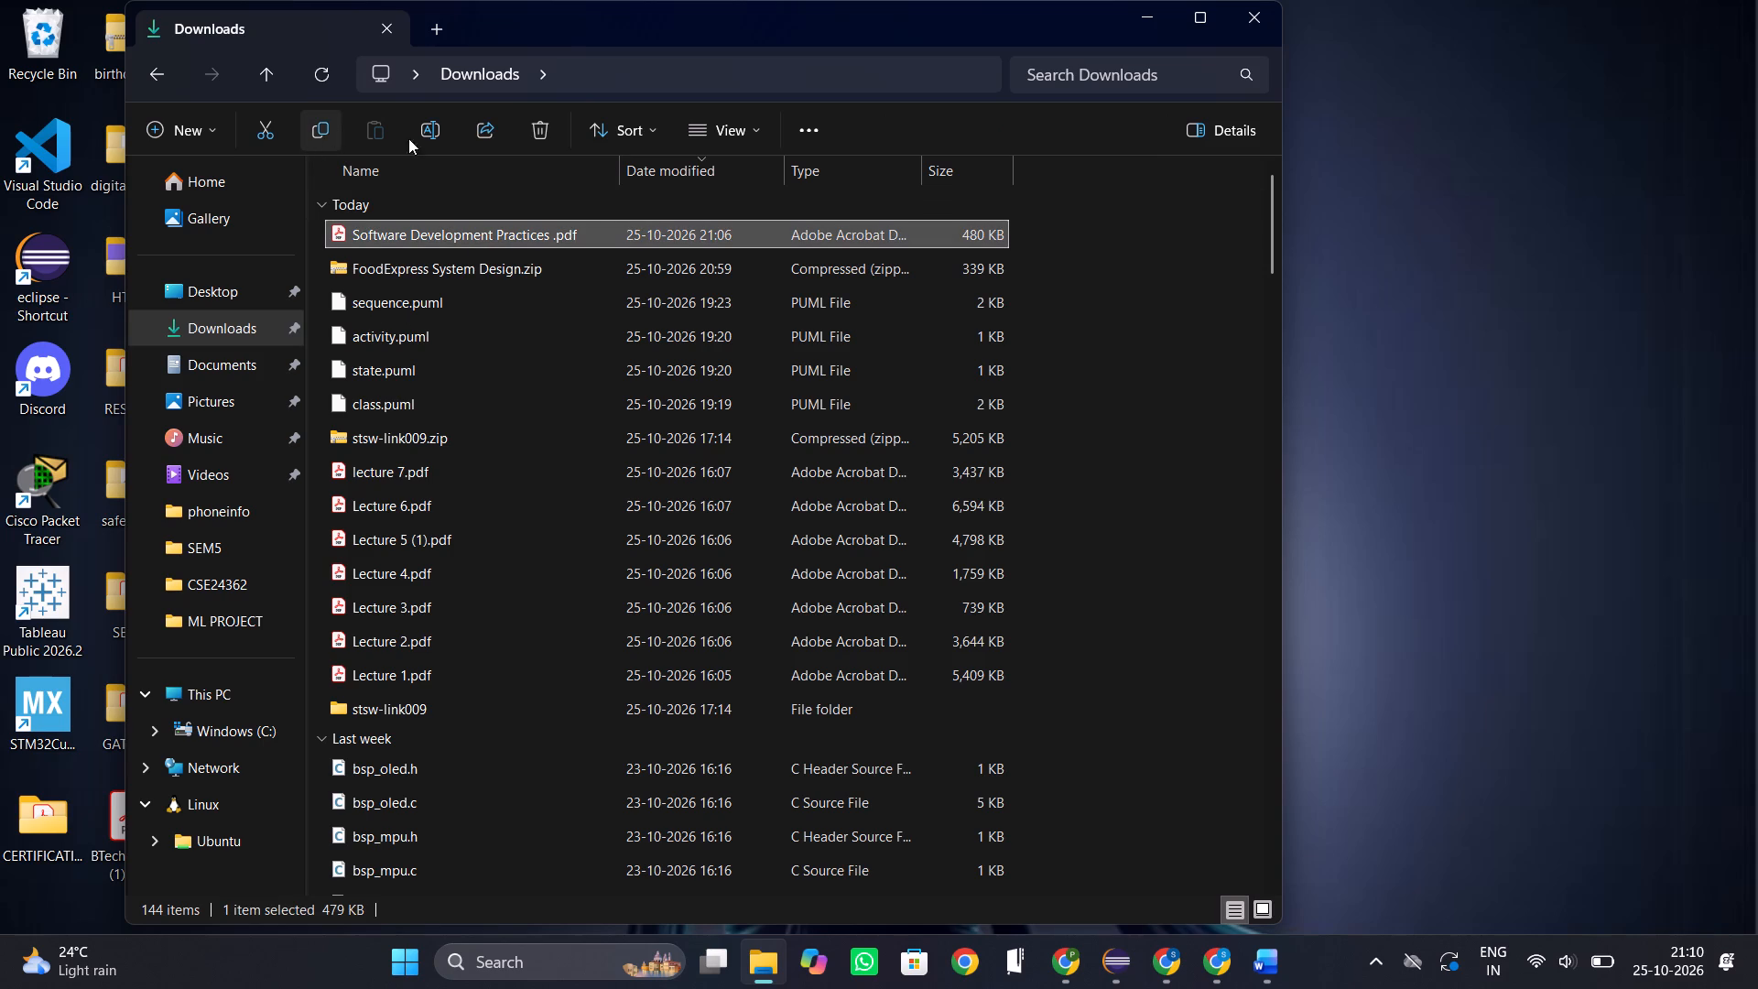
left_click(432, 137)
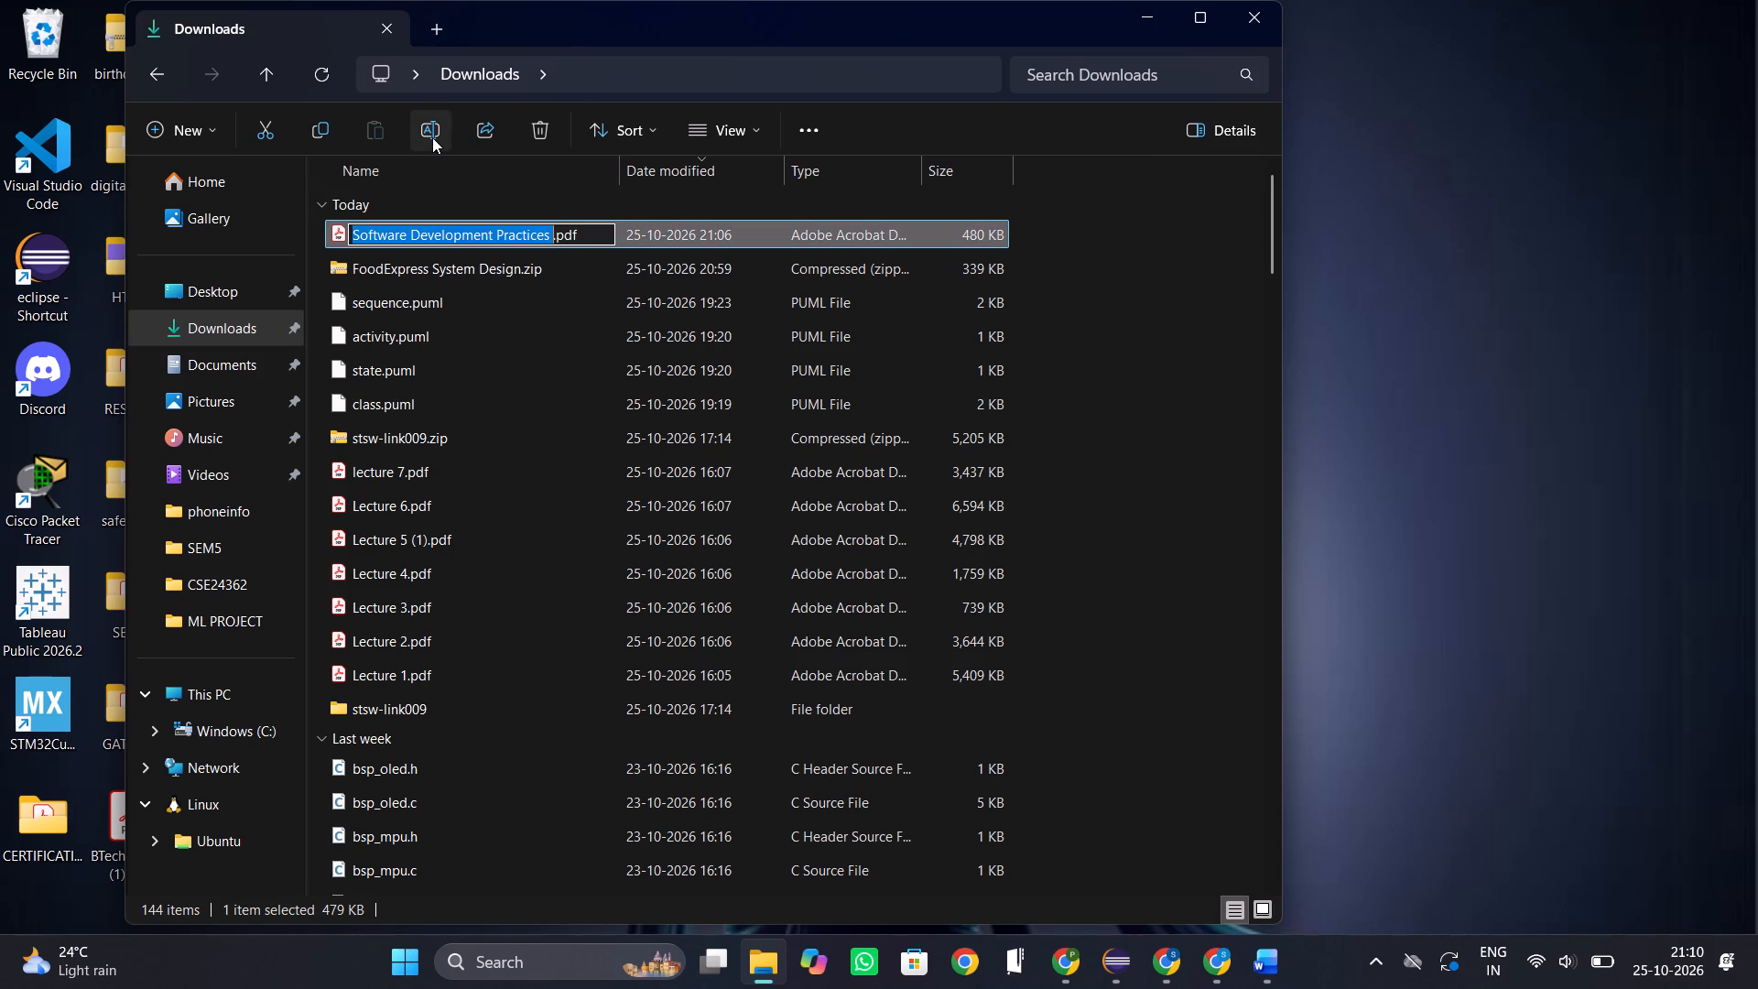
key("BackSpace")
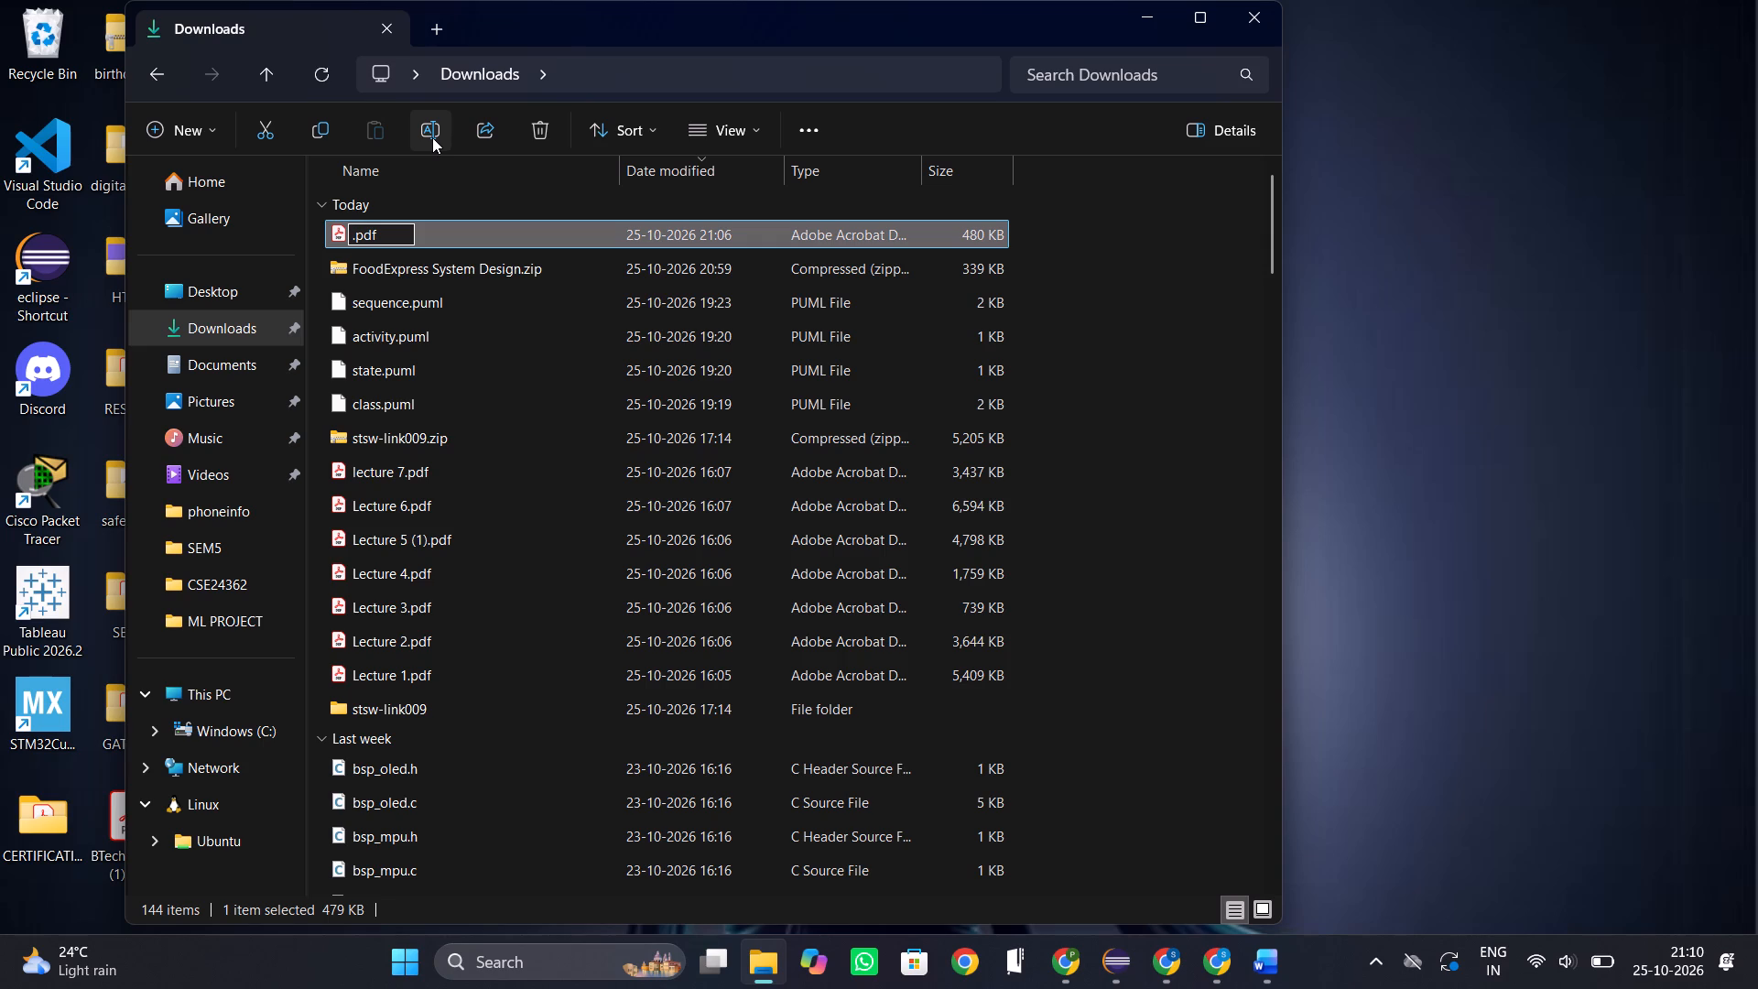
key("alt+Tab")
key("alt+Tab")
key("alt+Tab")
key("alt+Tab")
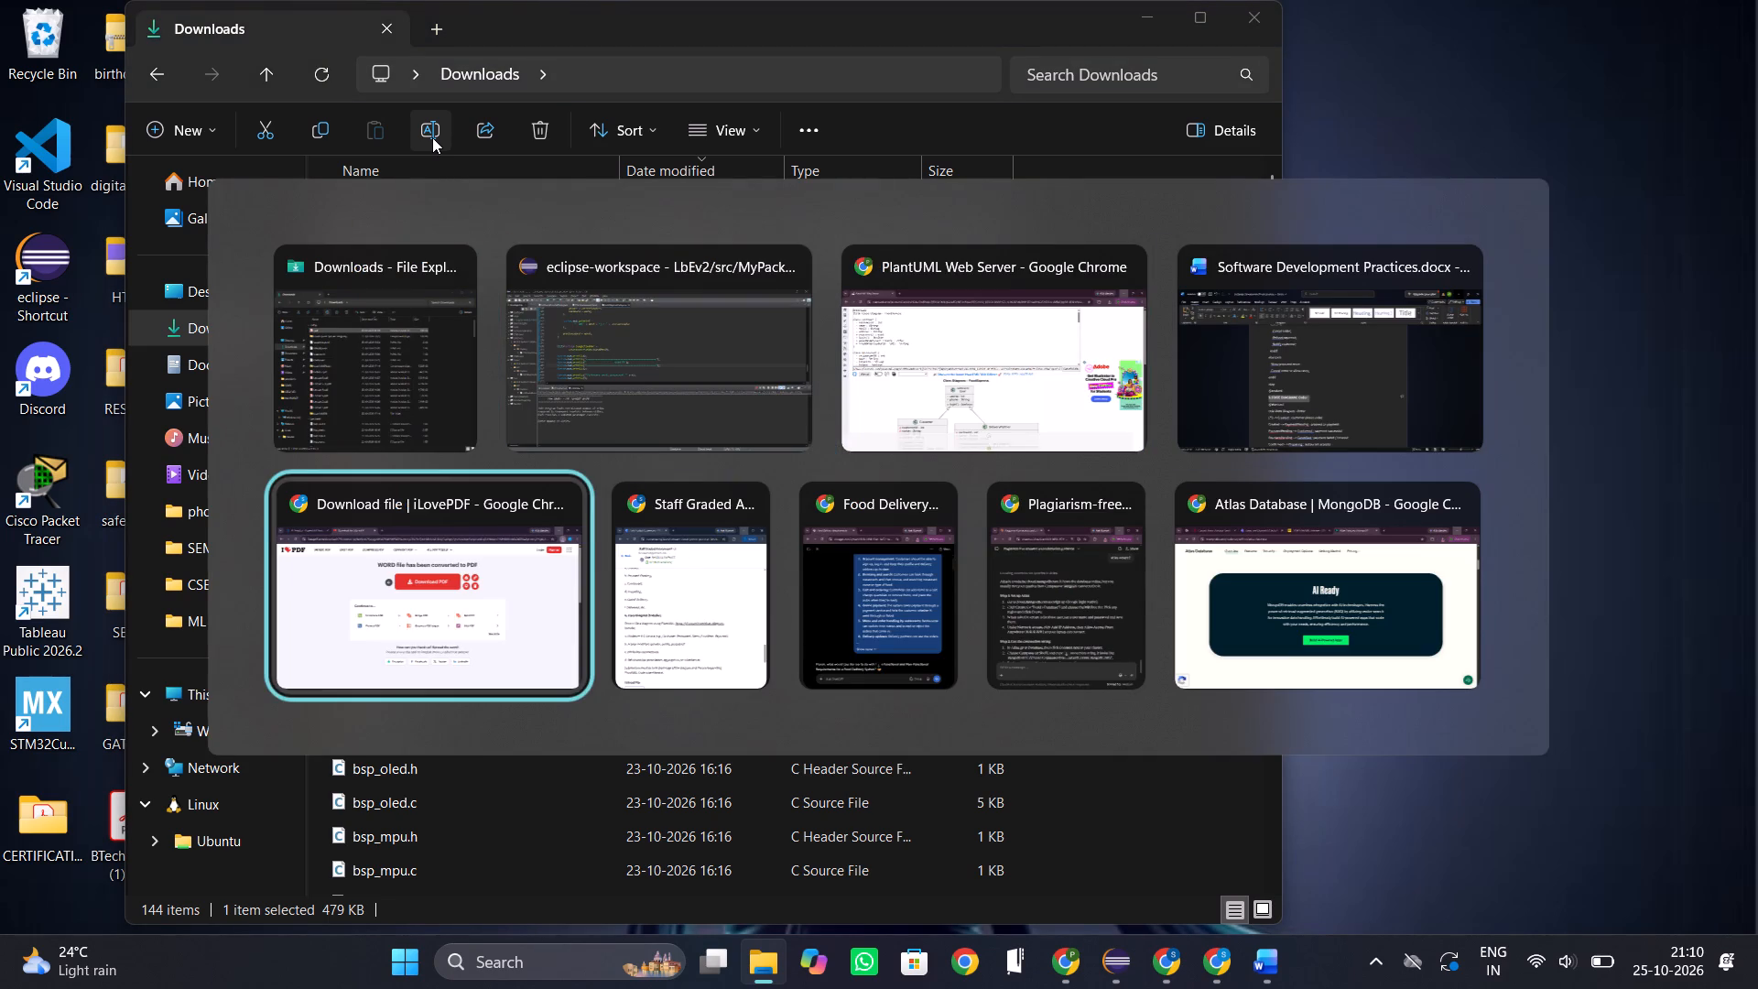
key("alt+Tab")
key("alt+Tab")
key("alt+Tab")
key("alt+Tab")
key("alt+Tab")
key("alt+Tab")
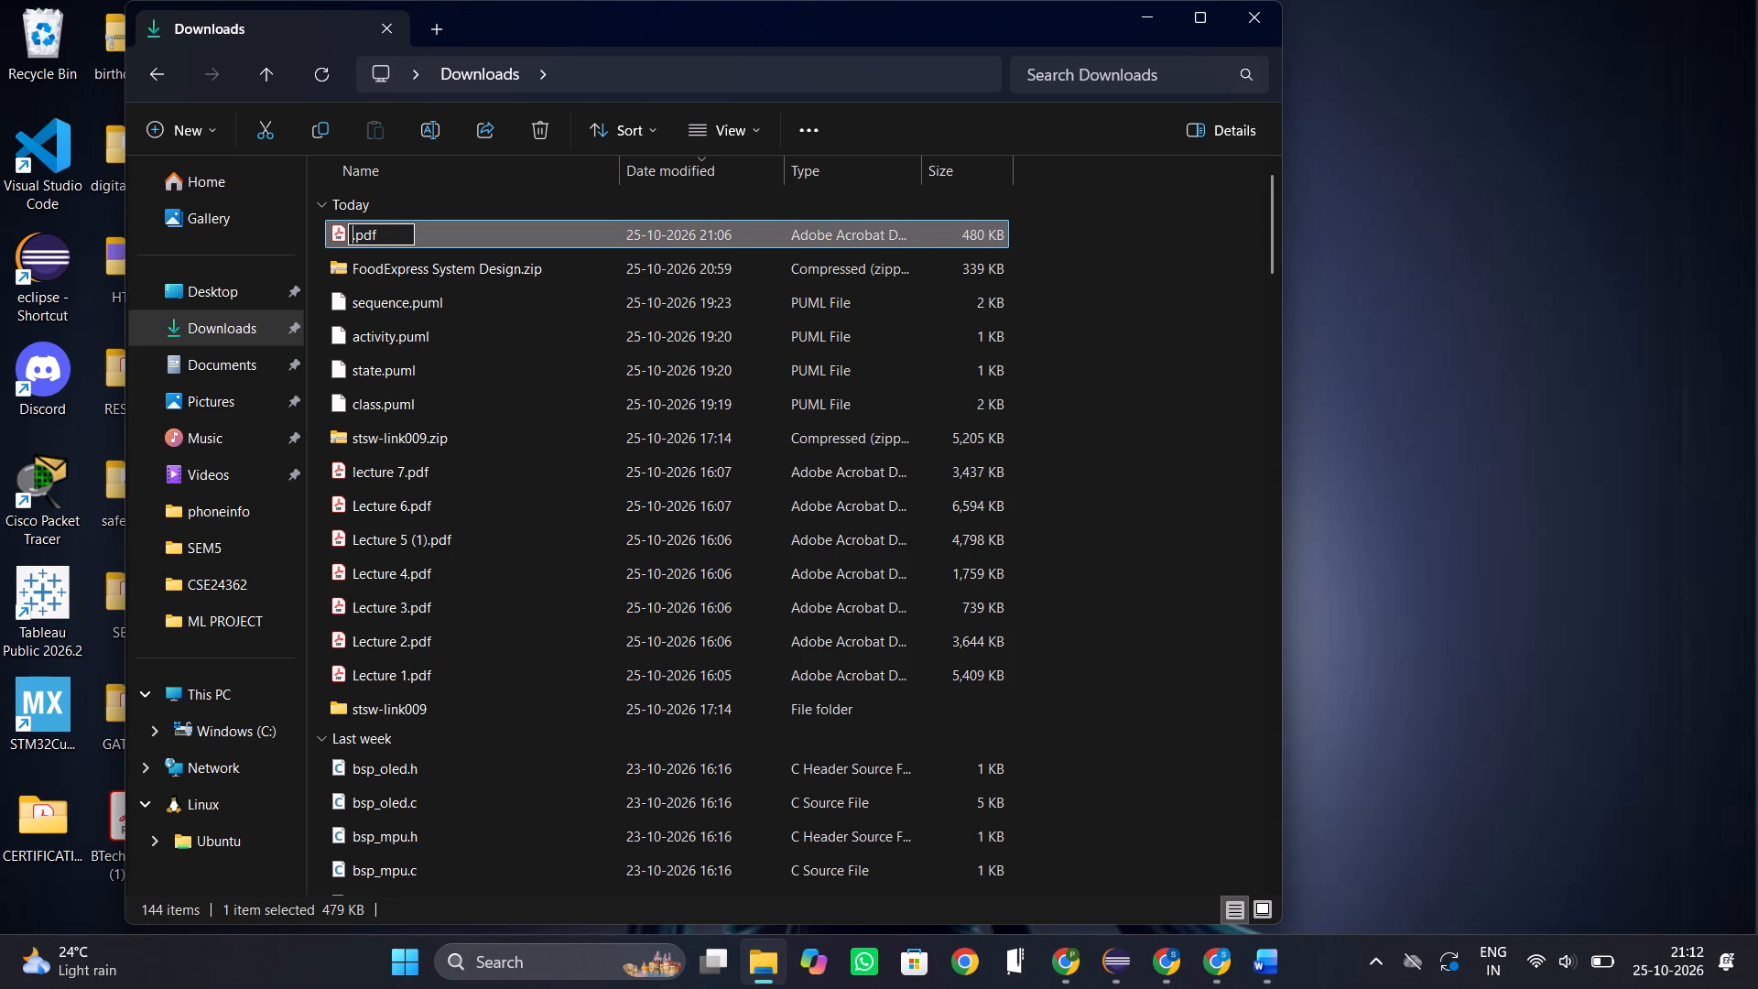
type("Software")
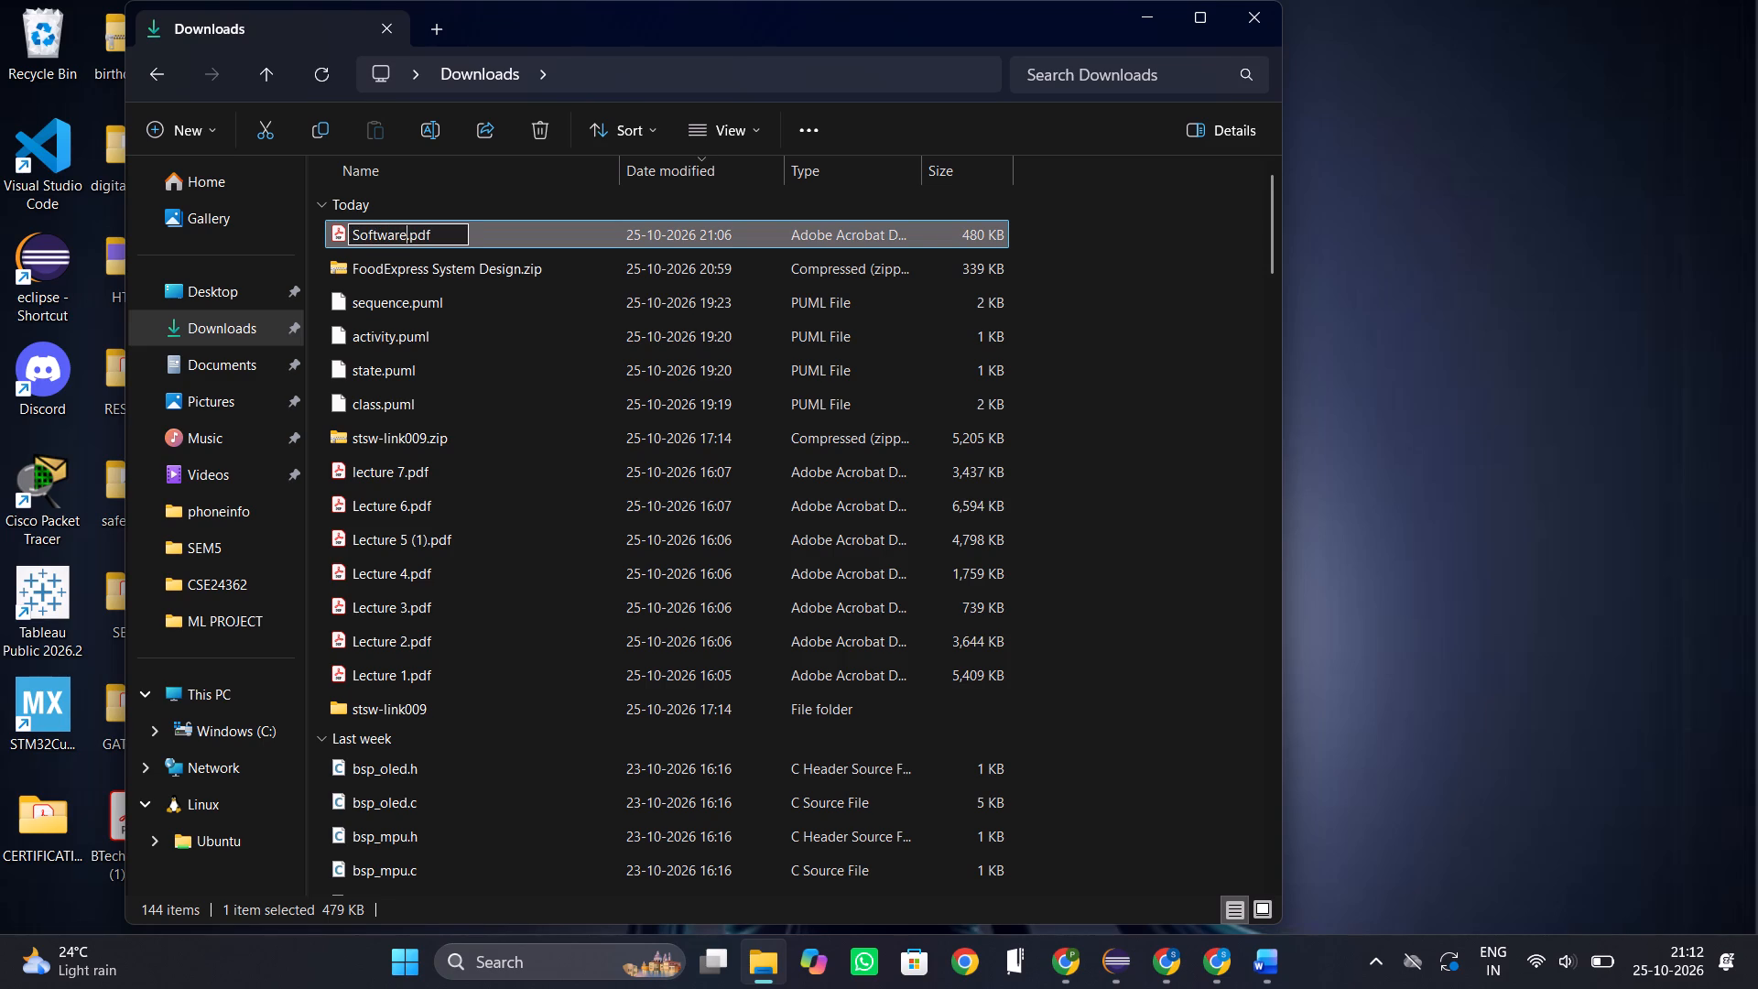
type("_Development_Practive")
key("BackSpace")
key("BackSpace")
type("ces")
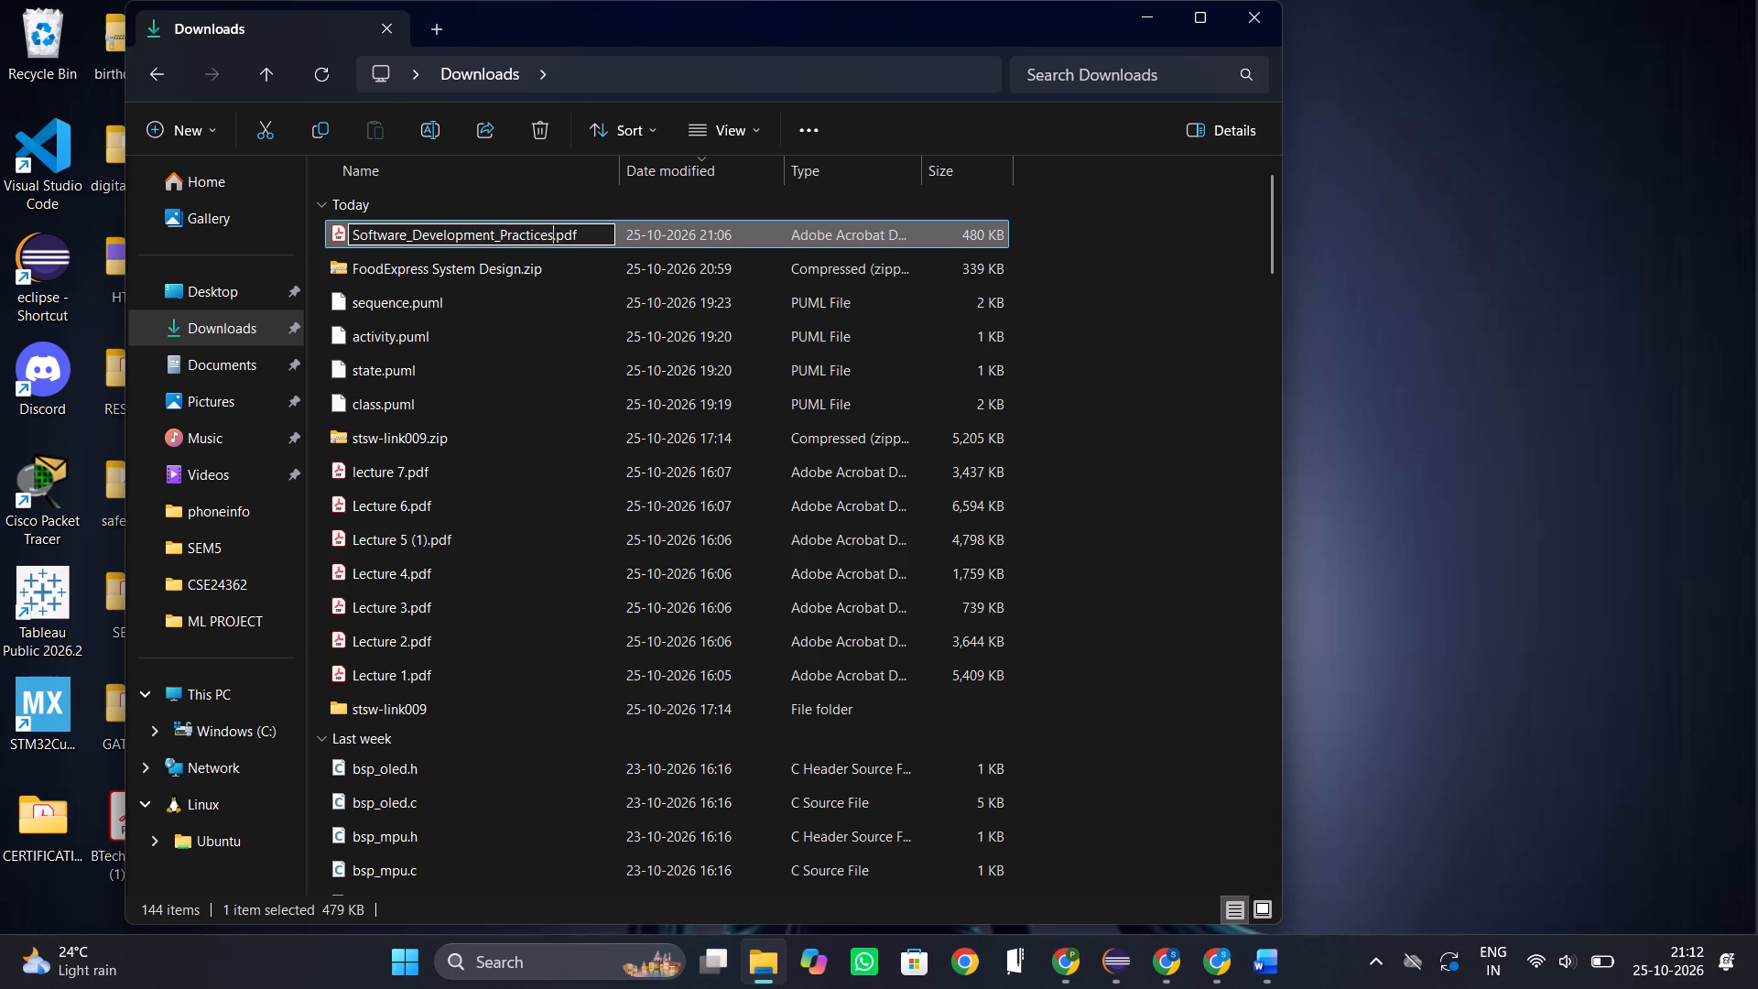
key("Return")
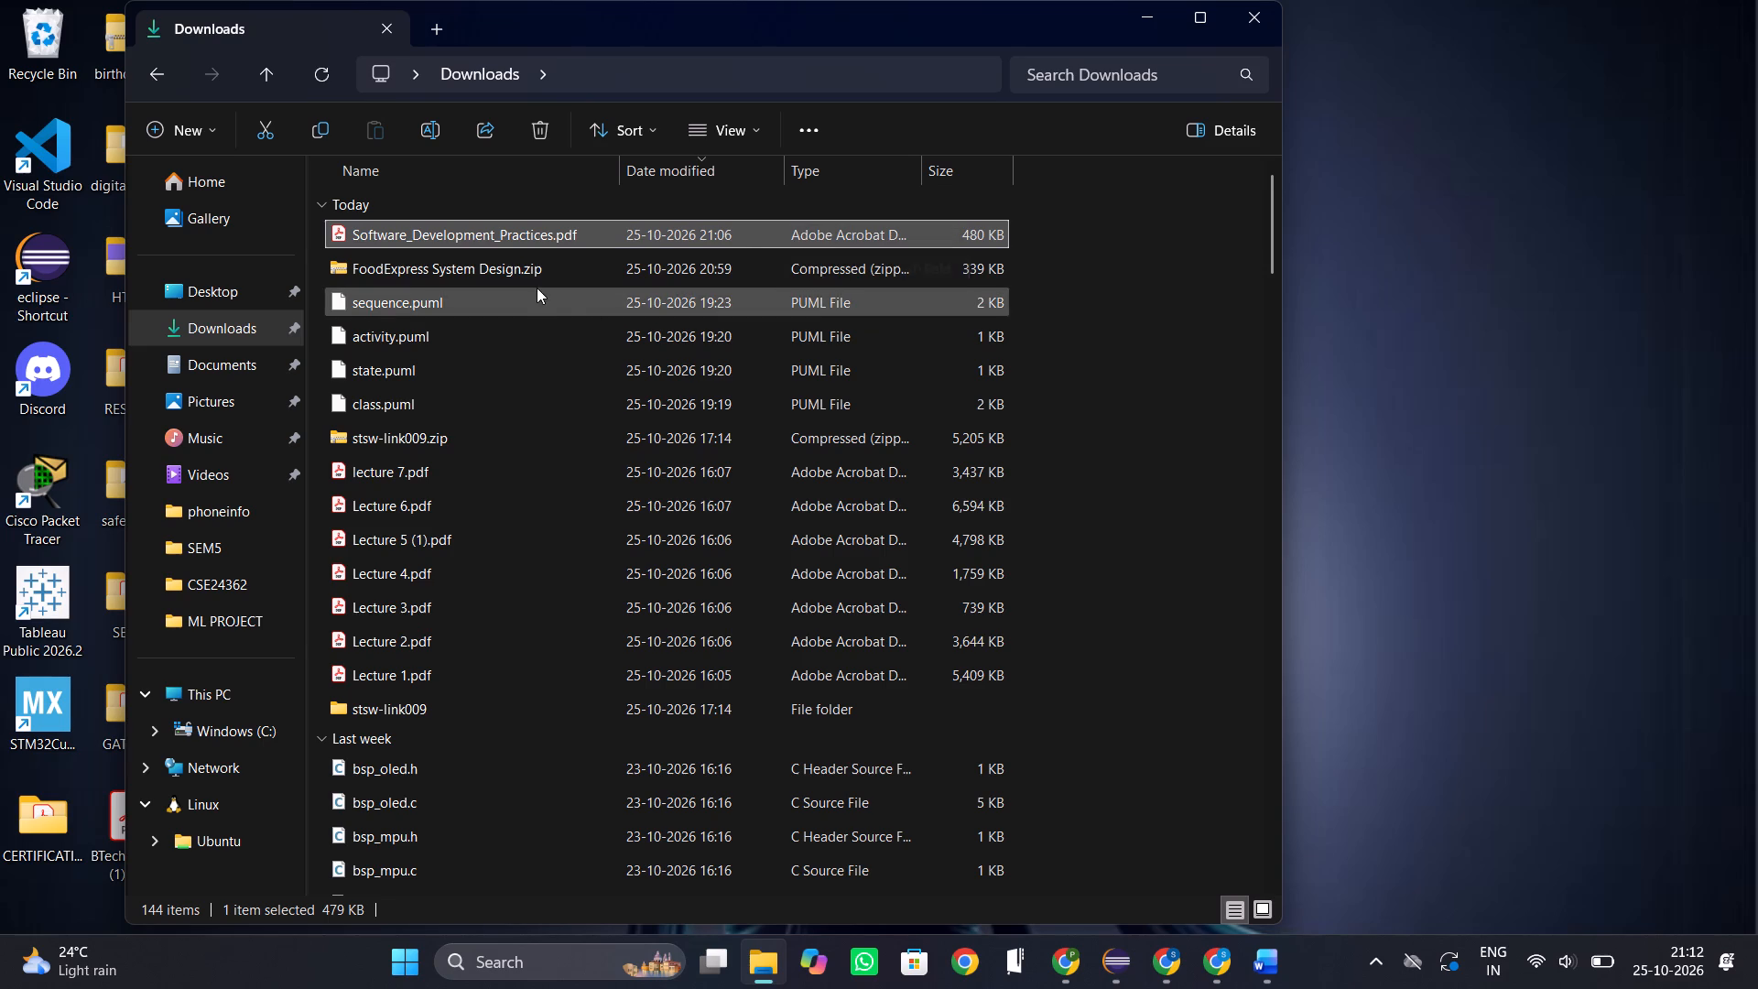
Move sequence.puml, activity.puml, state.puml and class.puml from Downloads into the desktop's New folder, with both folder windows side by side.
left_click_drag(537, 288, 535, 416)
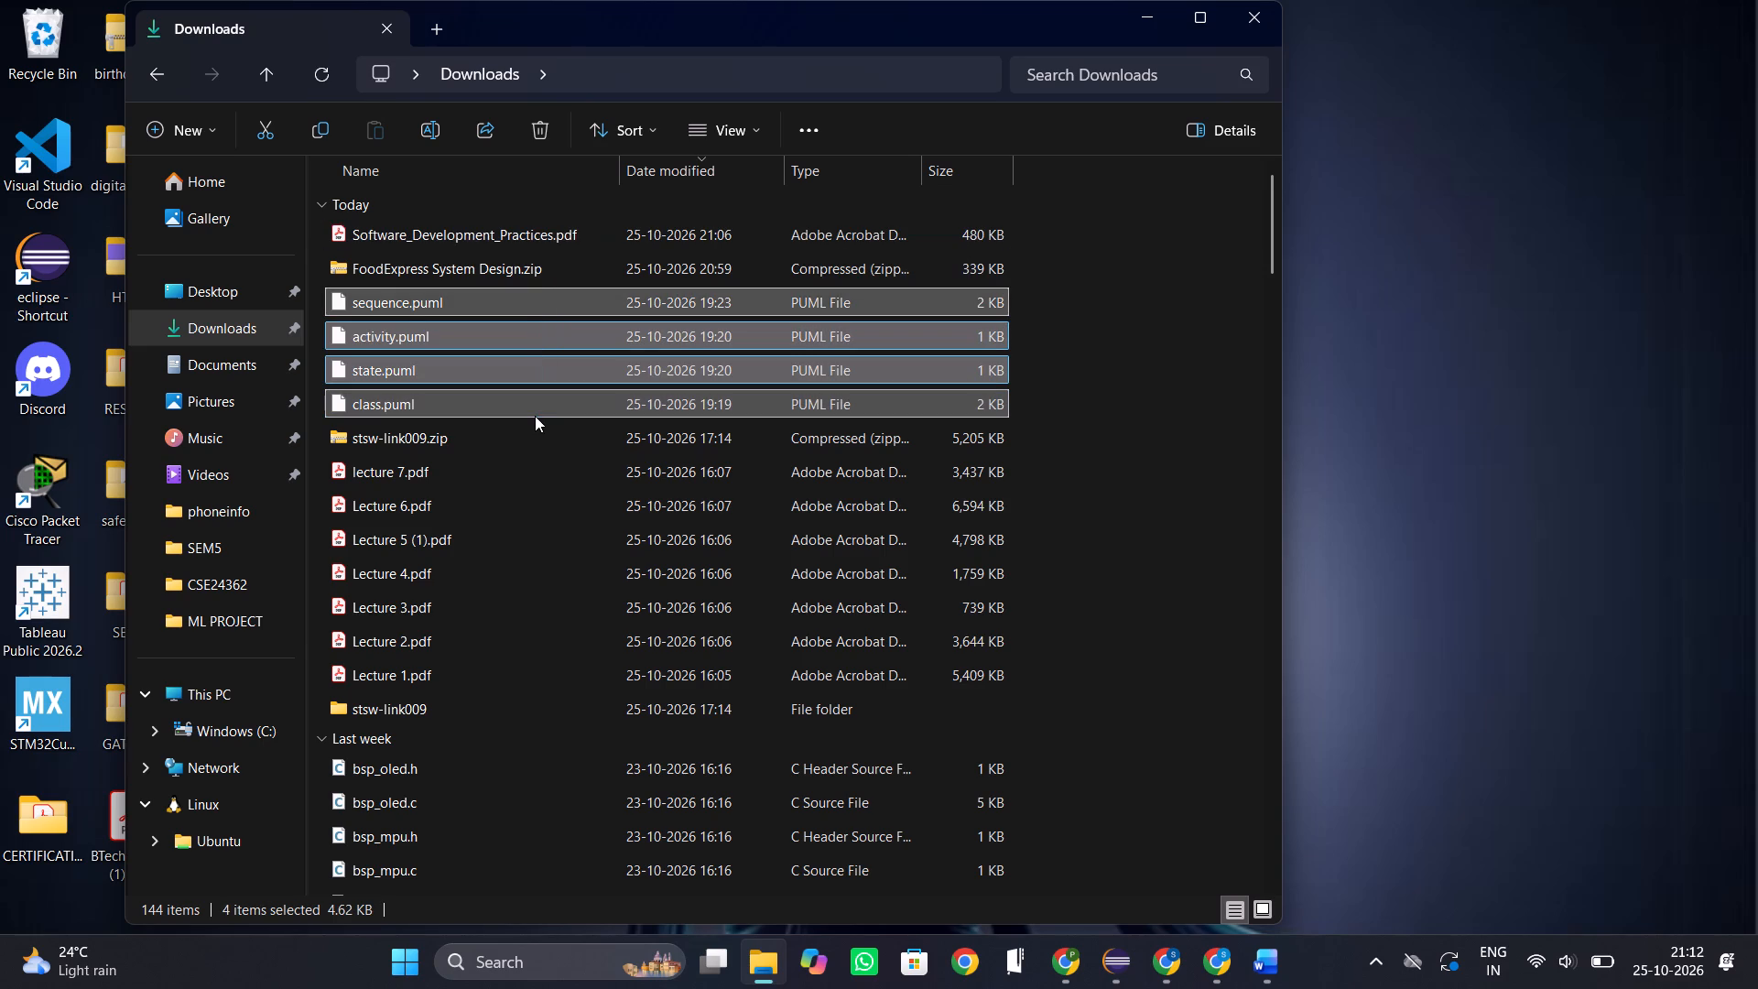
right_click(535, 416)
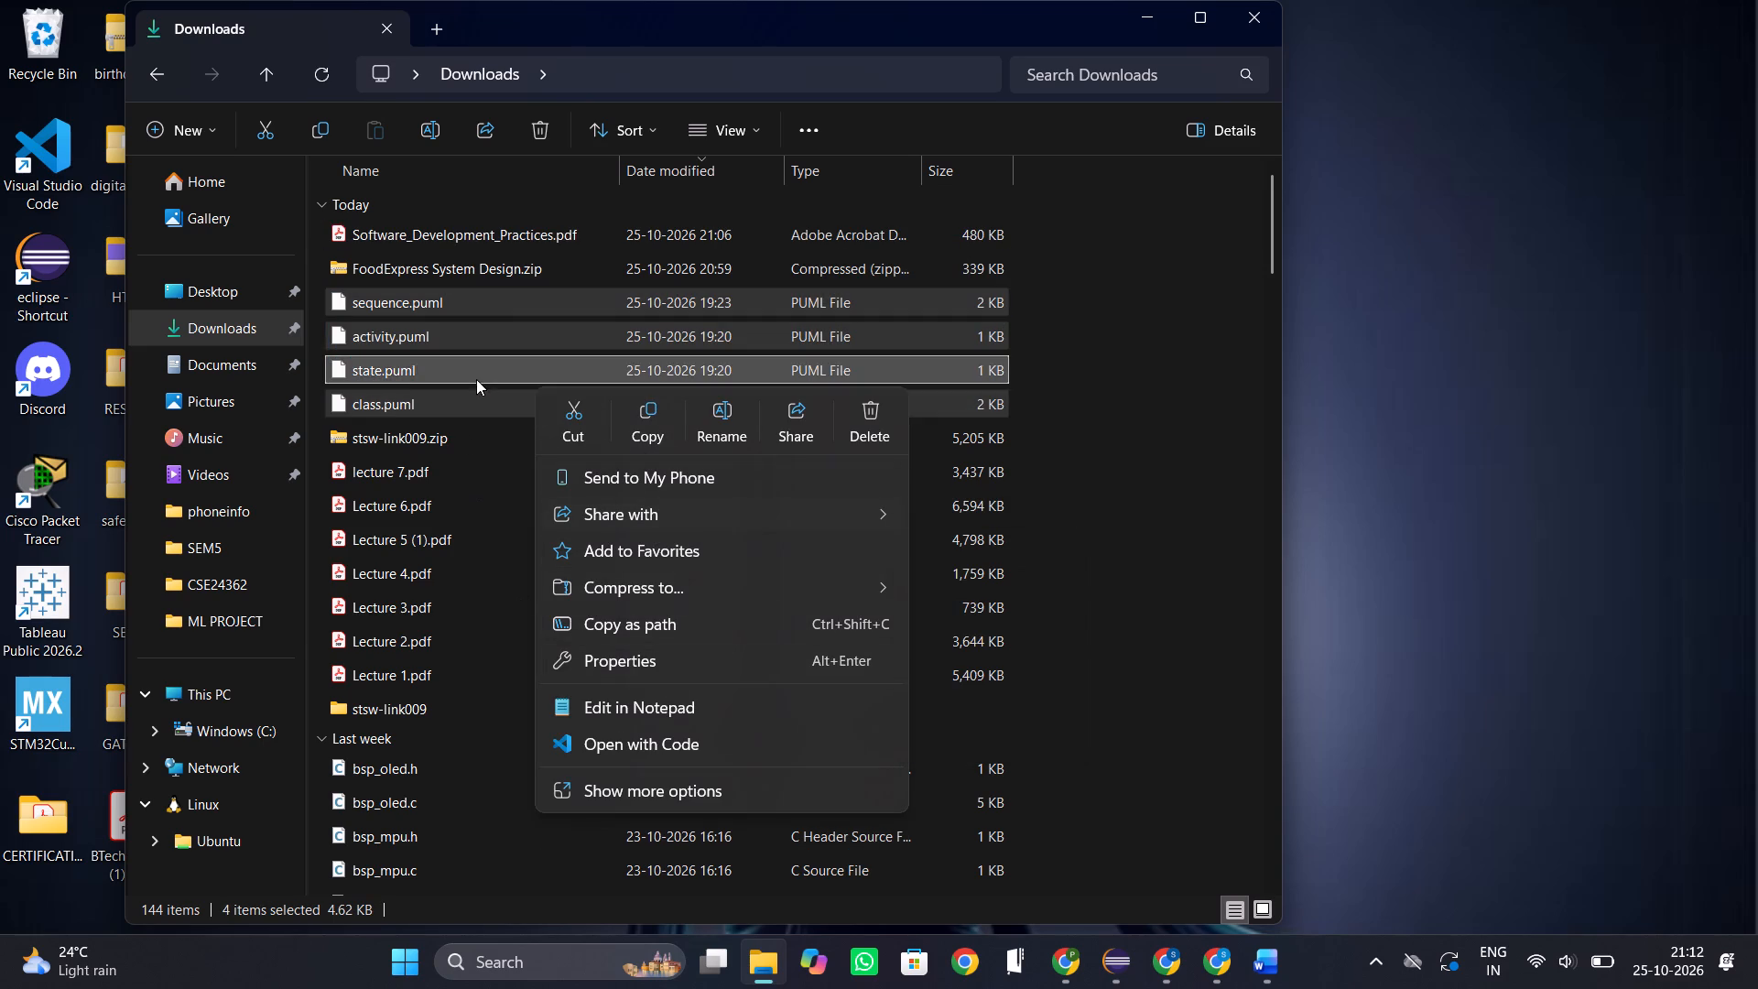
left_click(1375, 473)
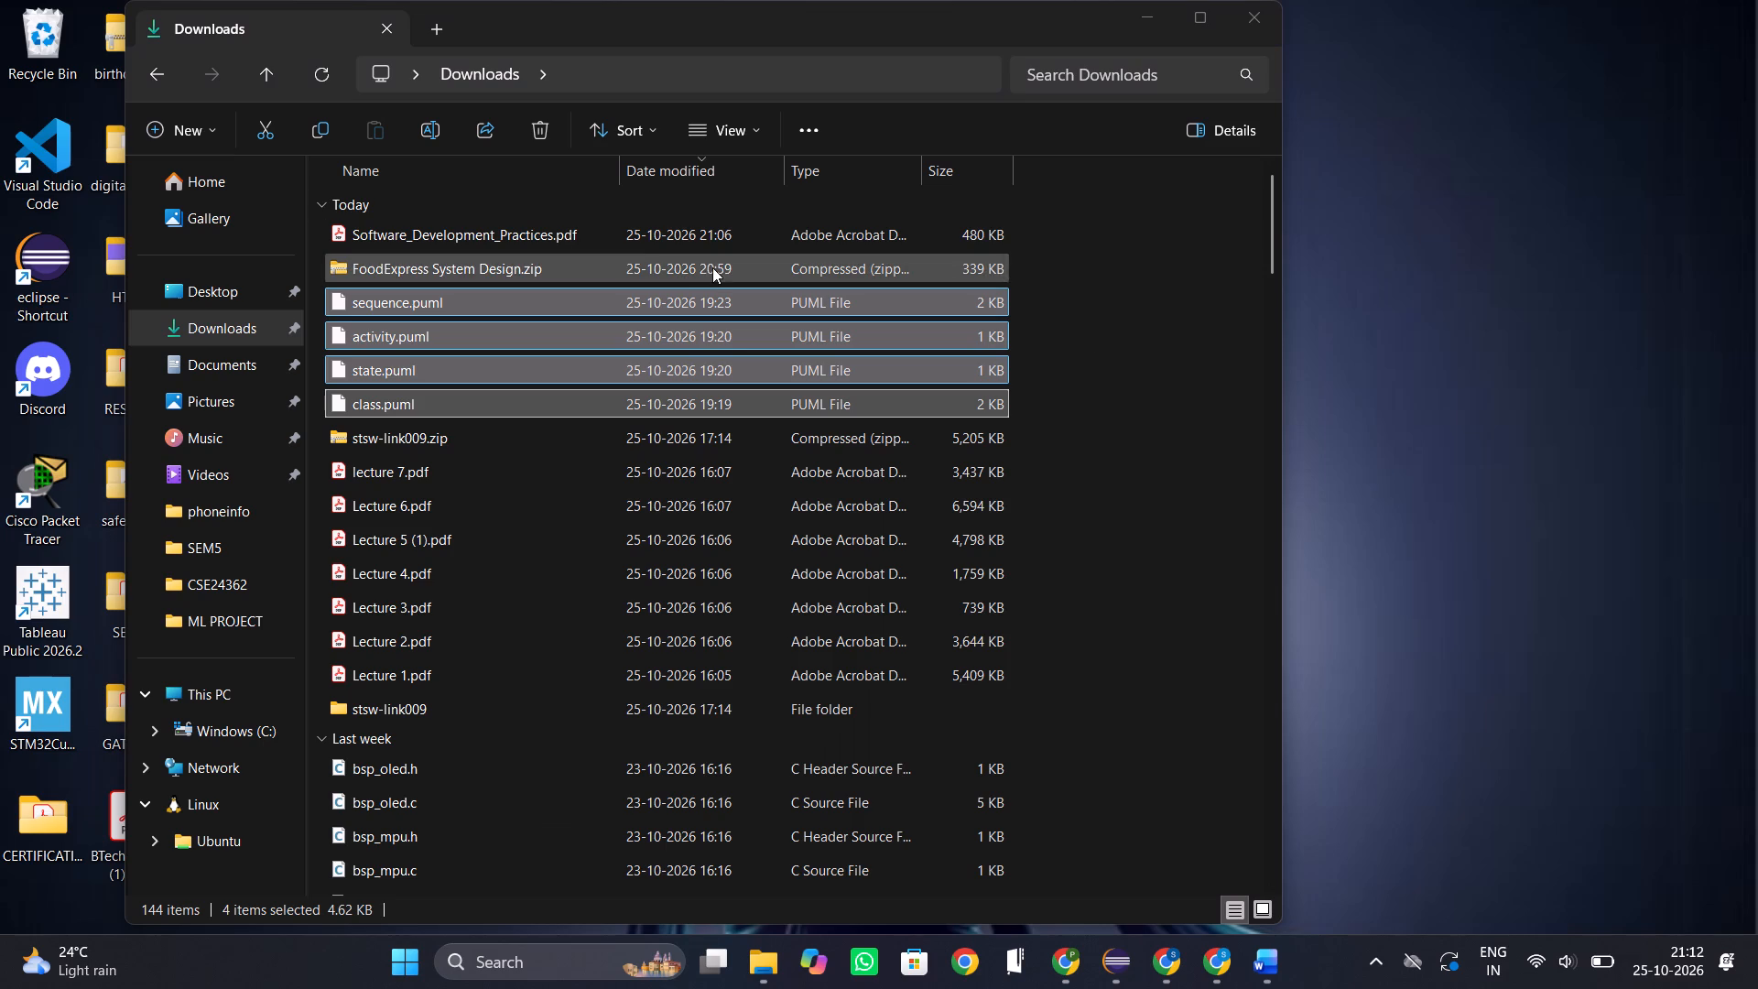
left_click(1418, 704)
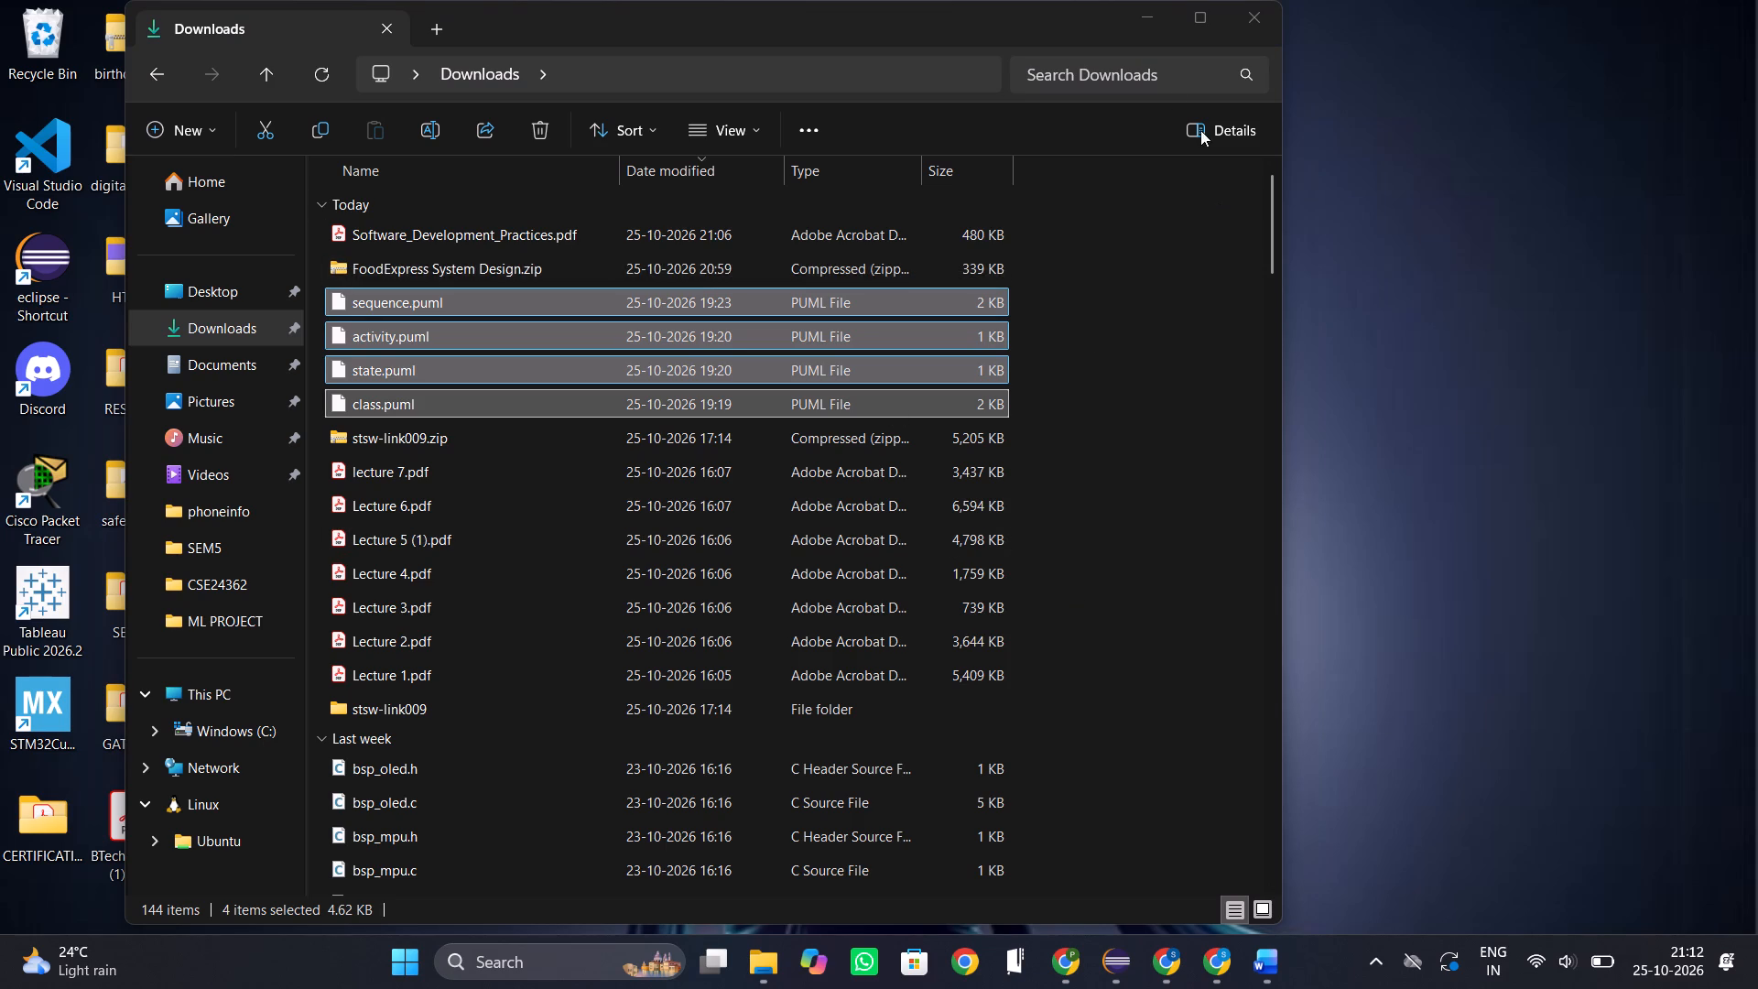
left_click(1135, 18)
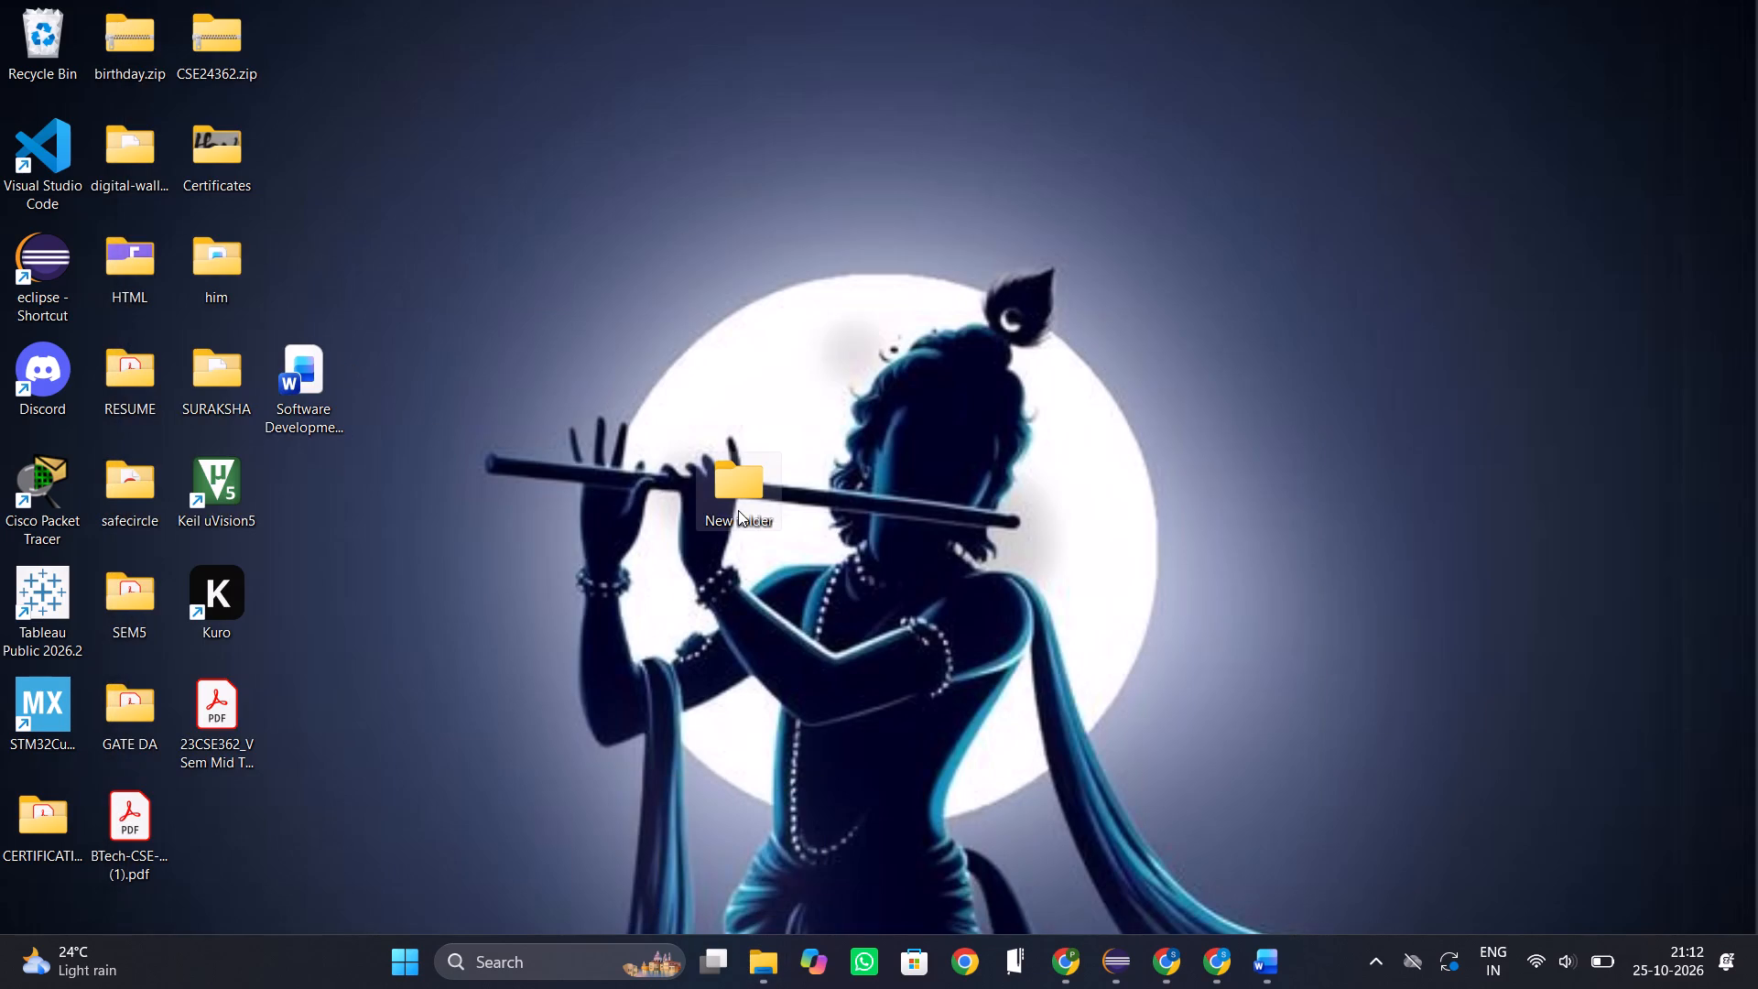
double_click(738, 510)
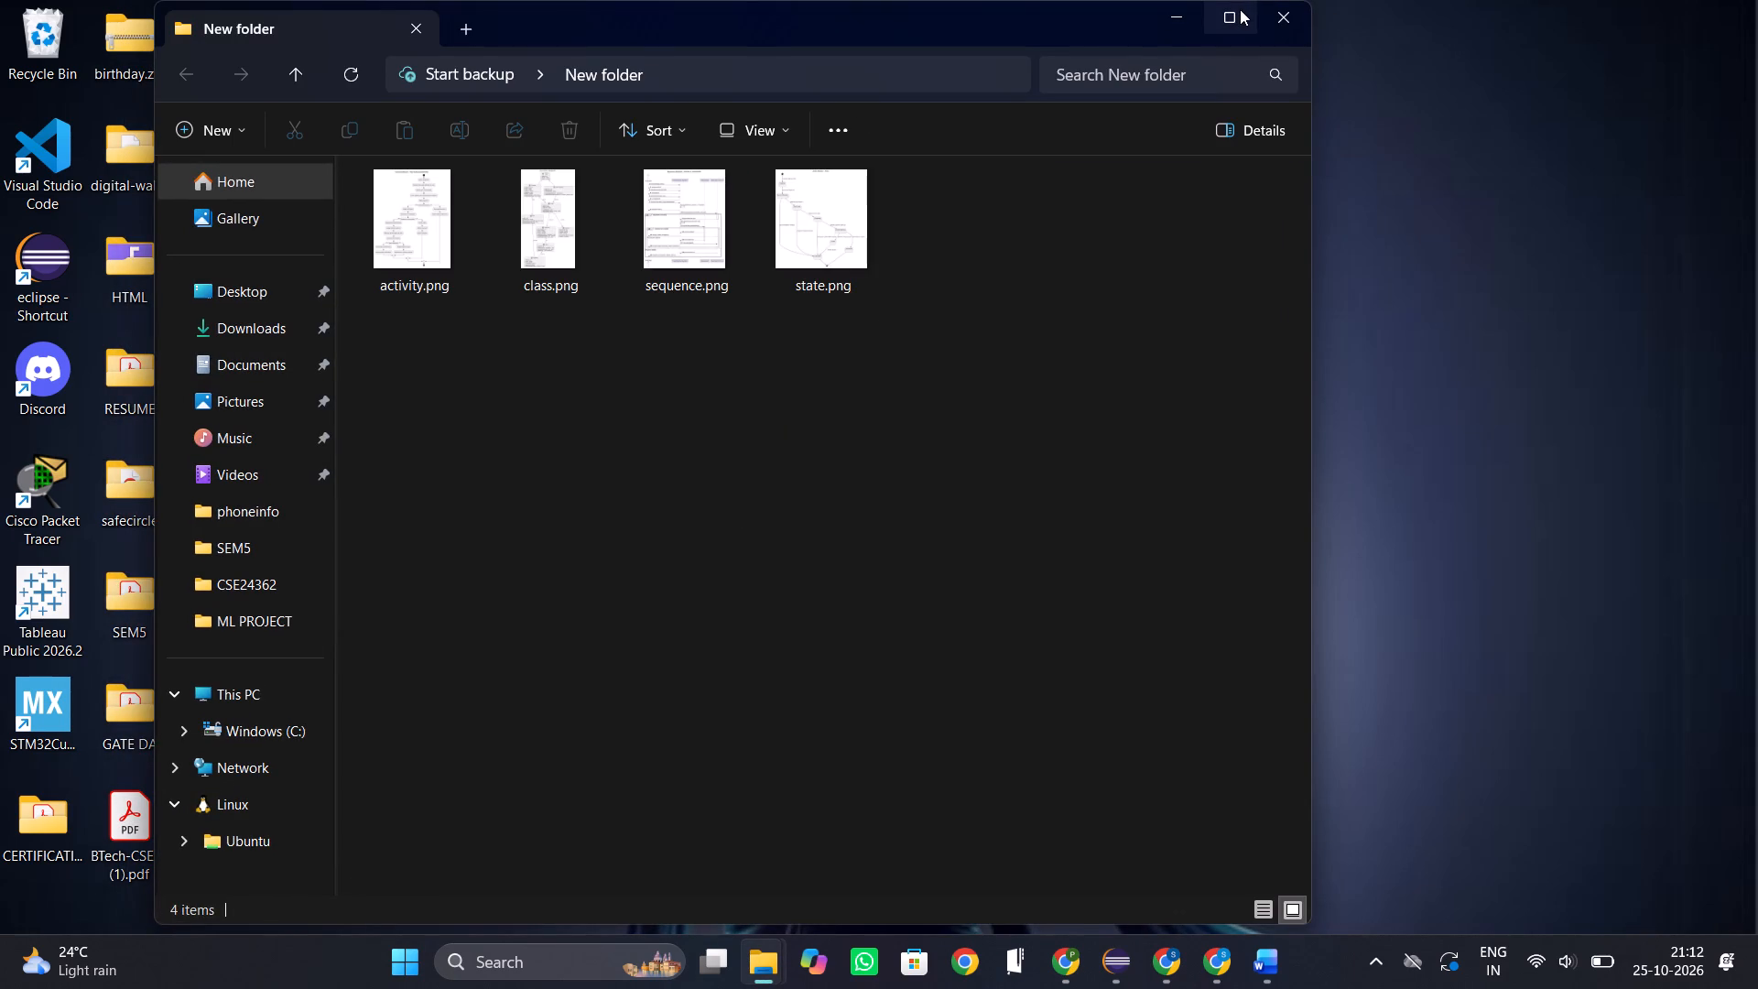
left_click(1182, 66)
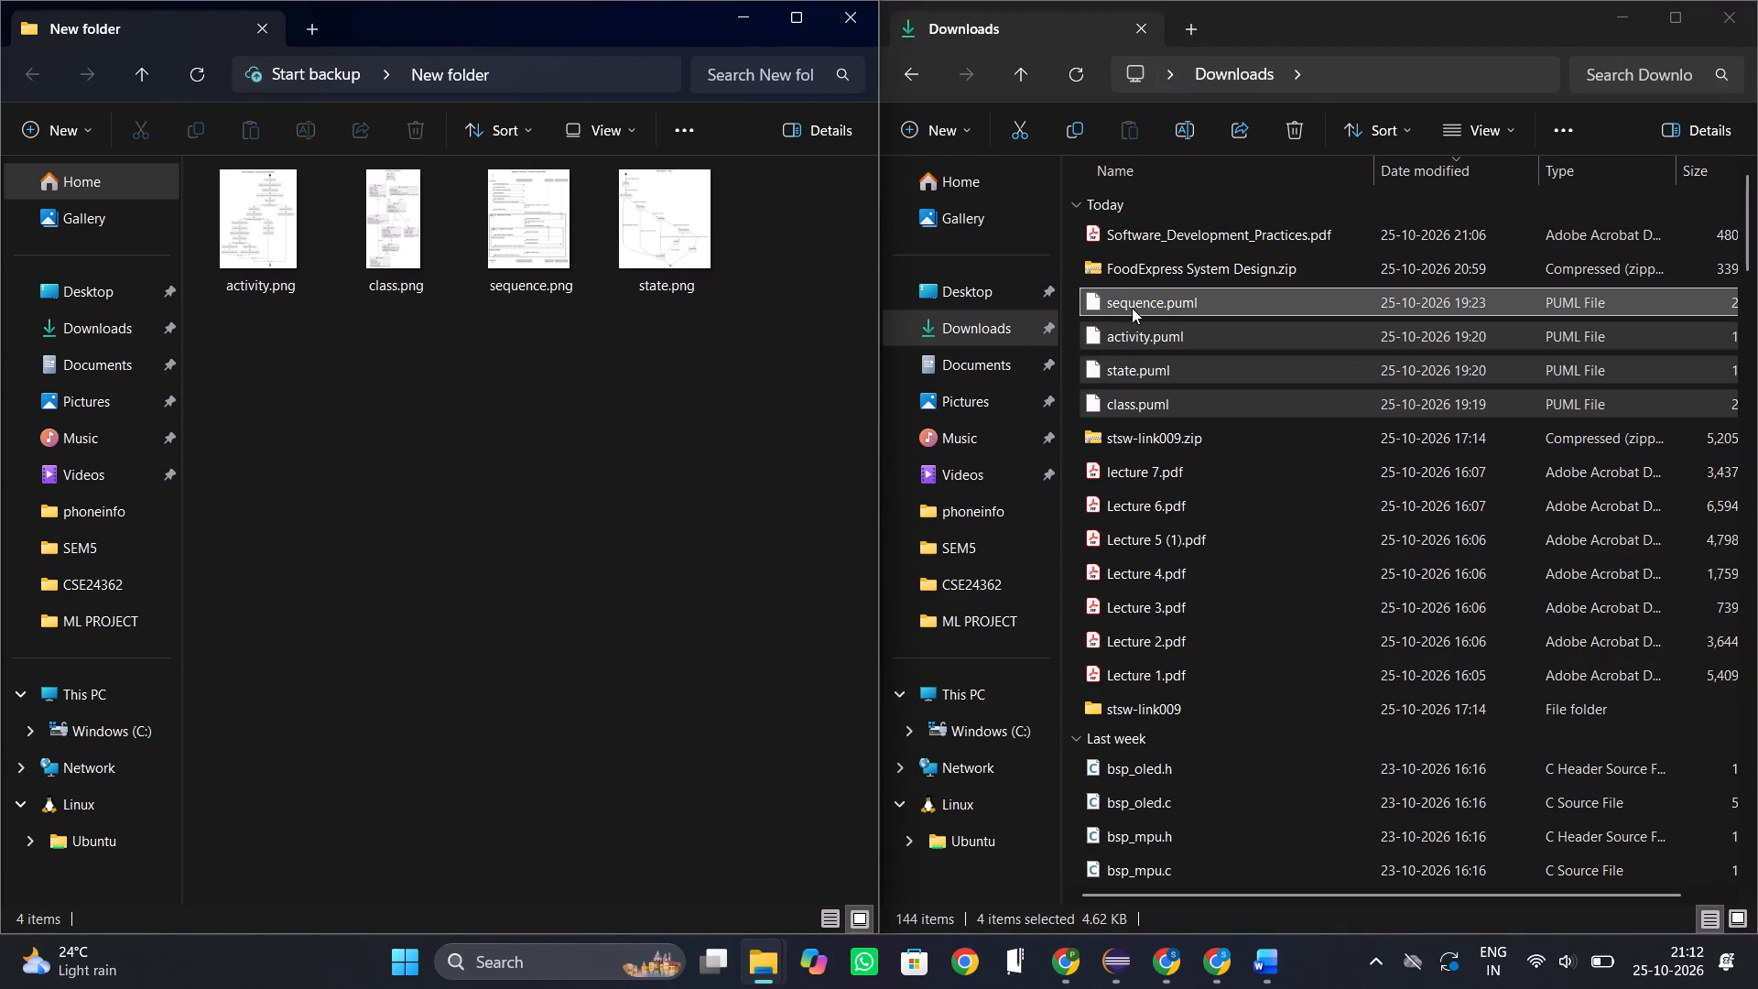
left_click_drag(1127, 303, 419, 458)
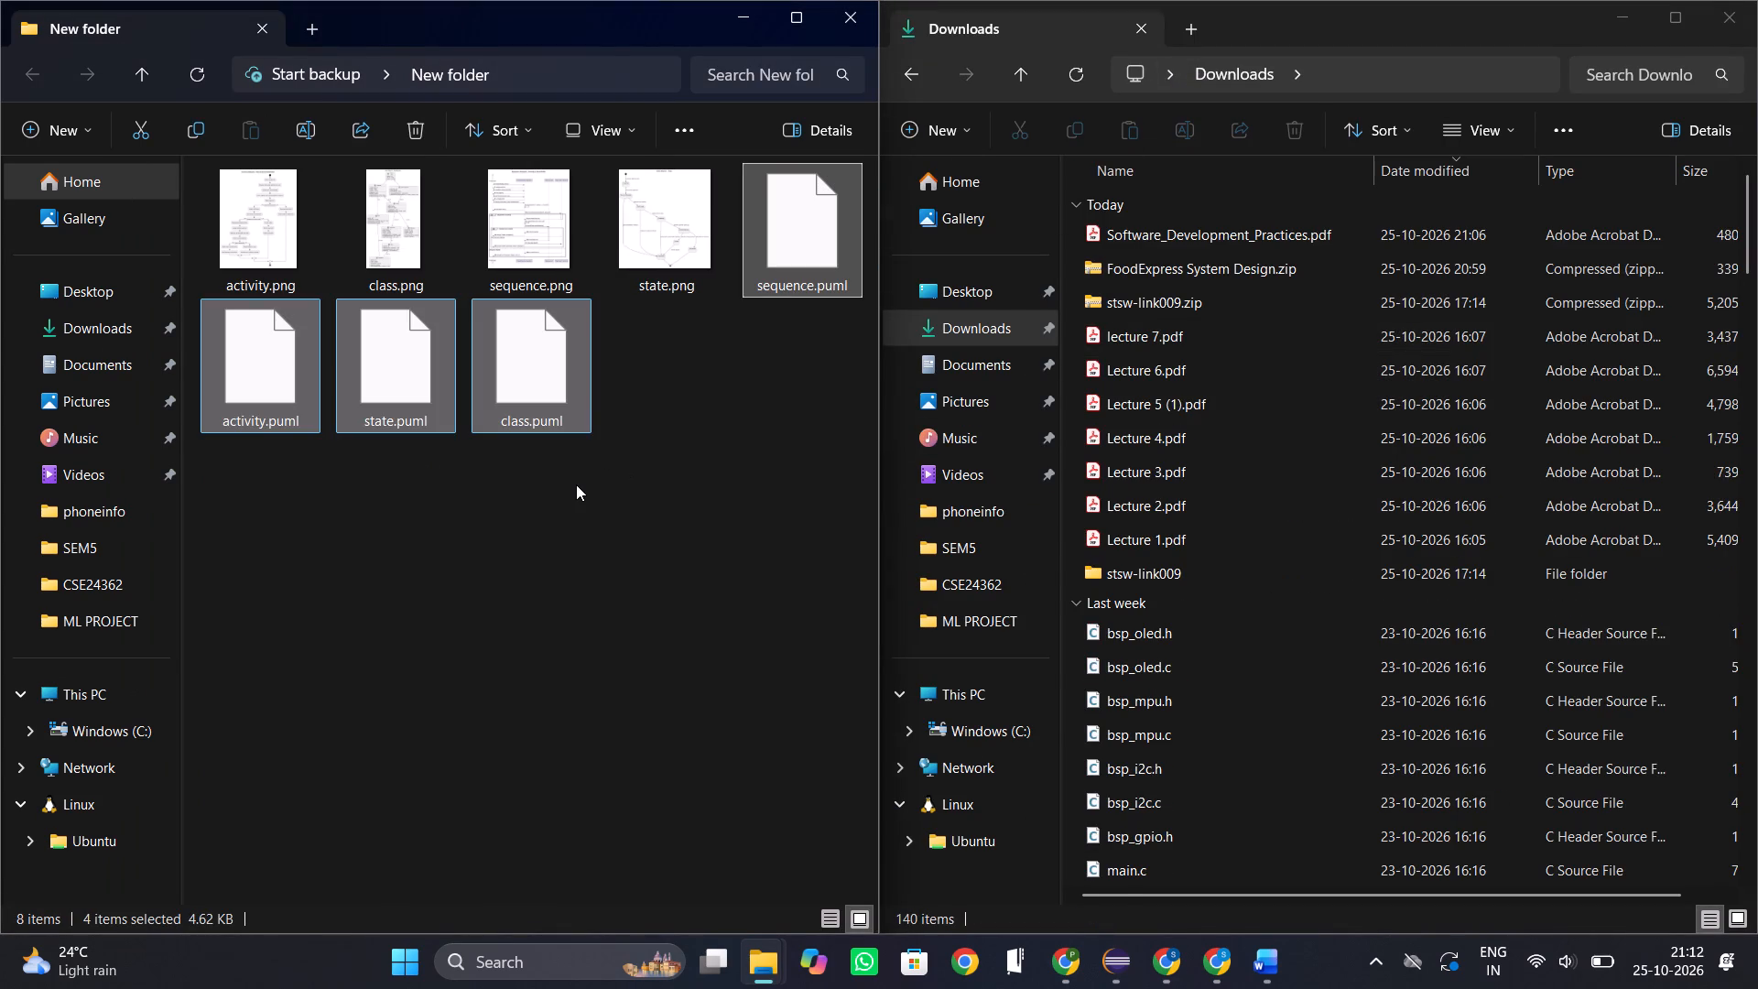
left_click(576, 484)
Move Software_Development_Practices.pdf from Downloads into New folder.
left_click_drag(1170, 237, 1131, 280)
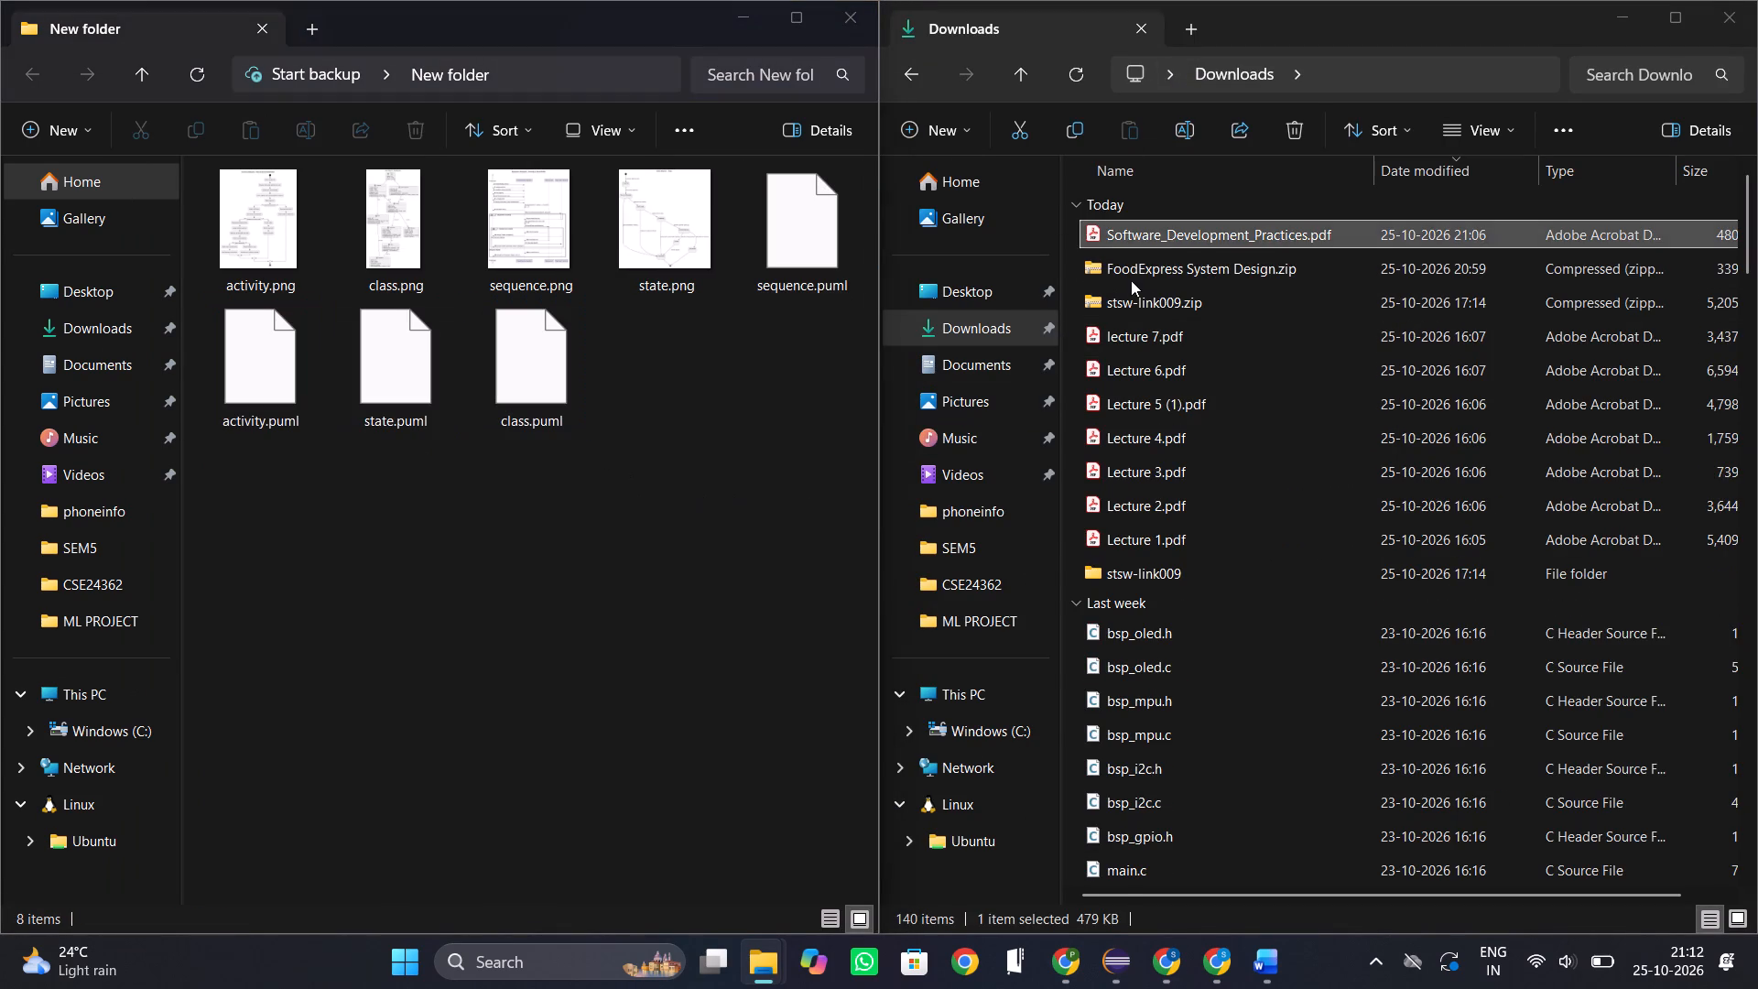
left_click_drag(1131, 280, 566, 684)
Create a subfolder named puml_source_files inside the desktop's New folder.
right_click(488, 647)
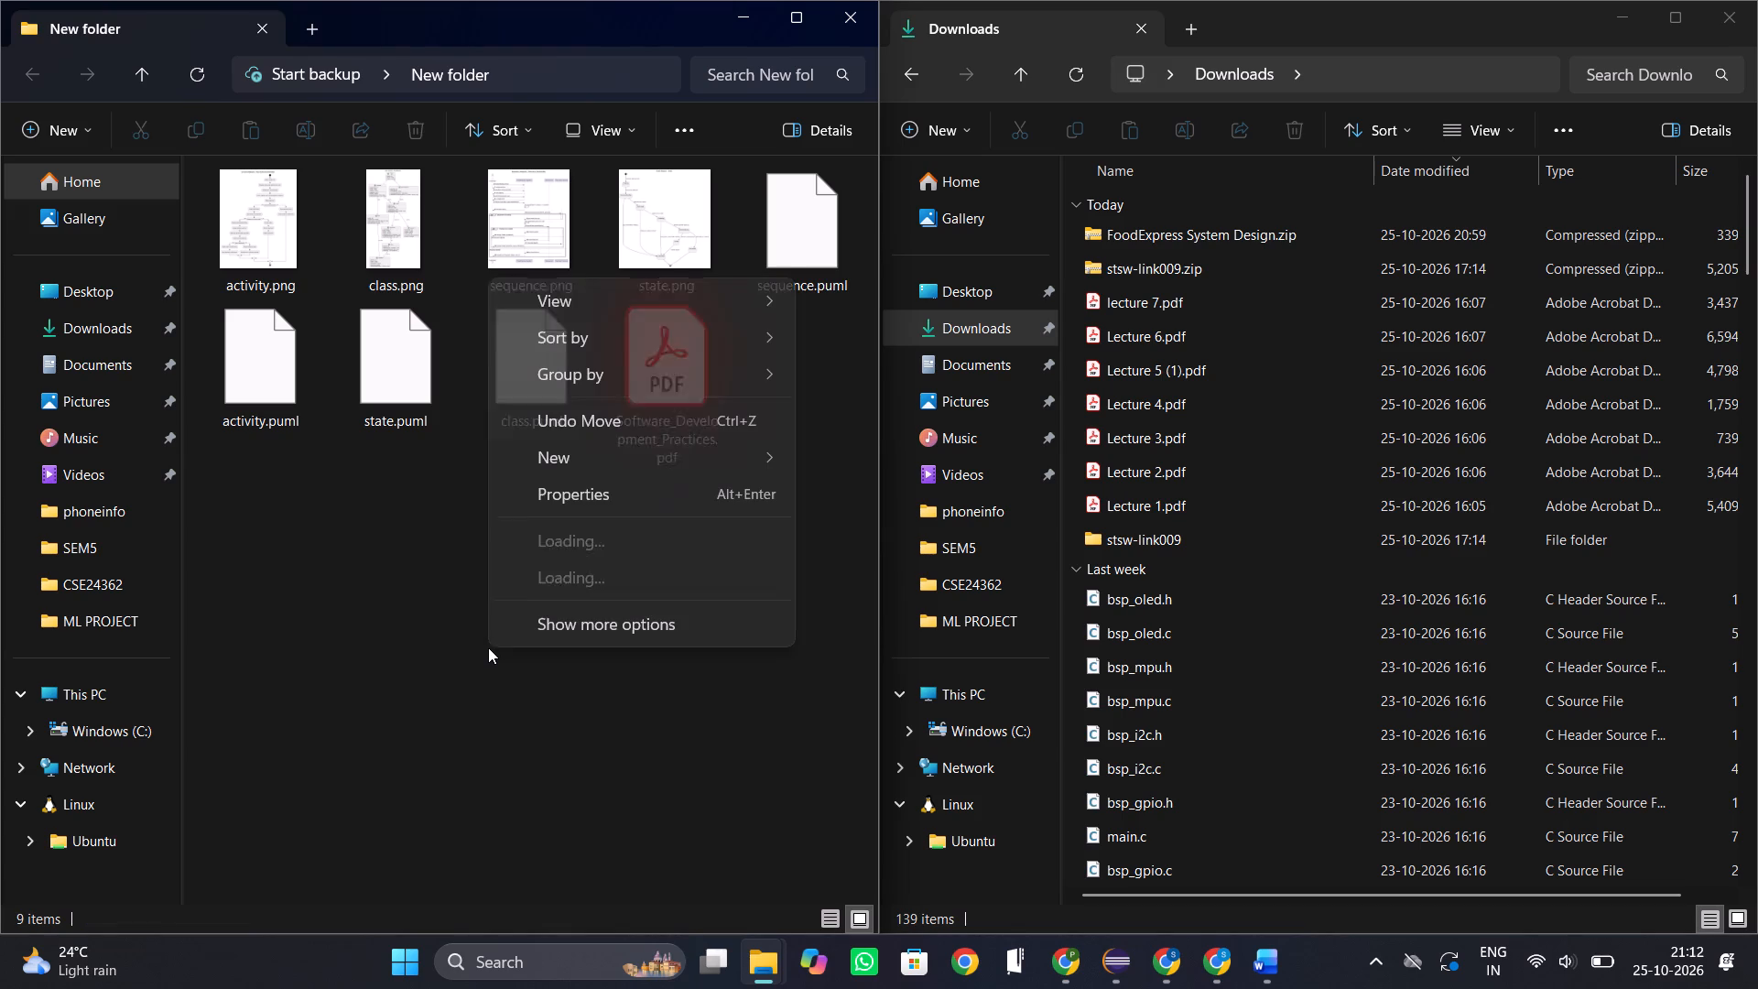
left_click(595, 440)
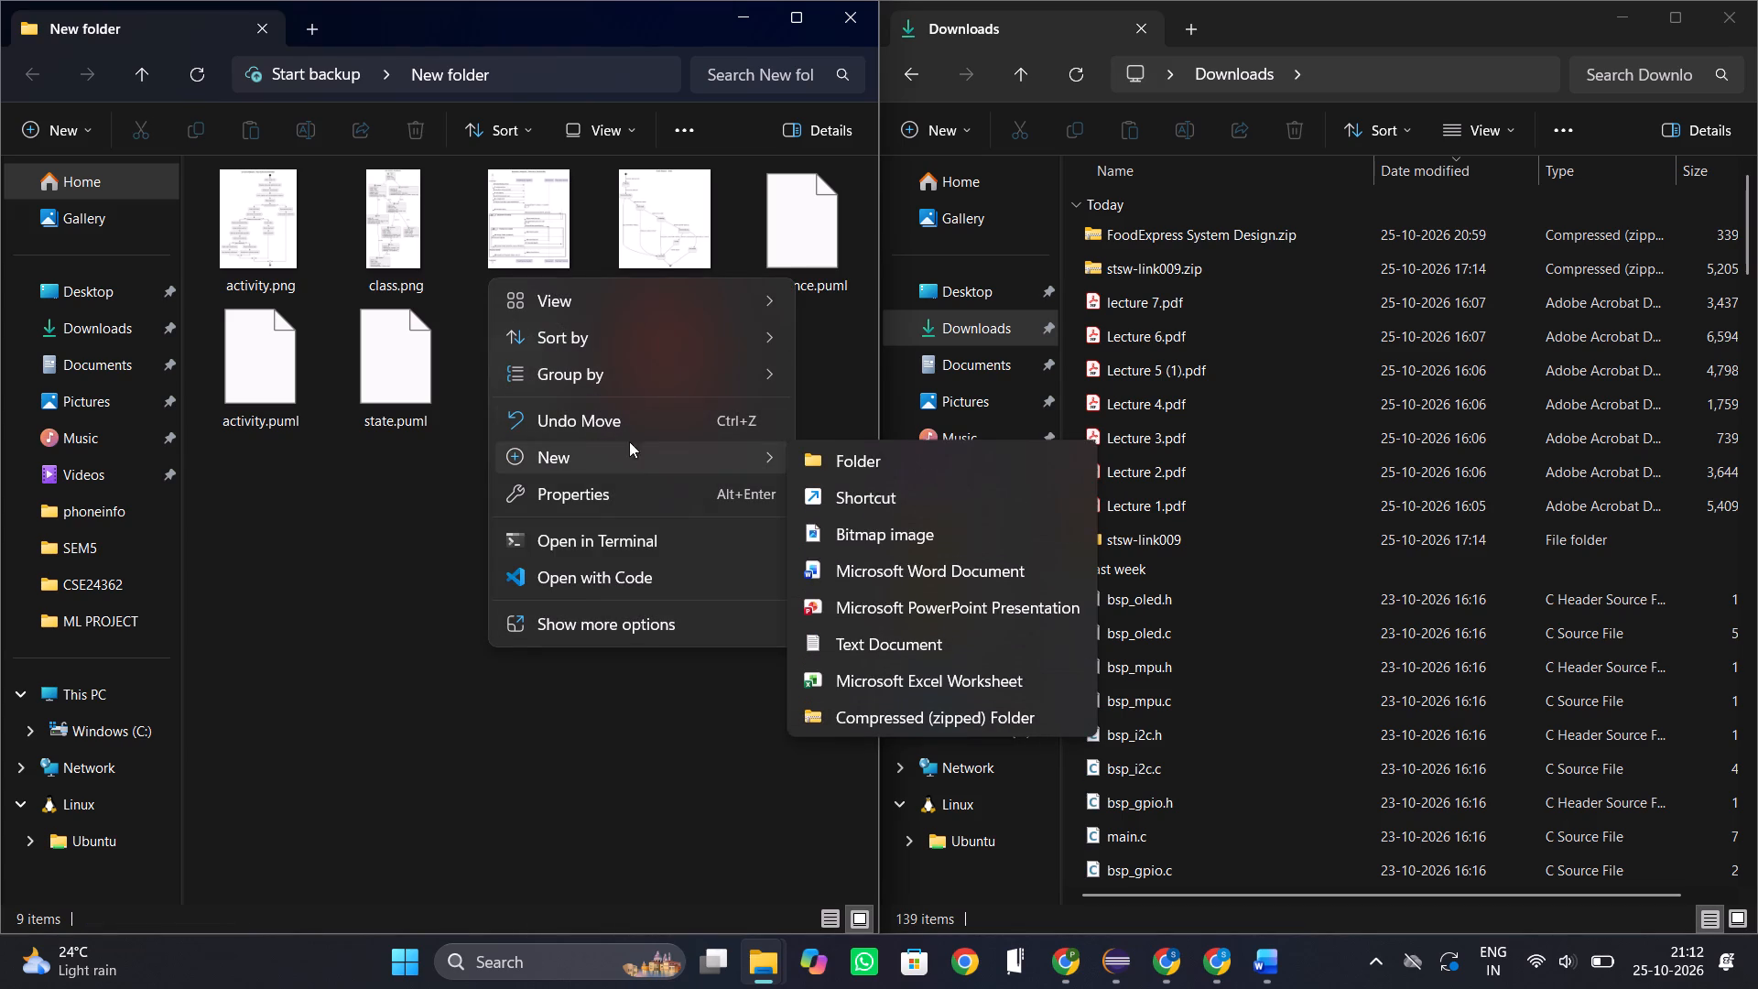
left_click(832, 458)
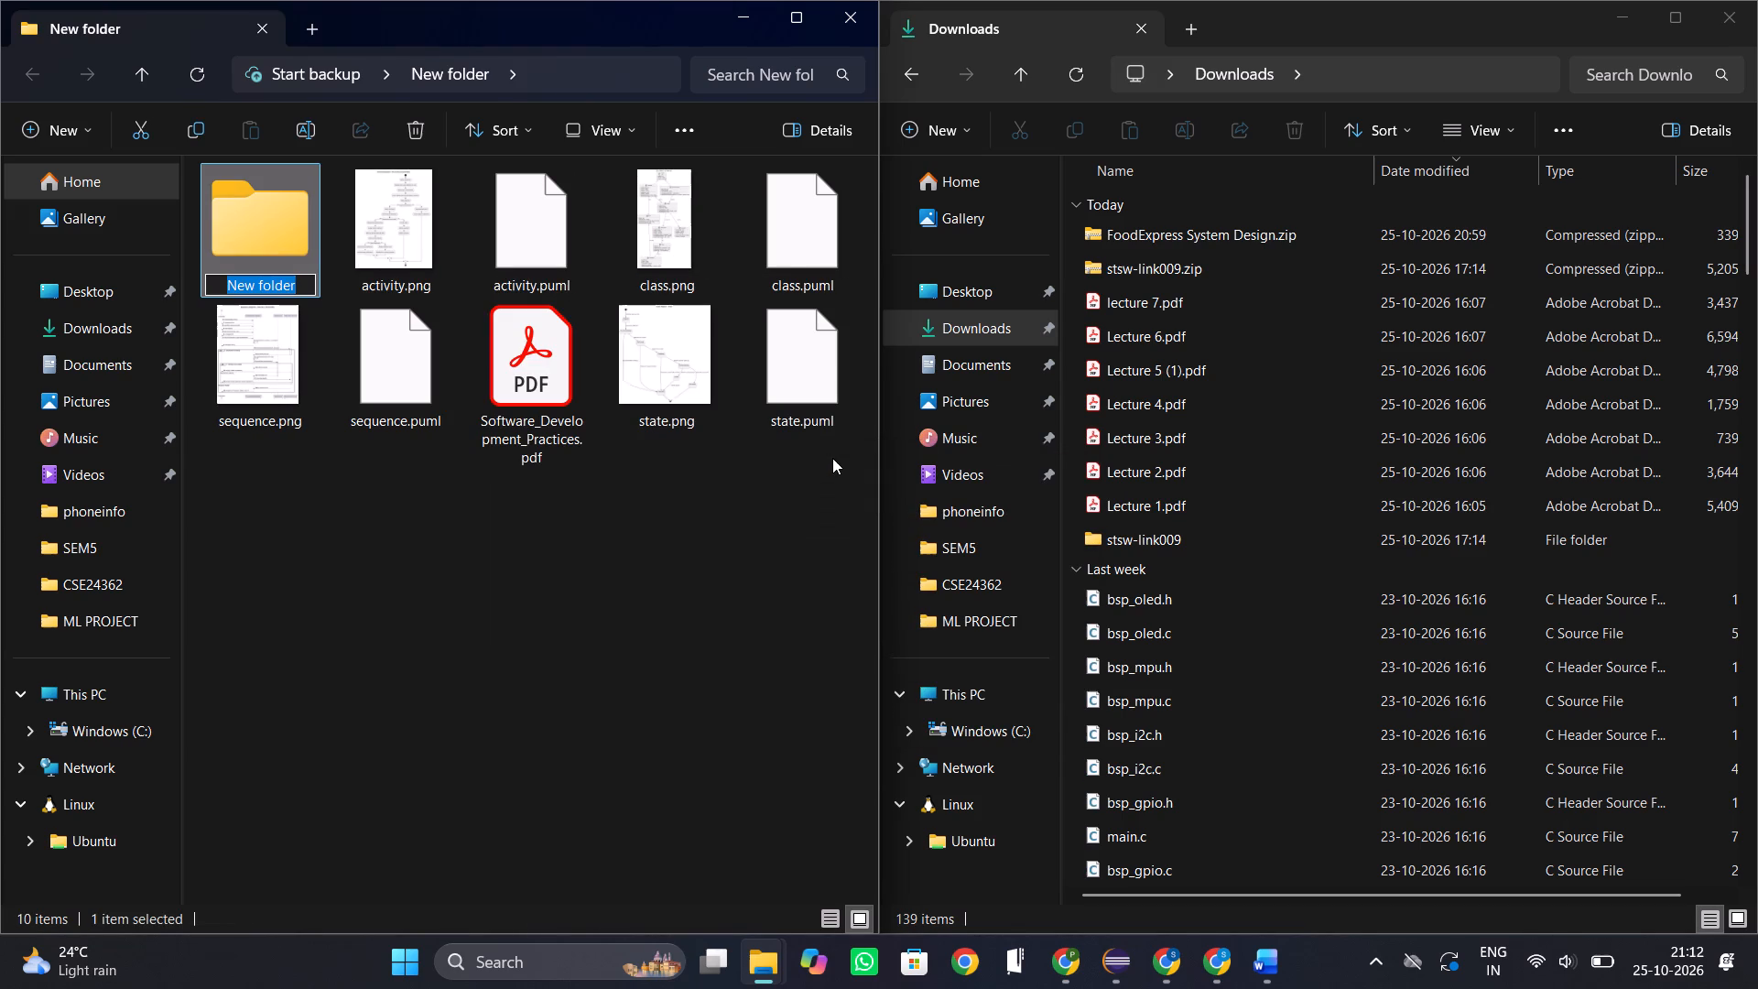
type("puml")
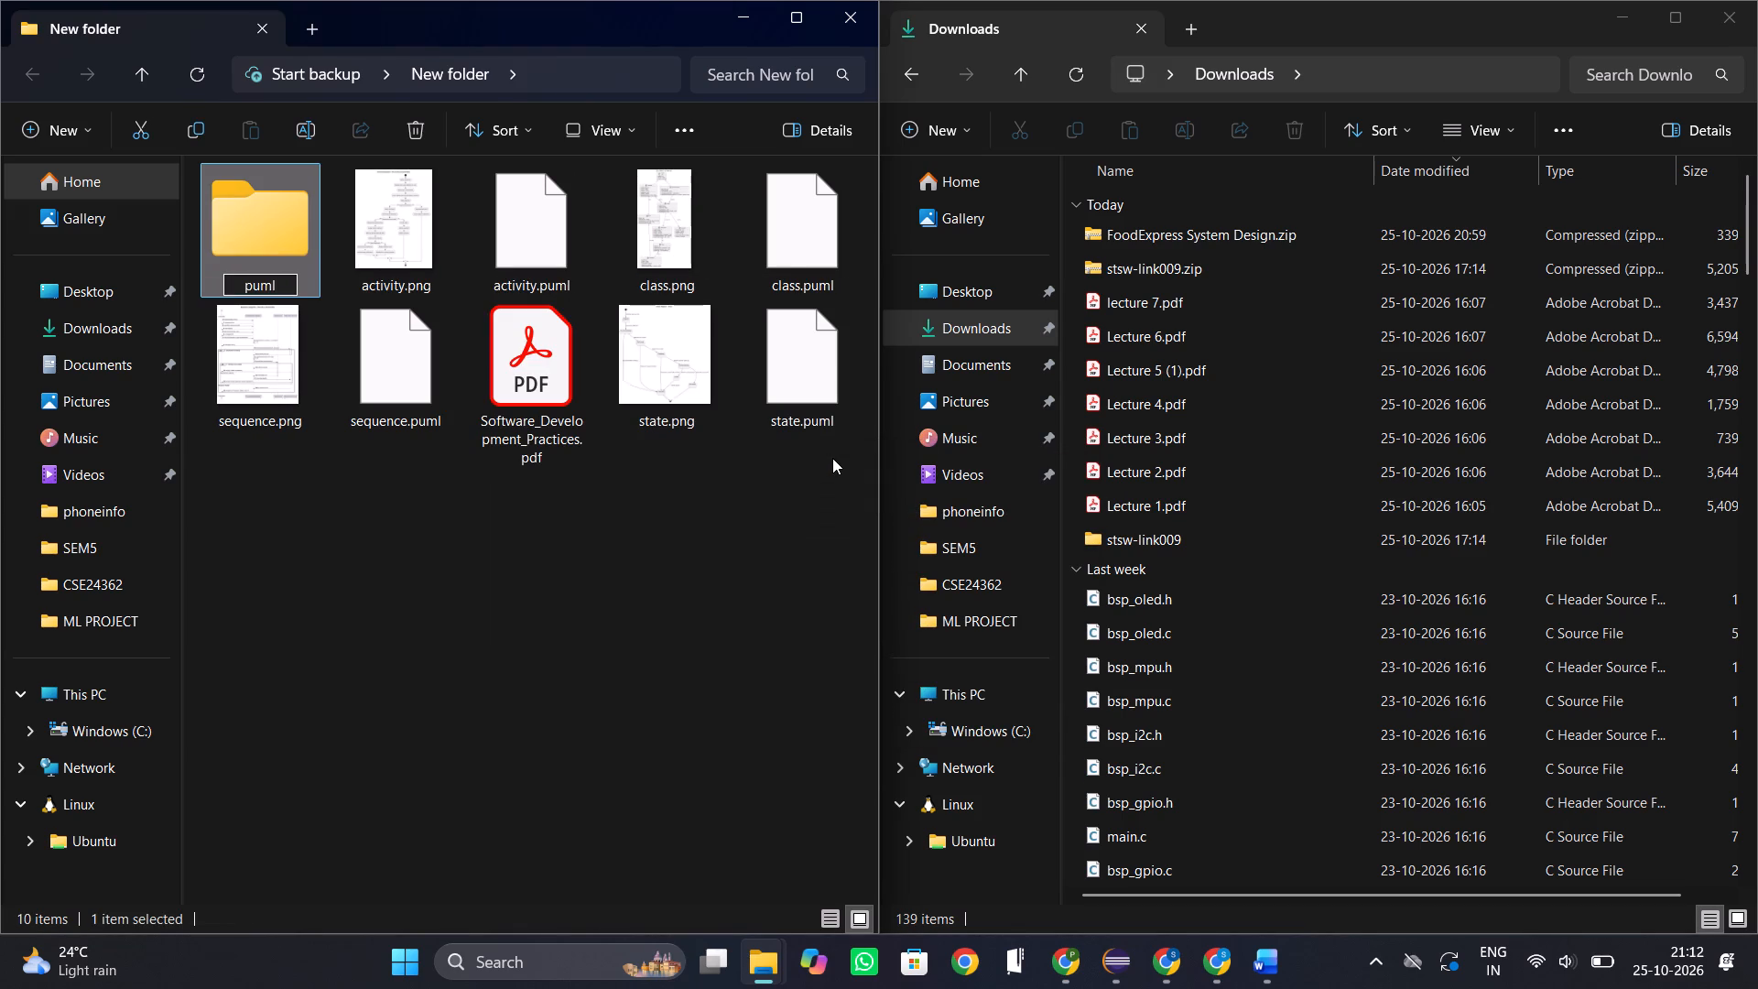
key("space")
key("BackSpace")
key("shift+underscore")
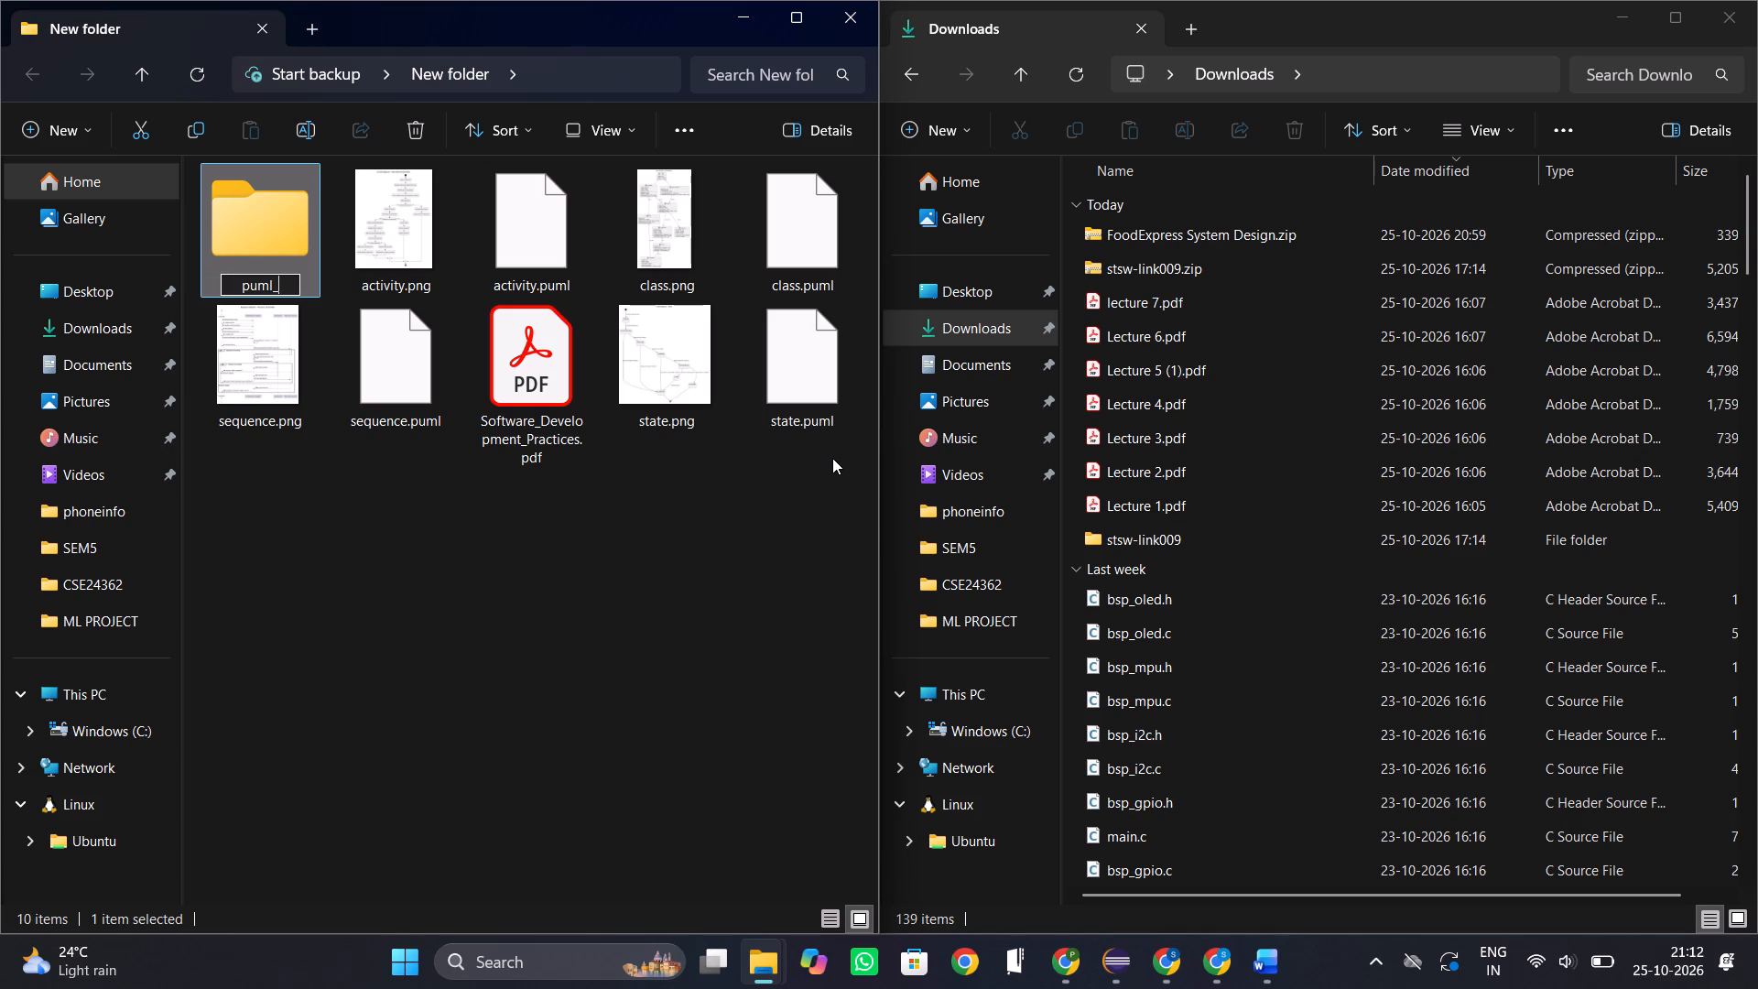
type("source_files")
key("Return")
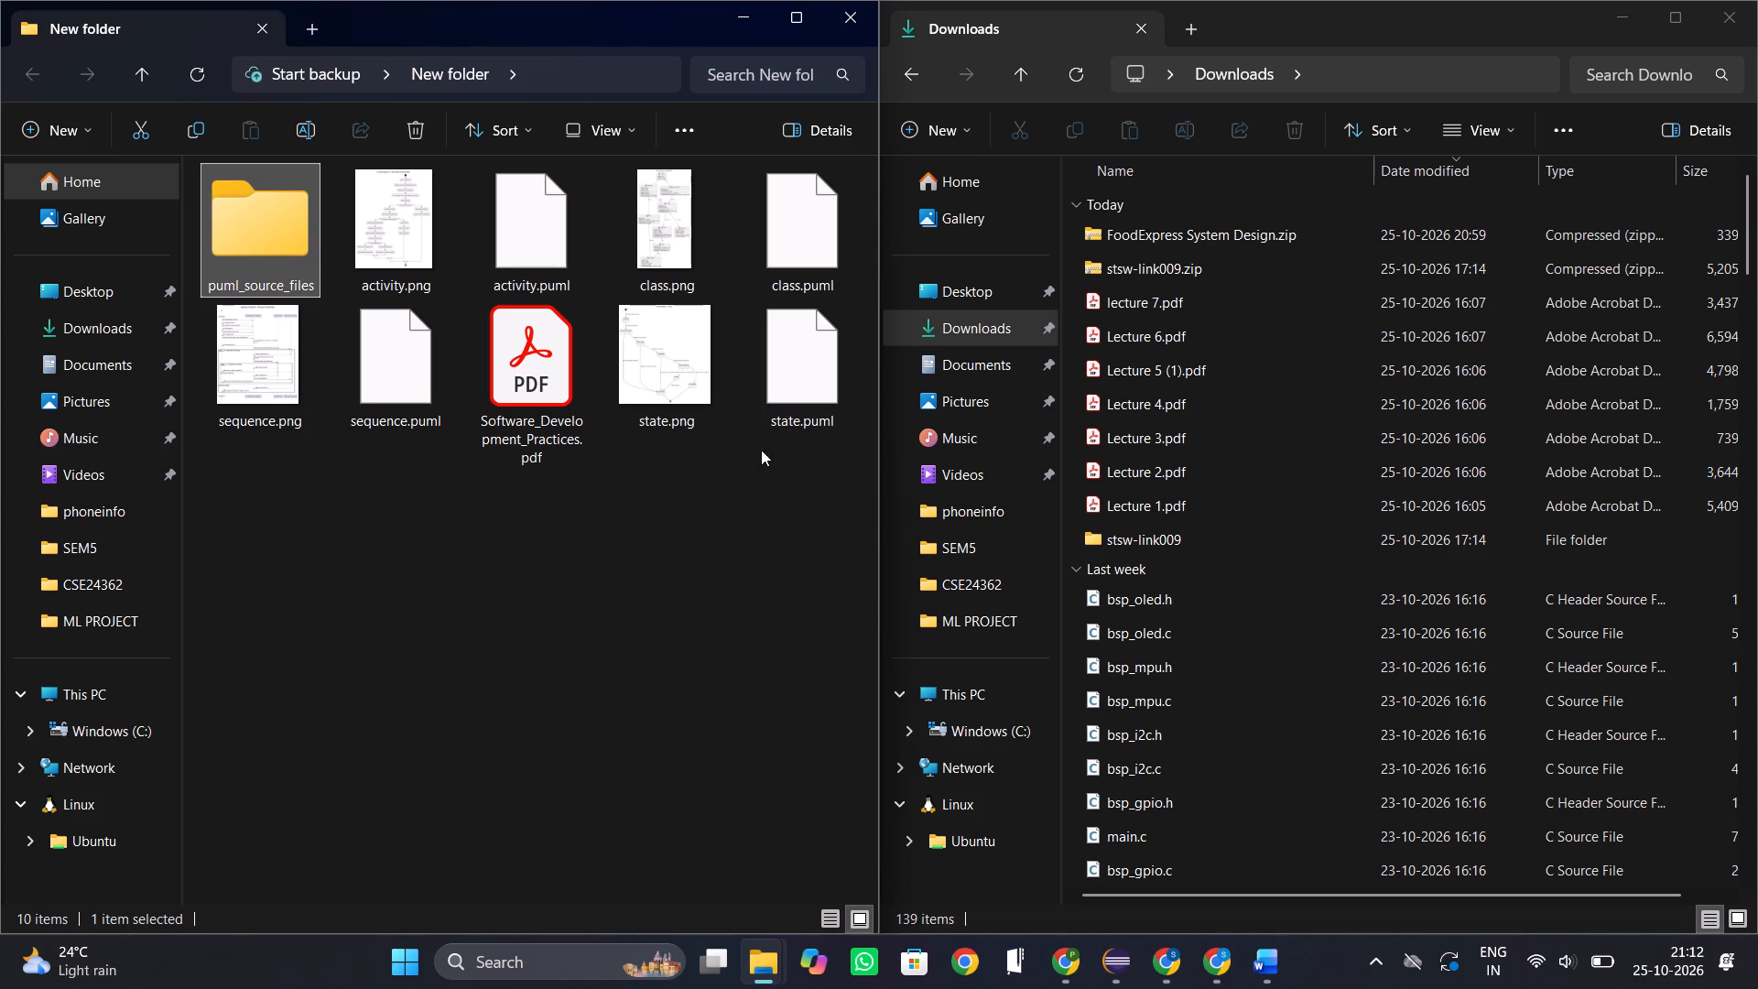
Move sequence.puml, activity.puml, class.puml and state.puml into the puml_source_files subfolder.
left_click_drag(720, 415, 641, 747)
left_click(641, 747)
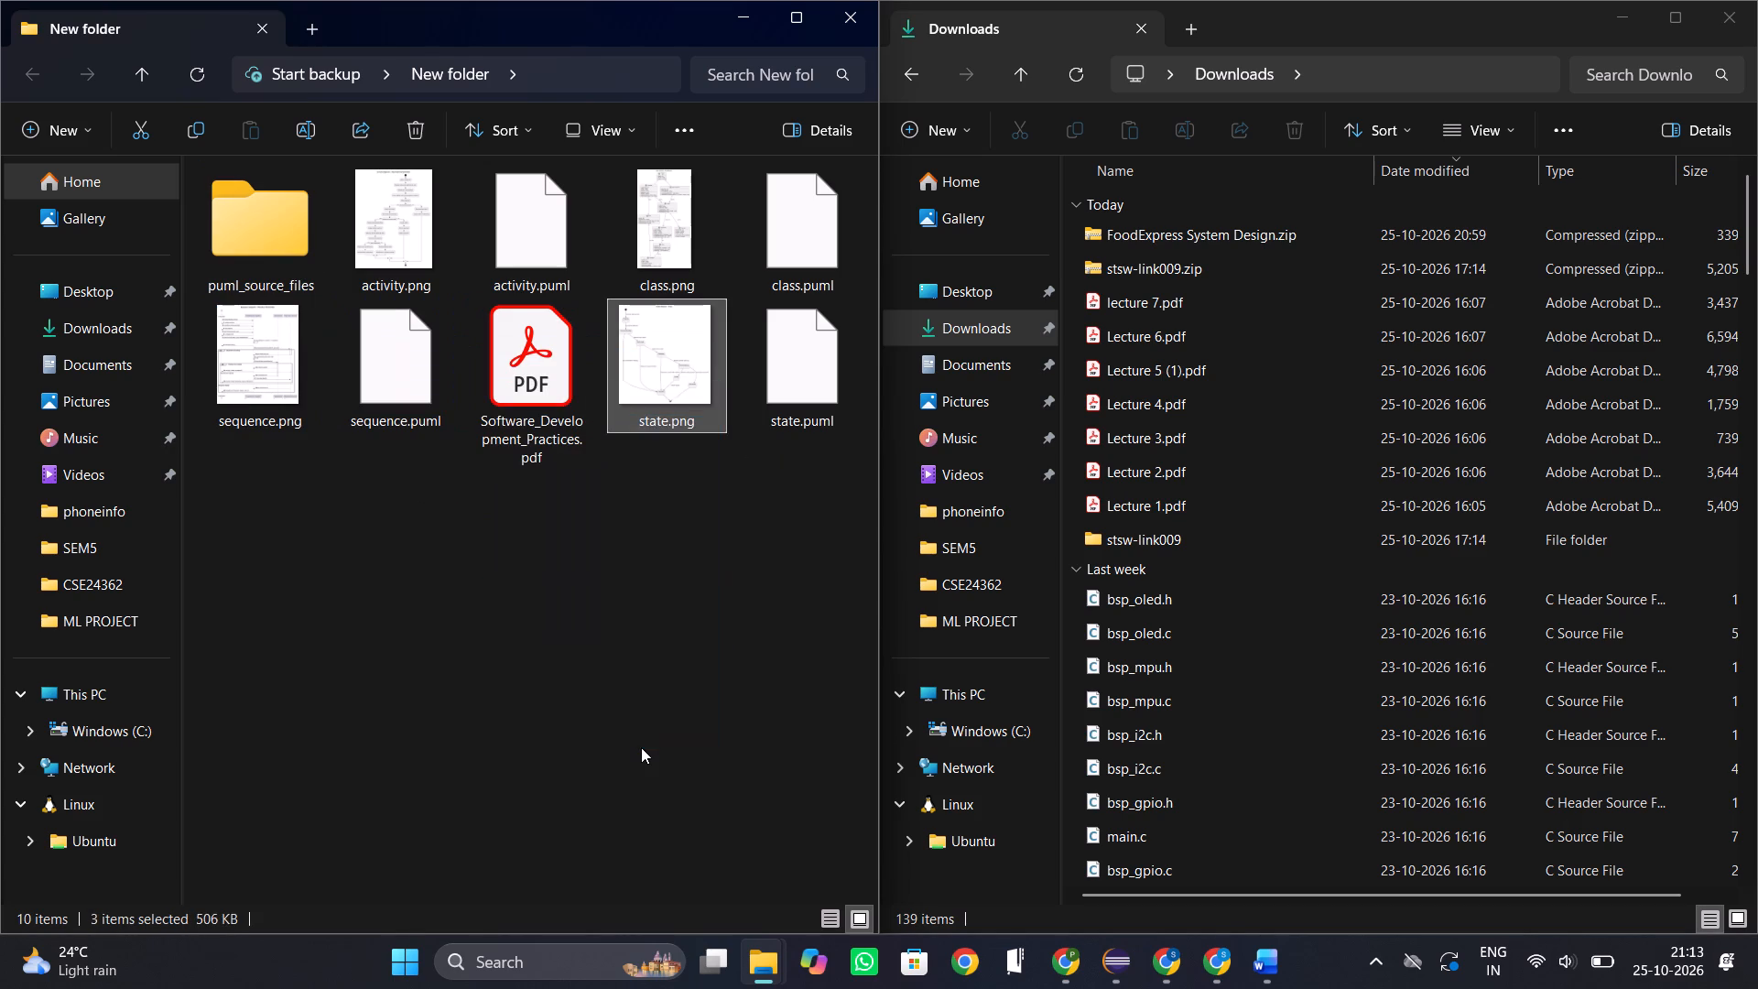
left_click_drag(392, 381, 299, 440)
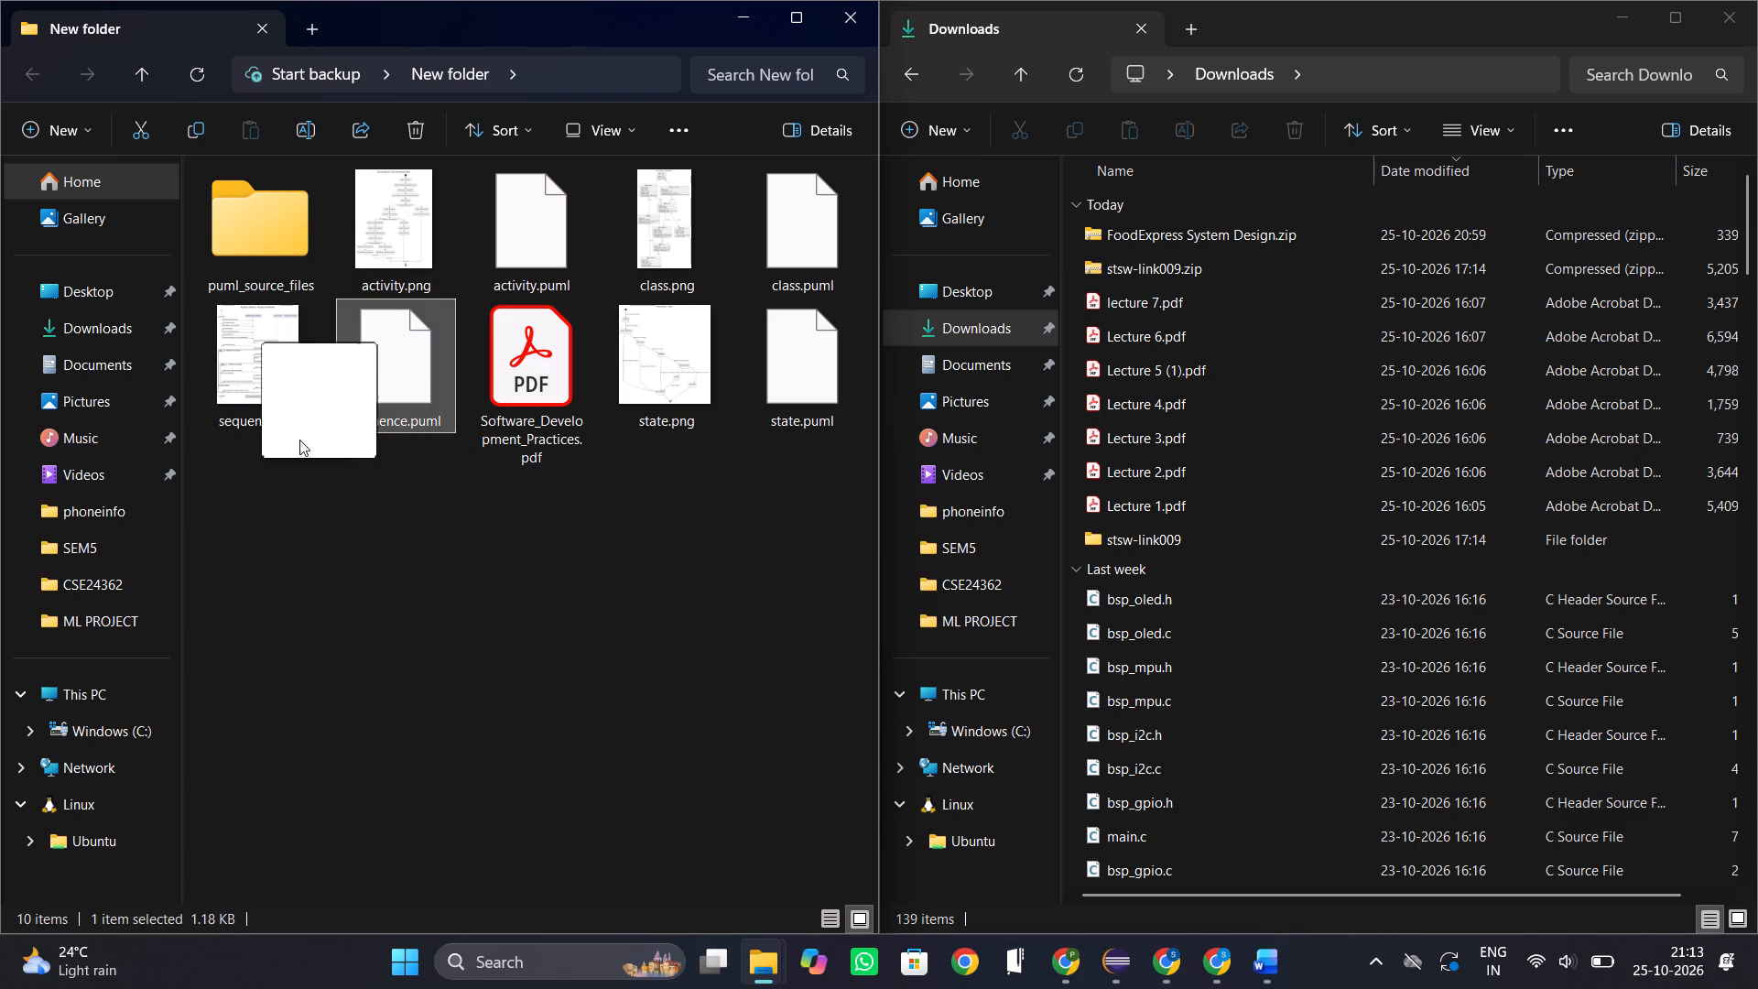
left_click_drag(299, 440, 221, 282)
left_click_drag(541, 255, 237, 256)
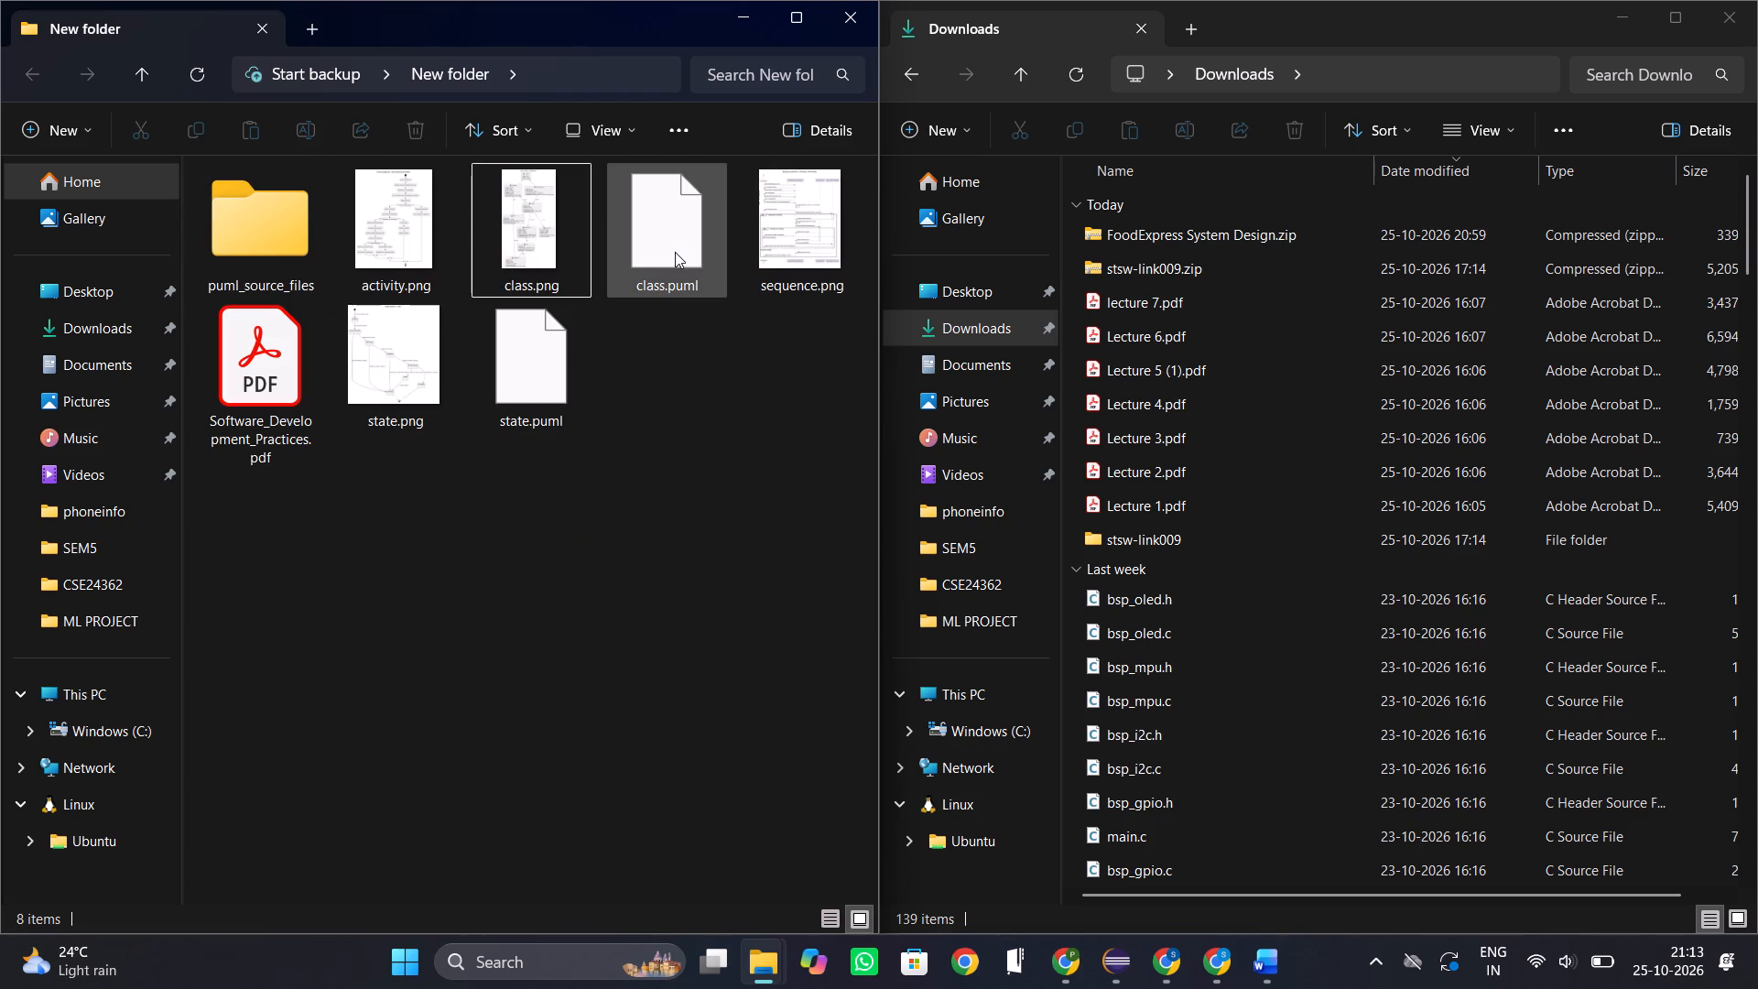
left_click_drag(675, 252, 307, 257)
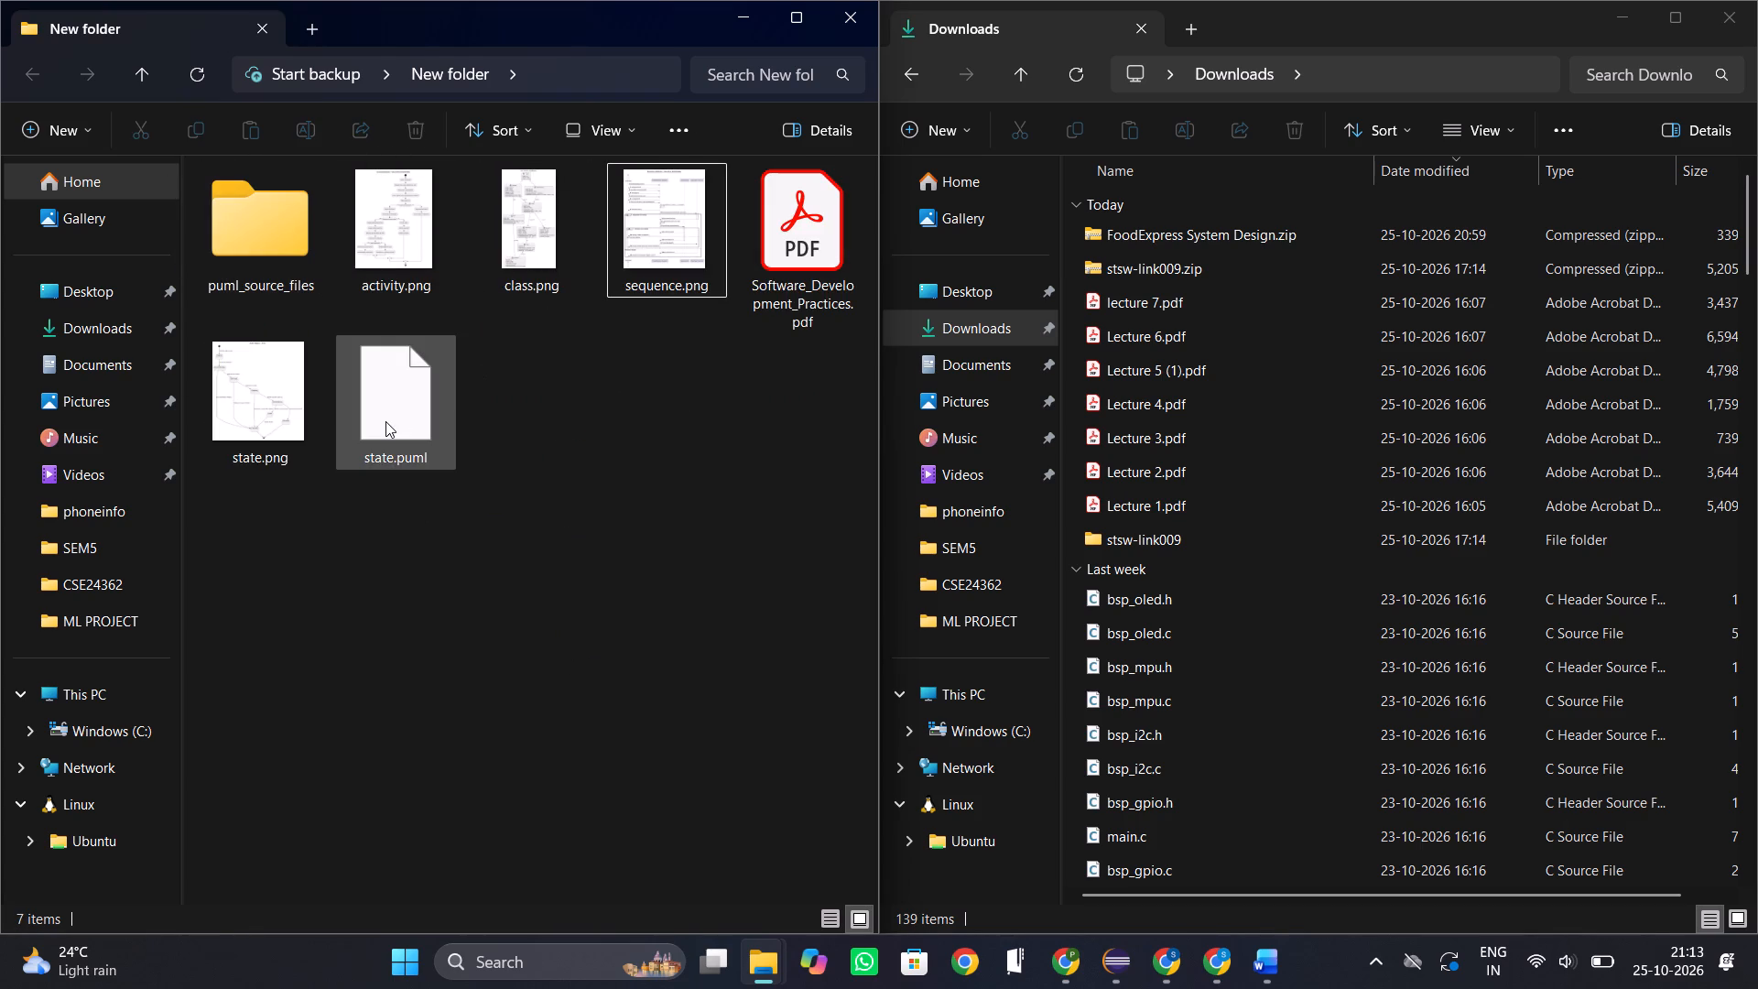
left_click_drag(385, 421, 233, 266)
left_click(547, 445)
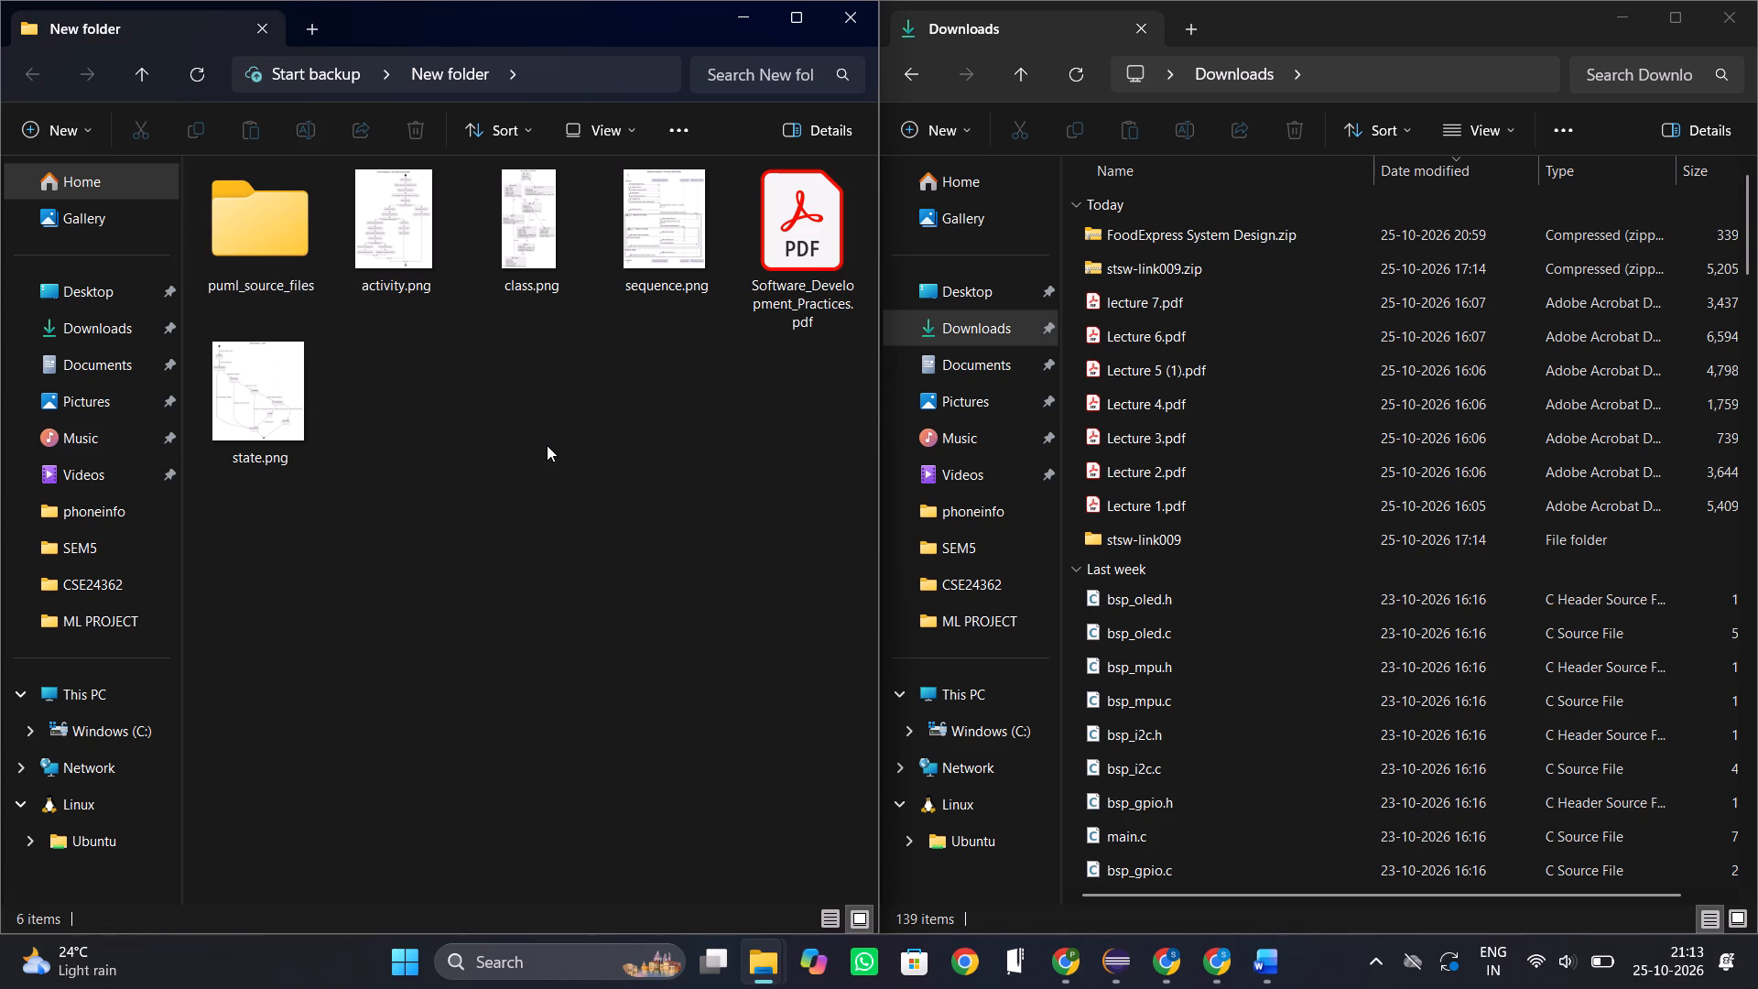
Close the New folder window and minimize the Downloads window to clear the desktop.
left_click(841, 23)
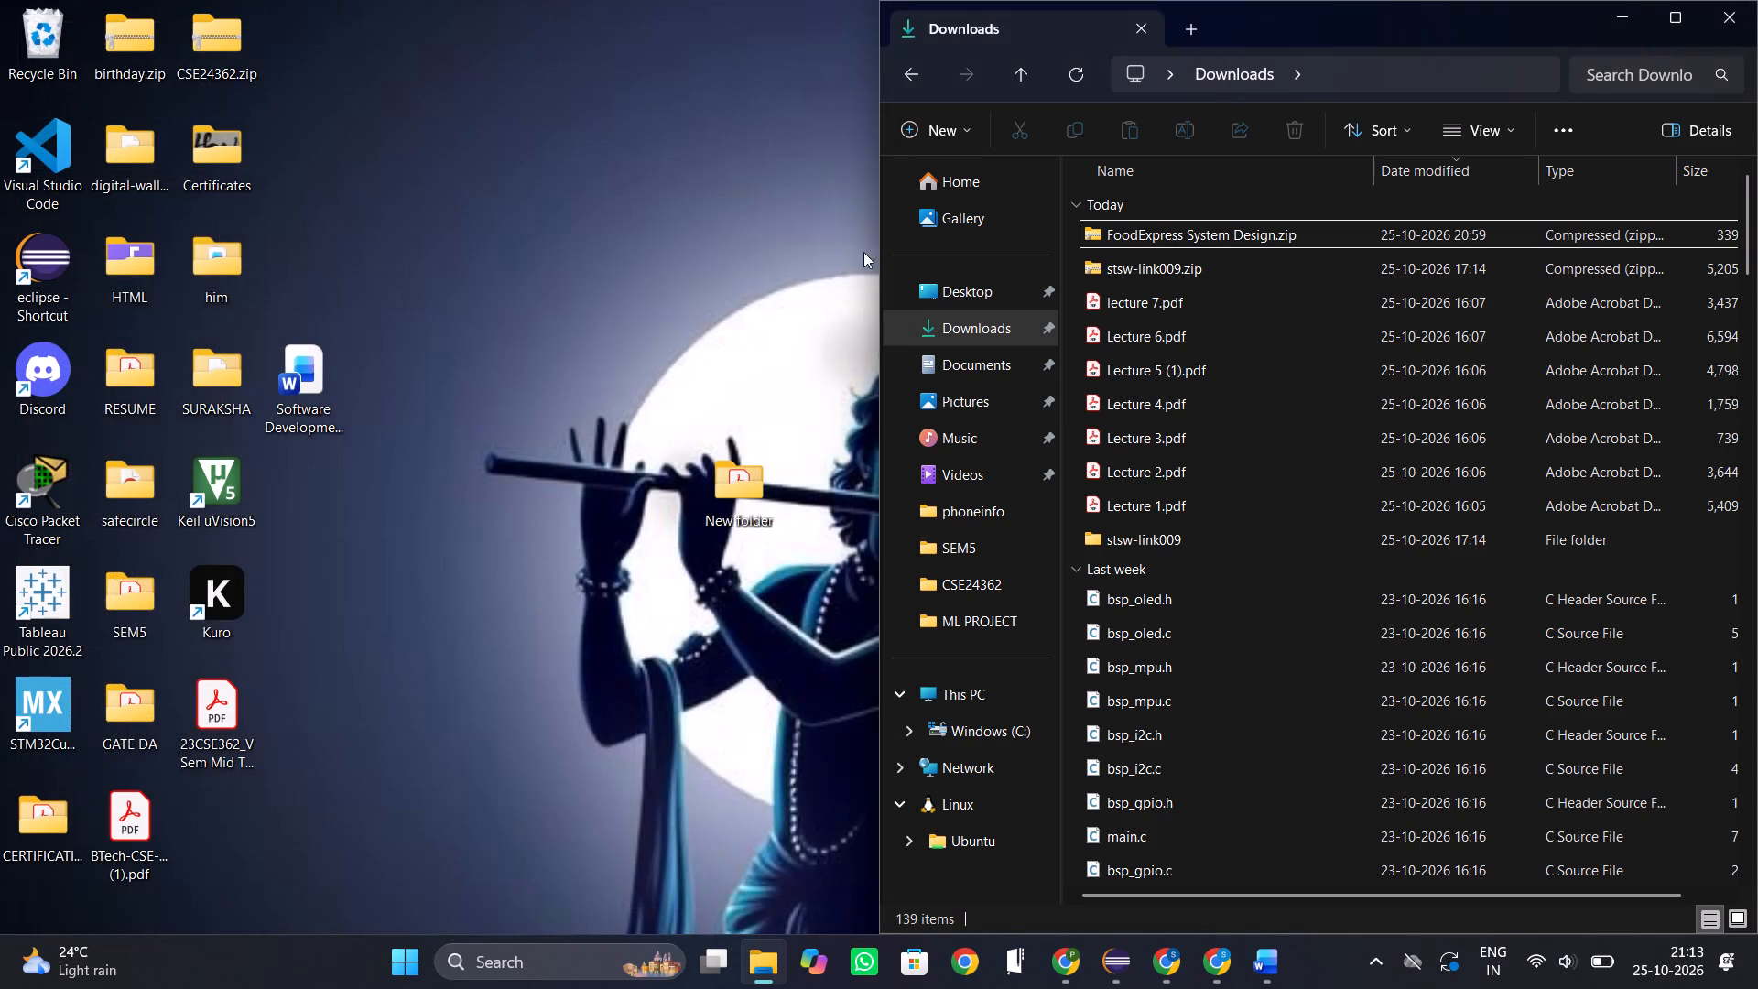
left_click(693, 484)
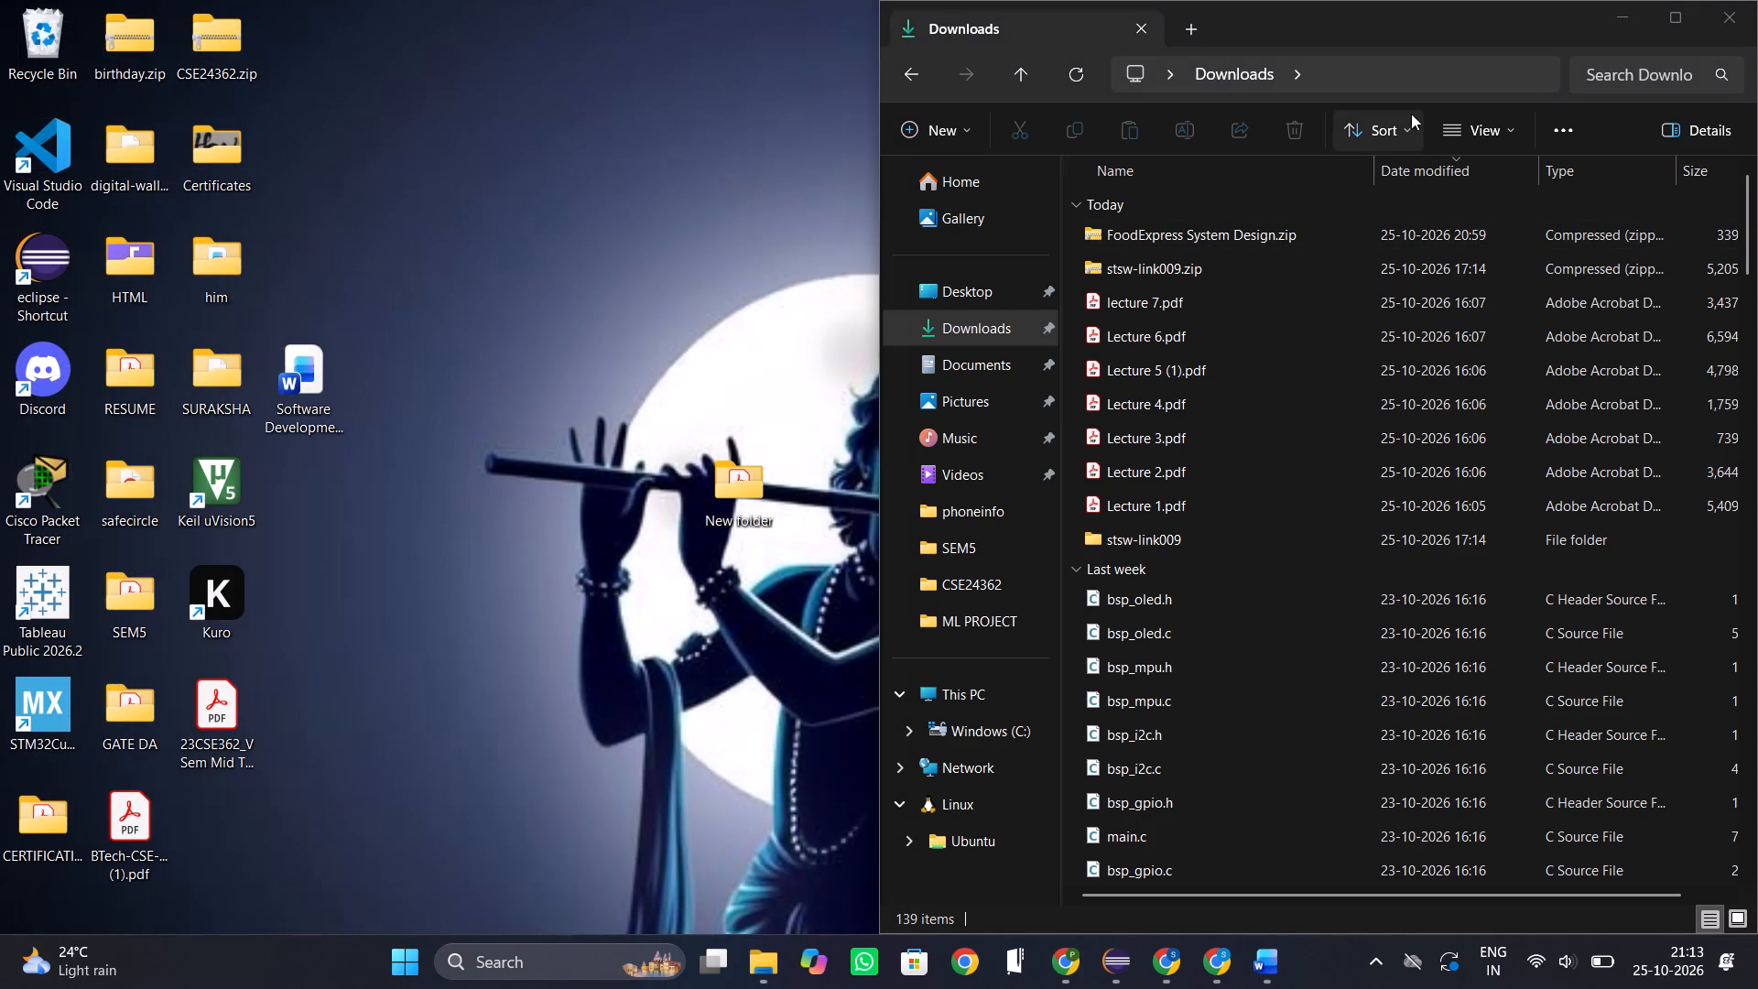
left_click(1606, 16)
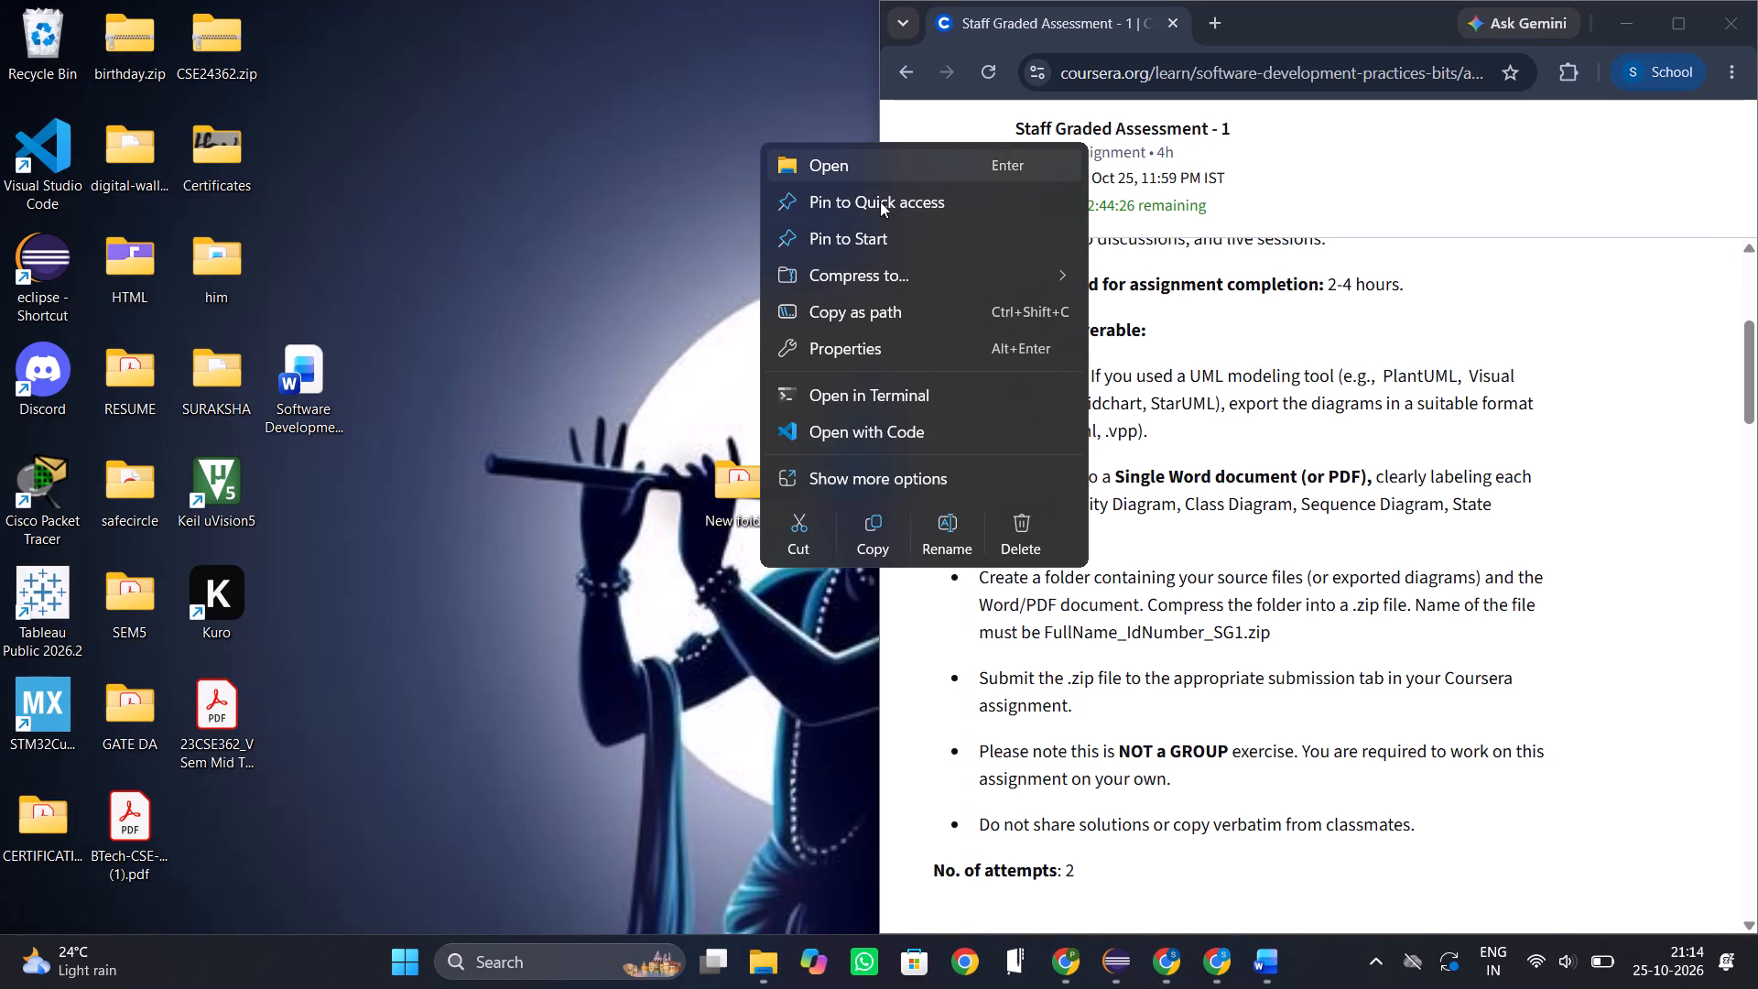
left_click(960, 535)
key("BackSpace")
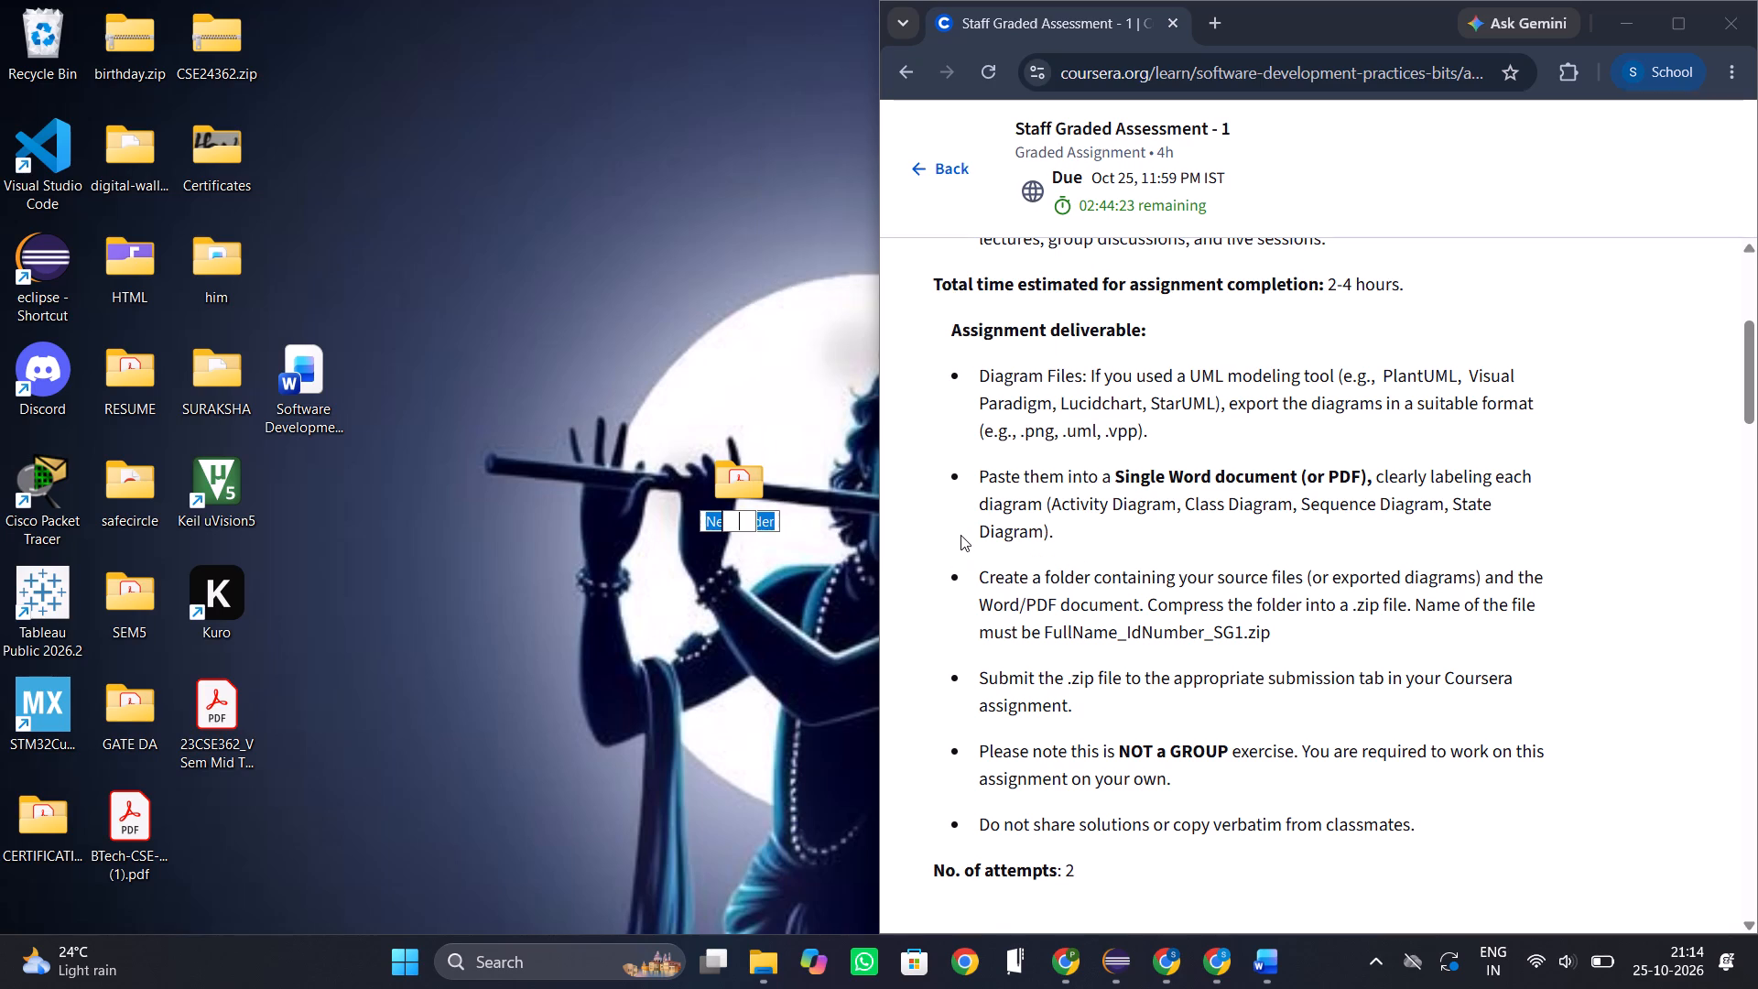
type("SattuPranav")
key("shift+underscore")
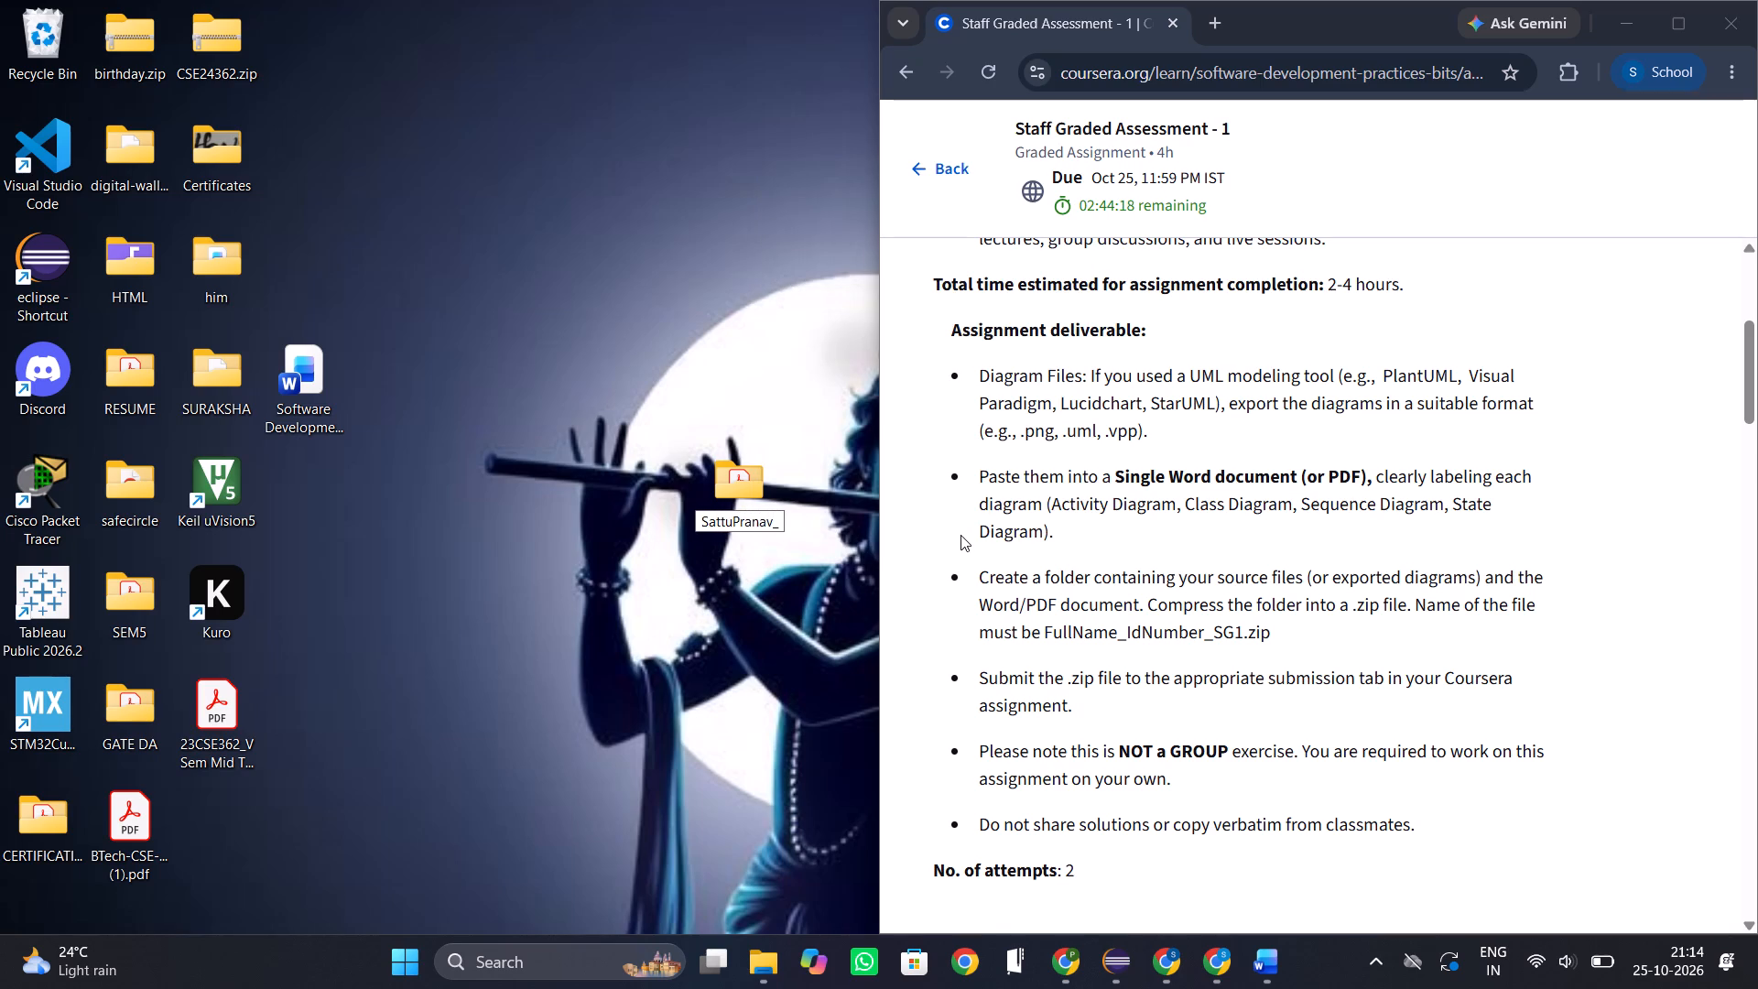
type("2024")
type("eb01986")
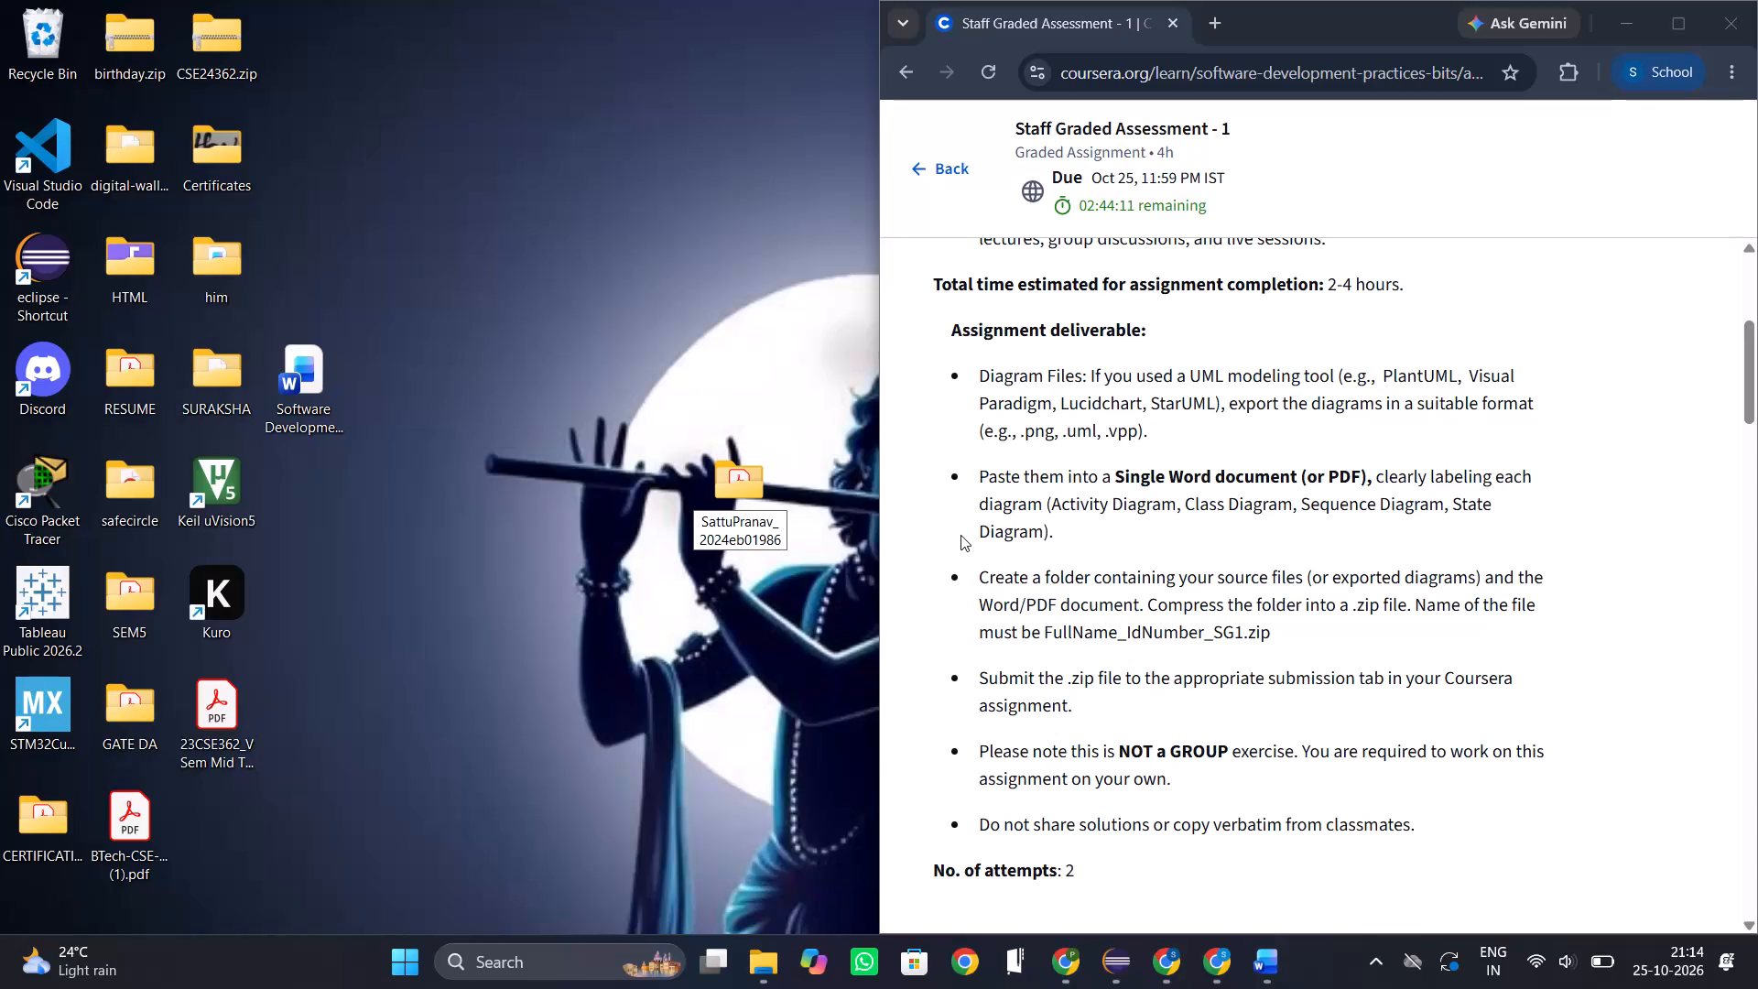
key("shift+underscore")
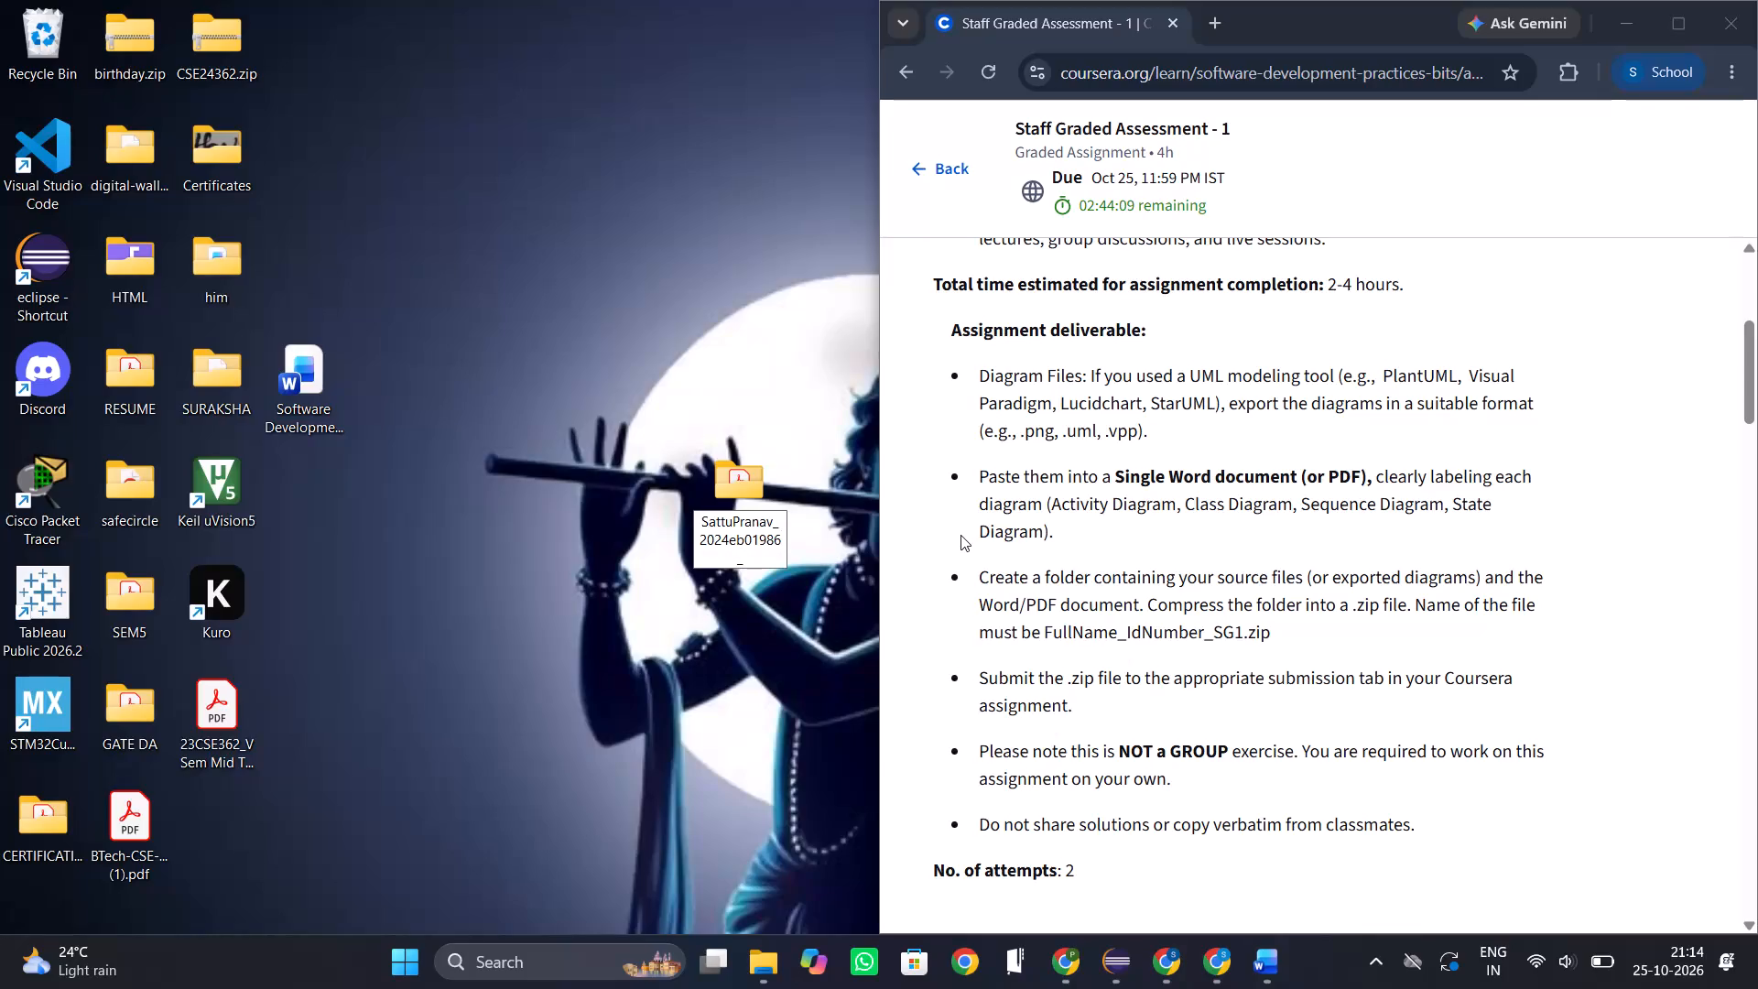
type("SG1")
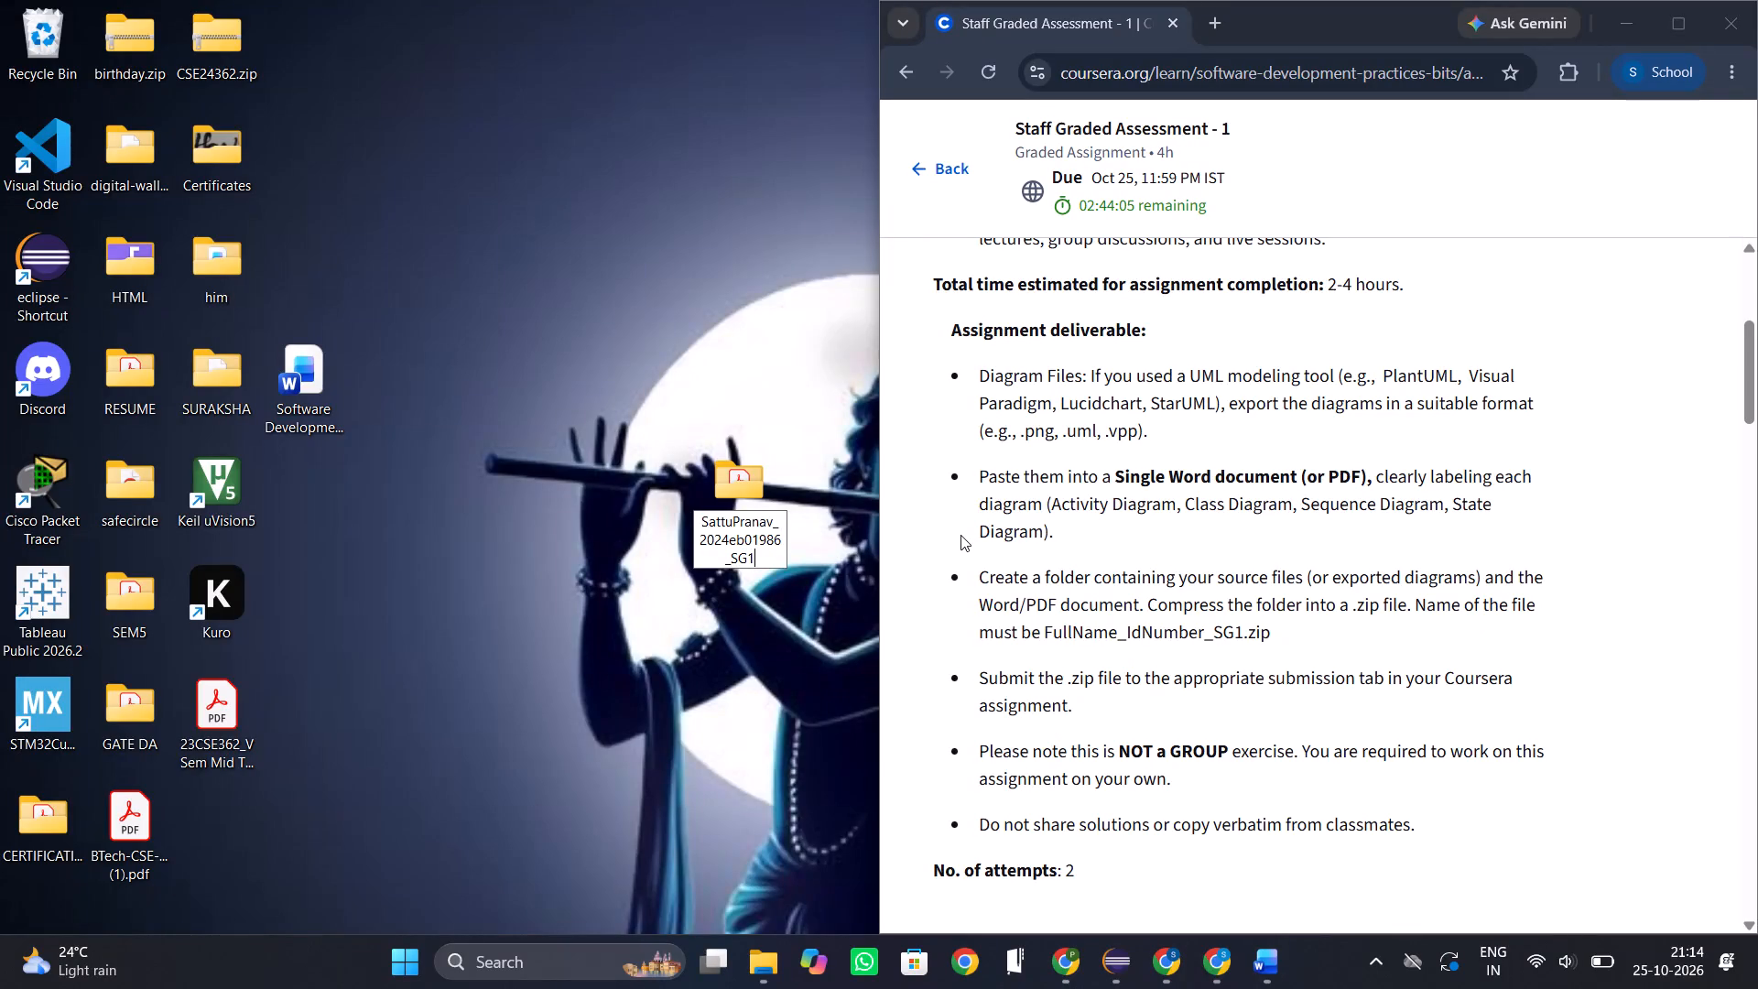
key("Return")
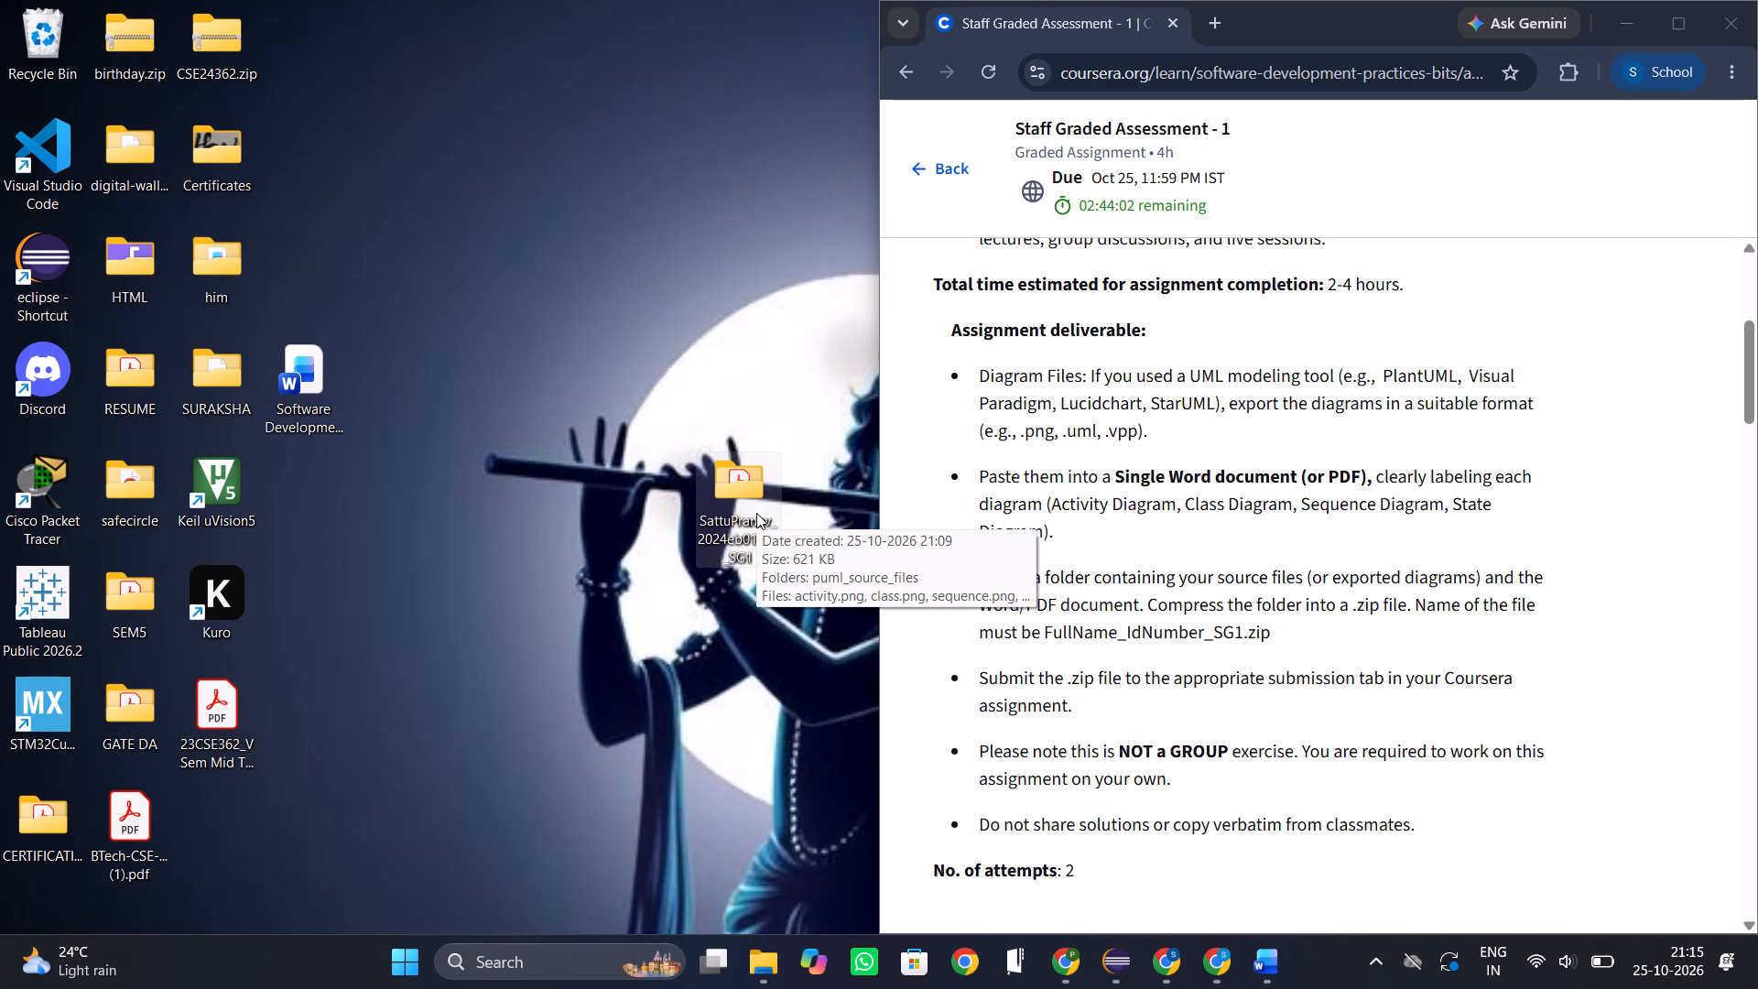
left_click(639, 788)
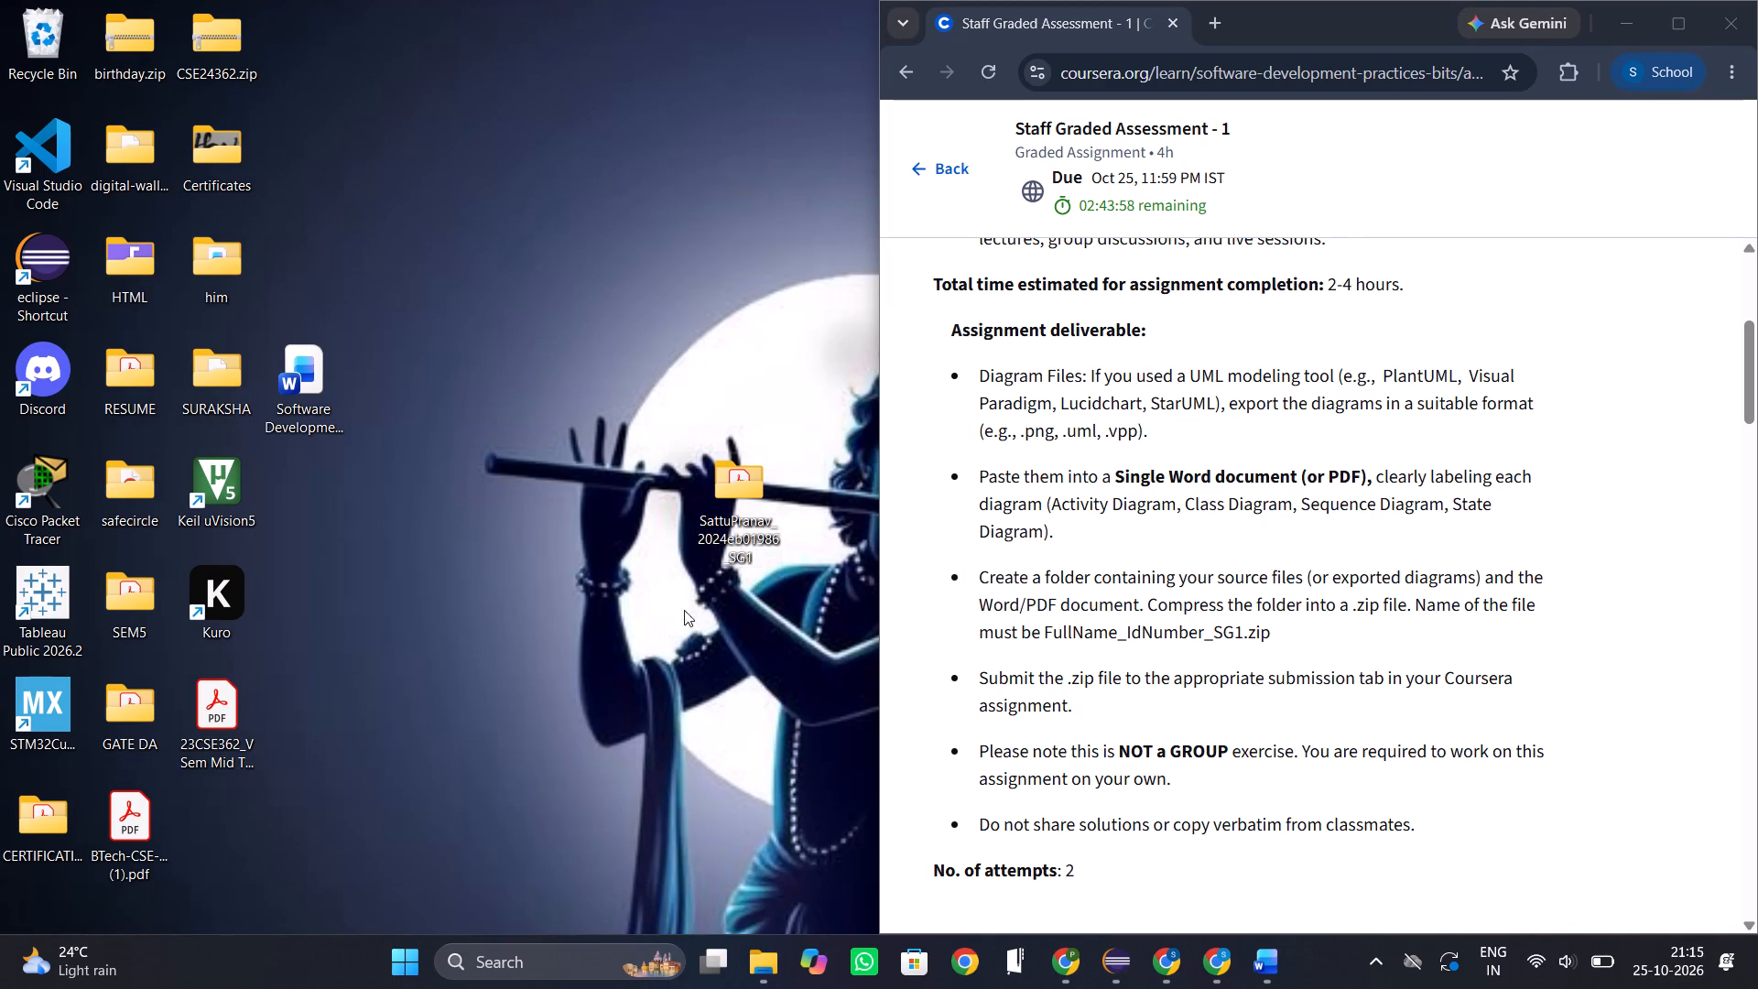
Compress the renamed _SG1 submission folder on the desktop into a ZIP file of the same name.
right_click(727, 484)
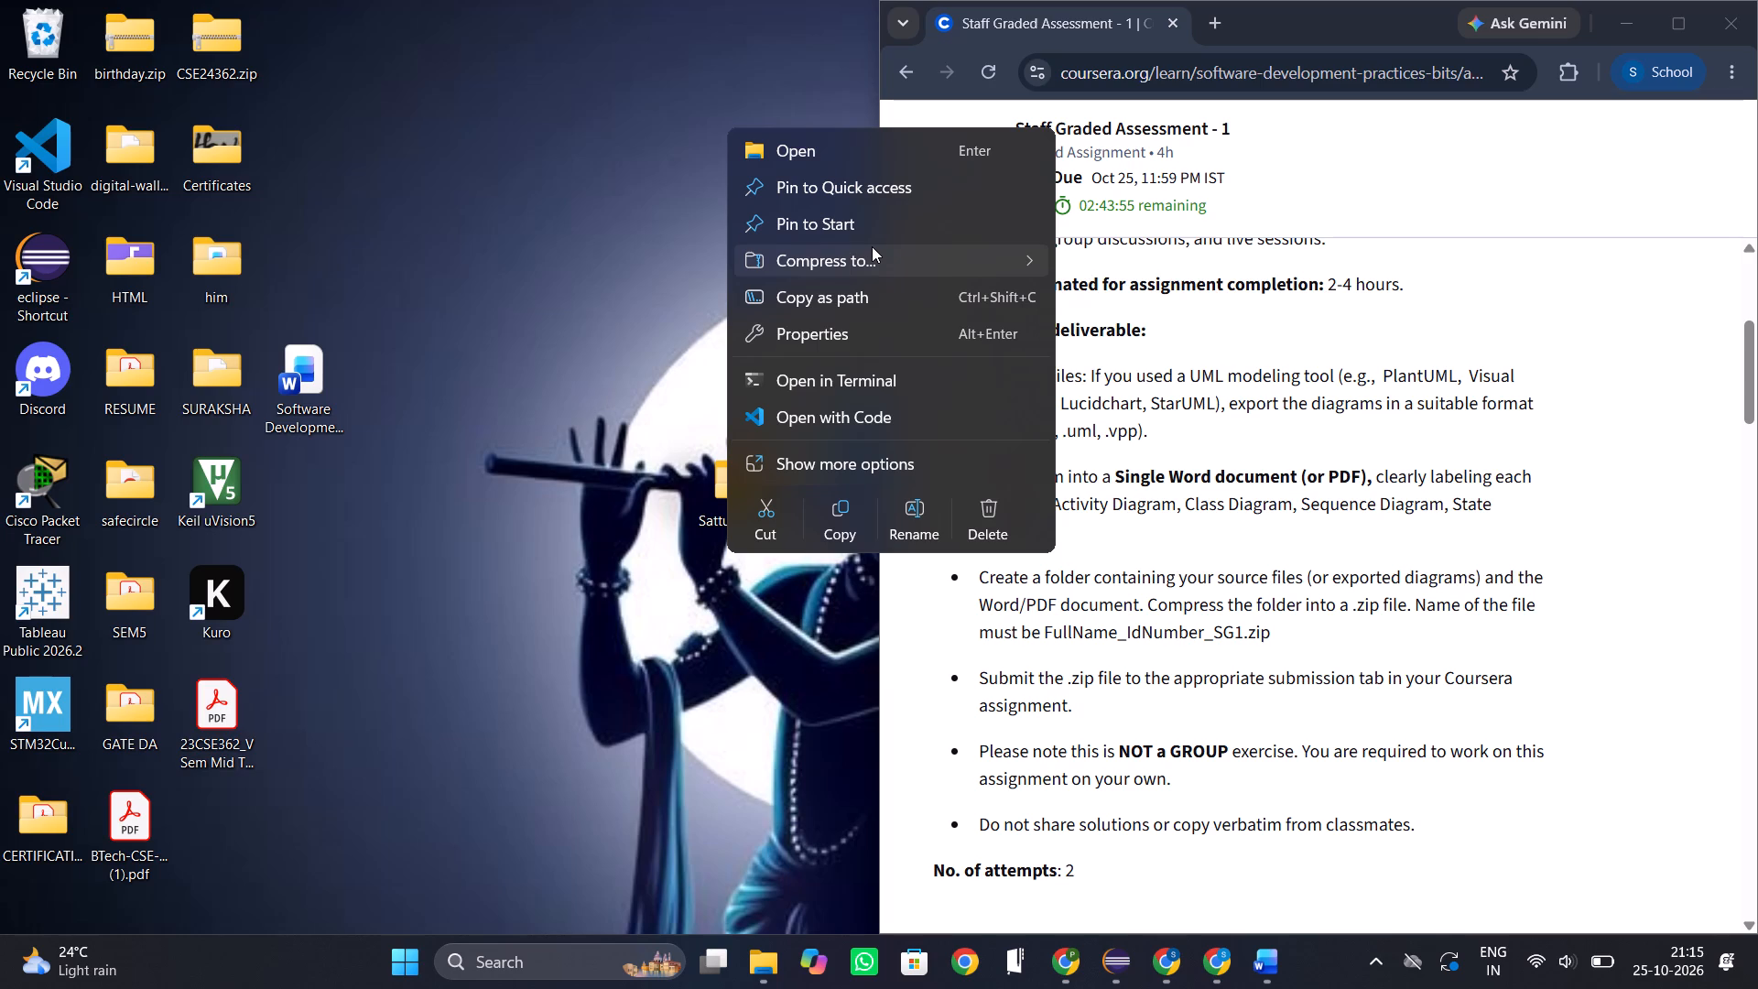
left_click(872, 246)
left_click(1070, 259)
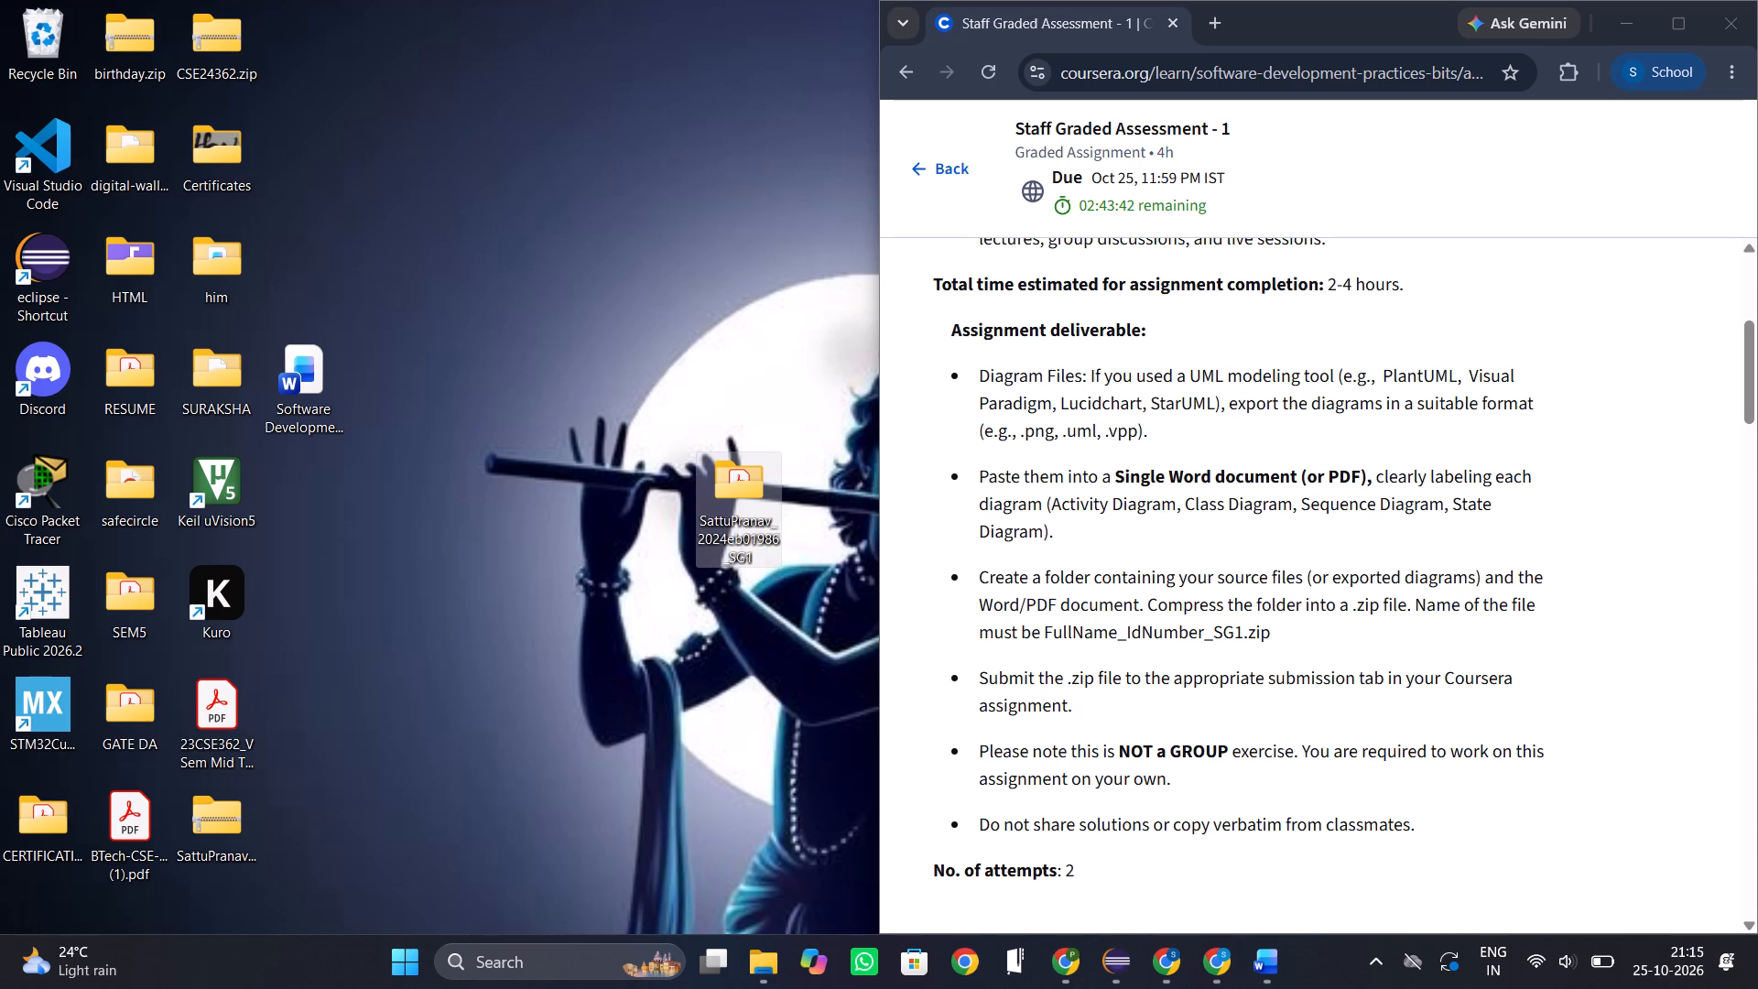
Upload the _SG1 zip file from the Desktop to the Upload File section of the Coursera Staff Graded Assessment - 1 page.
scroll(1146, 564, "down", 1)
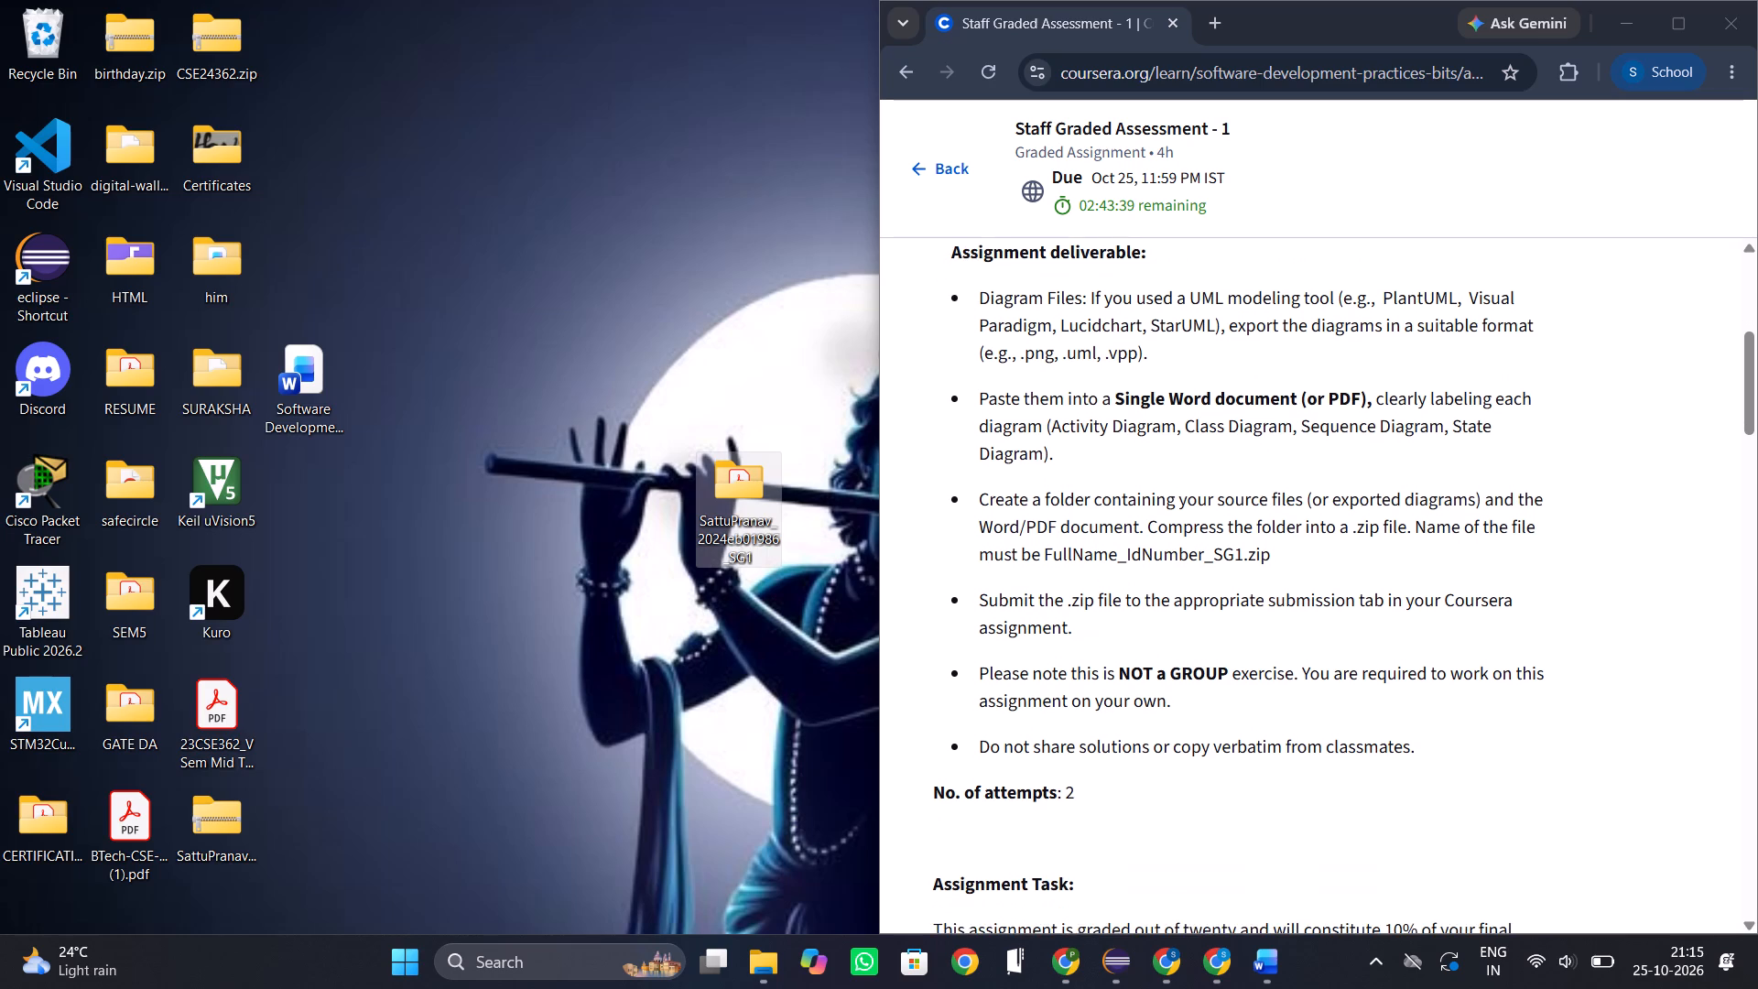
scroll(1146, 564, "down", 1)
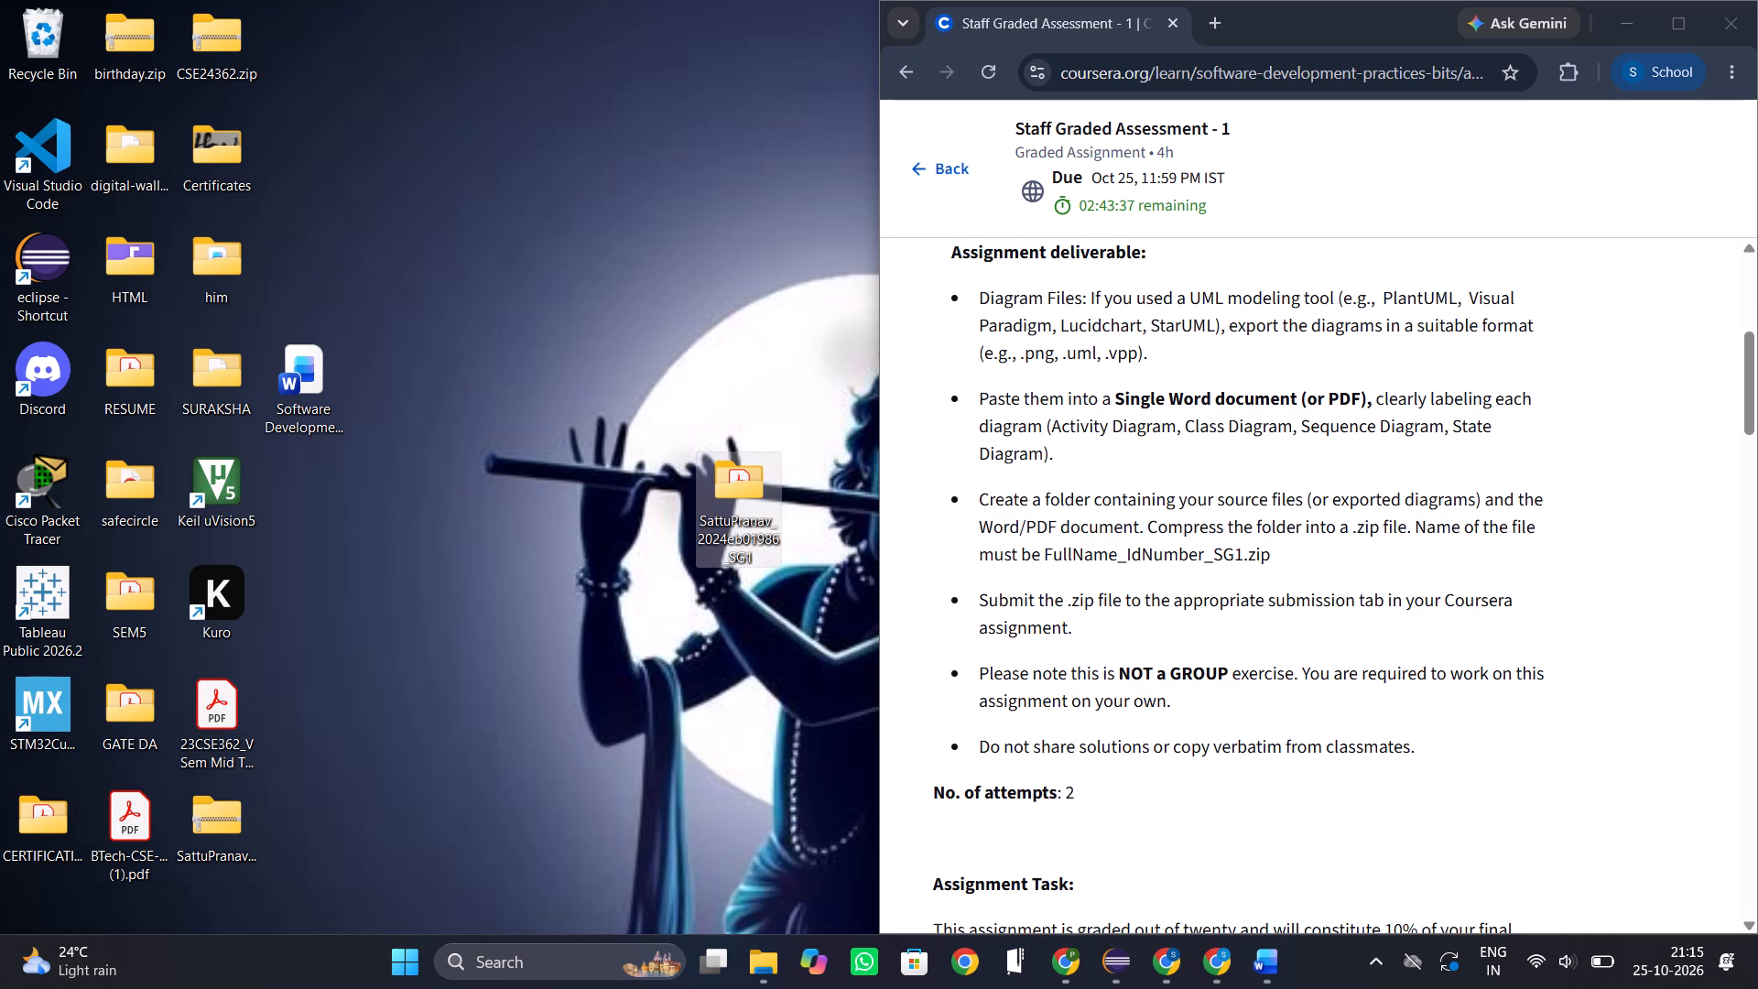
scroll(1146, 564, "down", 2)
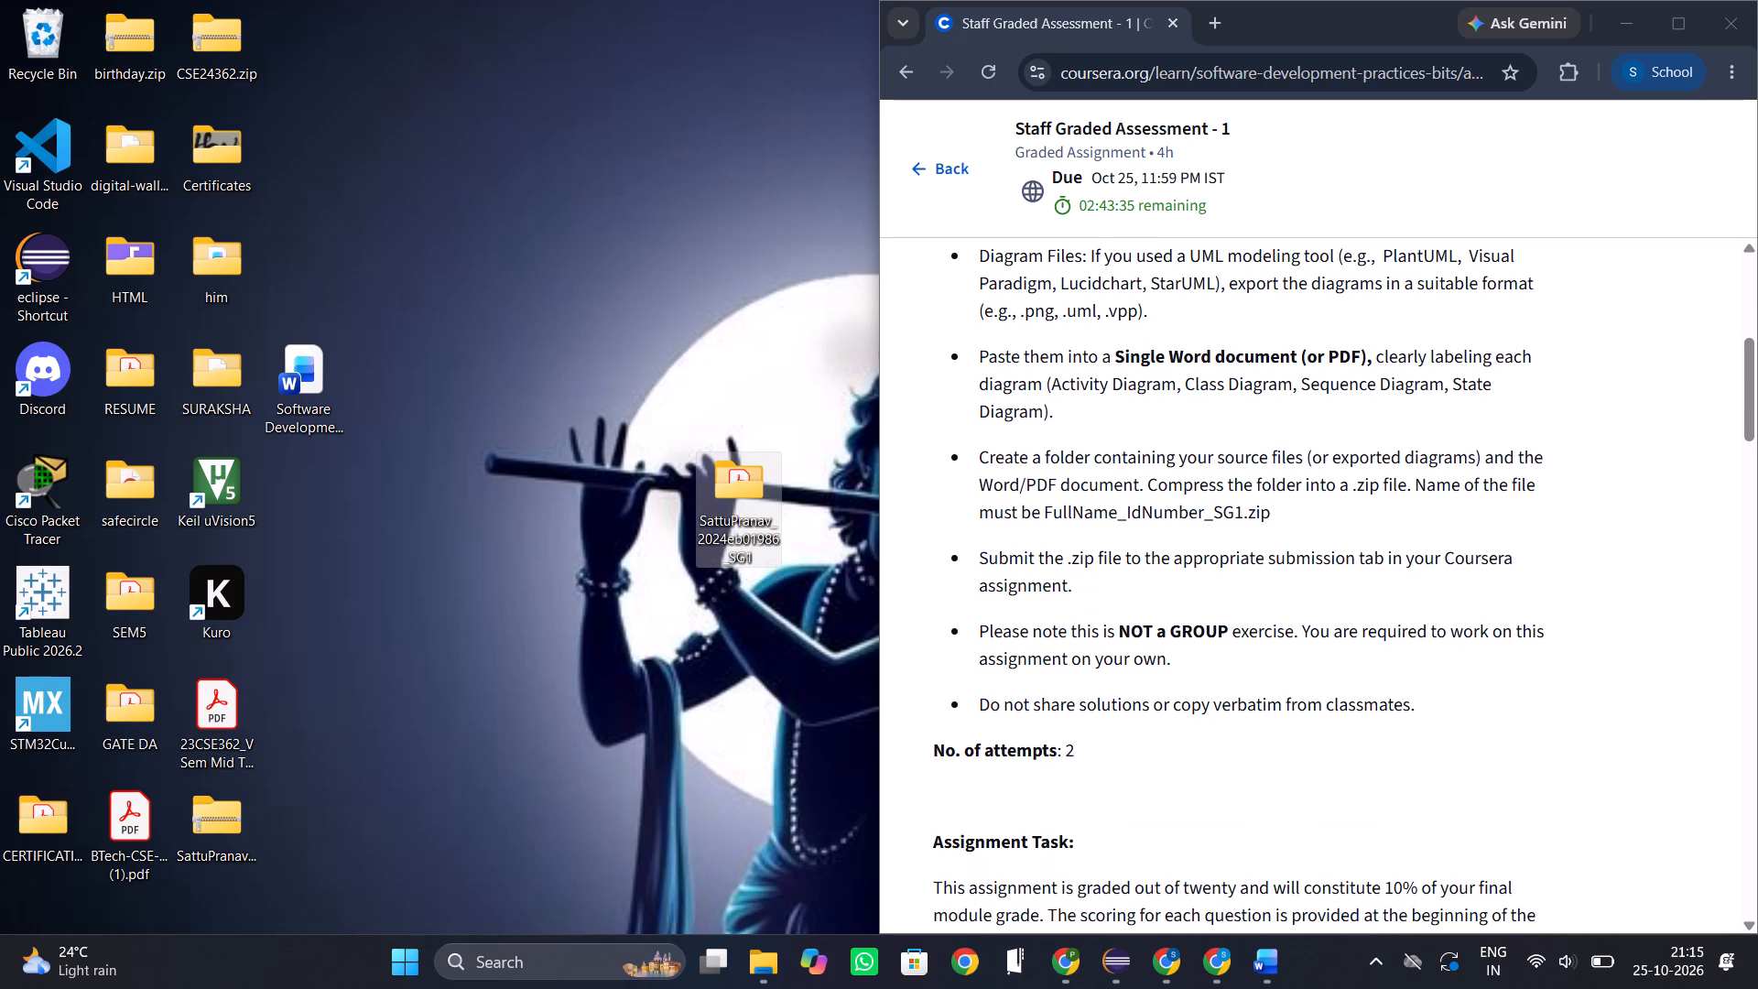
scroll(1146, 564, "down", 5)
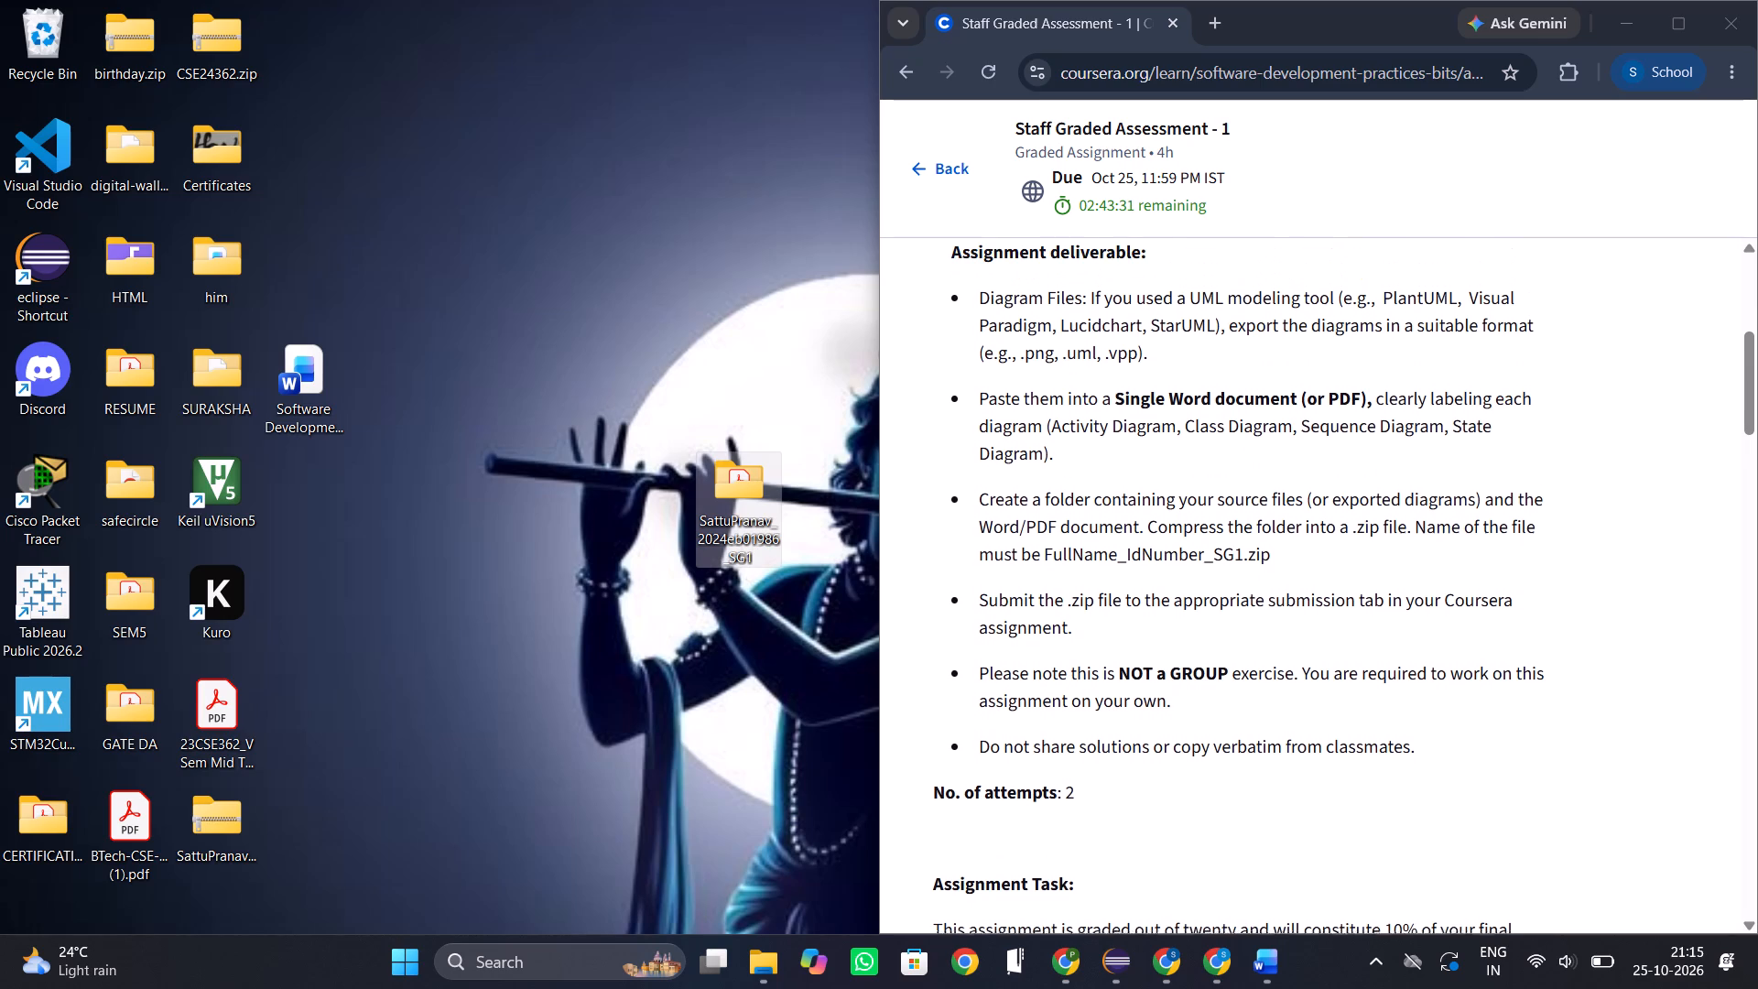
scroll(1146, 564, "down", 1)
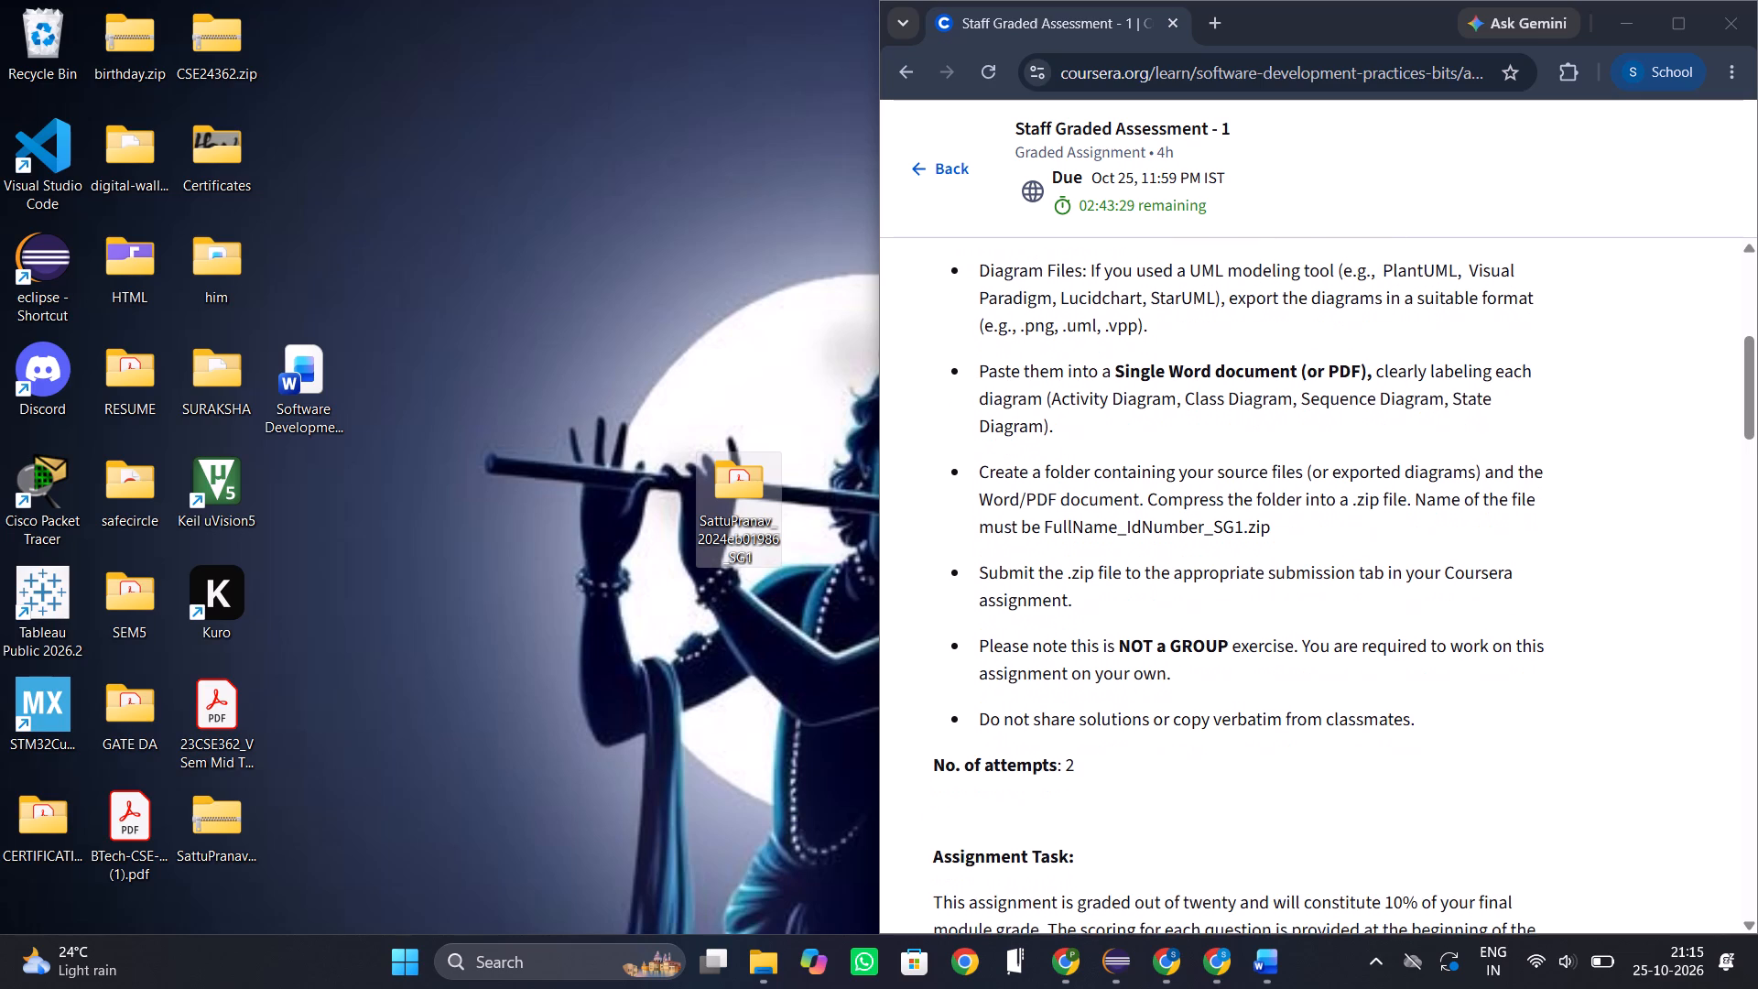
scroll(1146, 564, "down", 3)
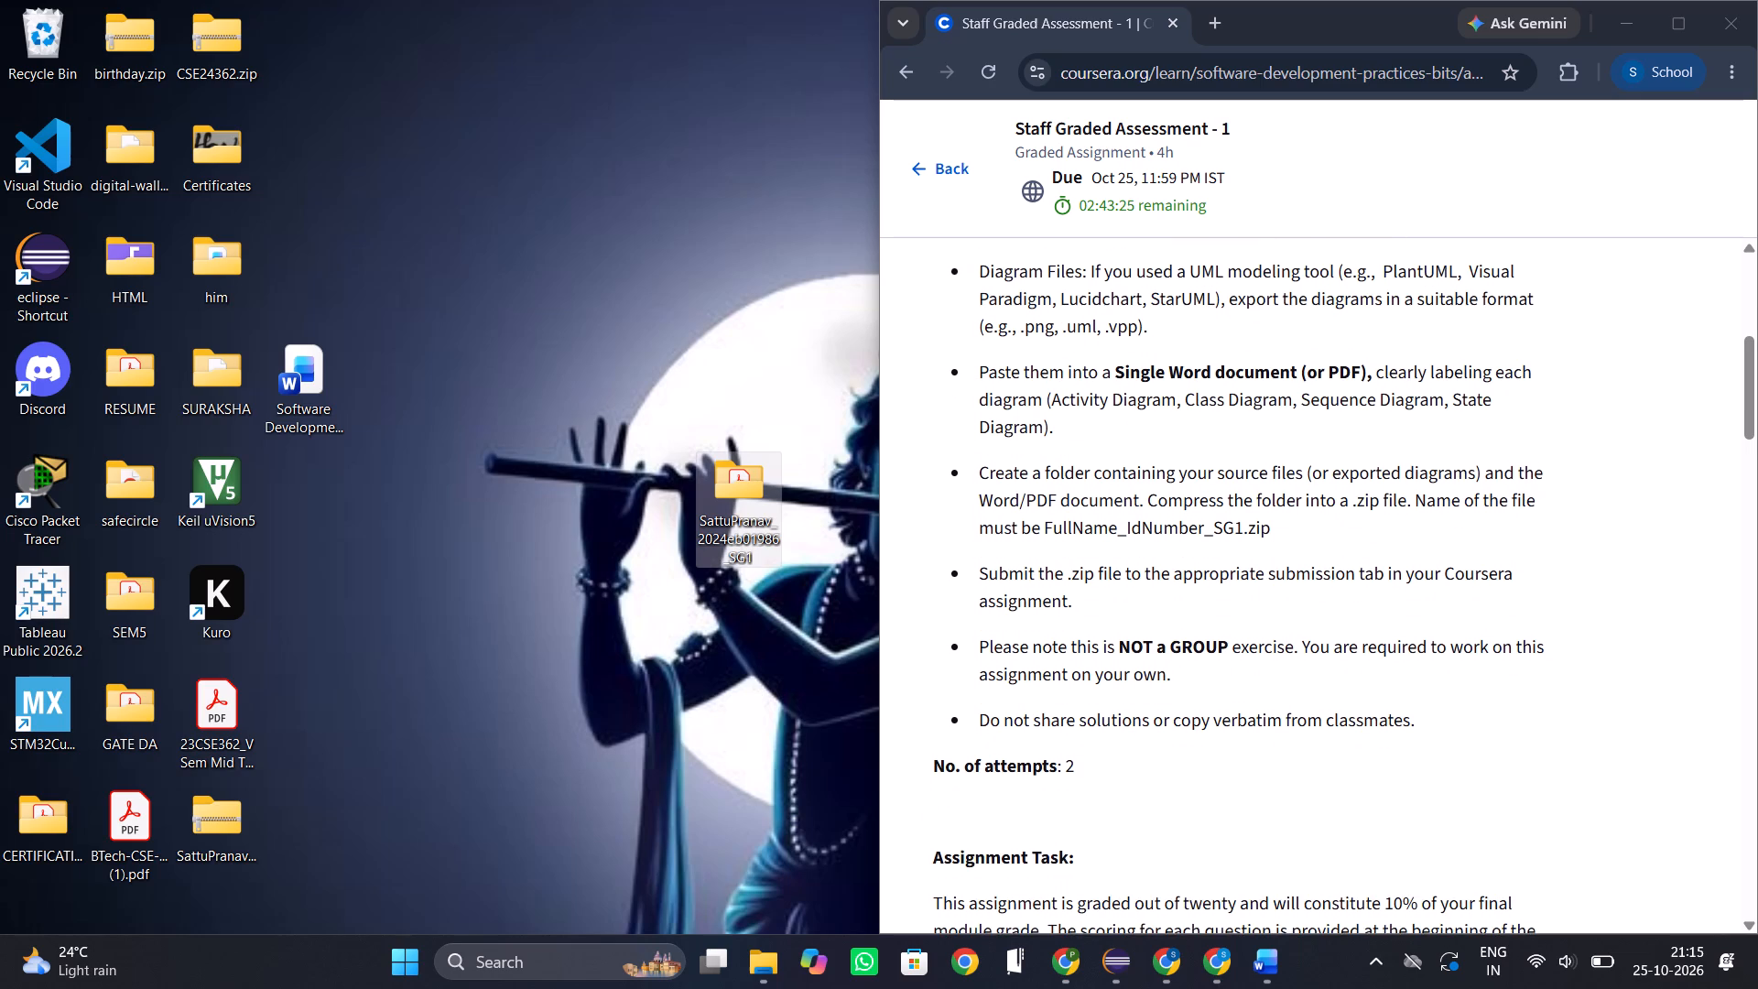
scroll(1146, 564, "down", 2)
scroll(1056, 668, "down", 8)
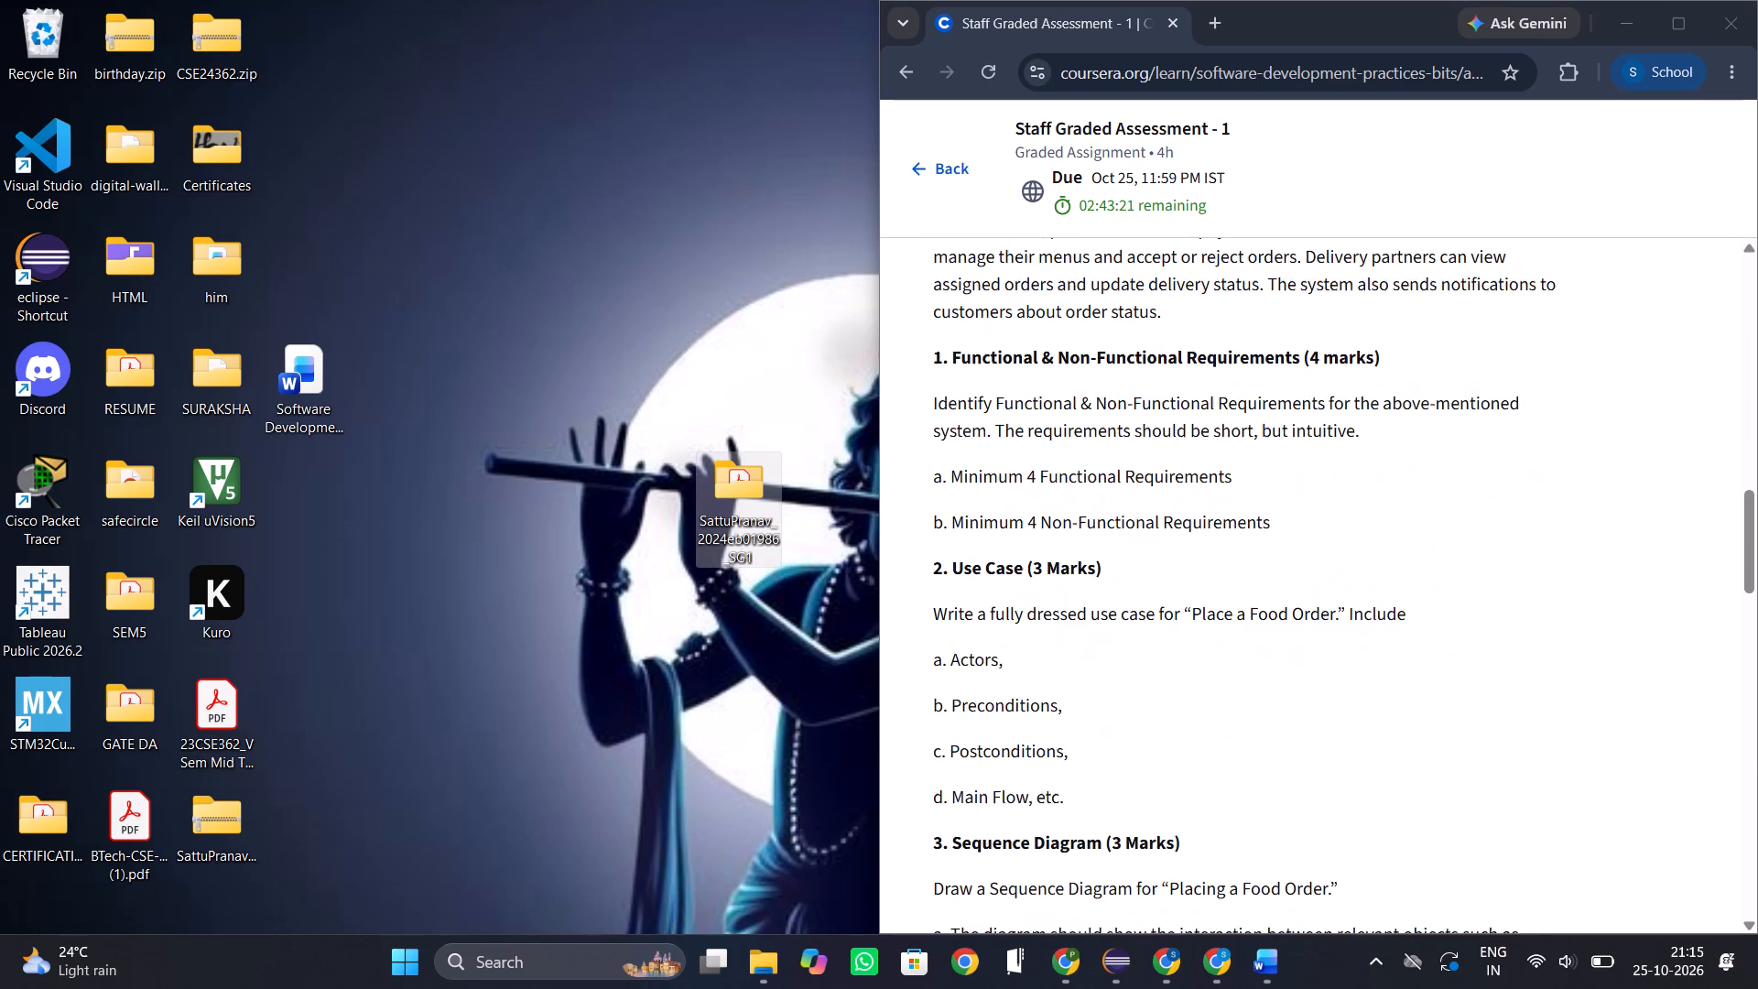
scroll(1056, 668, "down", 5)
scroll(1036, 518, "up", 1)
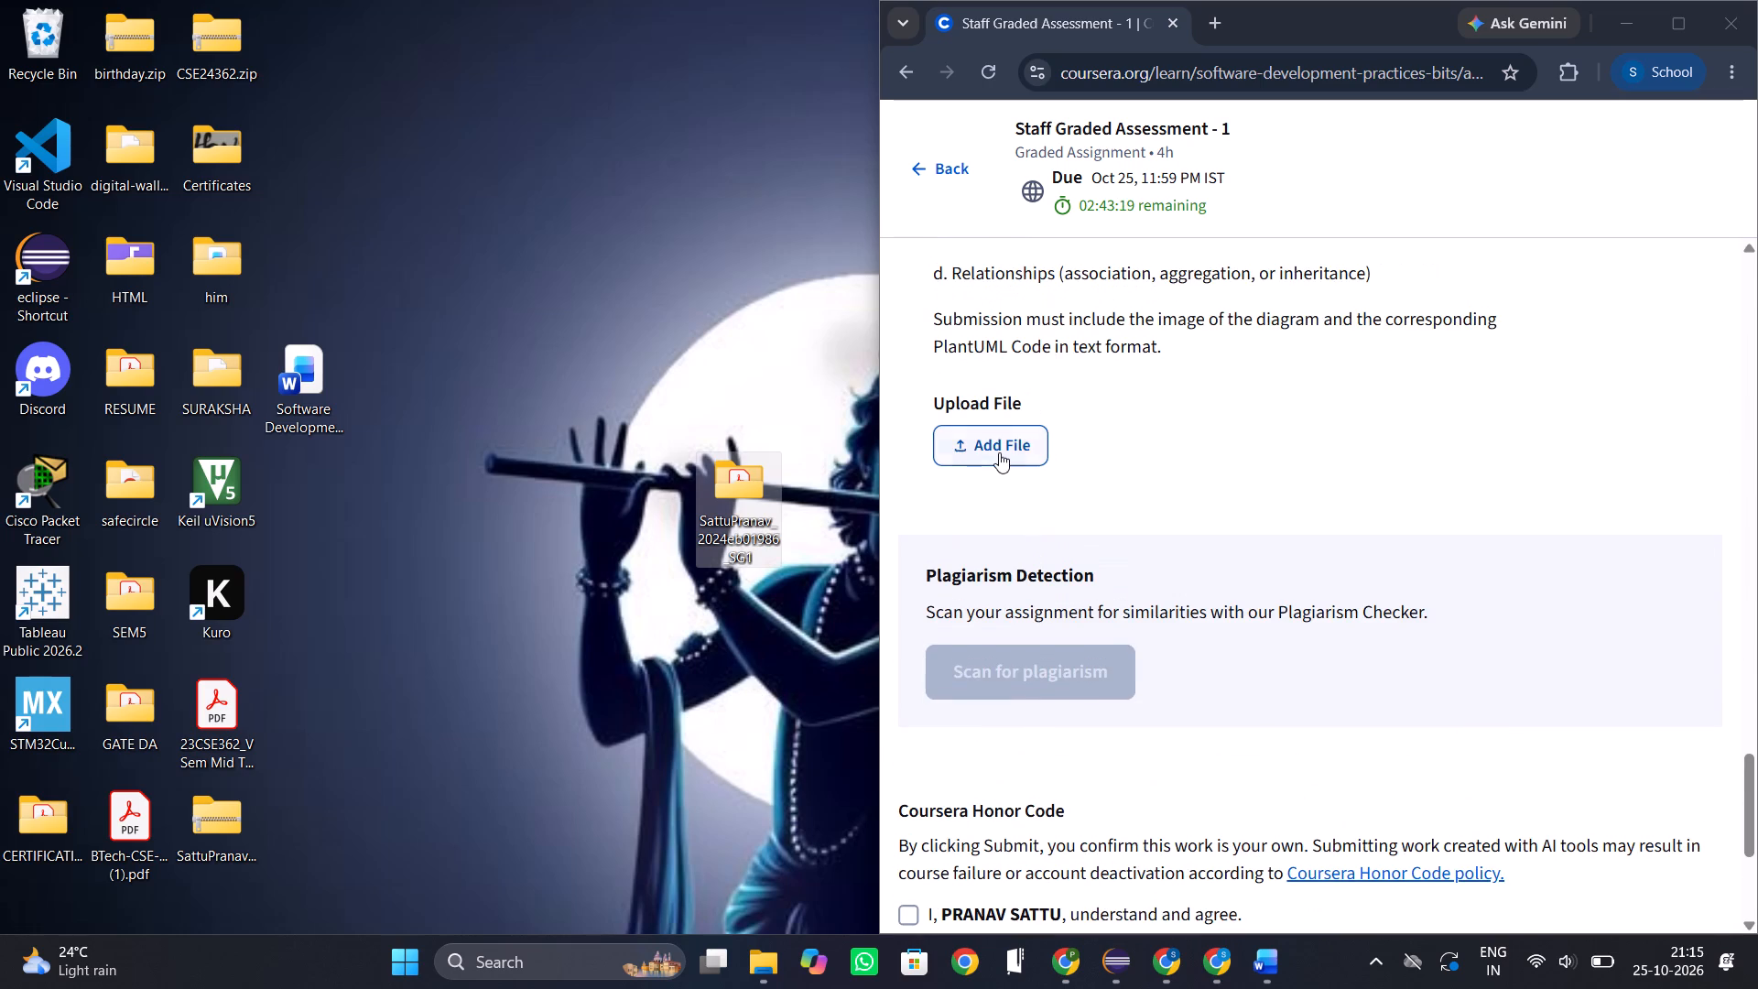
left_click(999, 451)
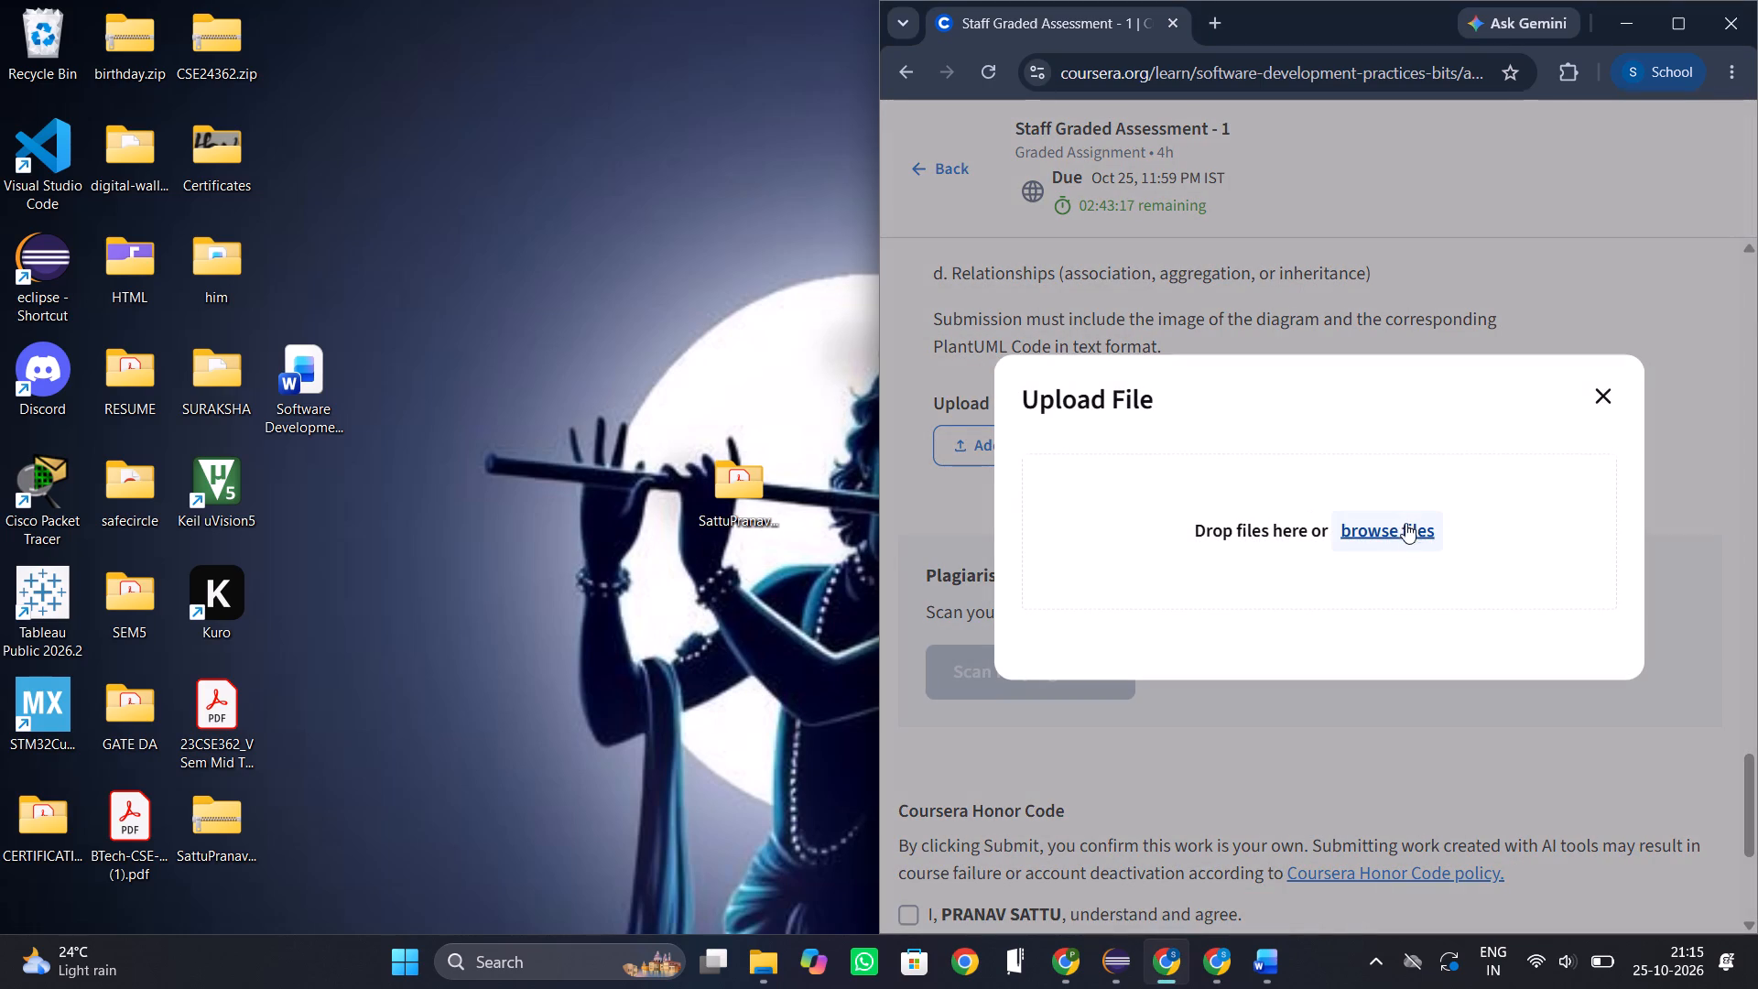
left_click(1394, 527)
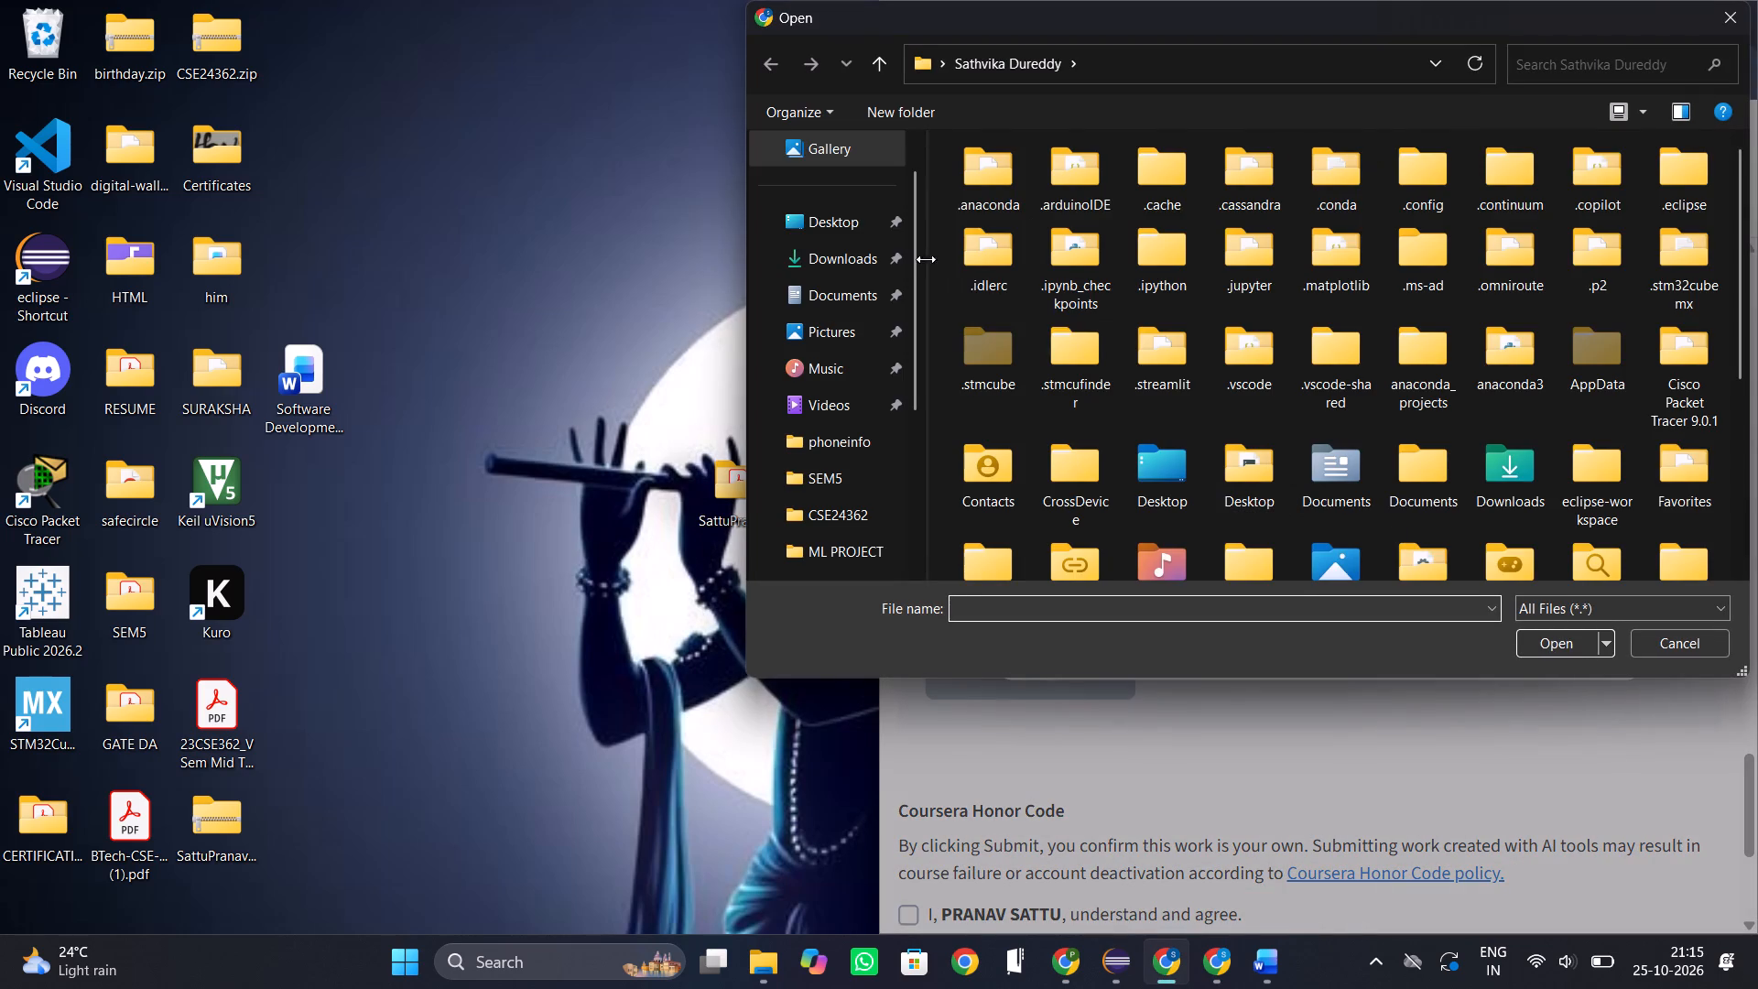
left_click(851, 204)
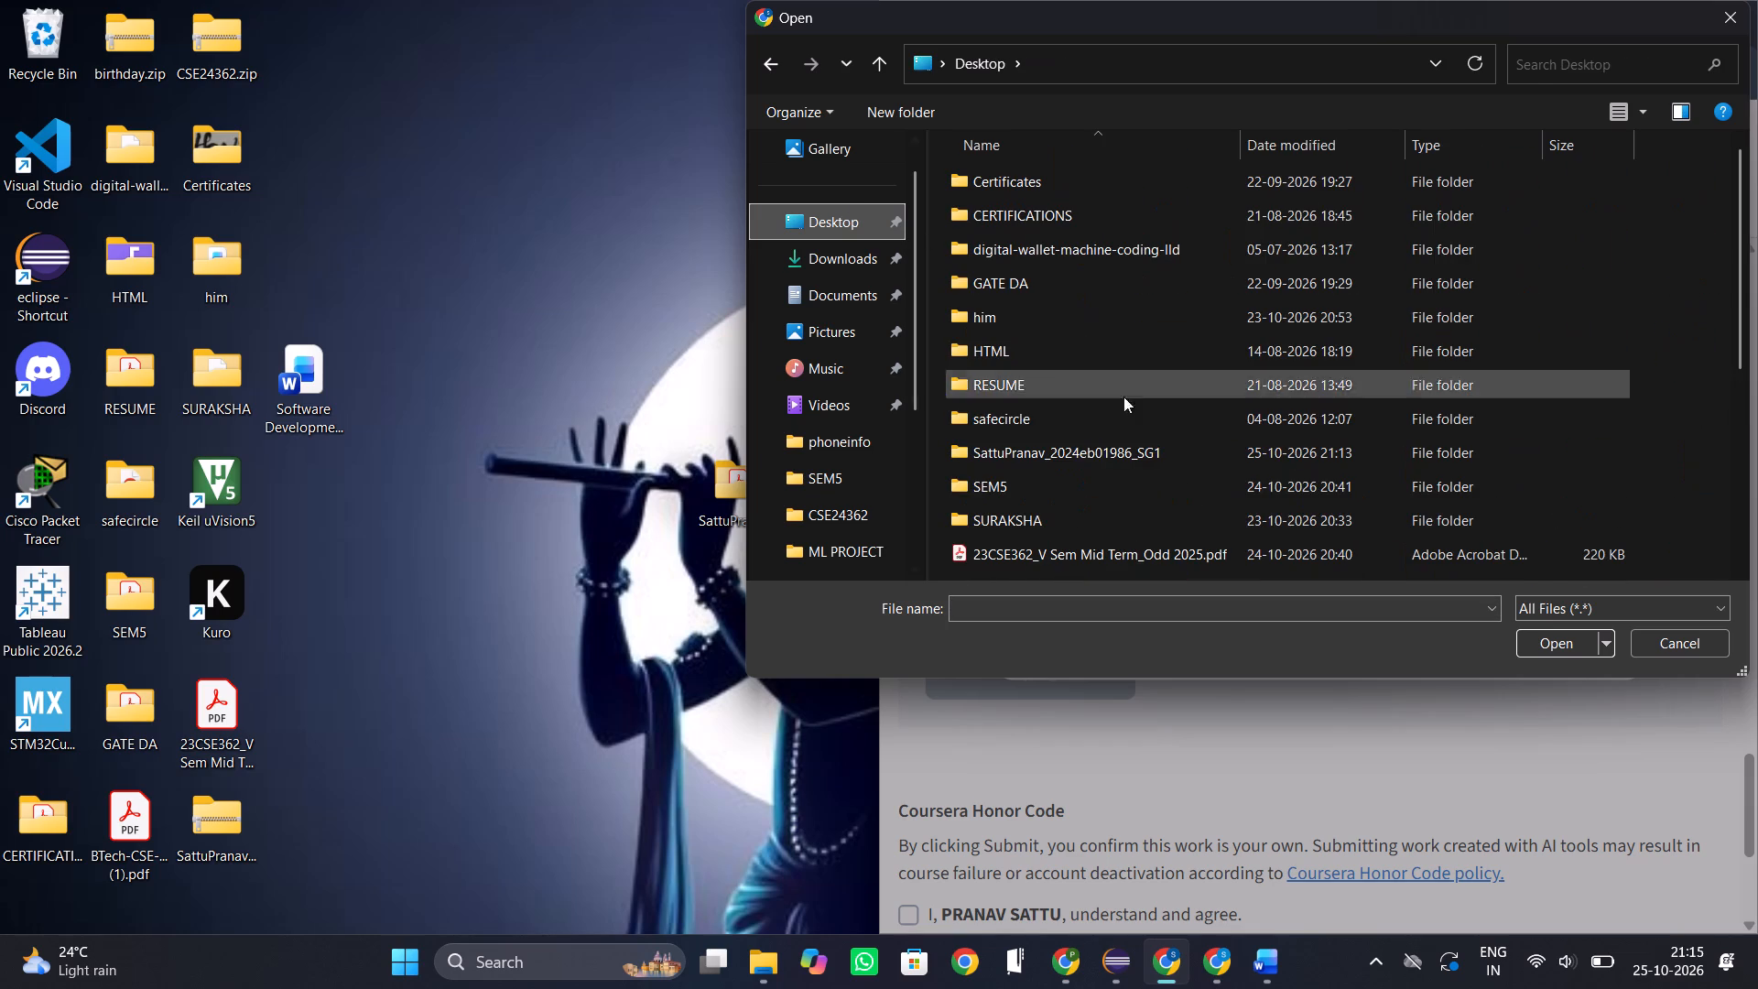
scroll(1070, 433, "down", 4)
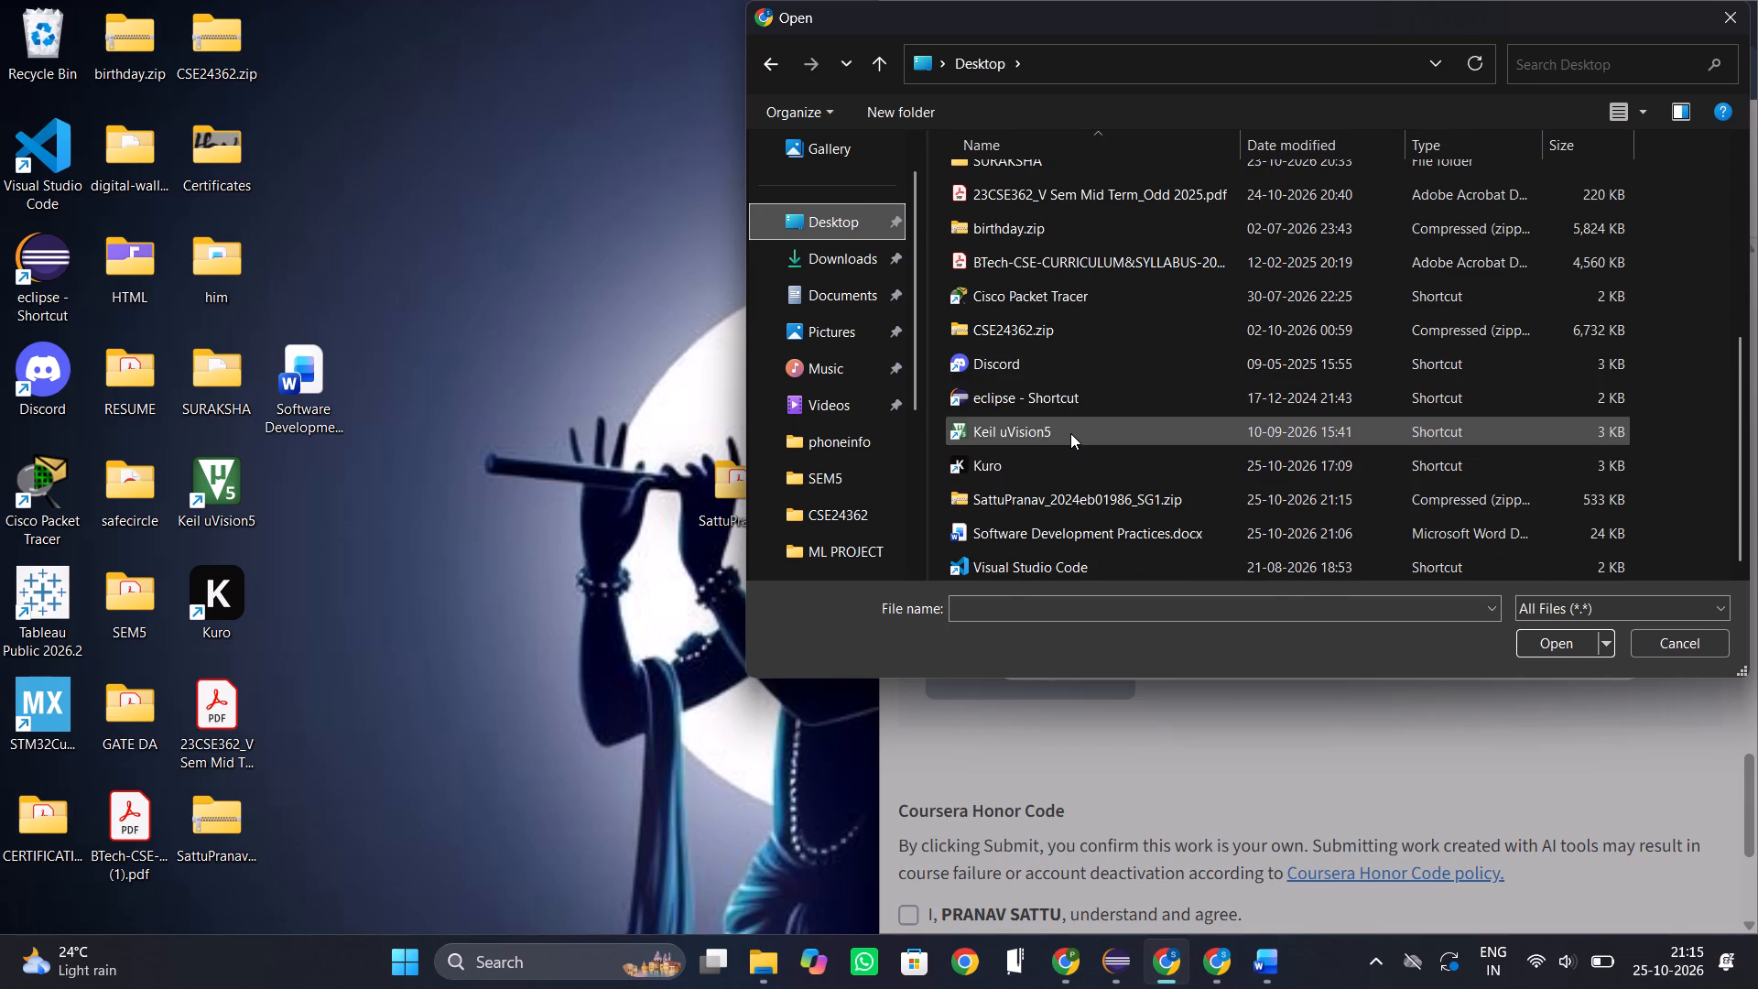
left_click(1084, 504)
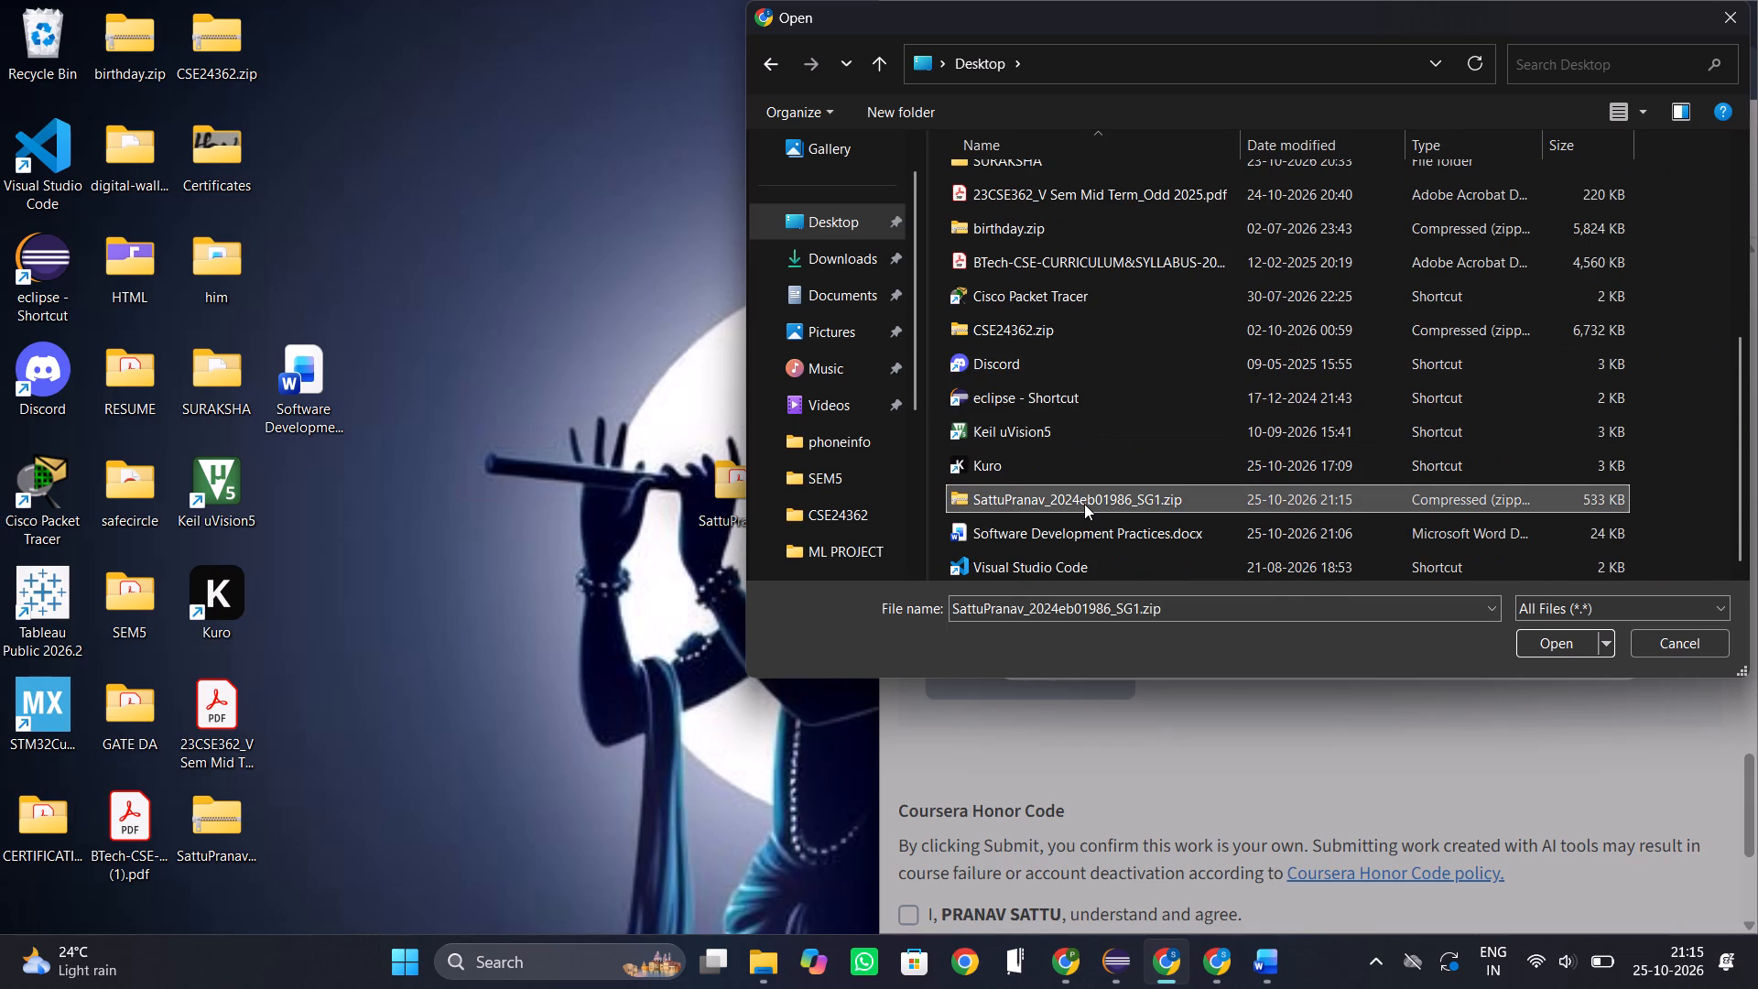
key("Return")
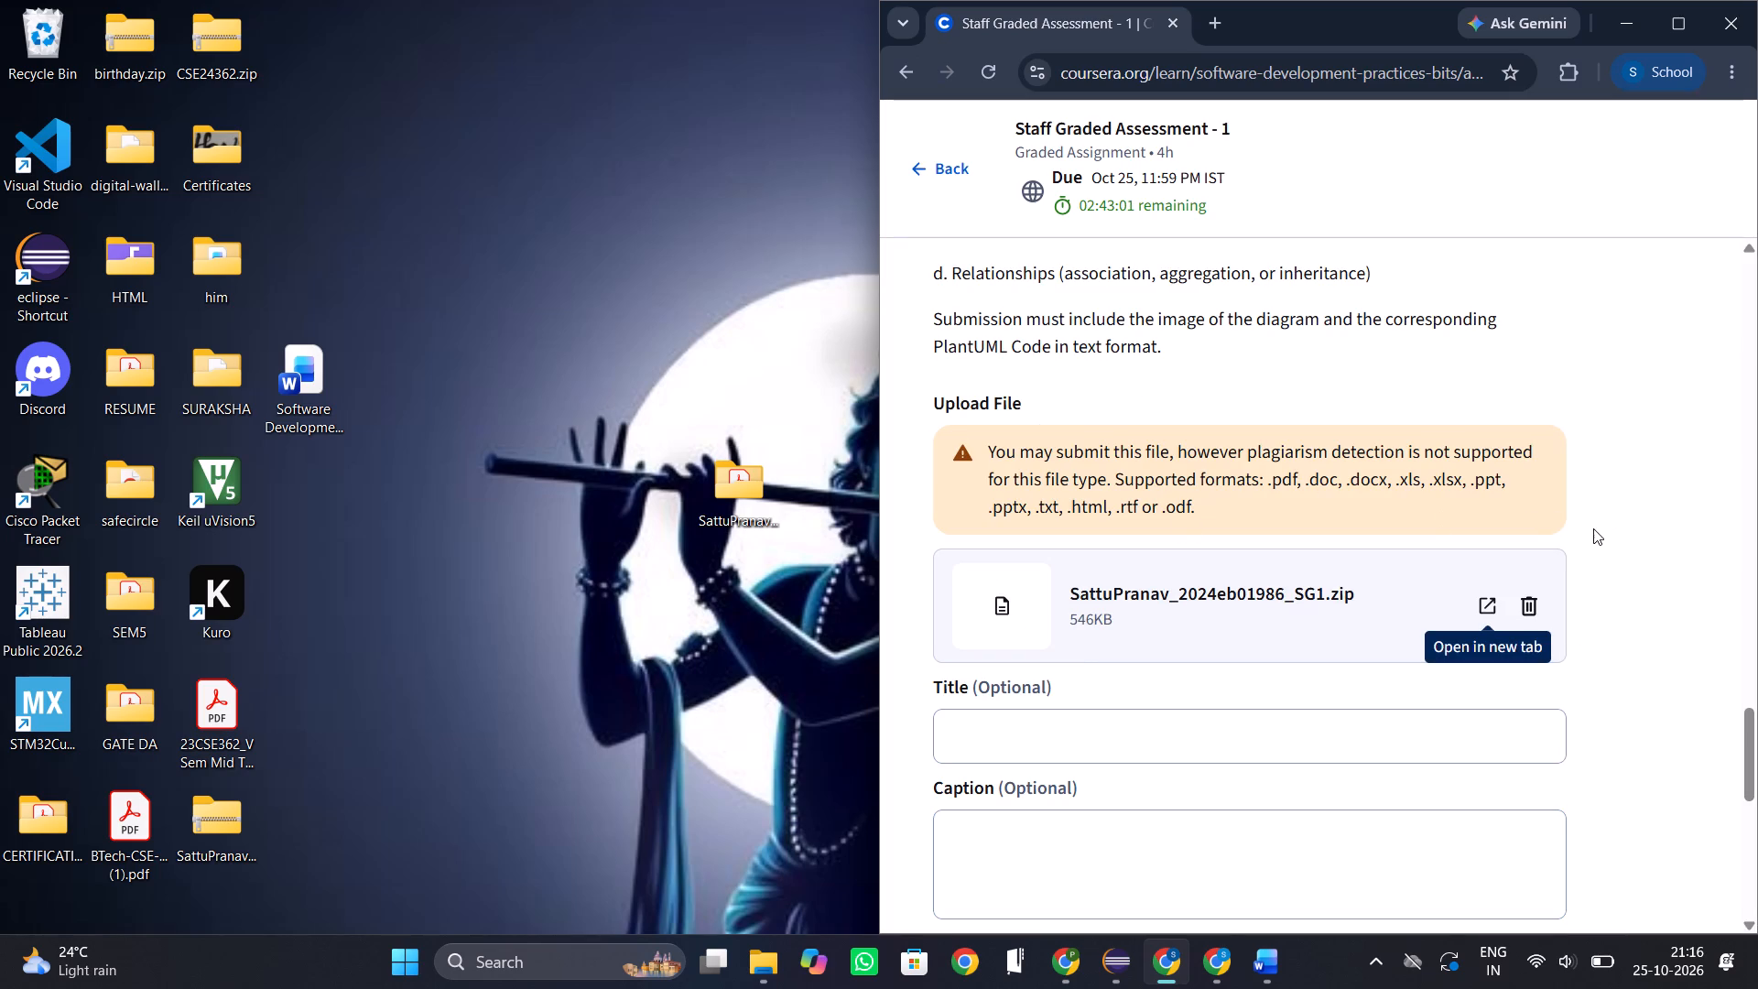
Review the uploaded file's entry, its notice and the Plagiarism Detection and Honor Code sections of the submission page.
scroll(1611, 538, "down", 2)
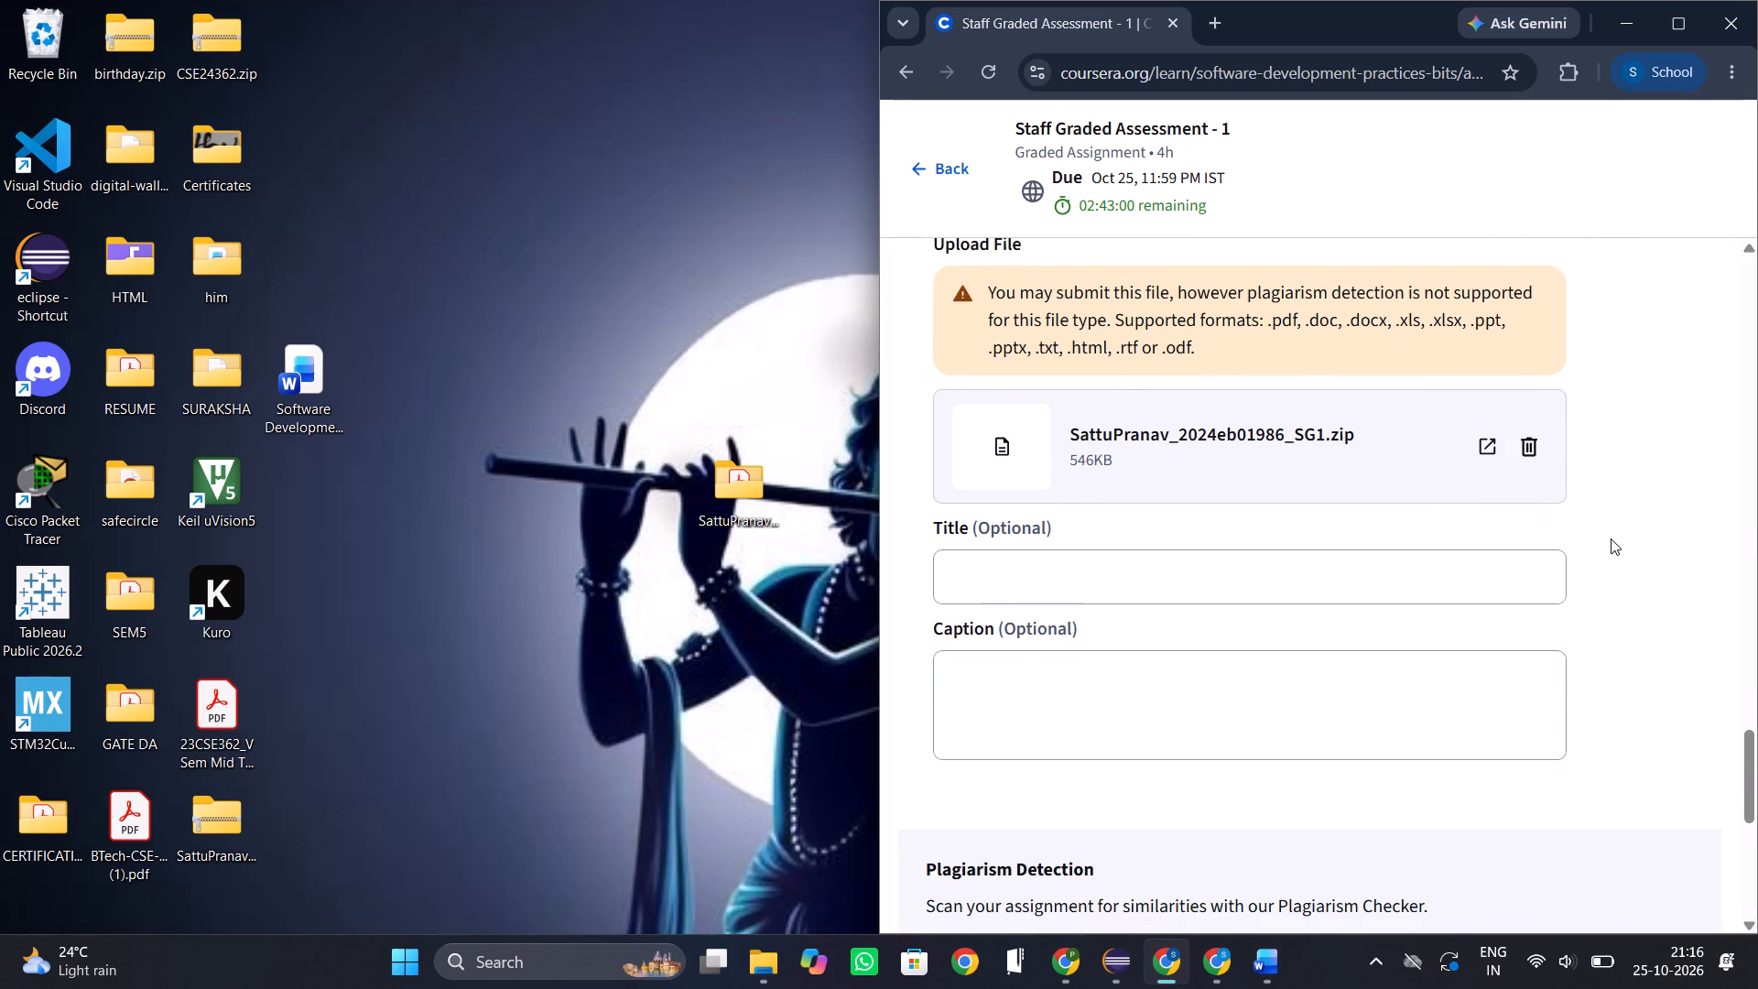
scroll(1611, 538, "down", 1)
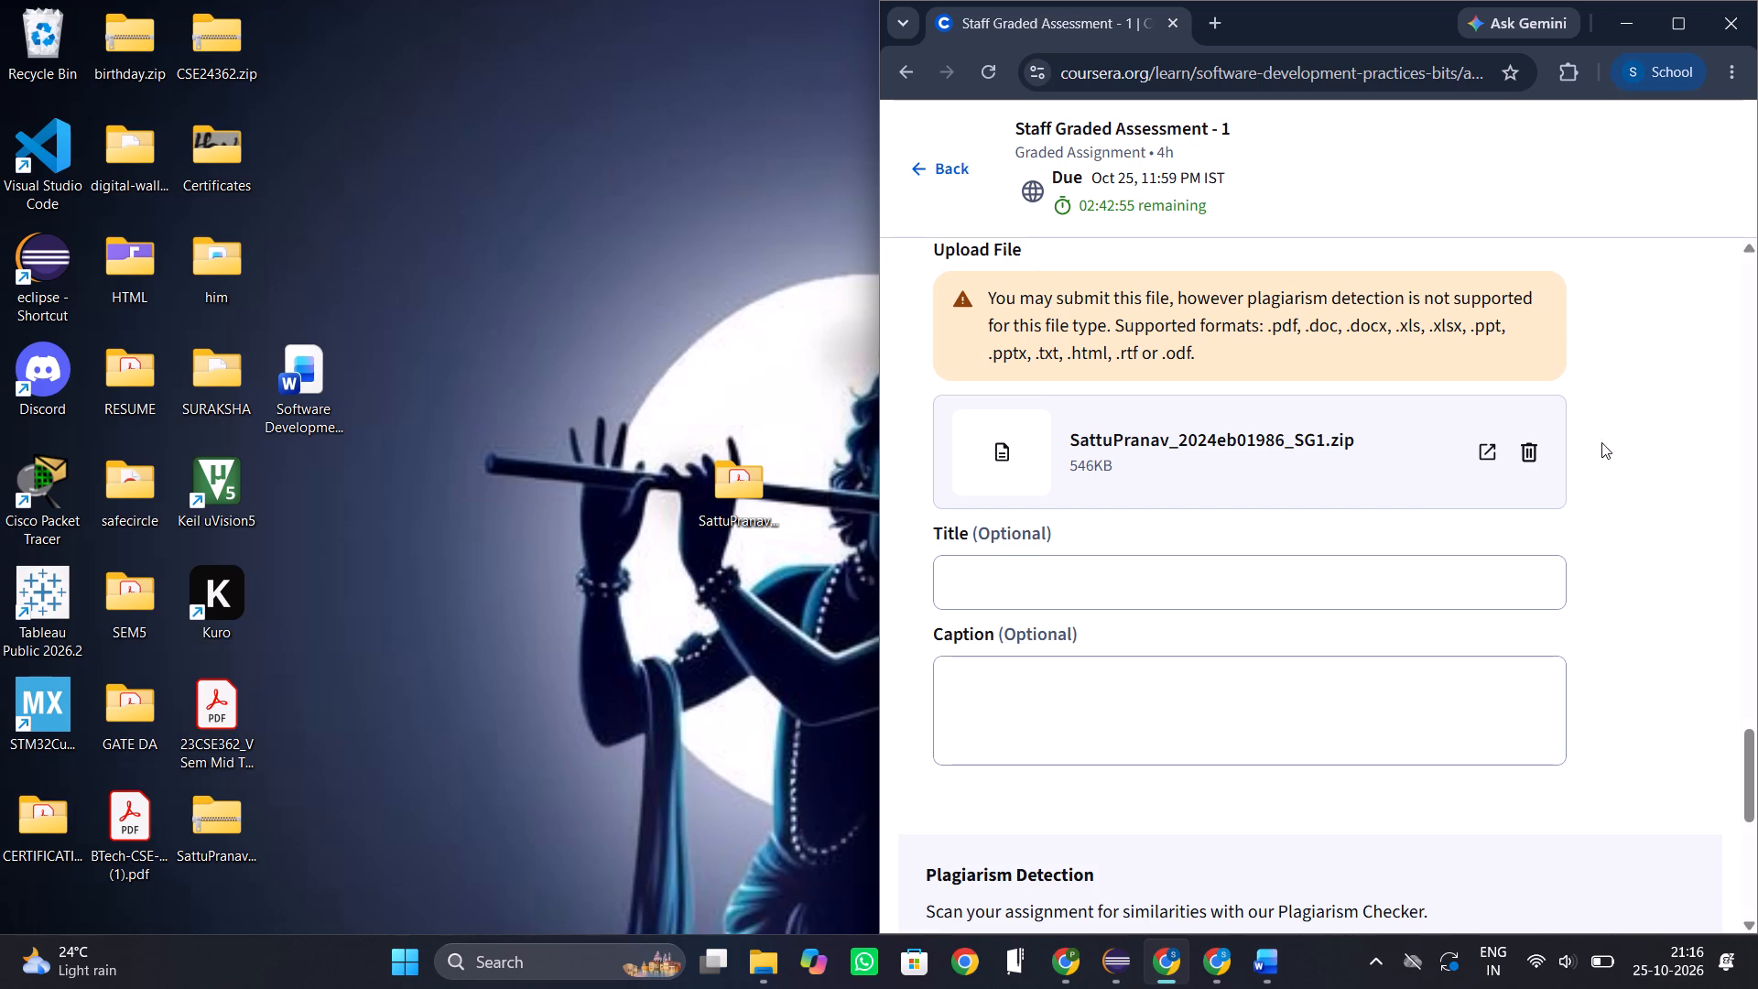
scroll(1602, 449, "down", 3)
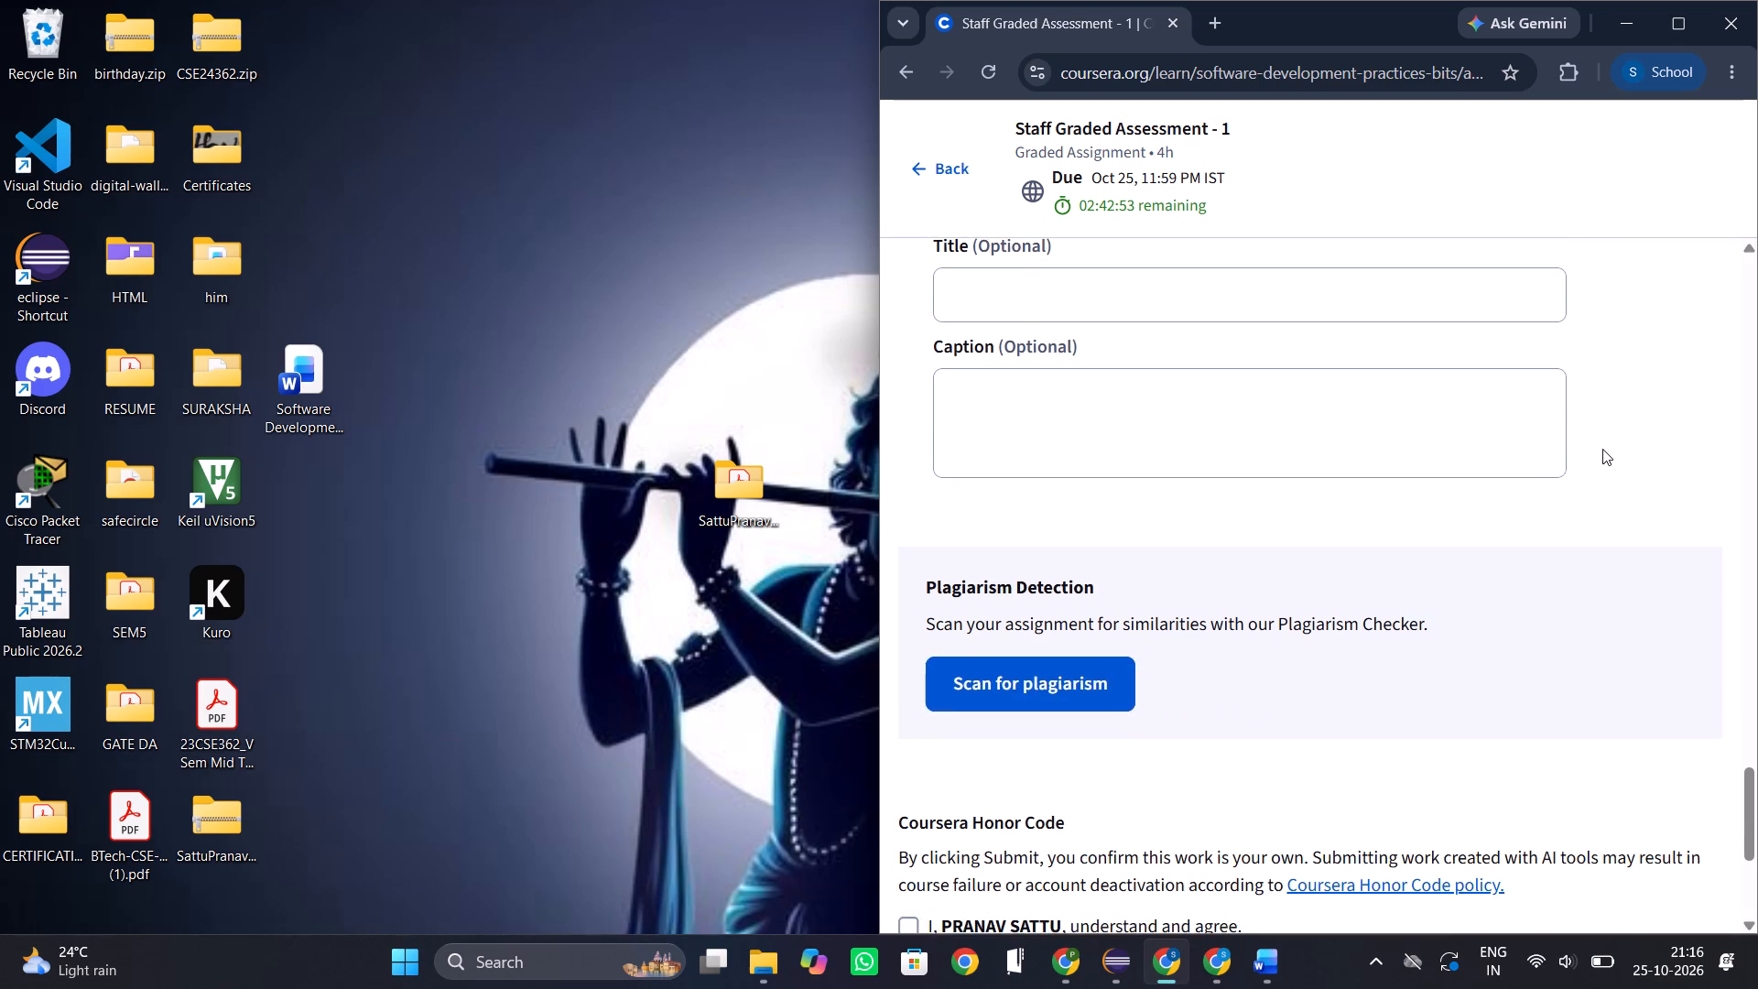
scroll(1602, 449, "up", 4)
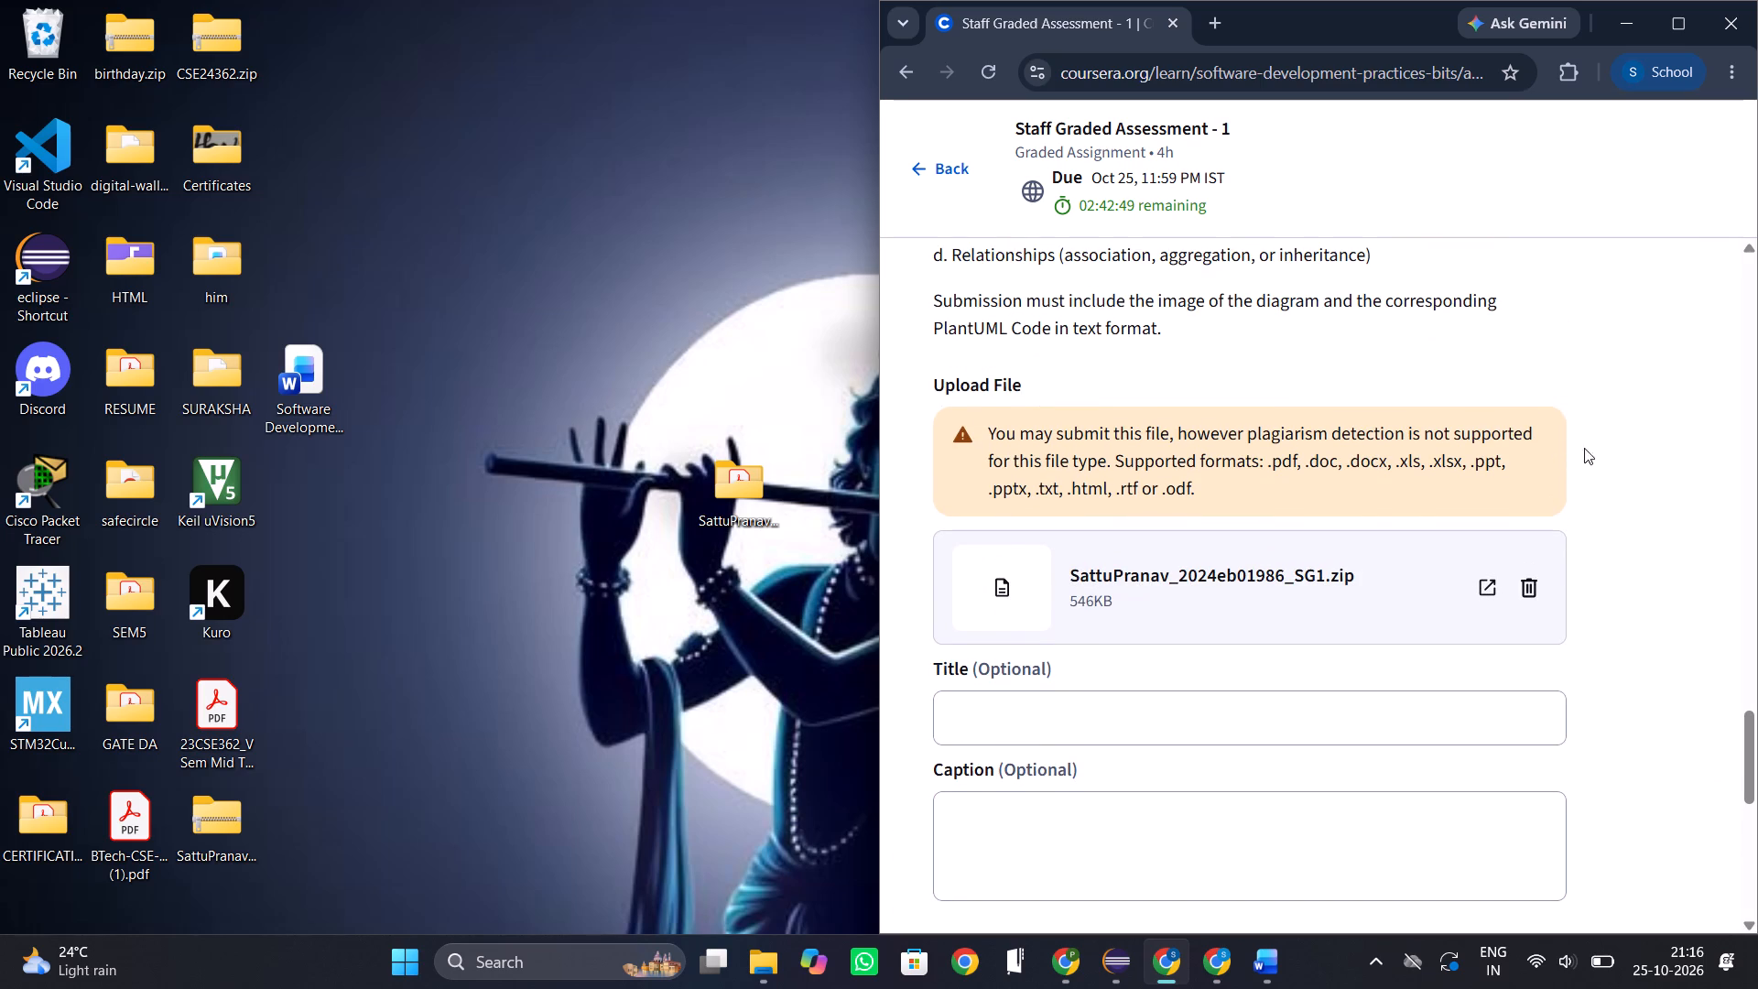
scroll(1612, 574, "down", 1)
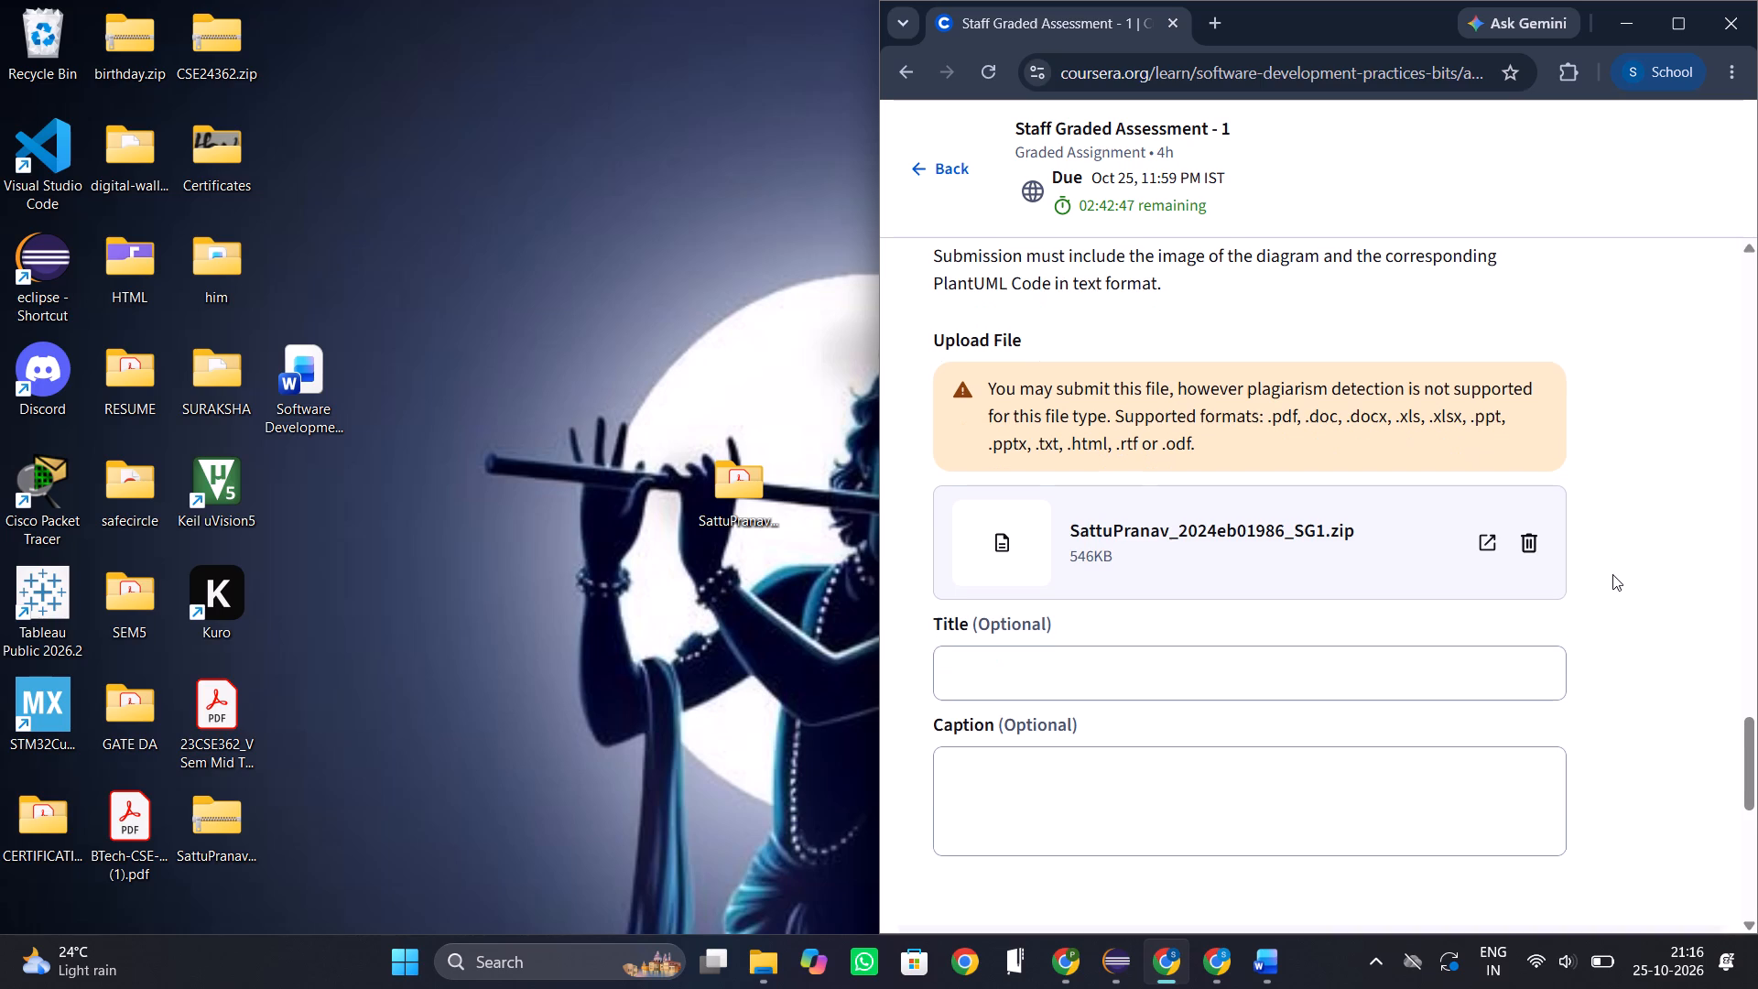
scroll(1612, 574, "down", 1)
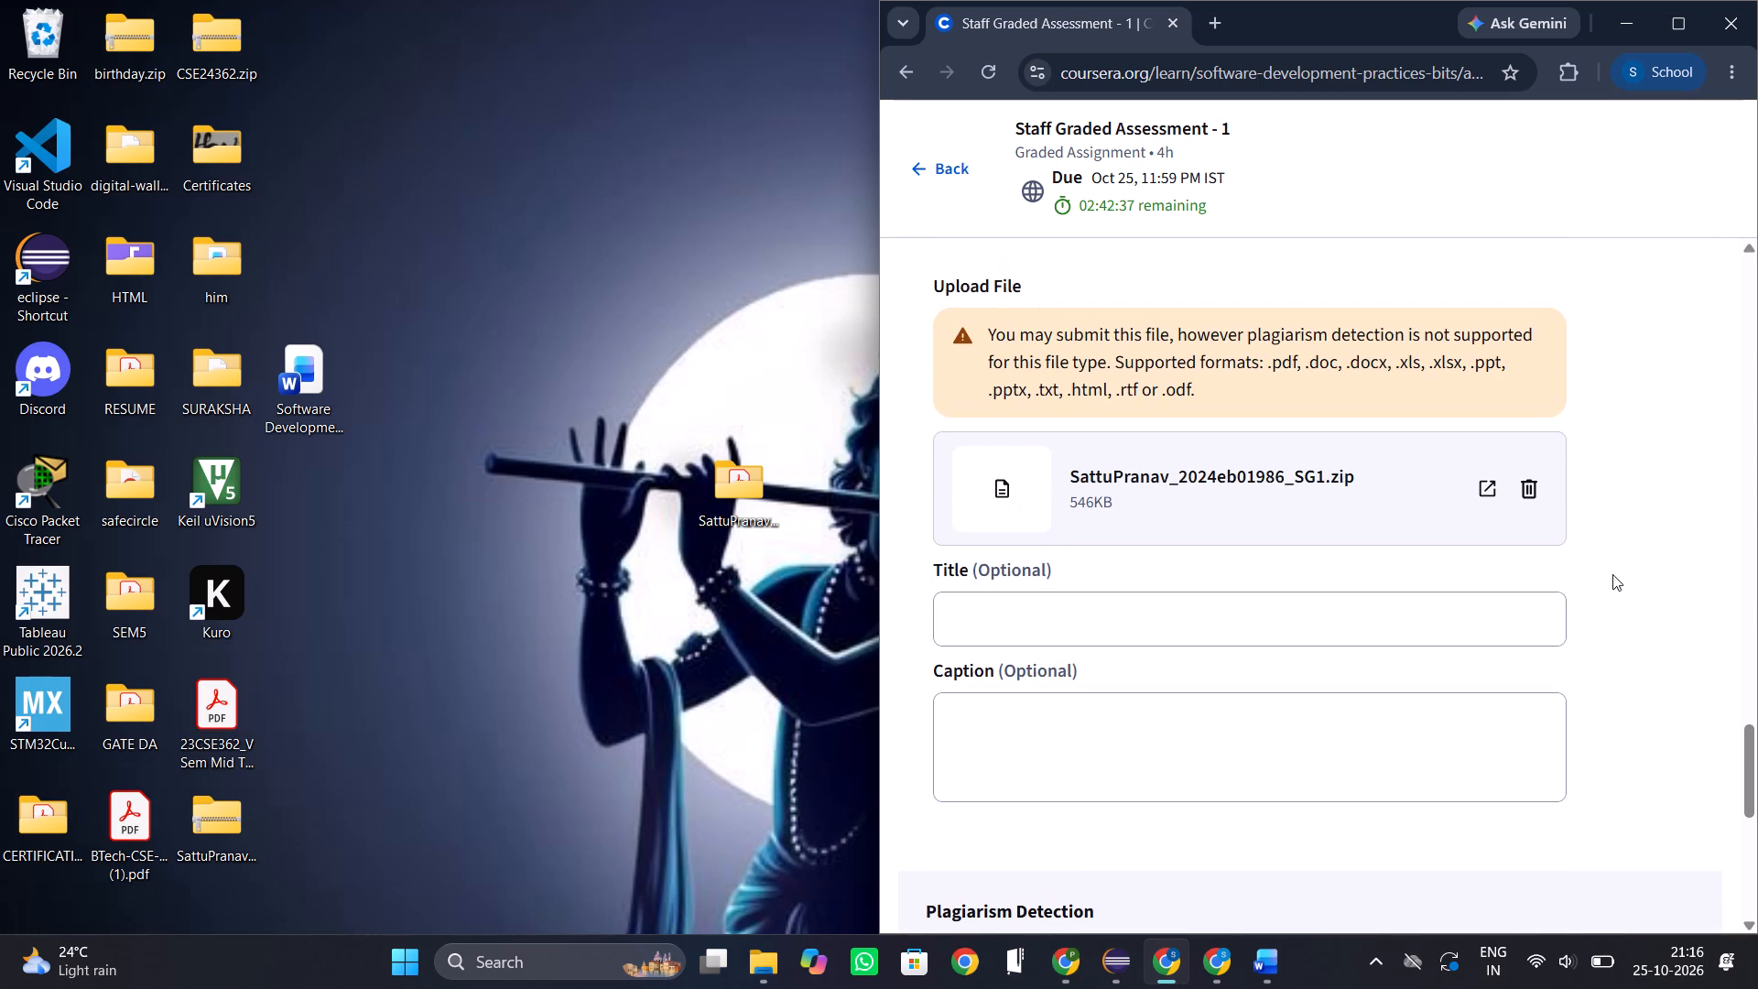
Recheck the assignment overview, the FoodExpress diagram requirements and the uploaded zip entry on the Staff Graded Assessment - 1 page.
scroll(1612, 574, "down", 2)
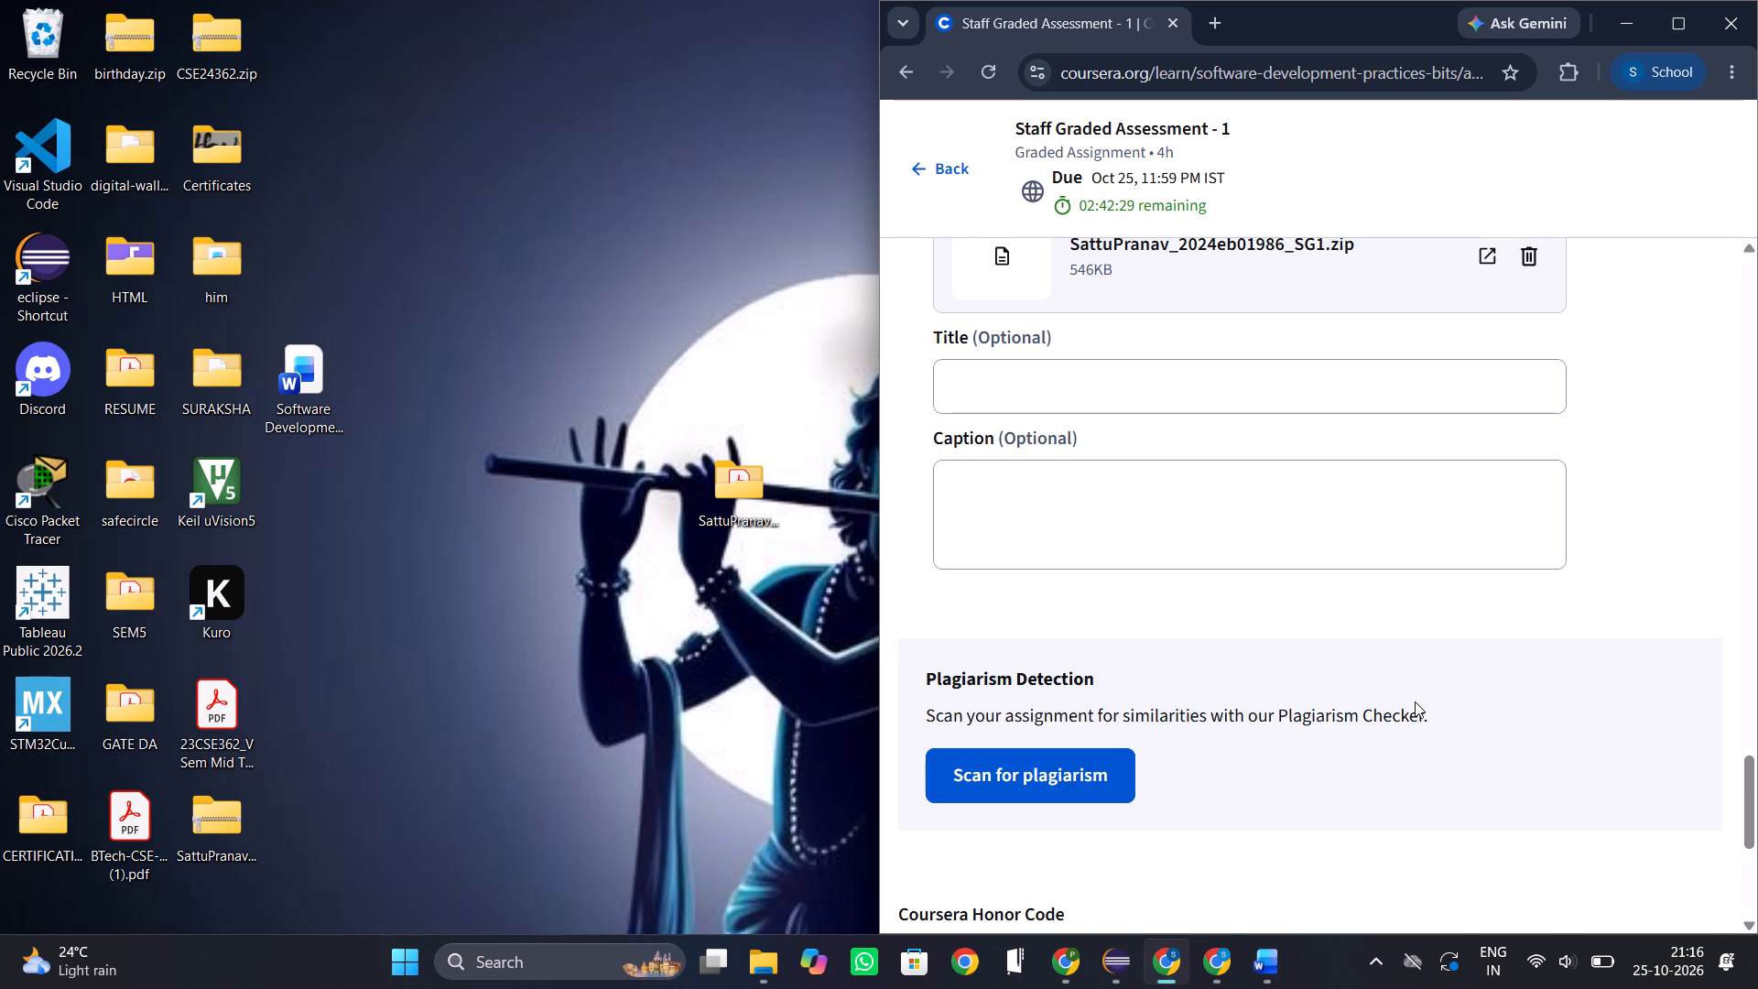
scroll(1415, 701, "up", 1)
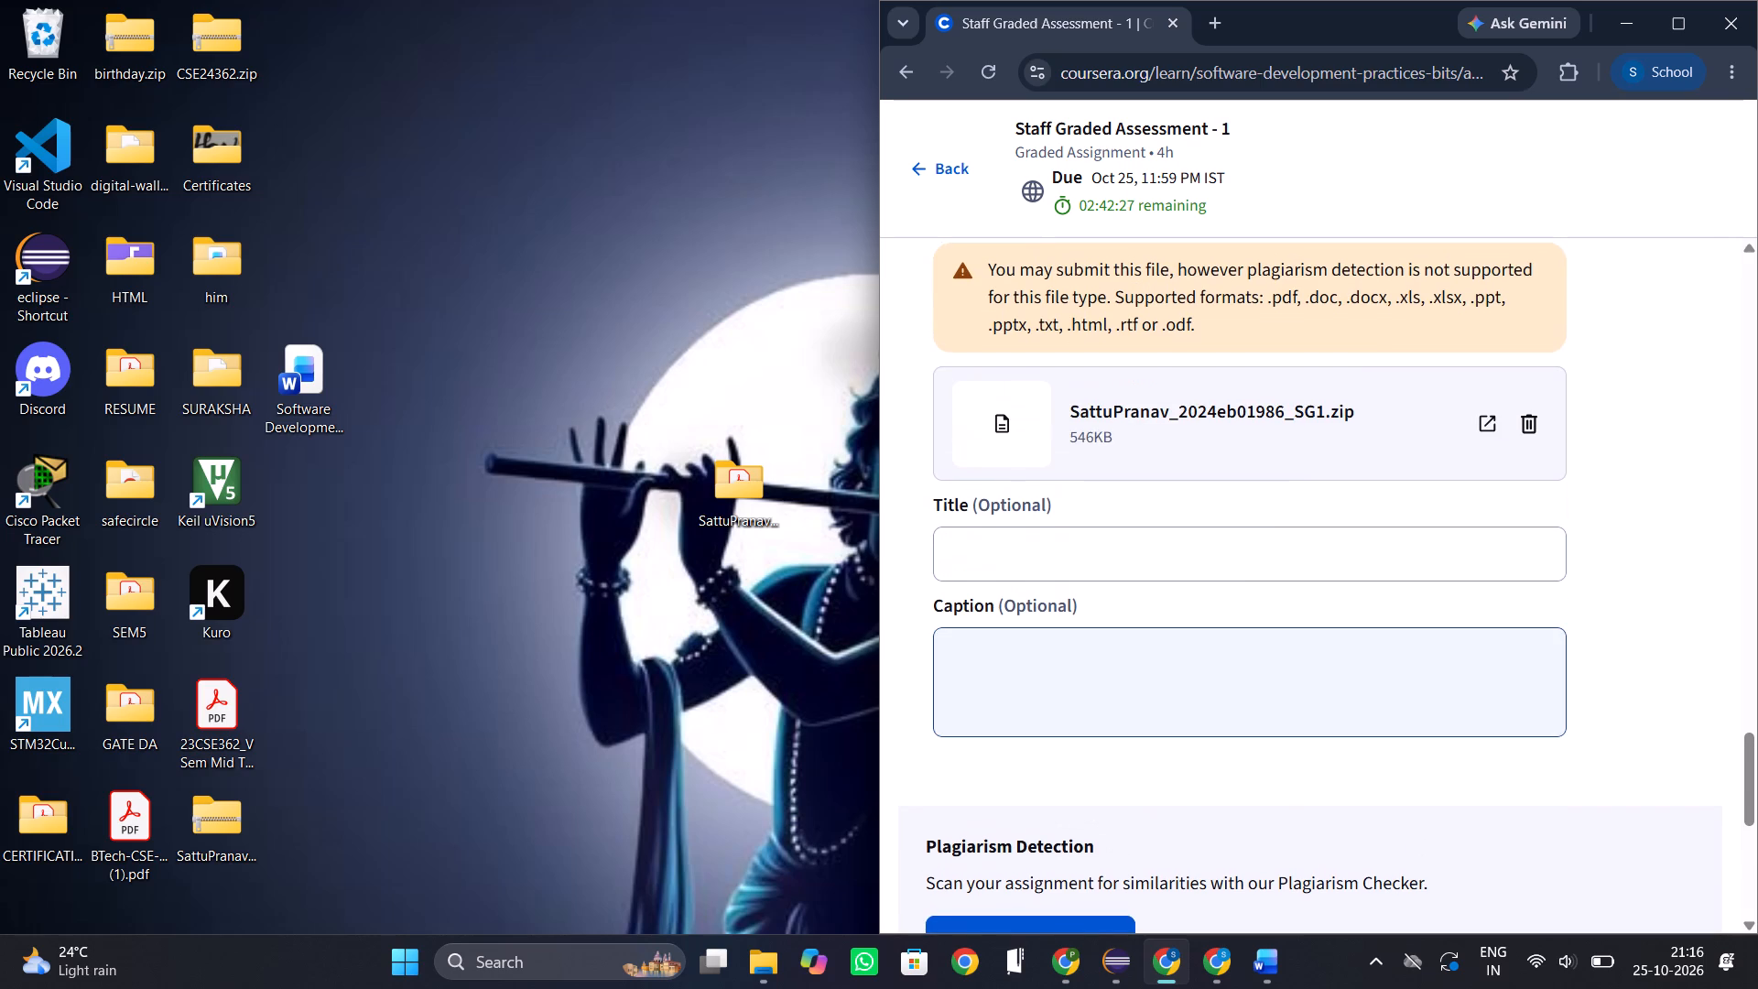
scroll(1663, 584, "up", 3)
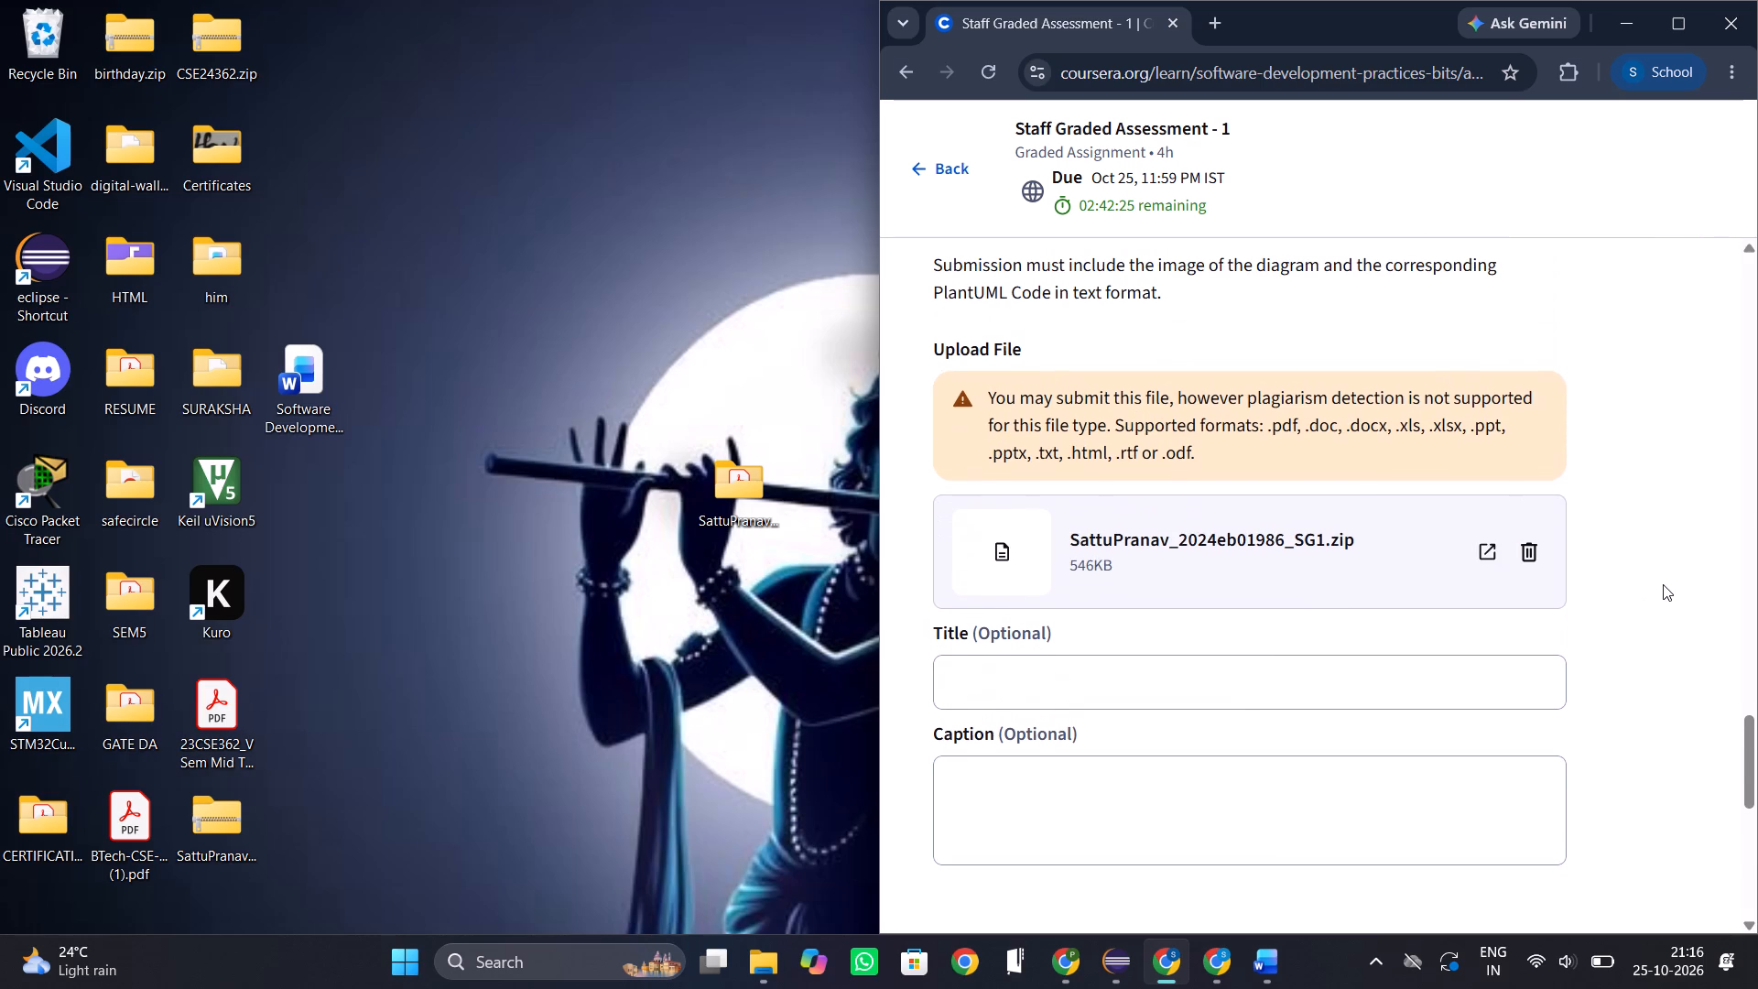
scroll(1663, 584, "up", 3)
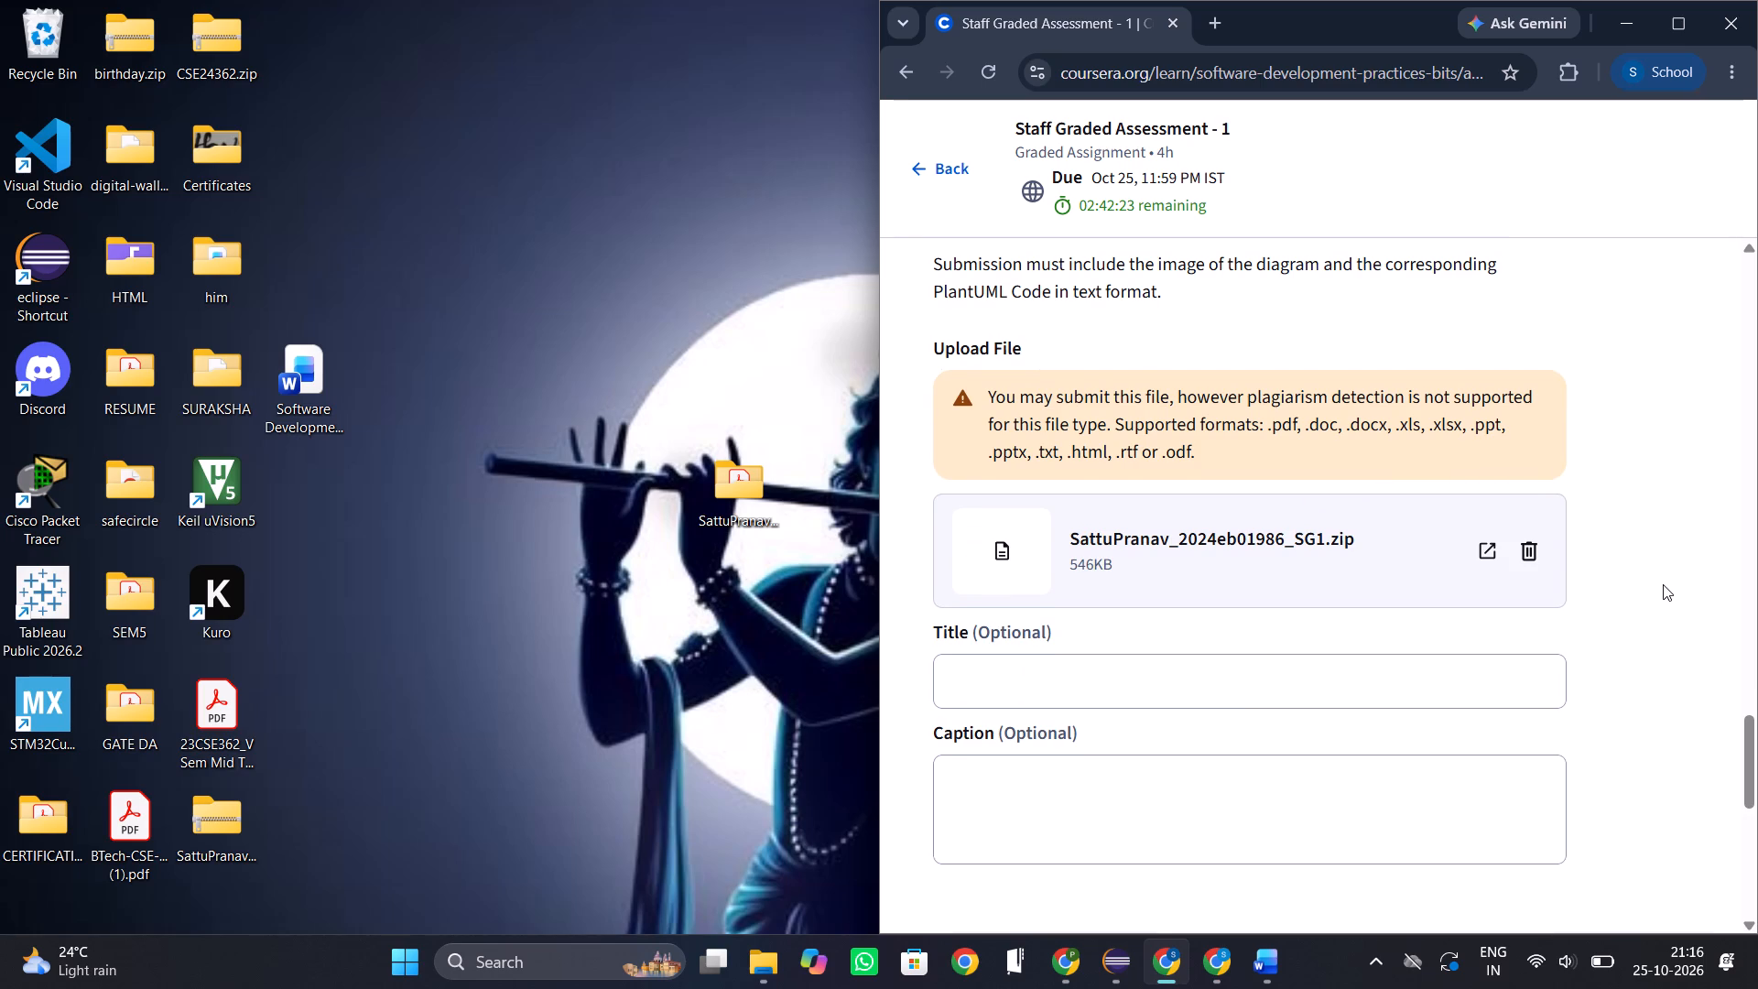
scroll(1663, 584, "up", 5)
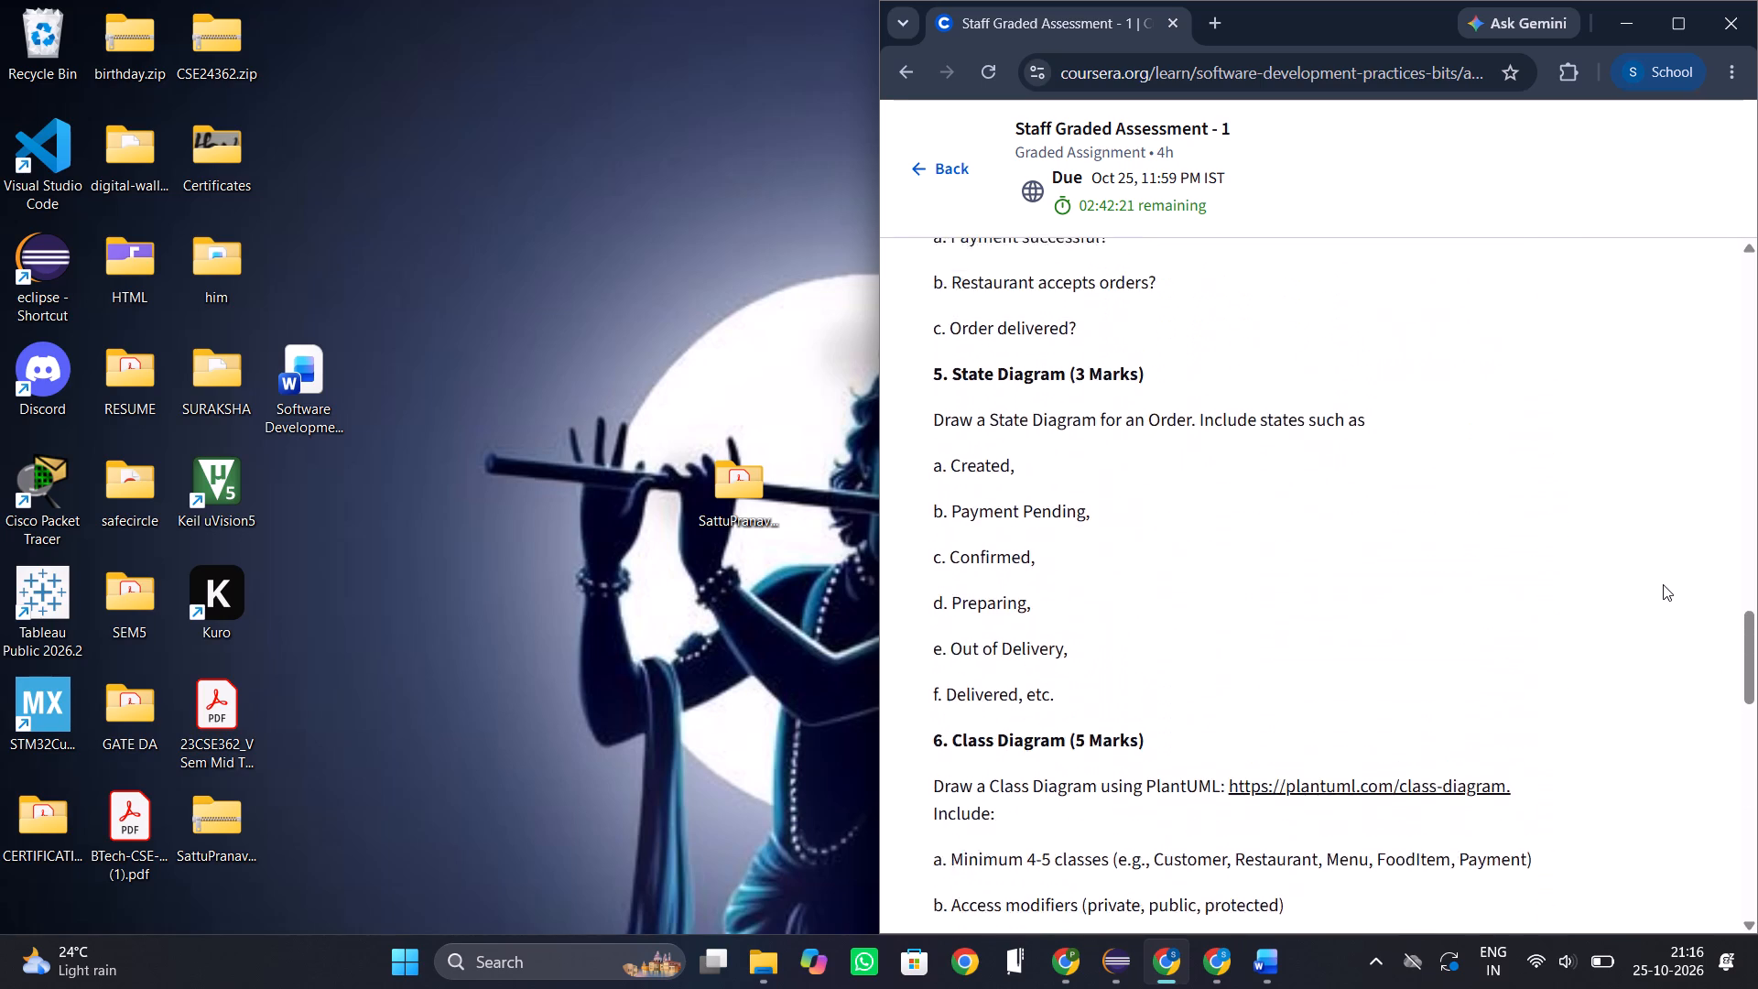
scroll(1663, 584, "up", 9)
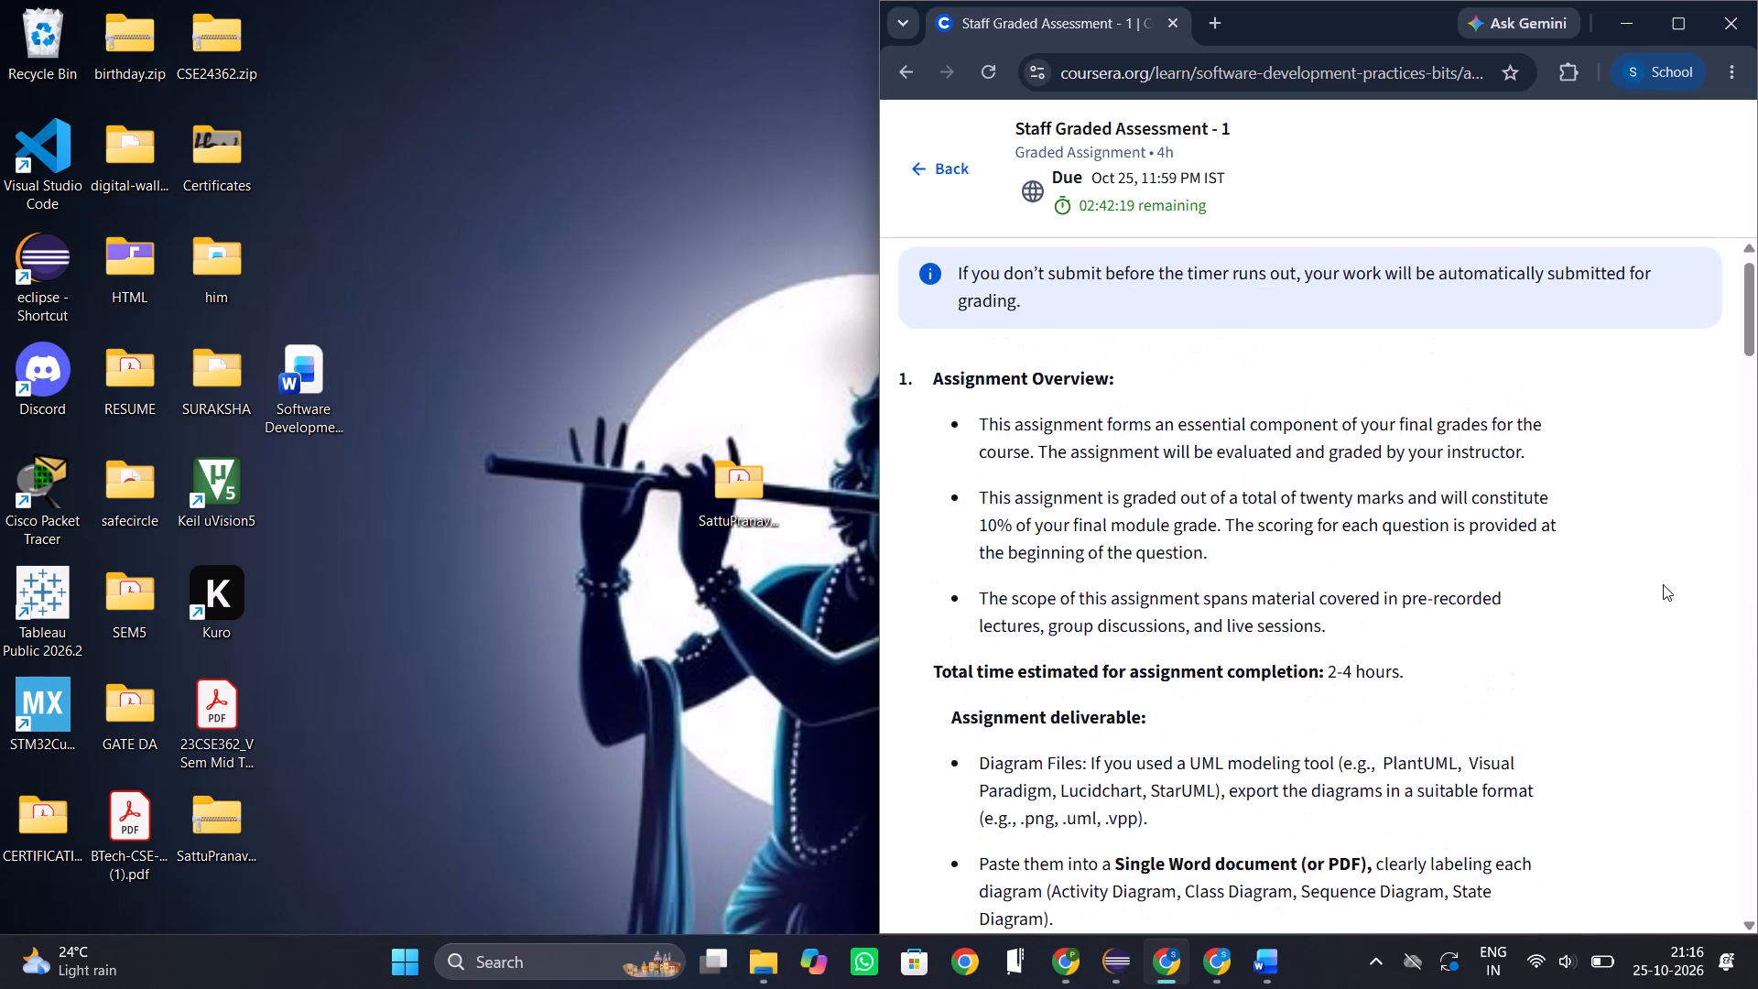
scroll(1663, 584, "down", 10)
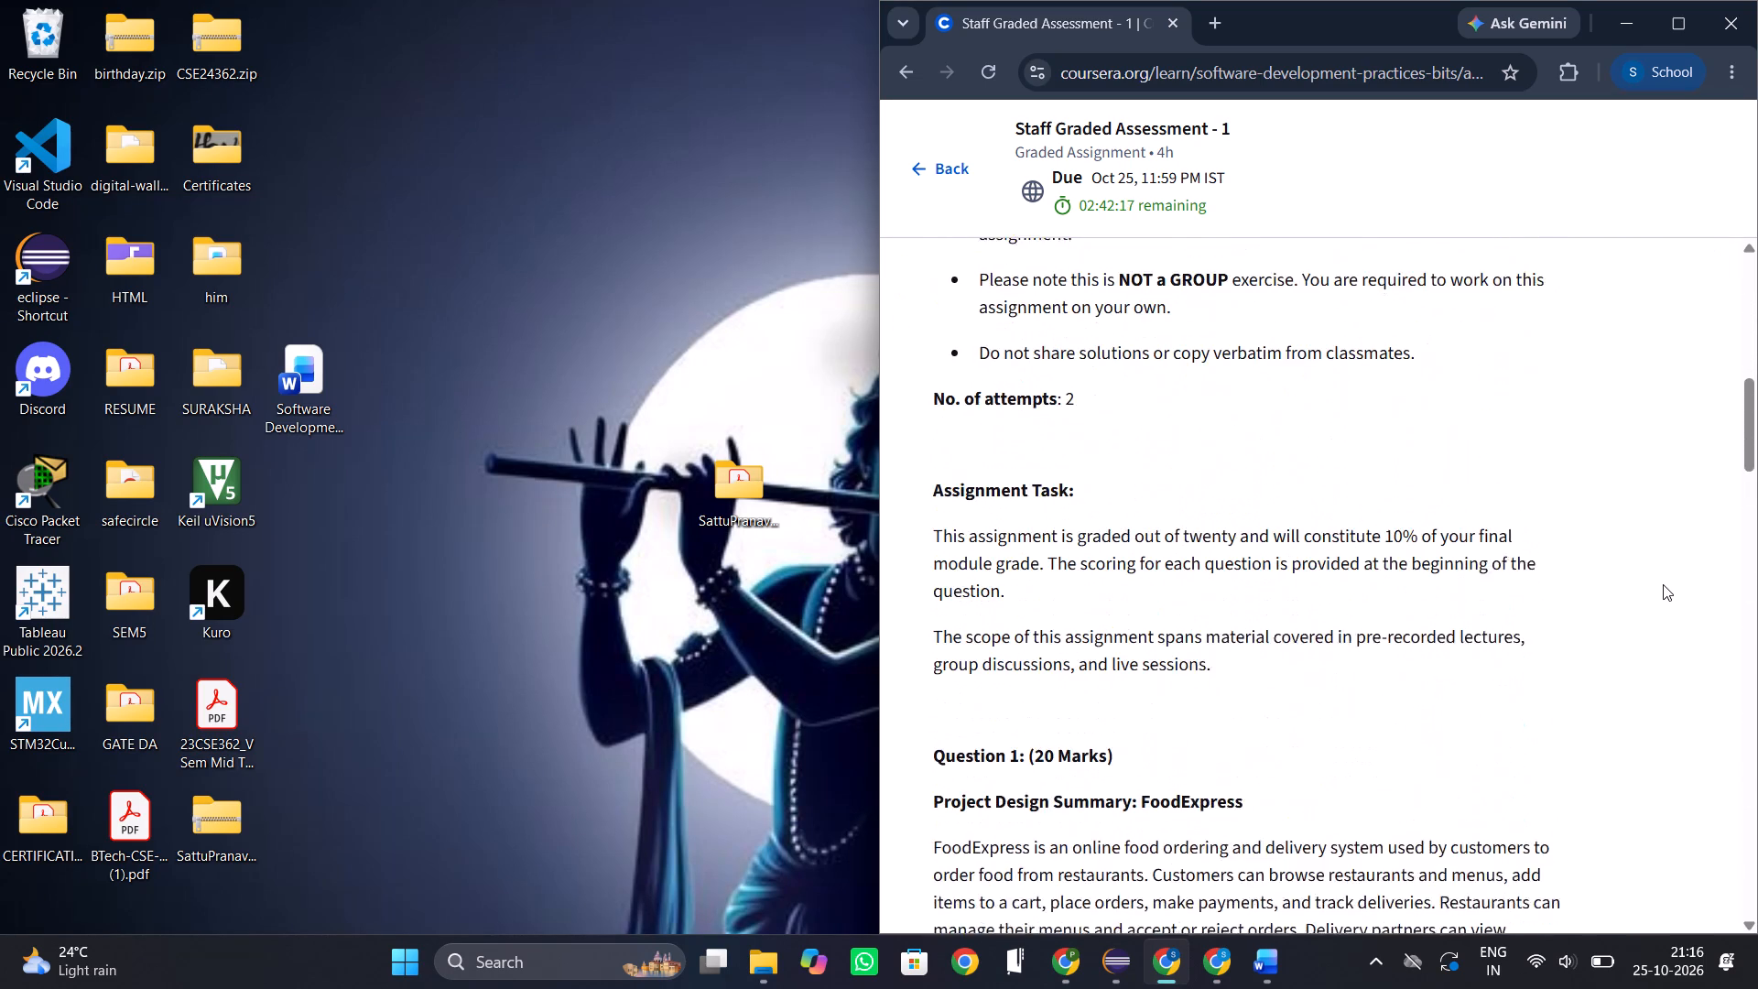
scroll(1663, 584, "down", 8)
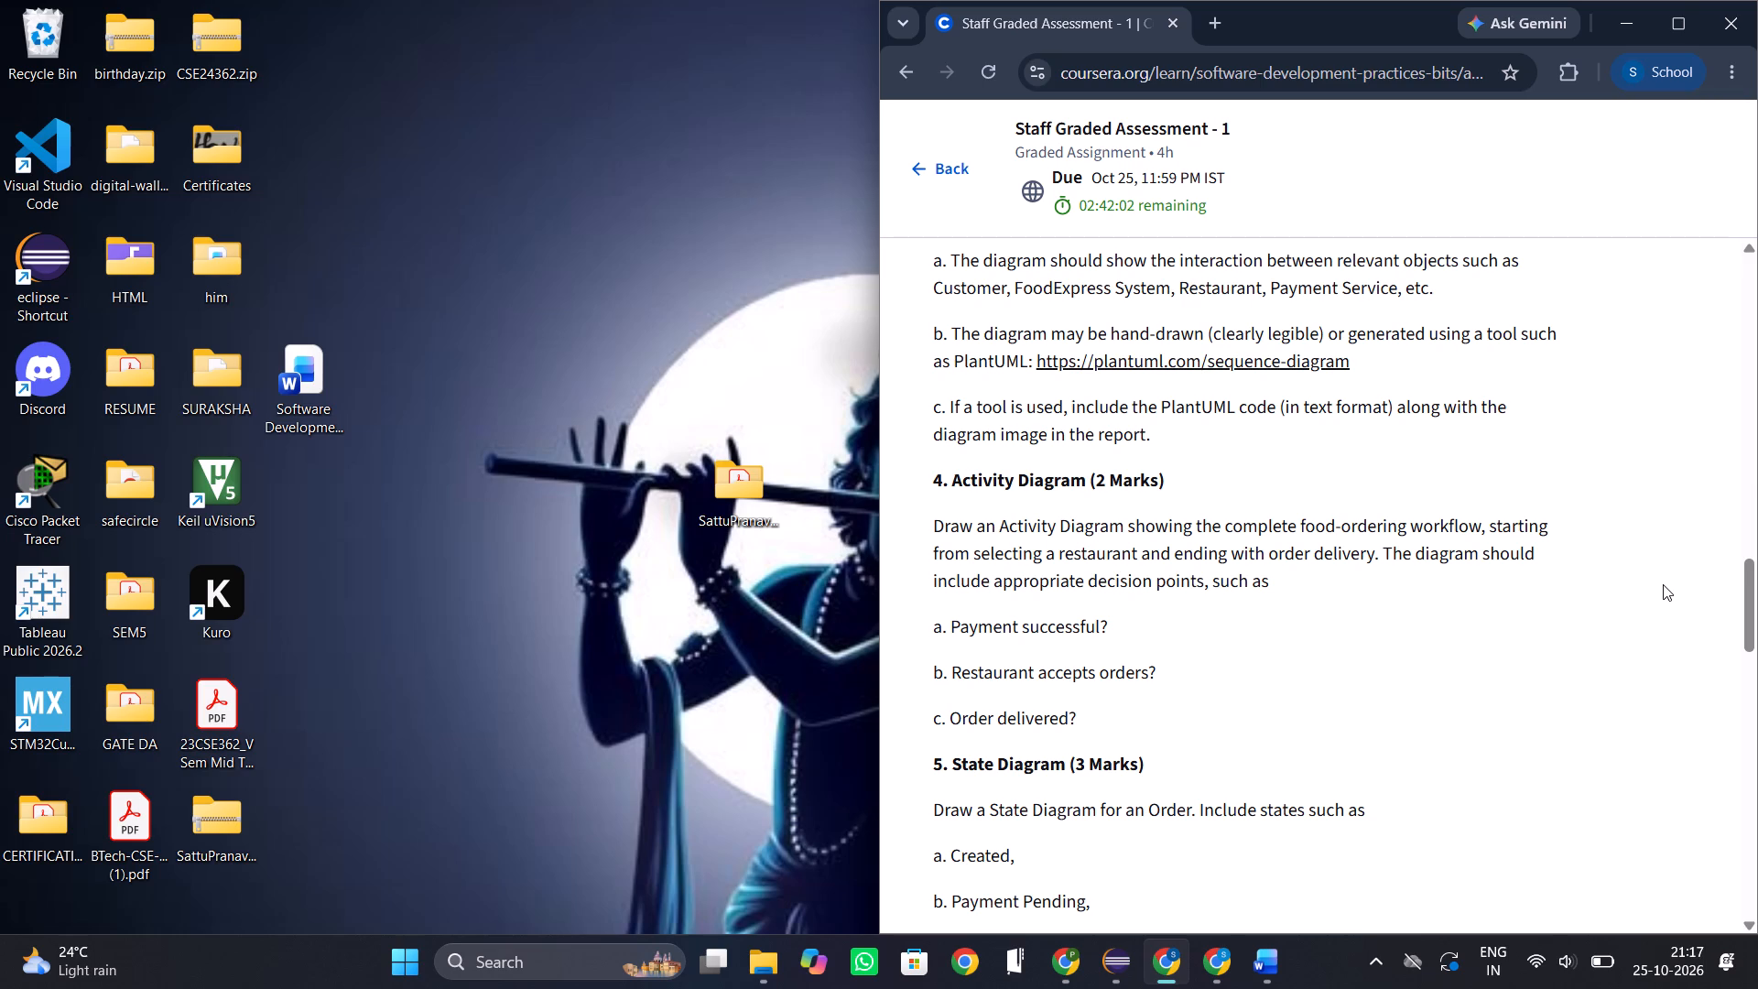
scroll(1663, 584, "down", 3)
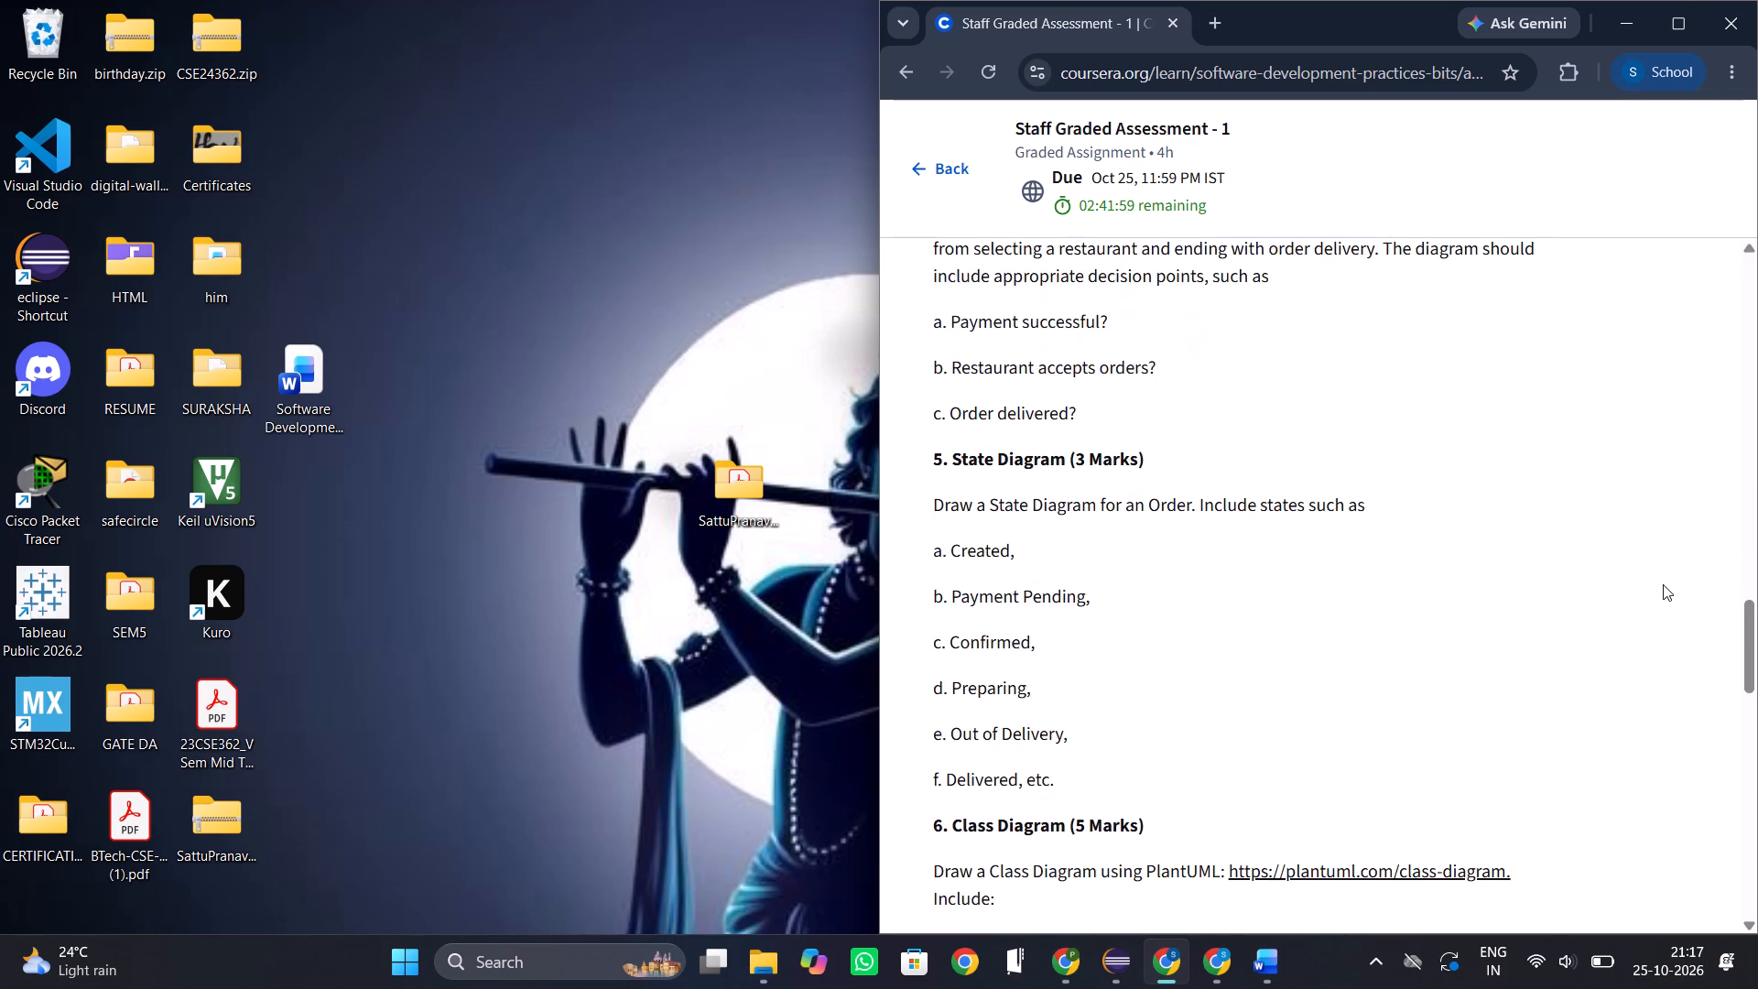
scroll(1663, 584, "down", 3)
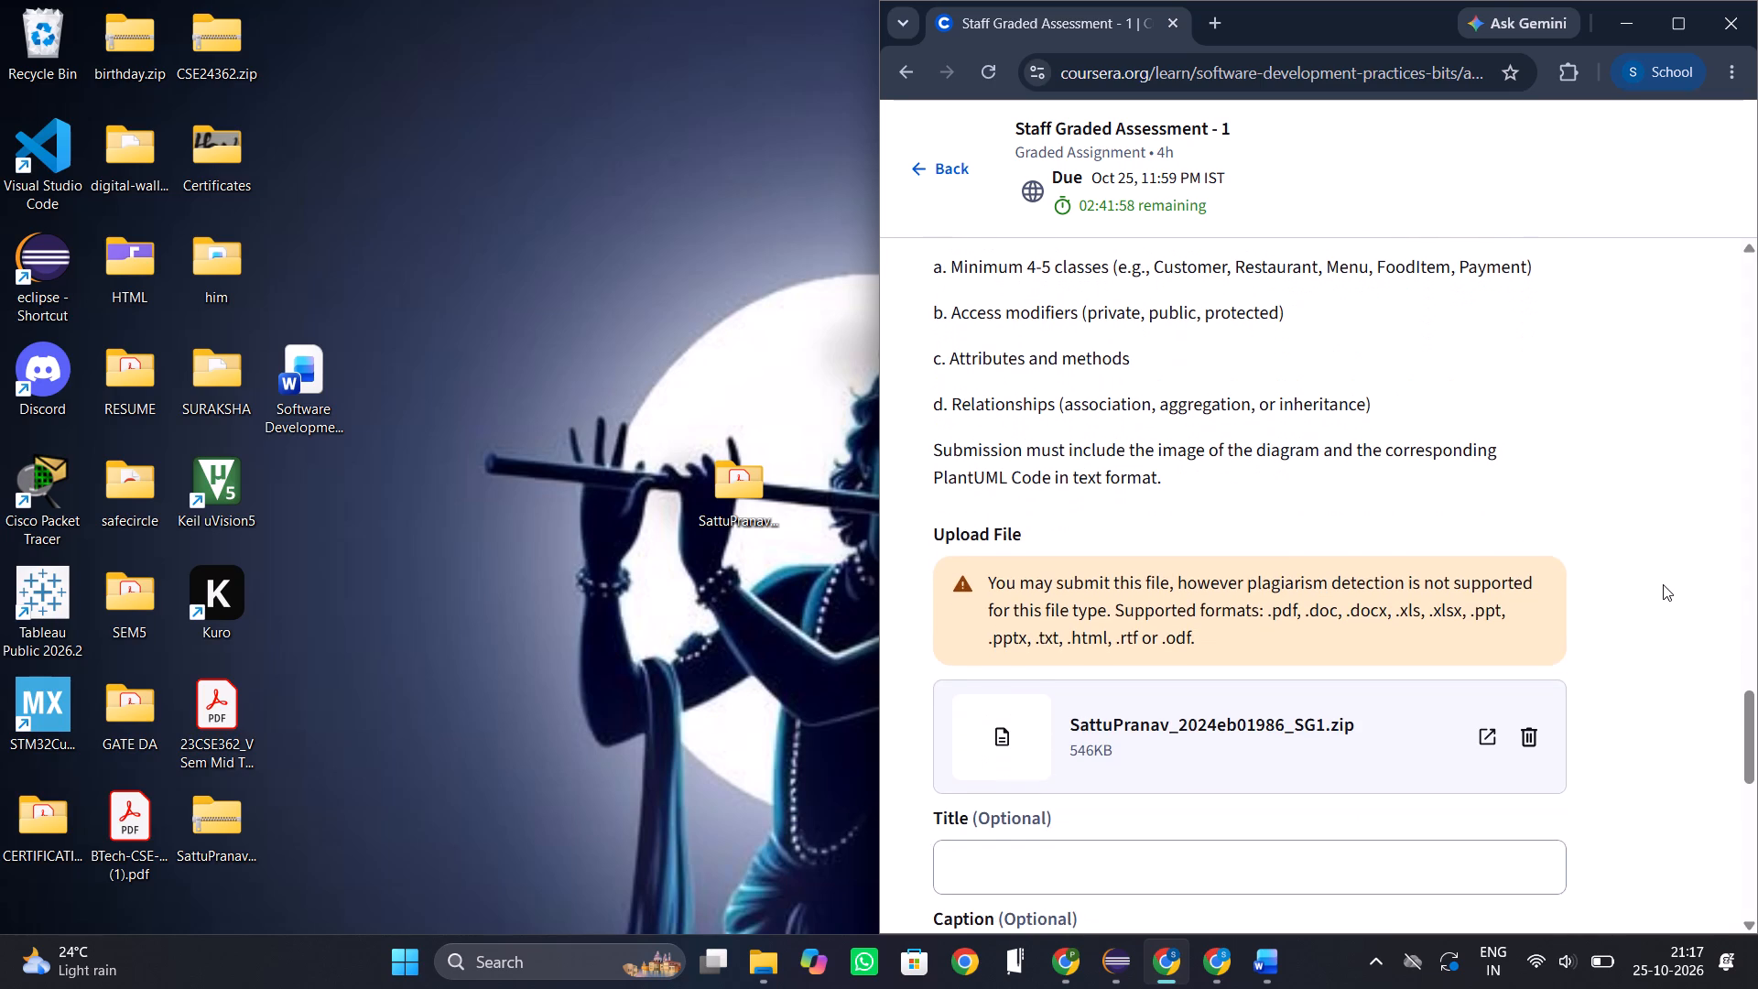
scroll(1663, 584, "down", 5)
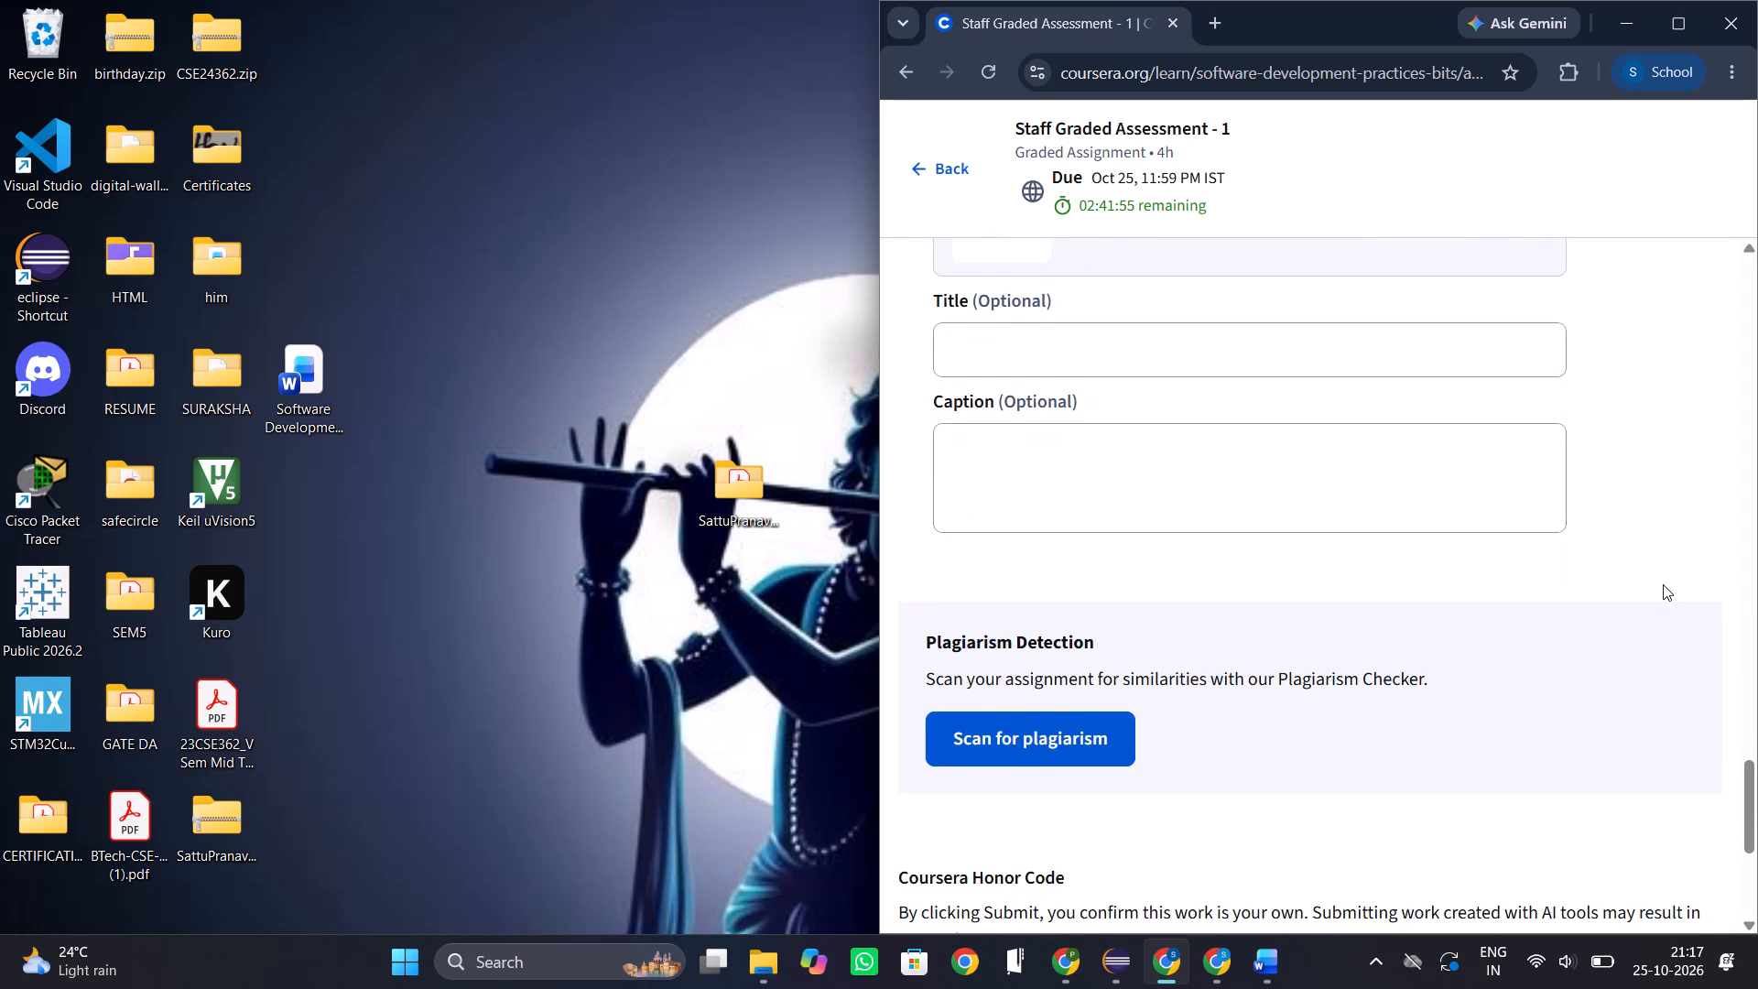
Run the Plagiarism Detection scan on the uploaded _SG1 zip submission.
scroll(1607, 531, "right", 1)
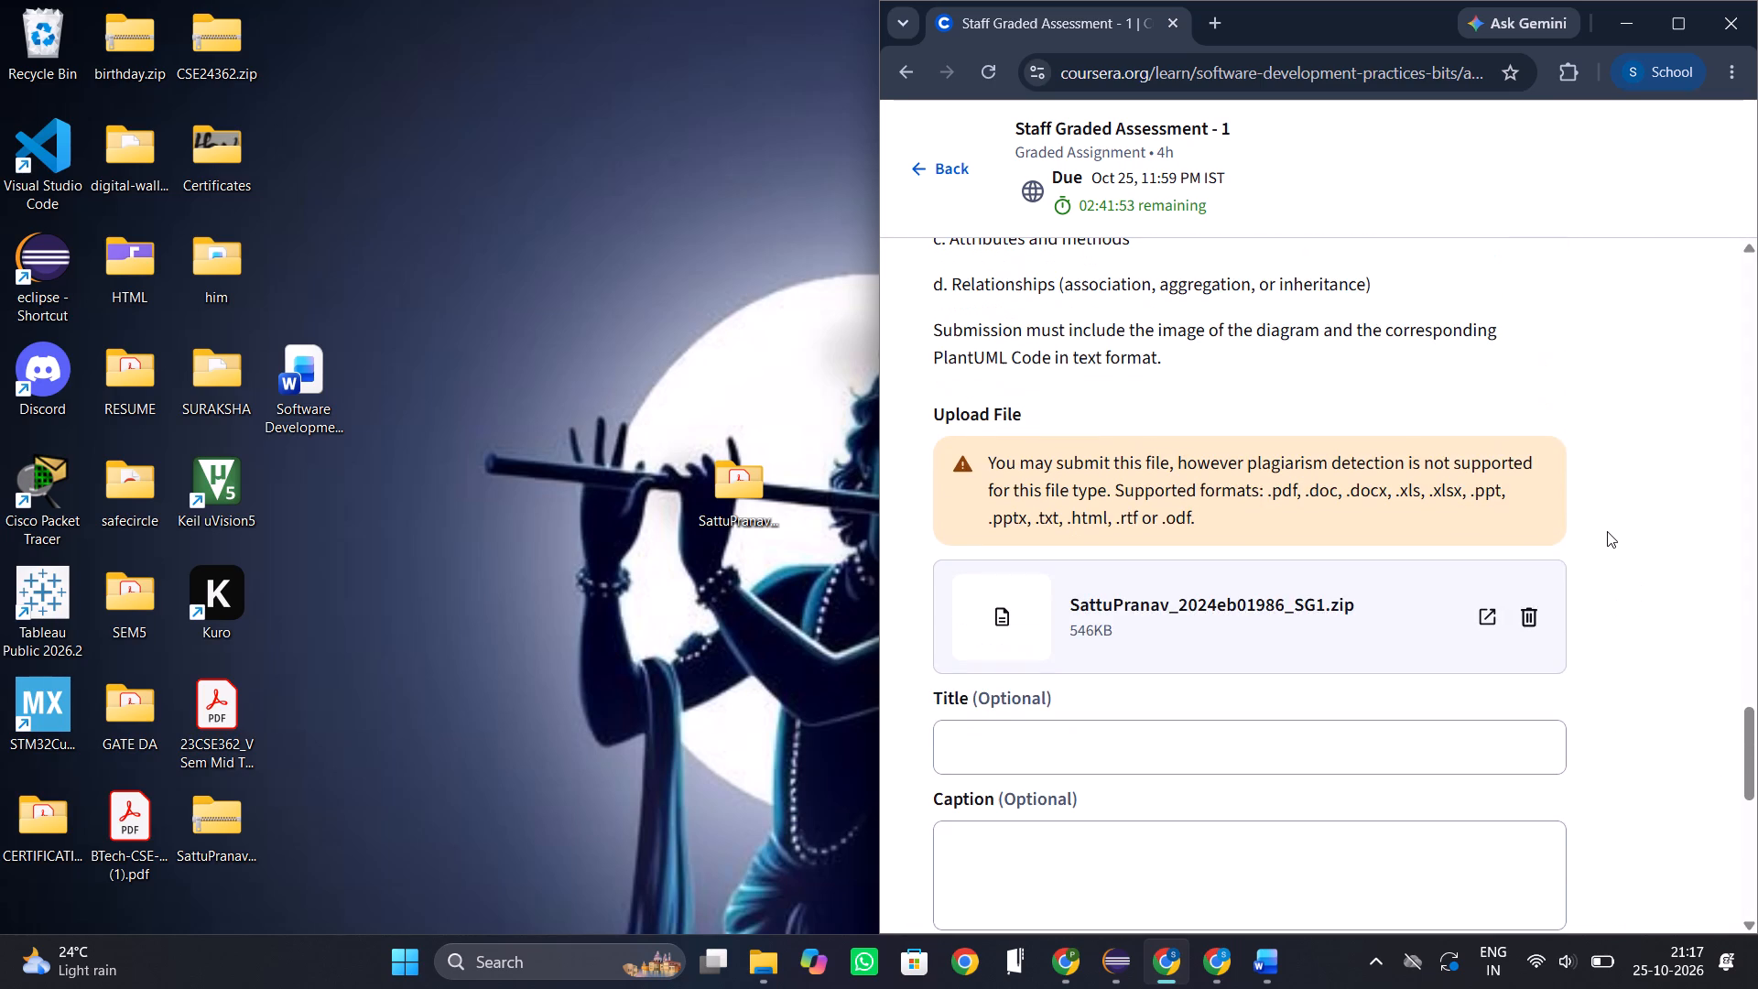
scroll(1607, 531, "right", 1)
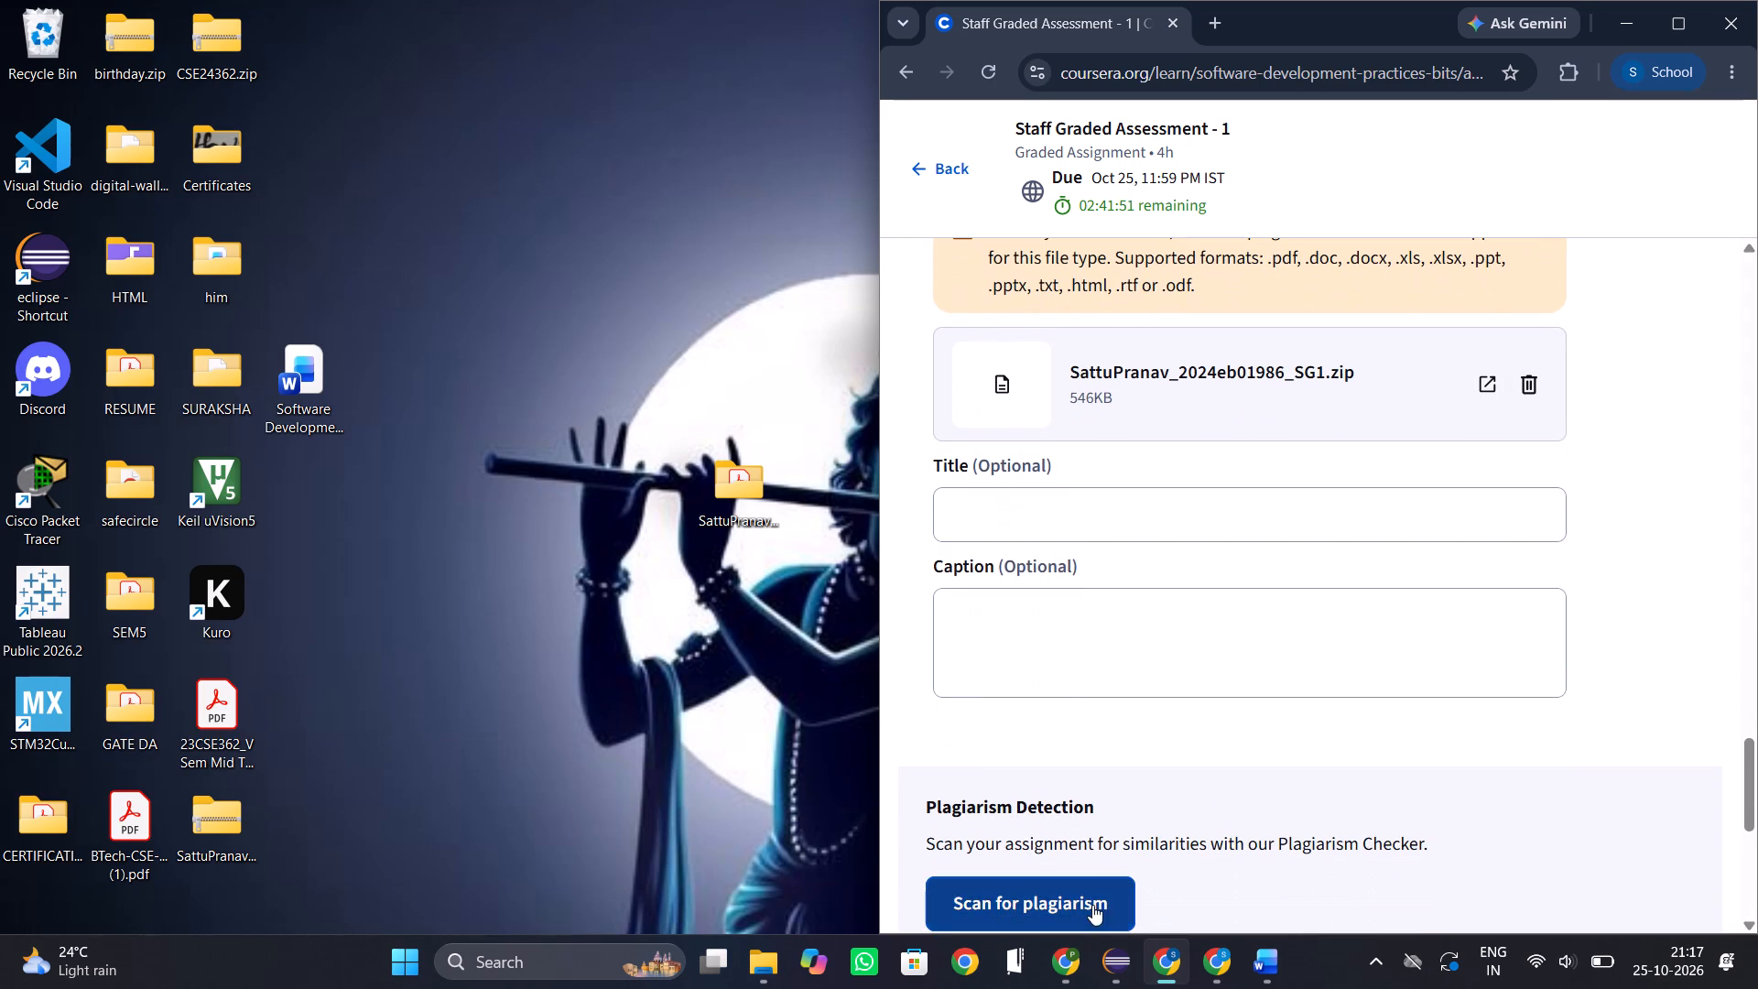
left_click(1089, 909)
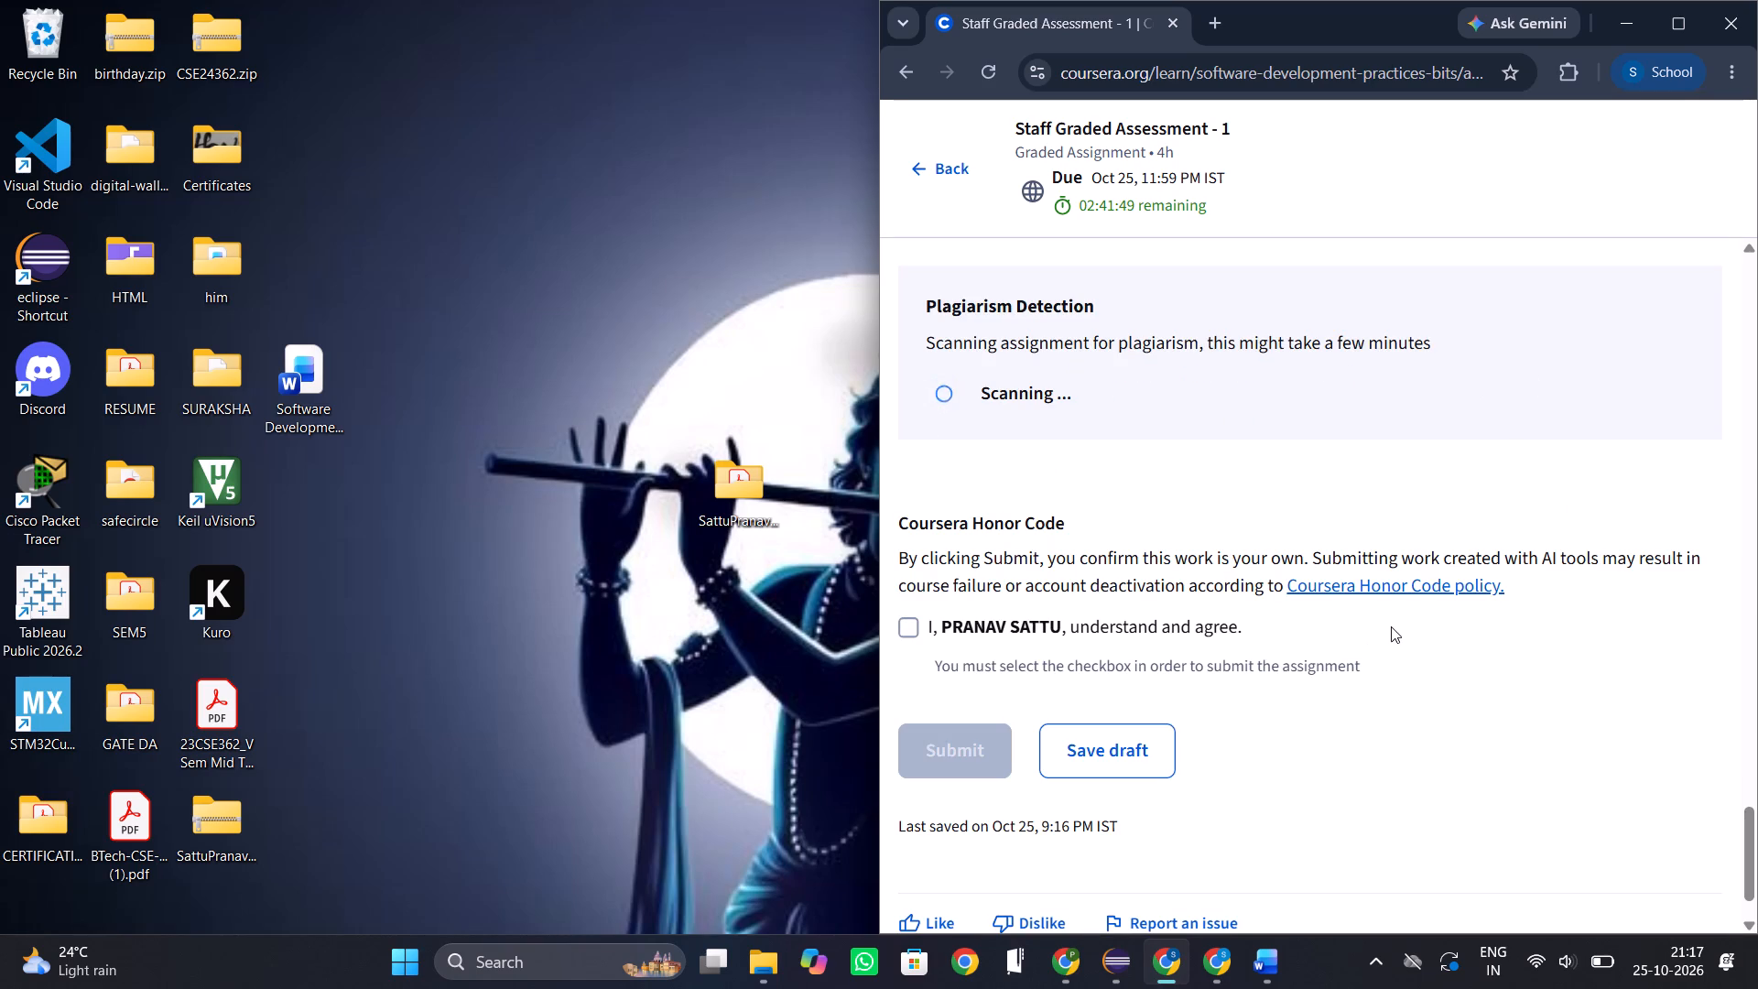
Agree to the Coursera Honor Code statement for the submission.
scroll(1120, 469, "up", 1)
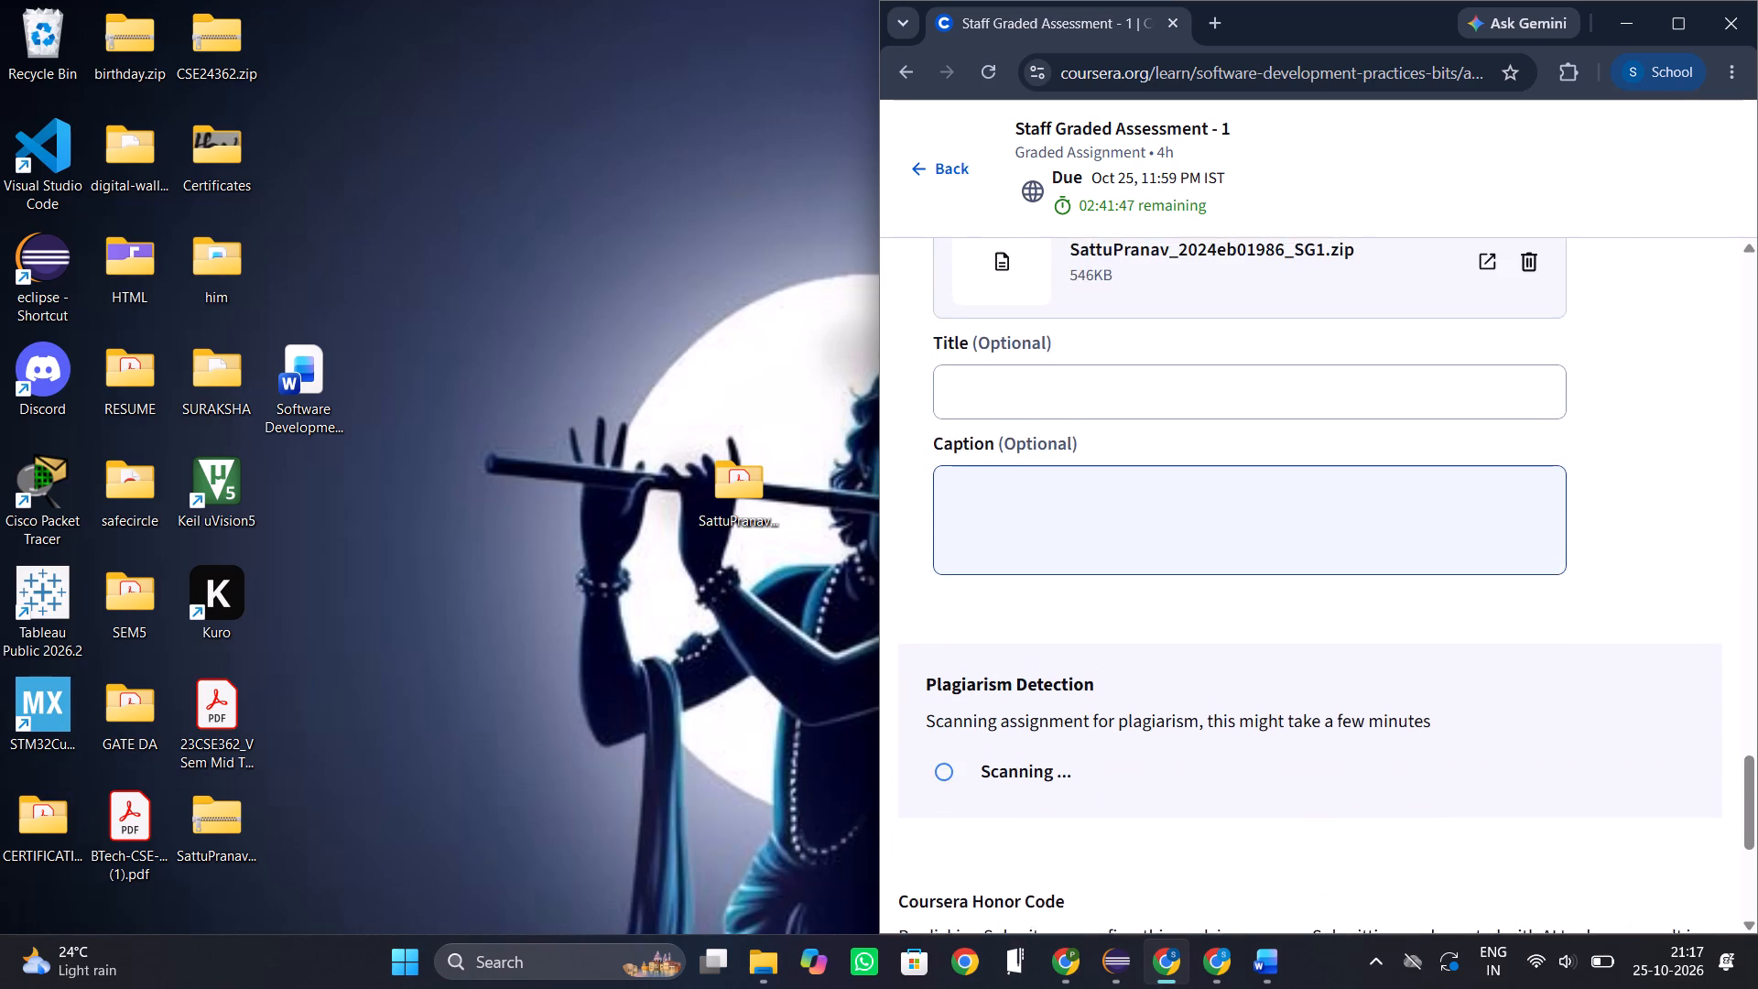
scroll(1120, 469, "up", 1)
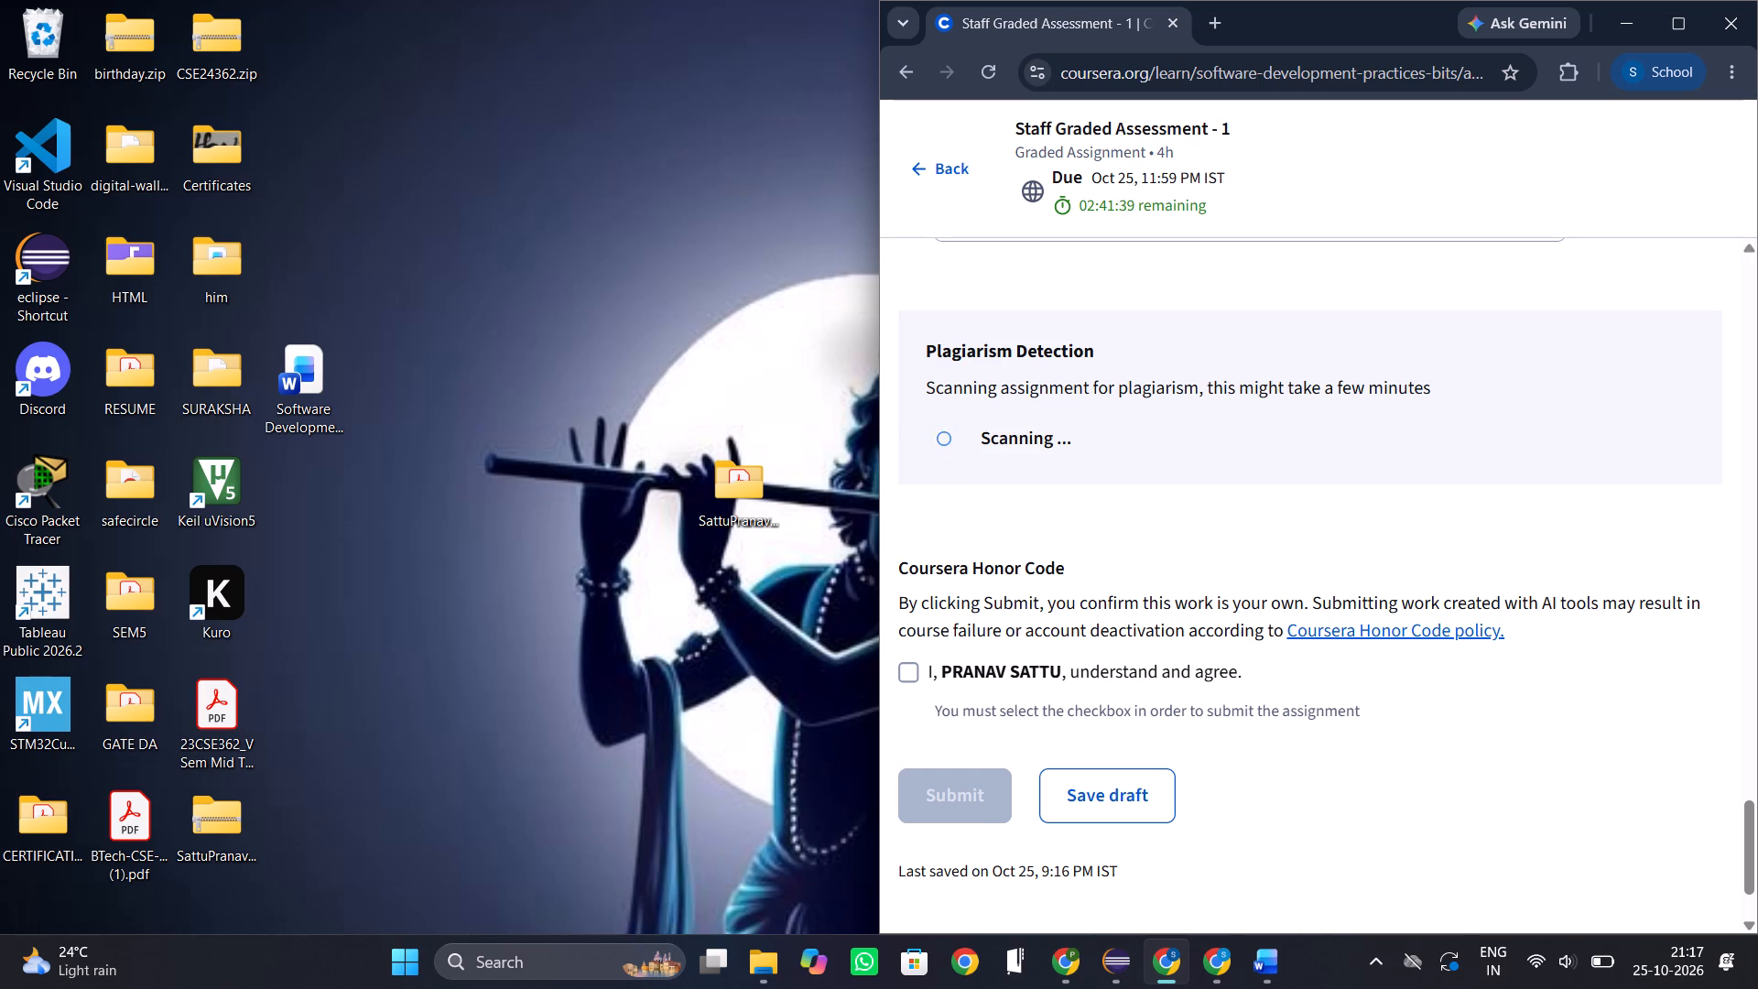
left_click(901, 681)
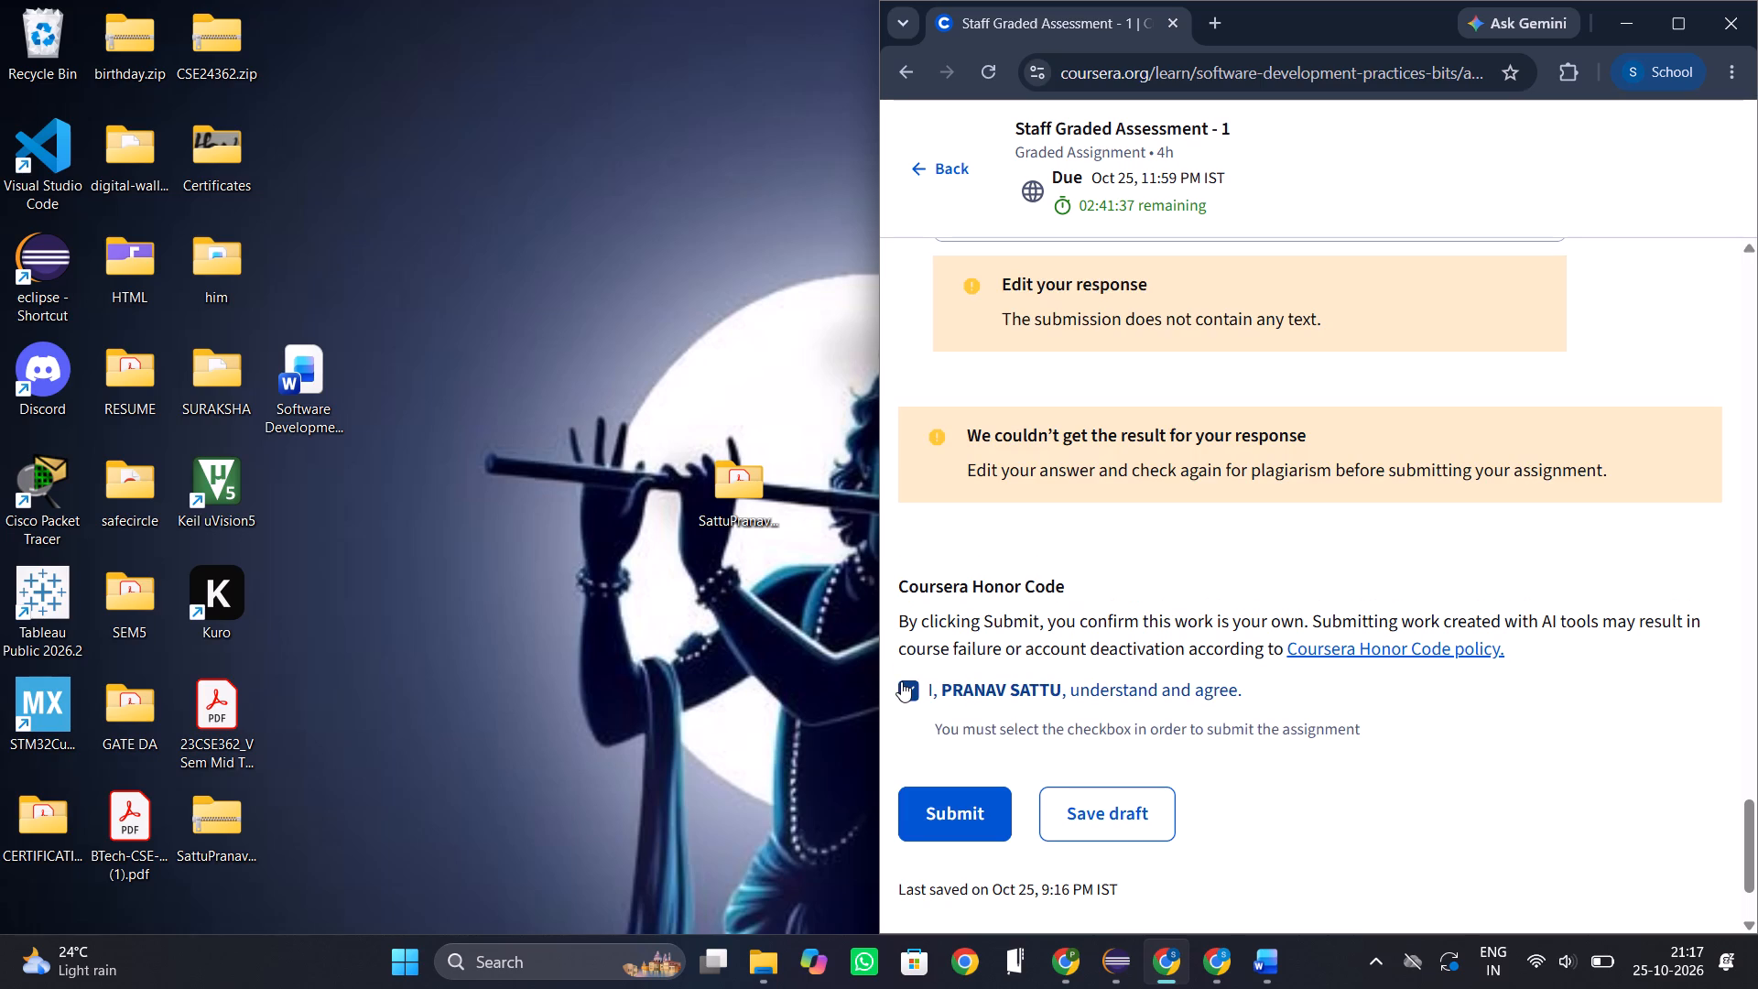
Examine the plagiarism scan feedback, the uploaded file's details and the submission options against the assignment requirements.
scroll(1117, 451, "up", 1)
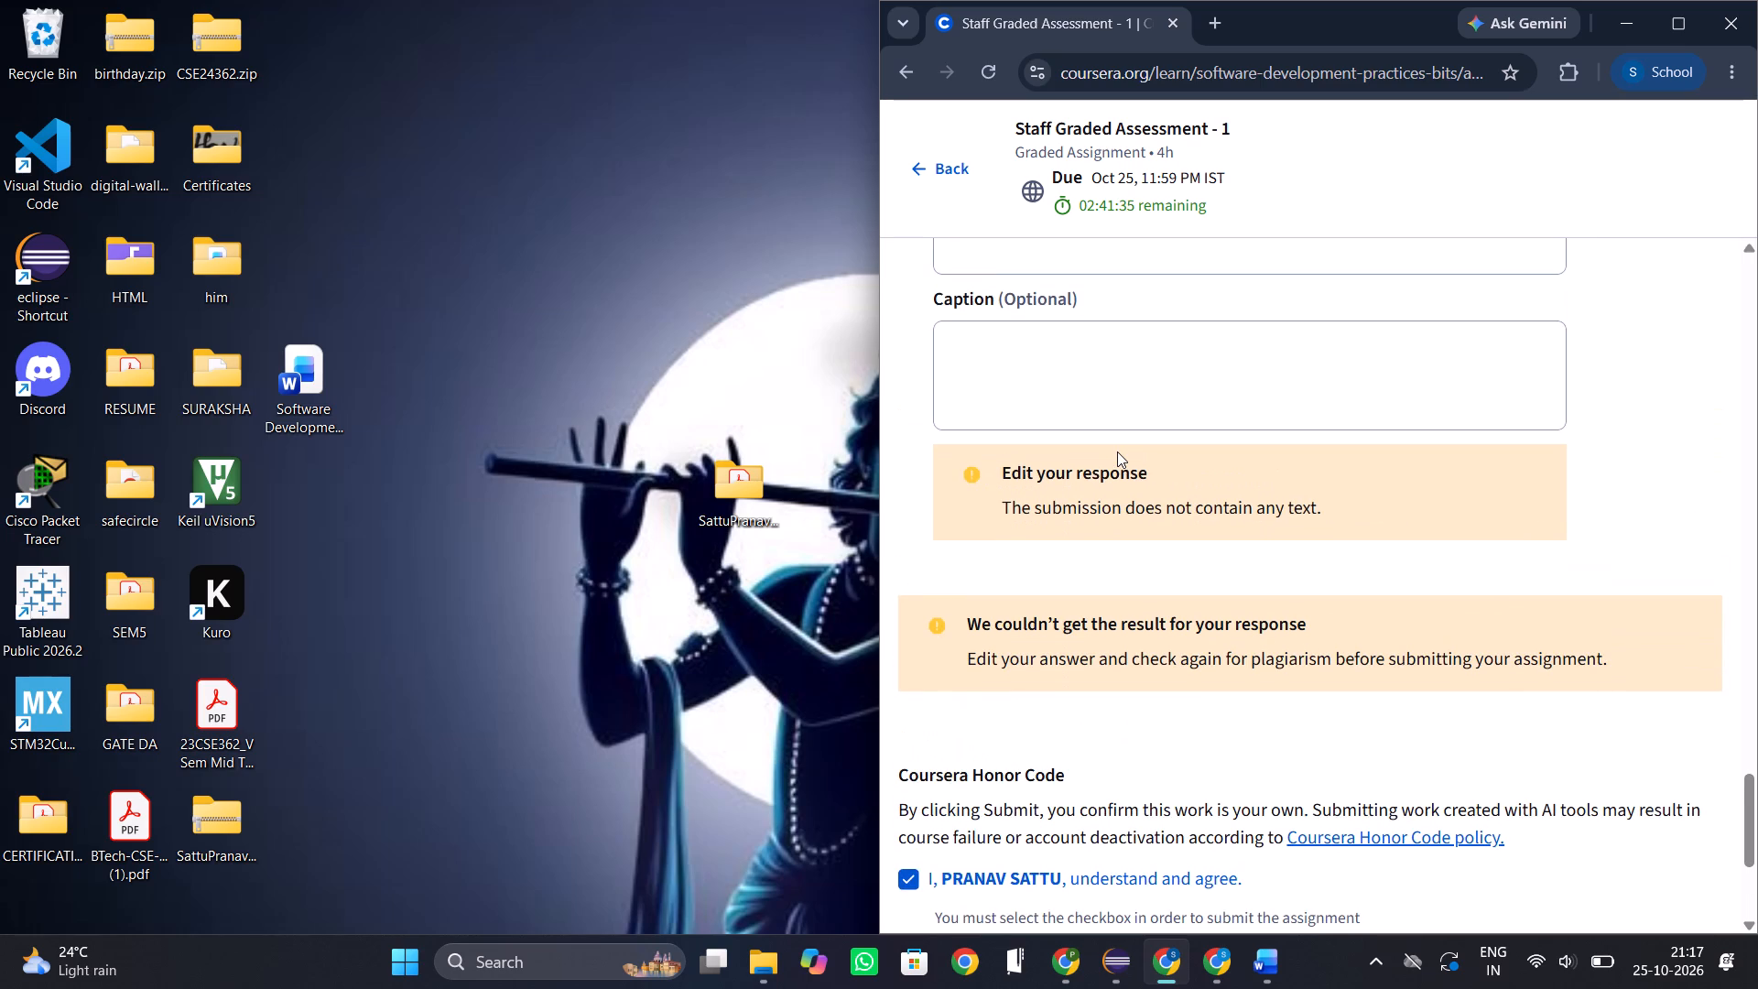
scroll(905, 734, "down", 4)
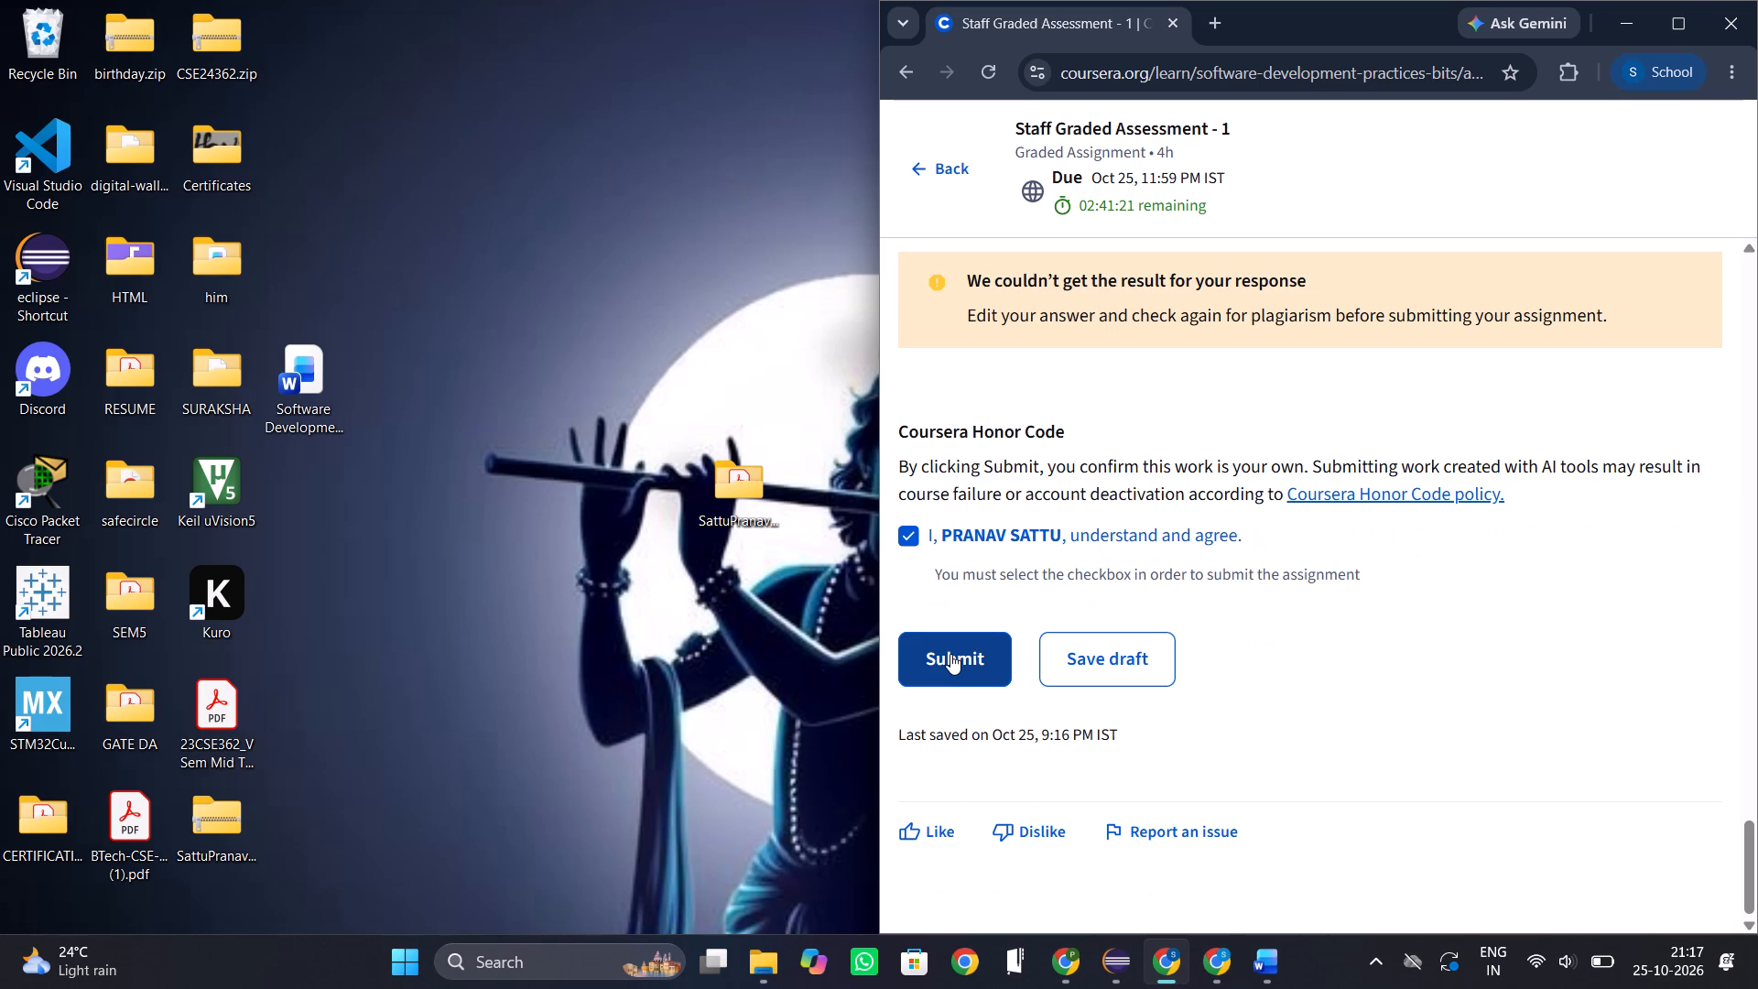
scroll(986, 404, "up", 4)
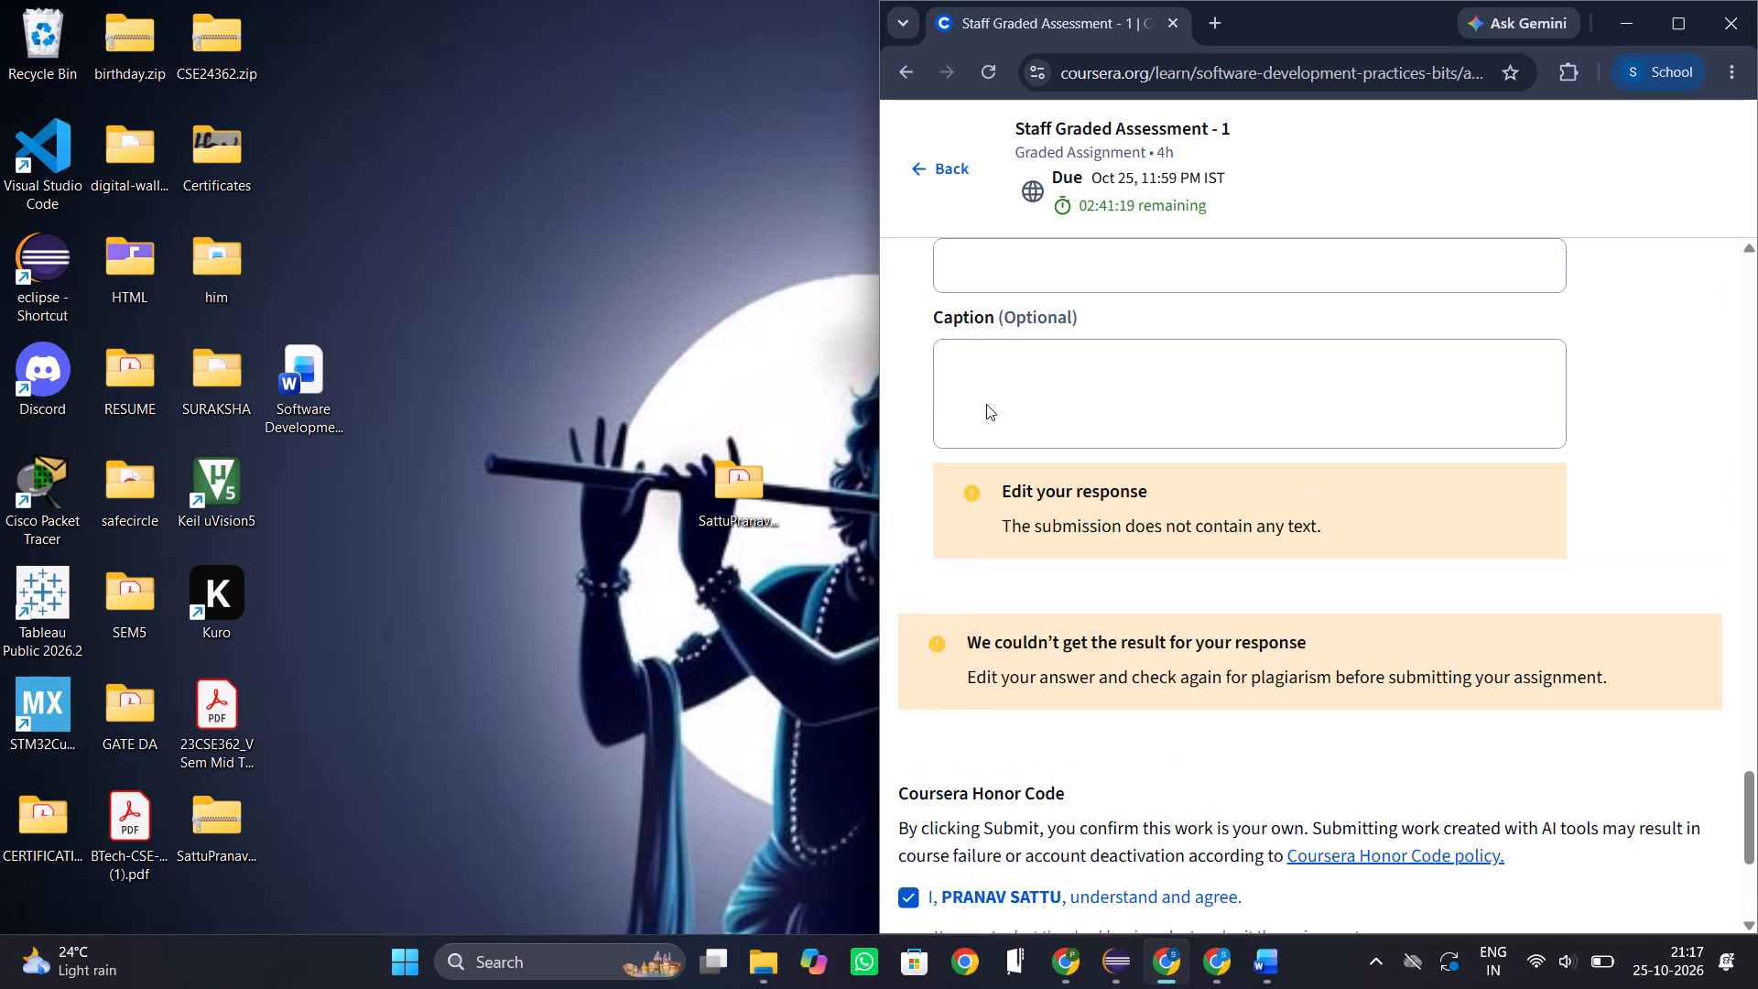
scroll(986, 404, "right", 1)
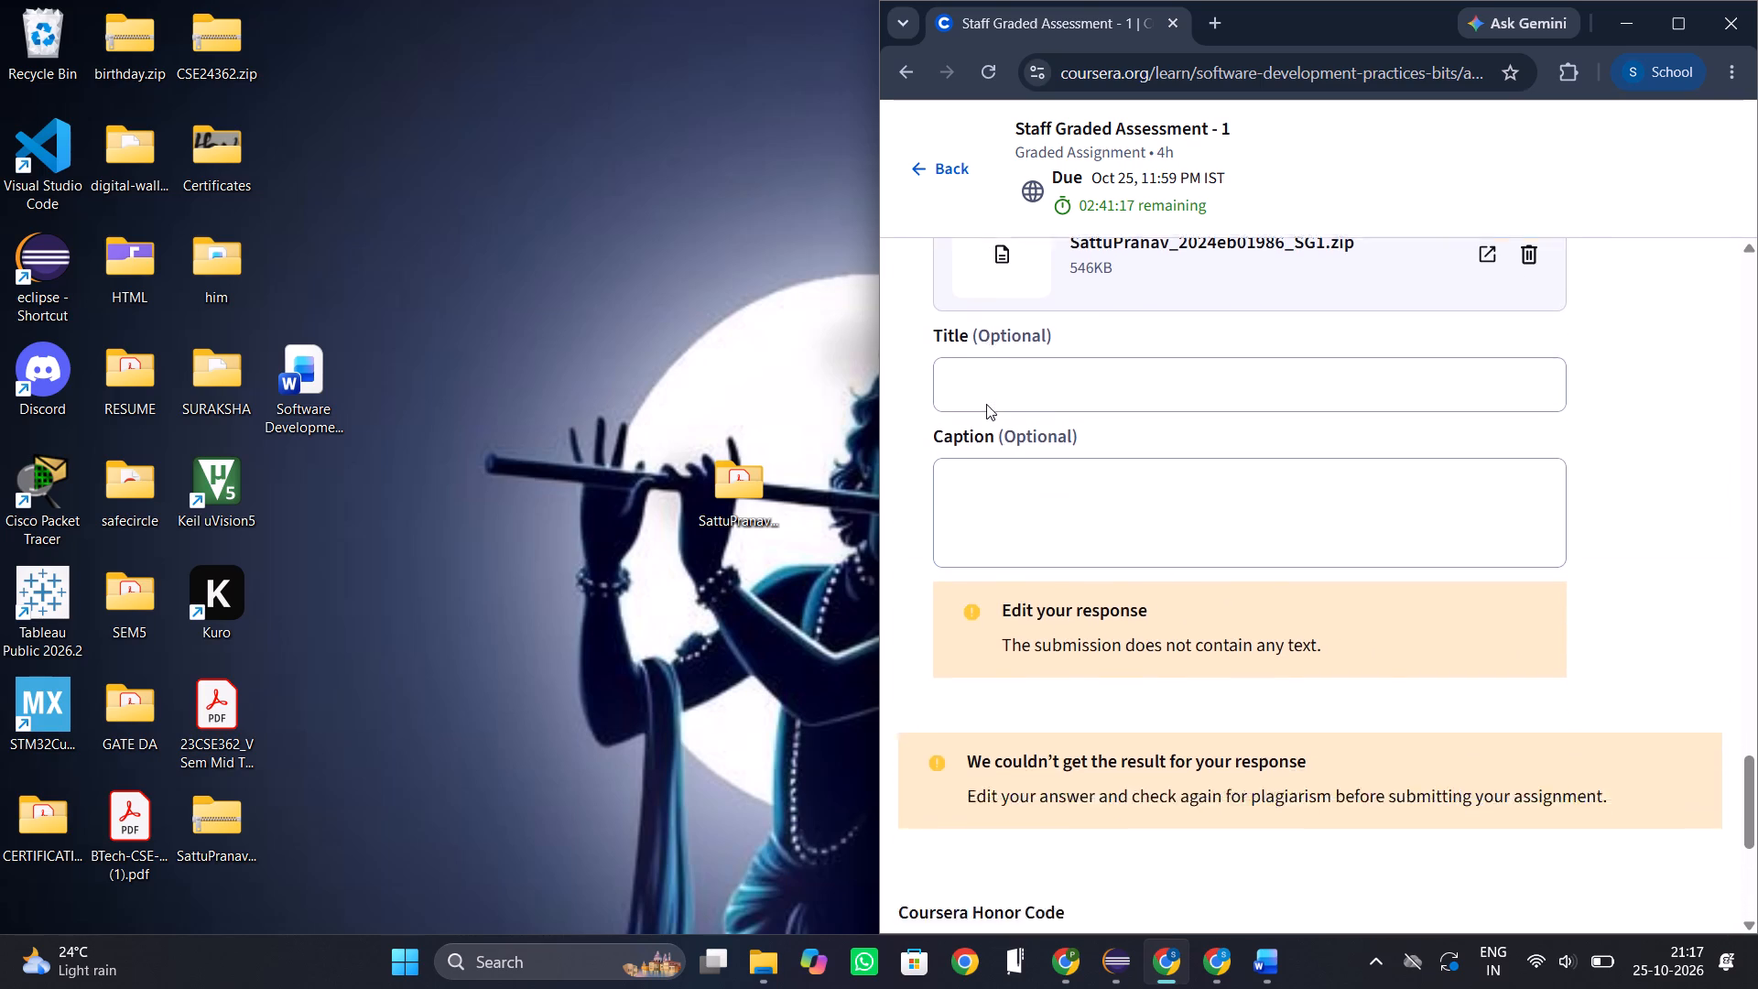
scroll(986, 404, "right", 1)
scroll(986, 404, "down", 1)
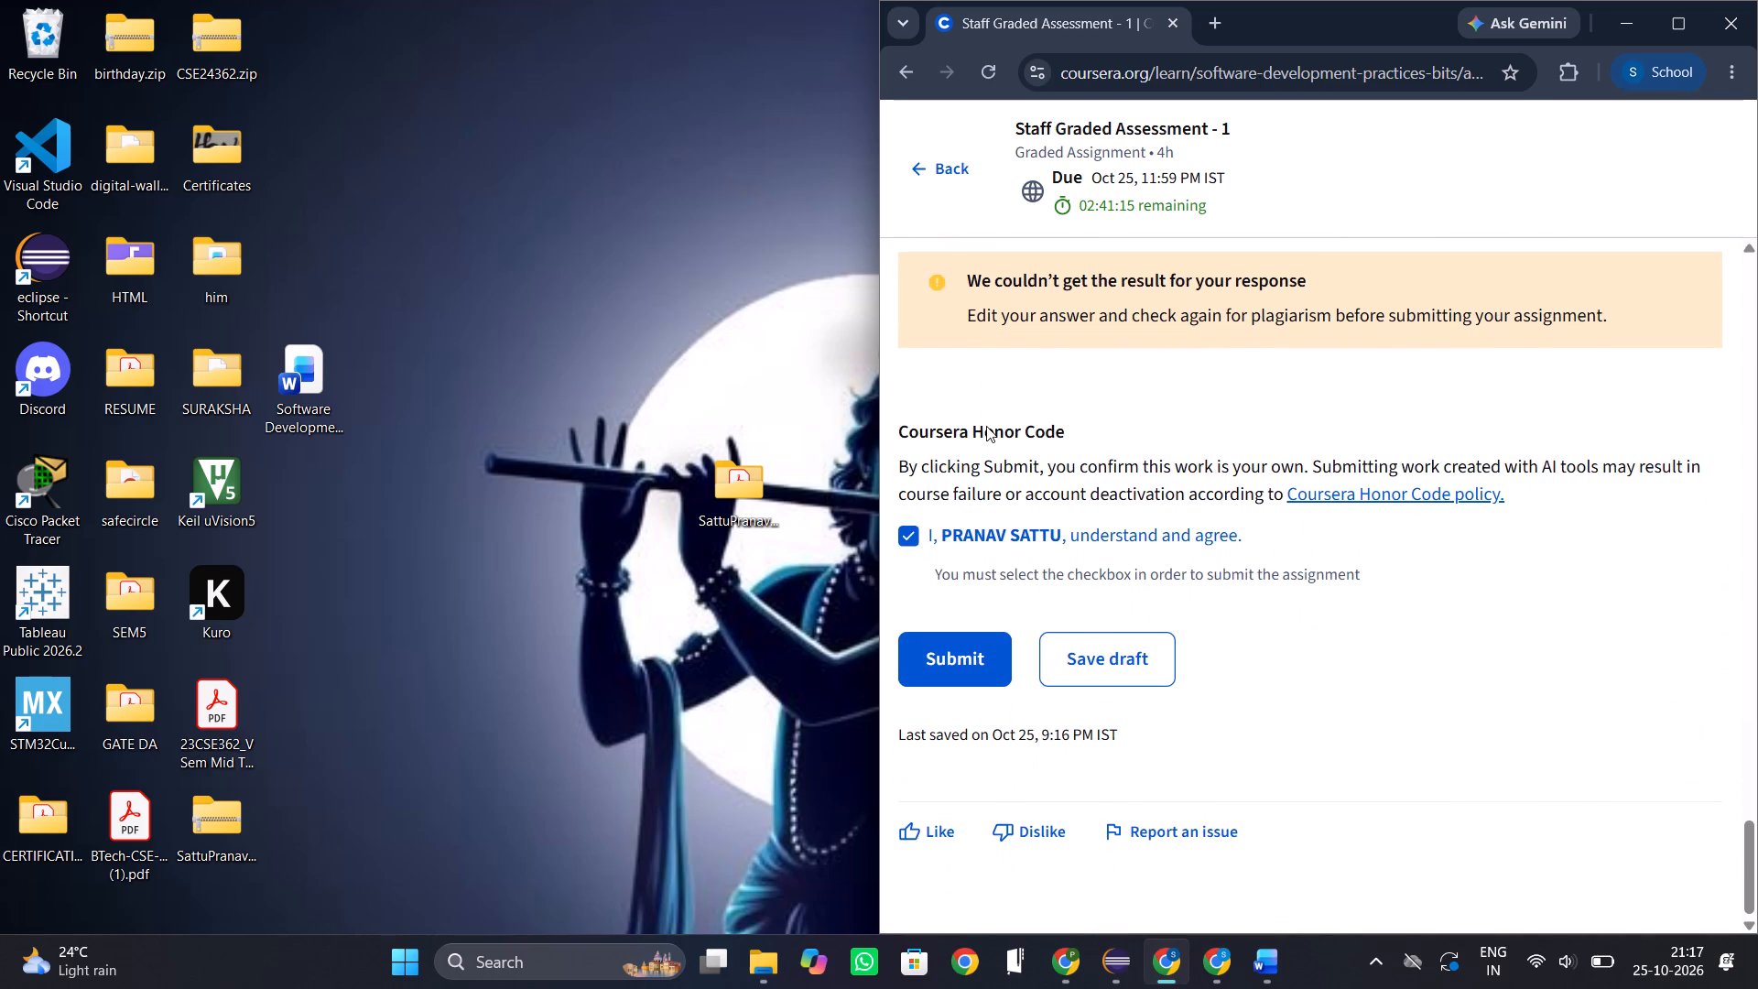
scroll(1012, 397, "up", 11)
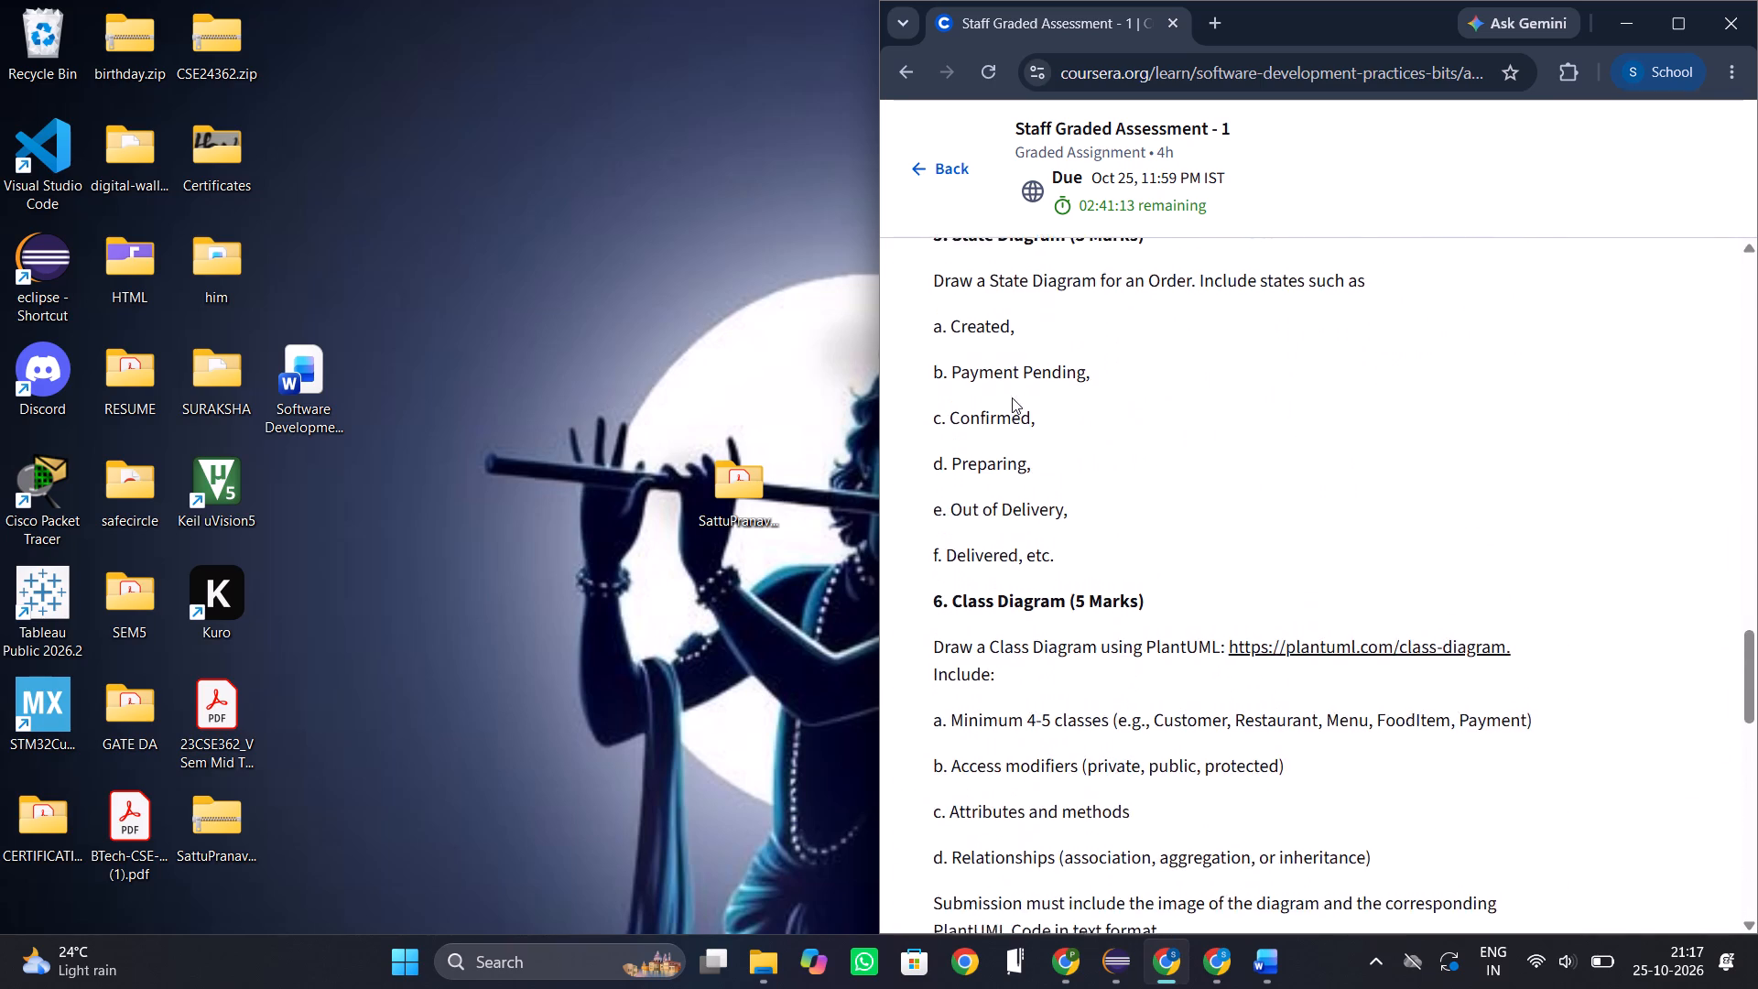
scroll(1012, 397, "down", 8)
scroll(1012, 397, "up", 4)
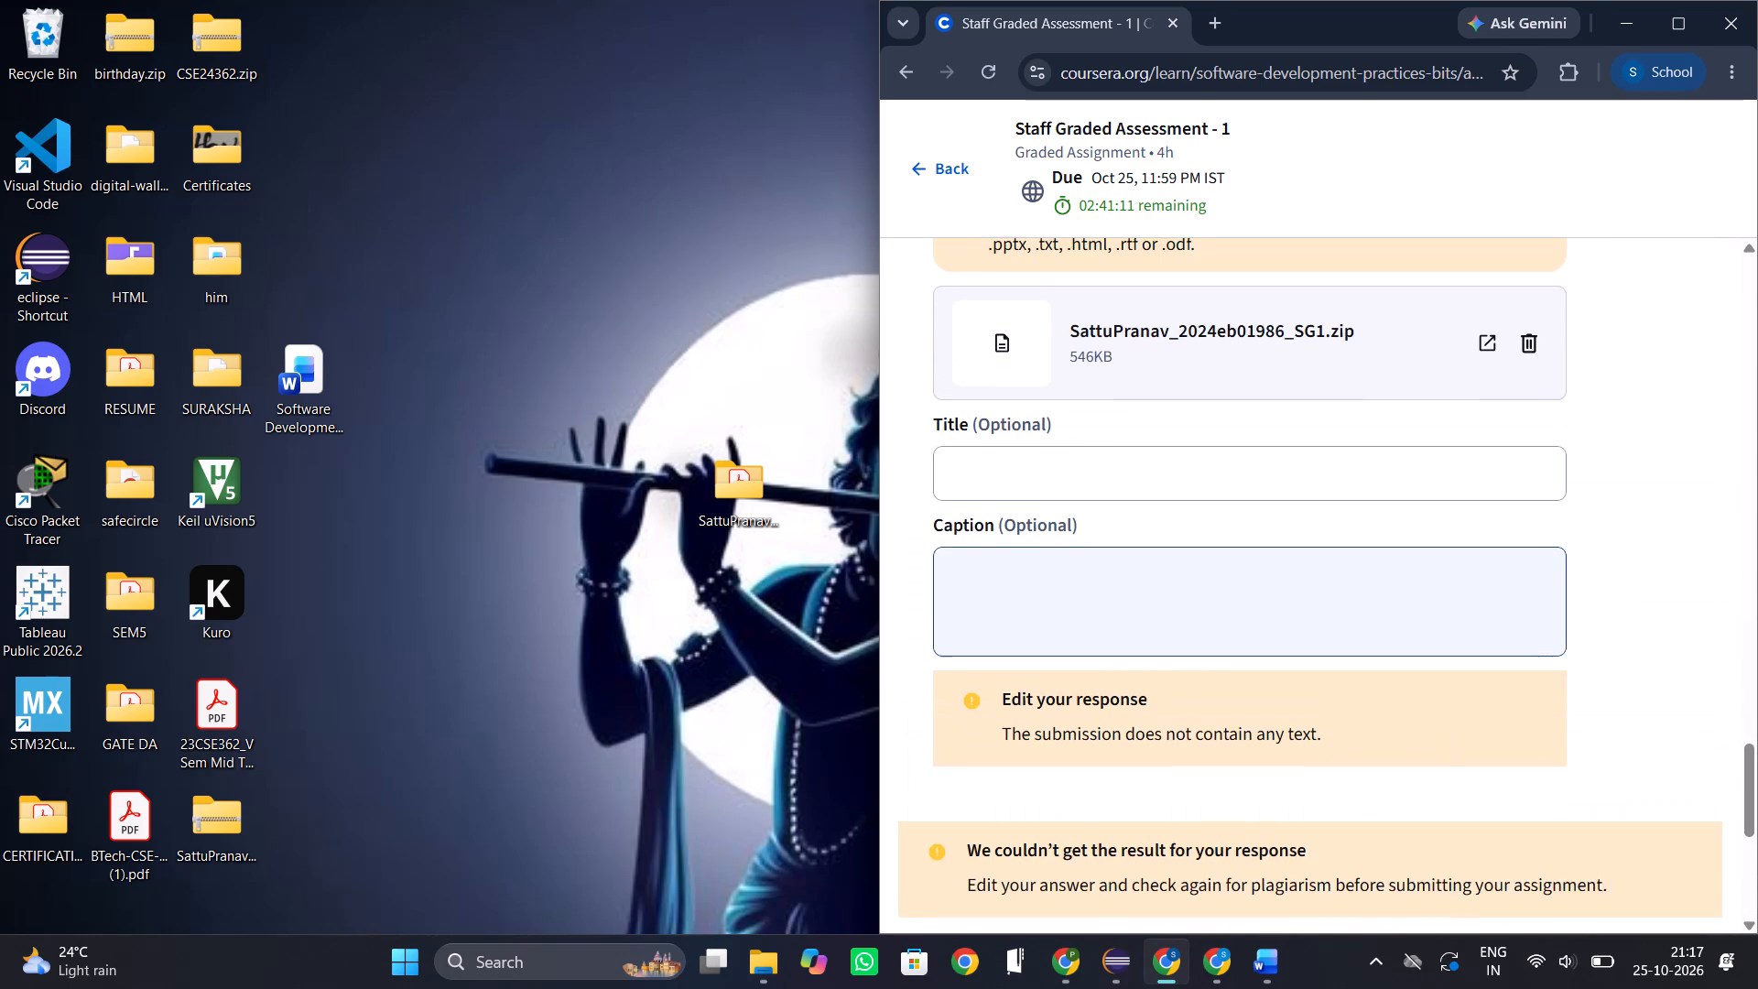
scroll(1012, 397, "up", 1)
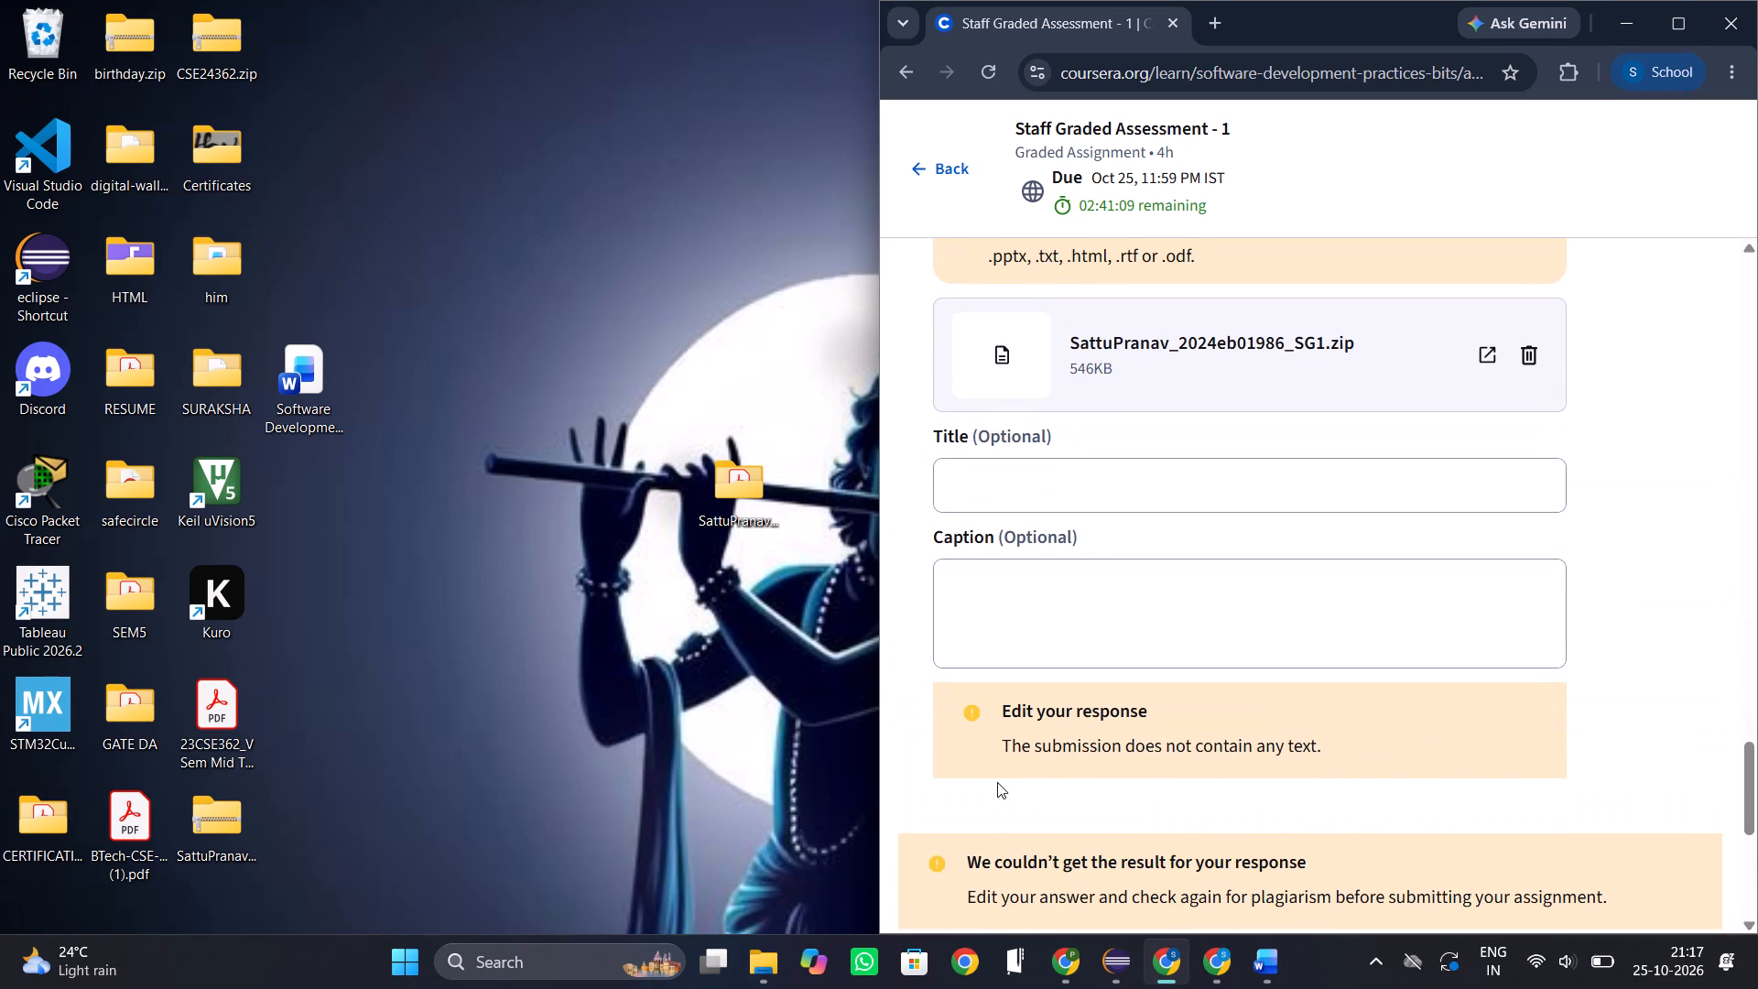
scroll(997, 782, "down", 7)
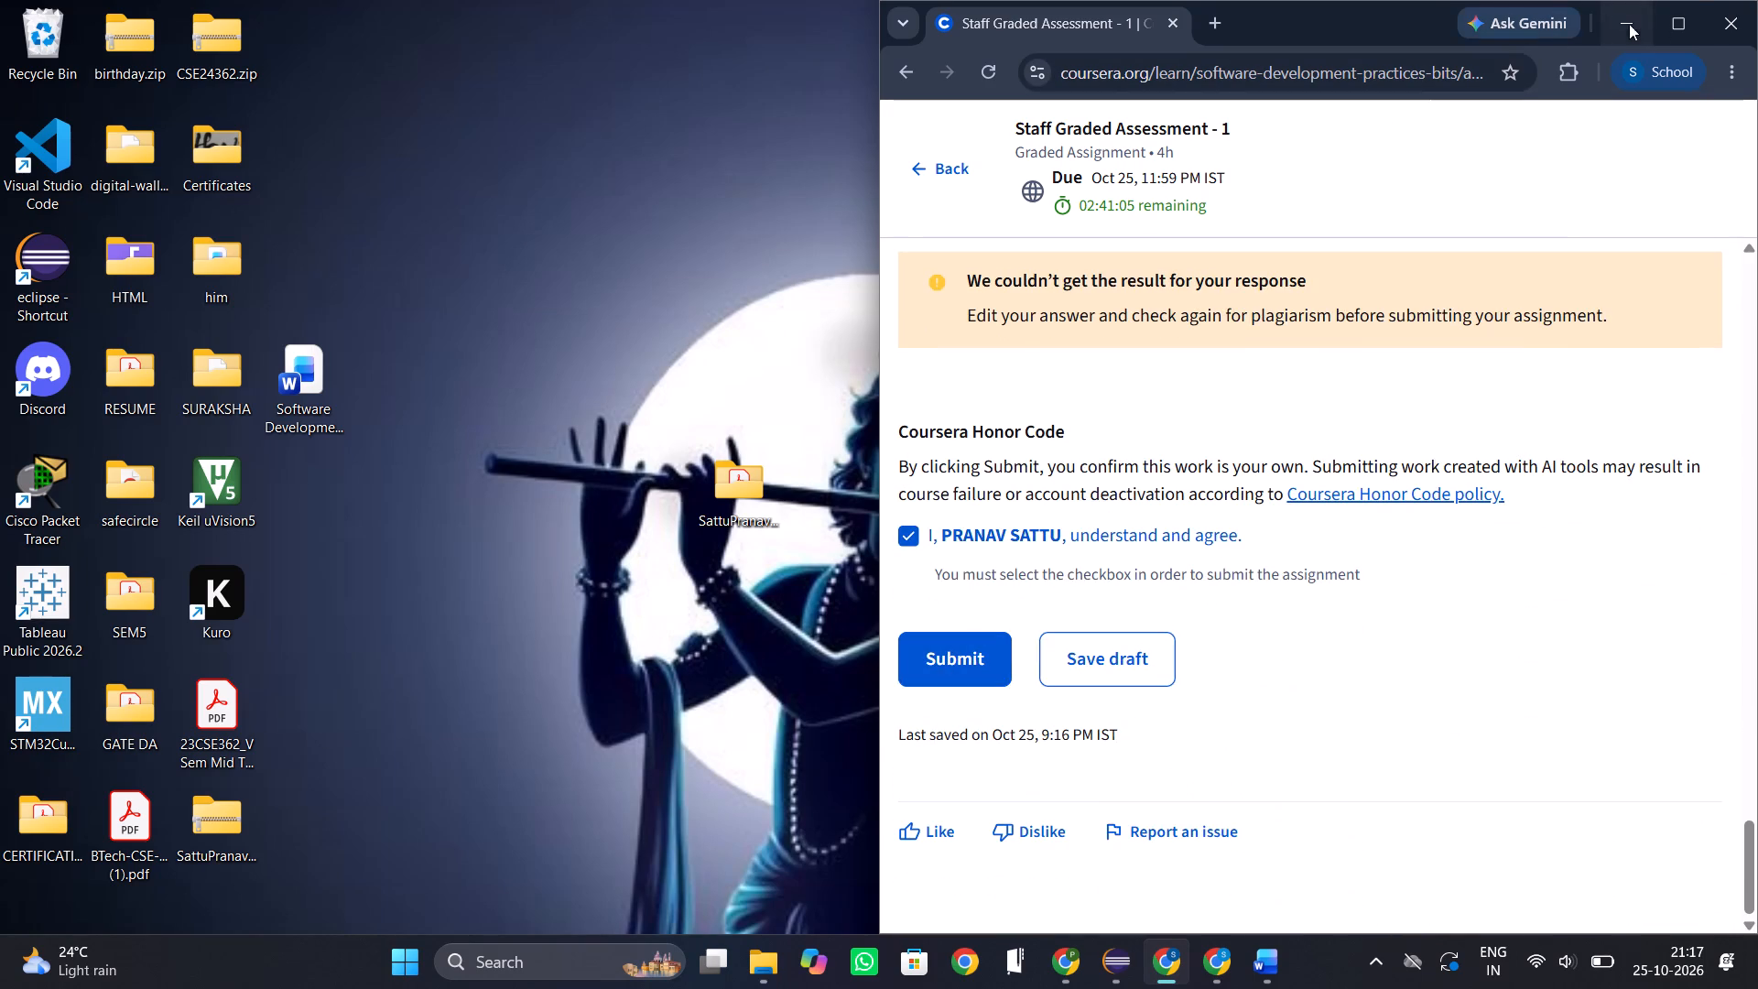
Maximize the browser window and re-examine the Upload File section, plagiarism scan feedback and Honor Code agreement before submitting.
left_click(1665, 24)
scroll(932, 520, "up", 1)
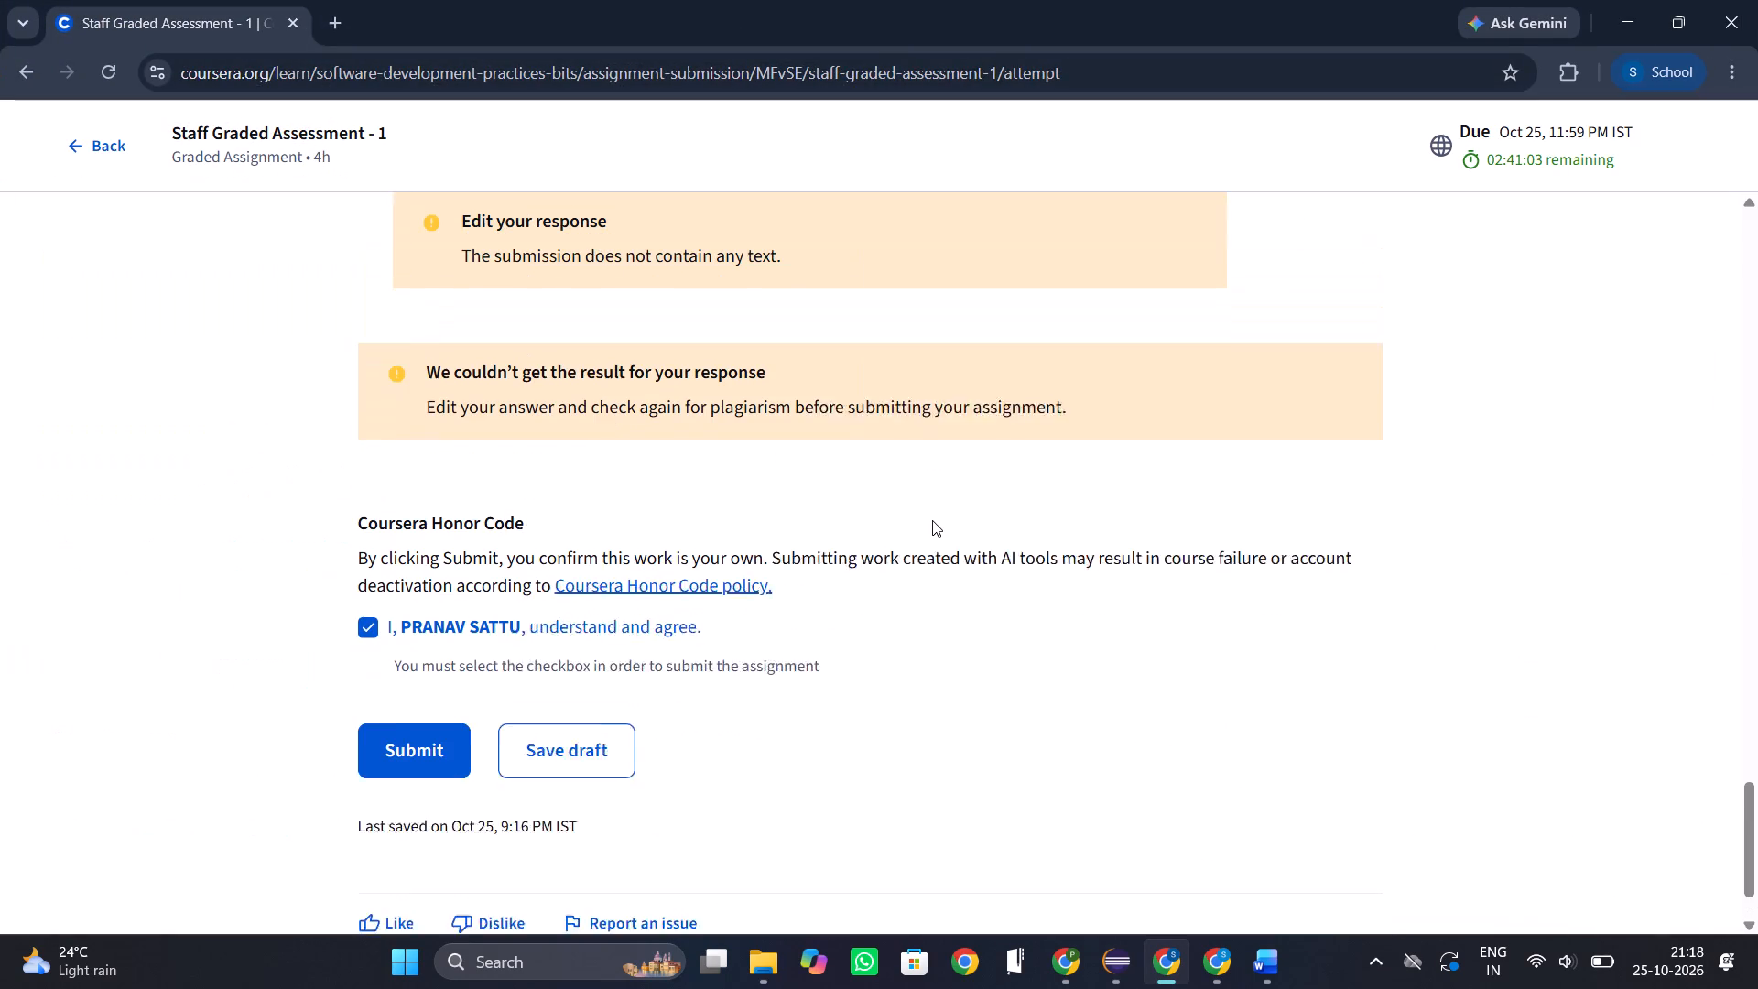
scroll(932, 520, "up", 2)
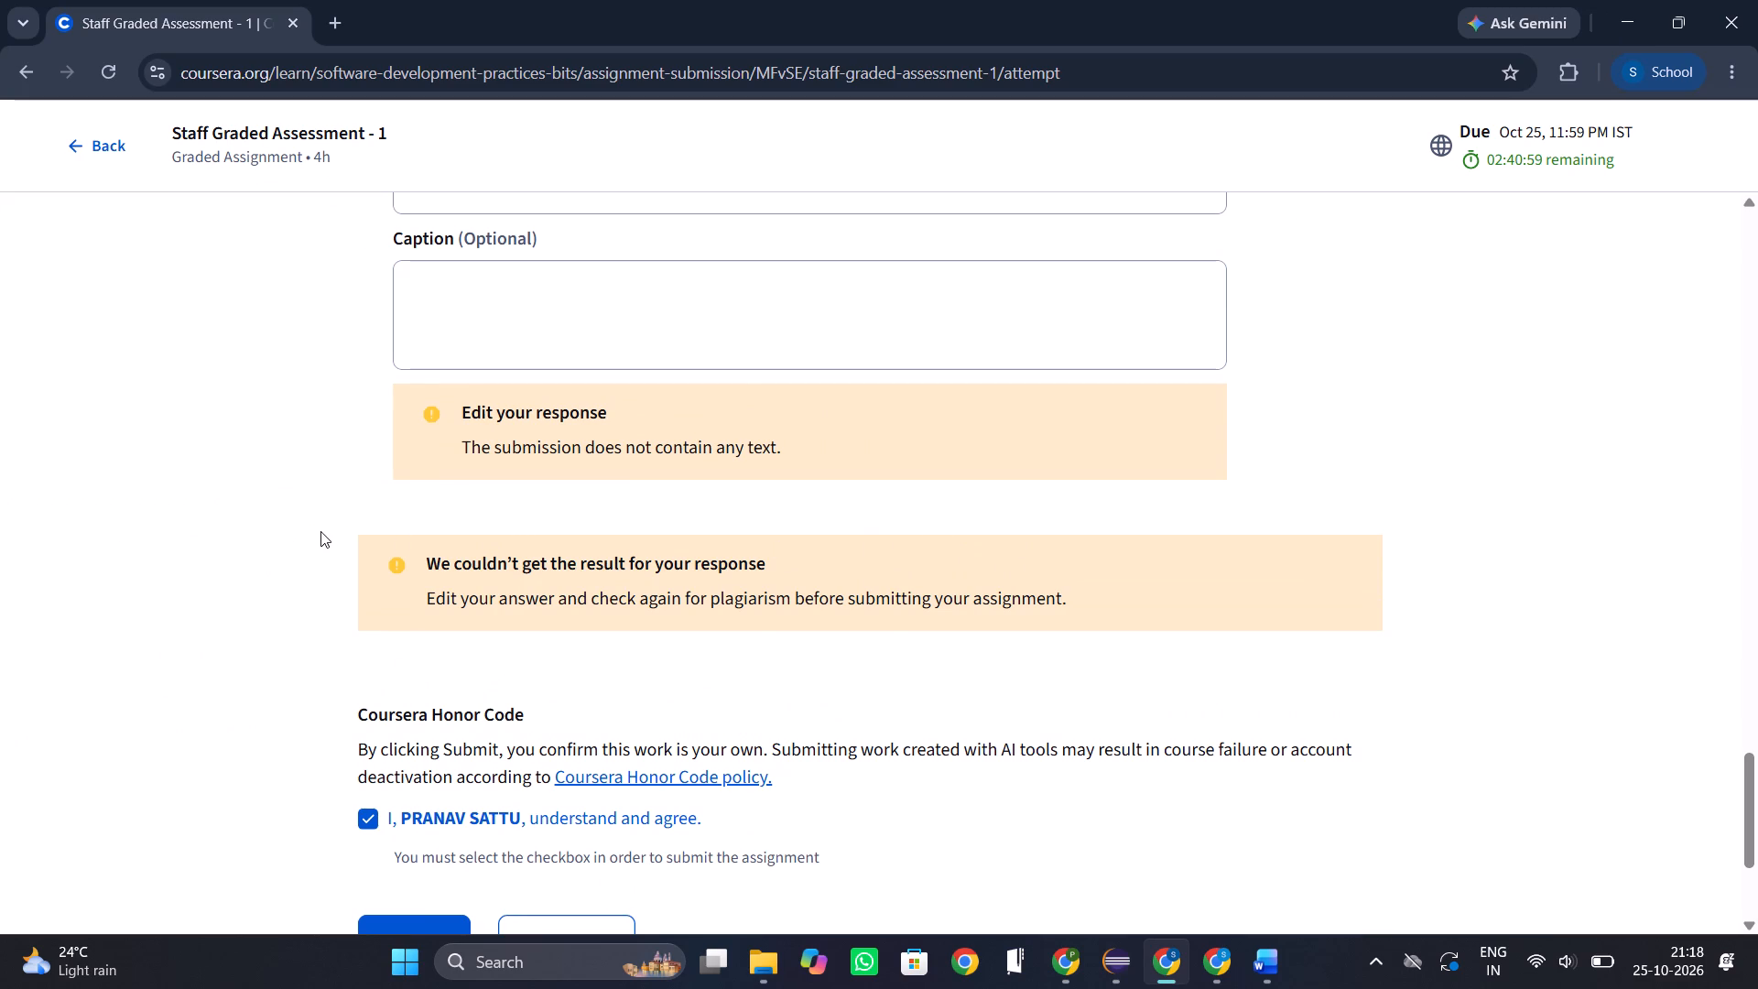
scroll(320, 531, "down", 6)
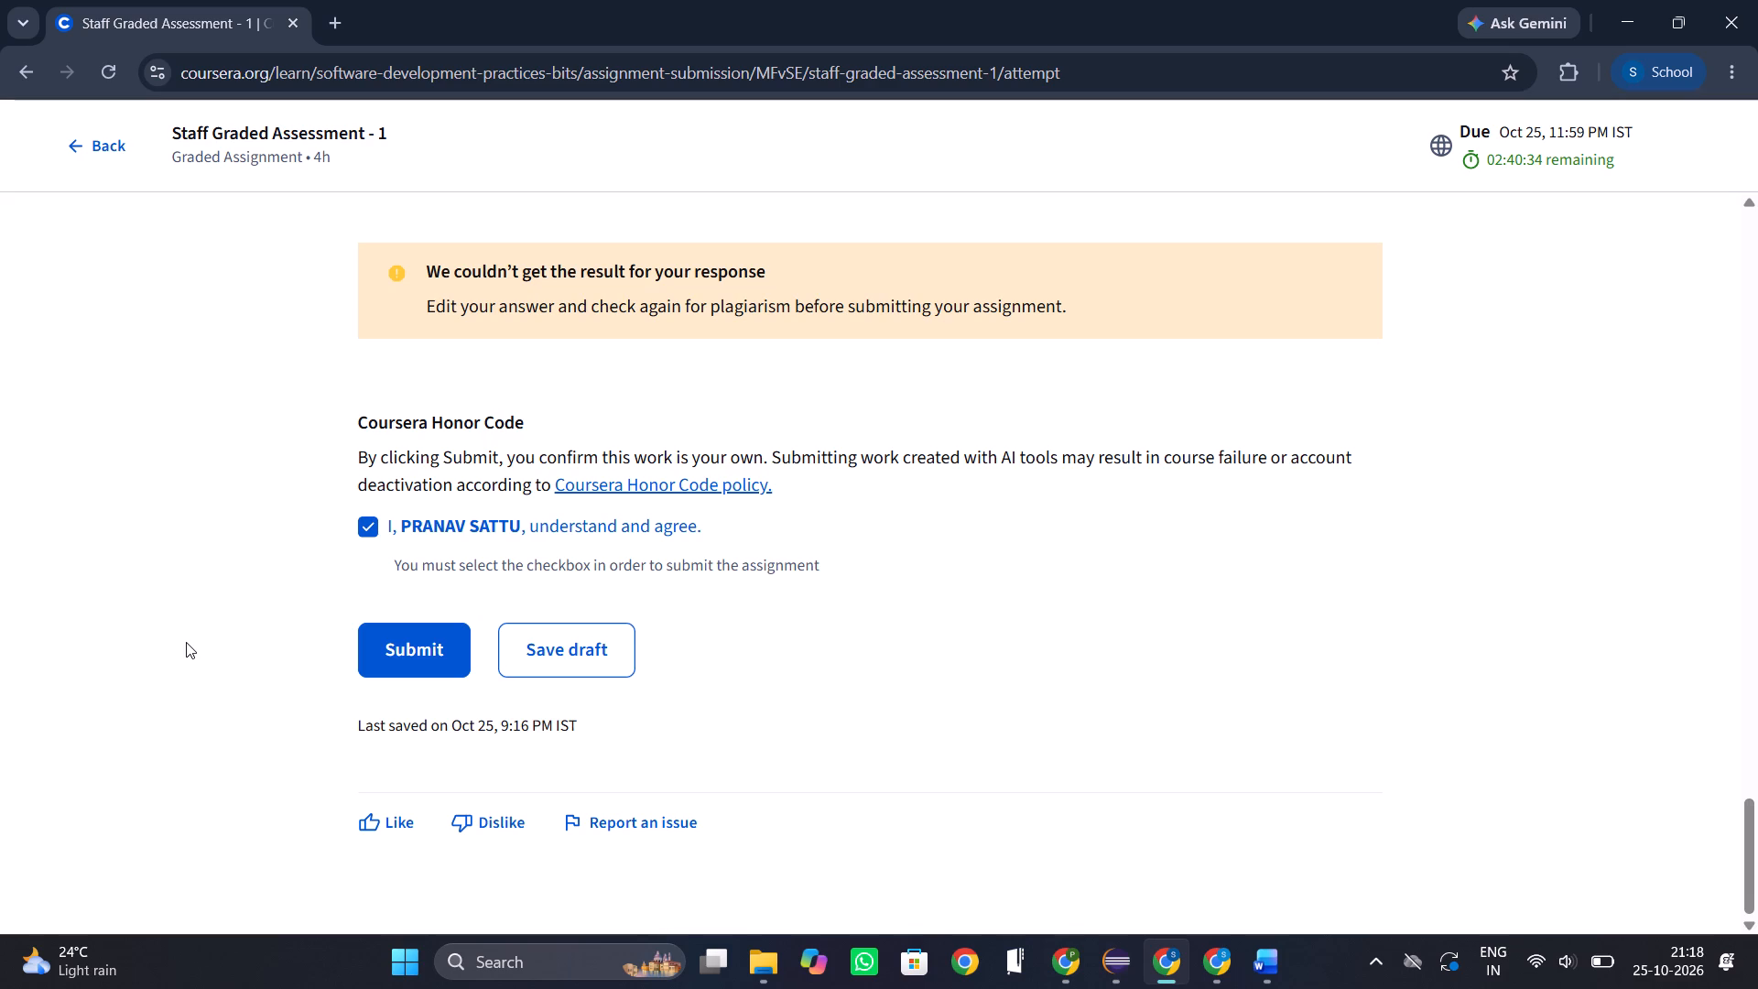
scroll(186, 642, "up", 7)
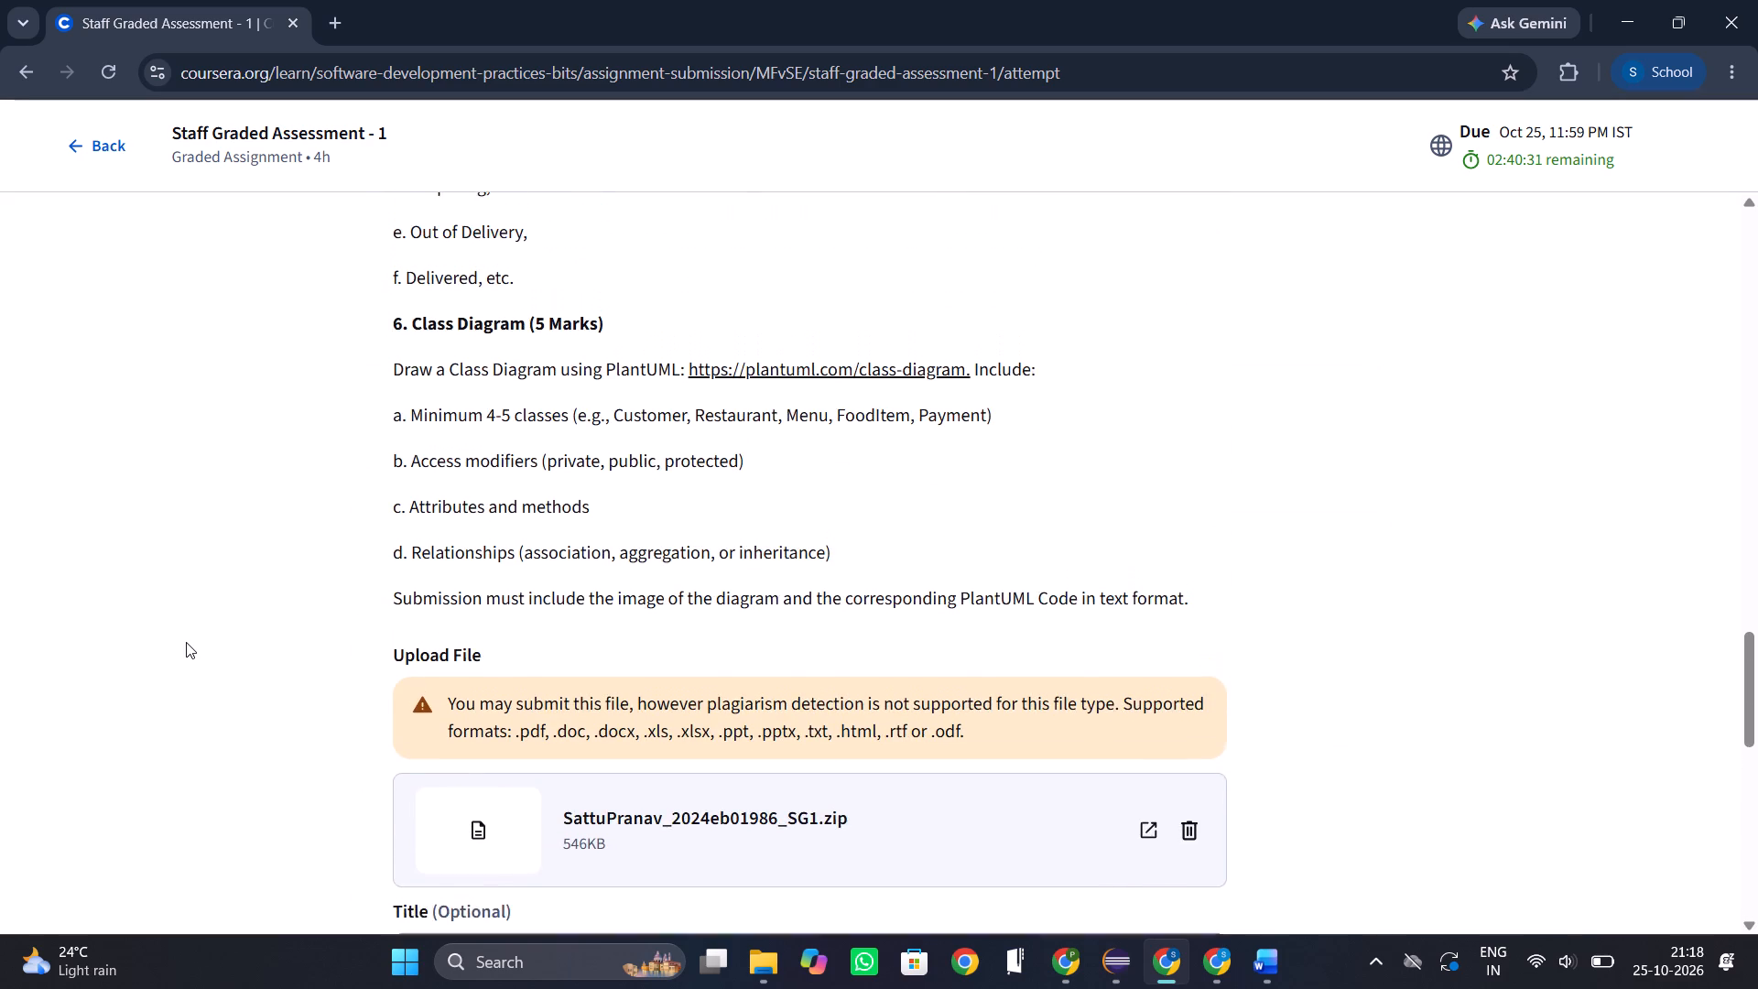
scroll(186, 642, "down", 7)
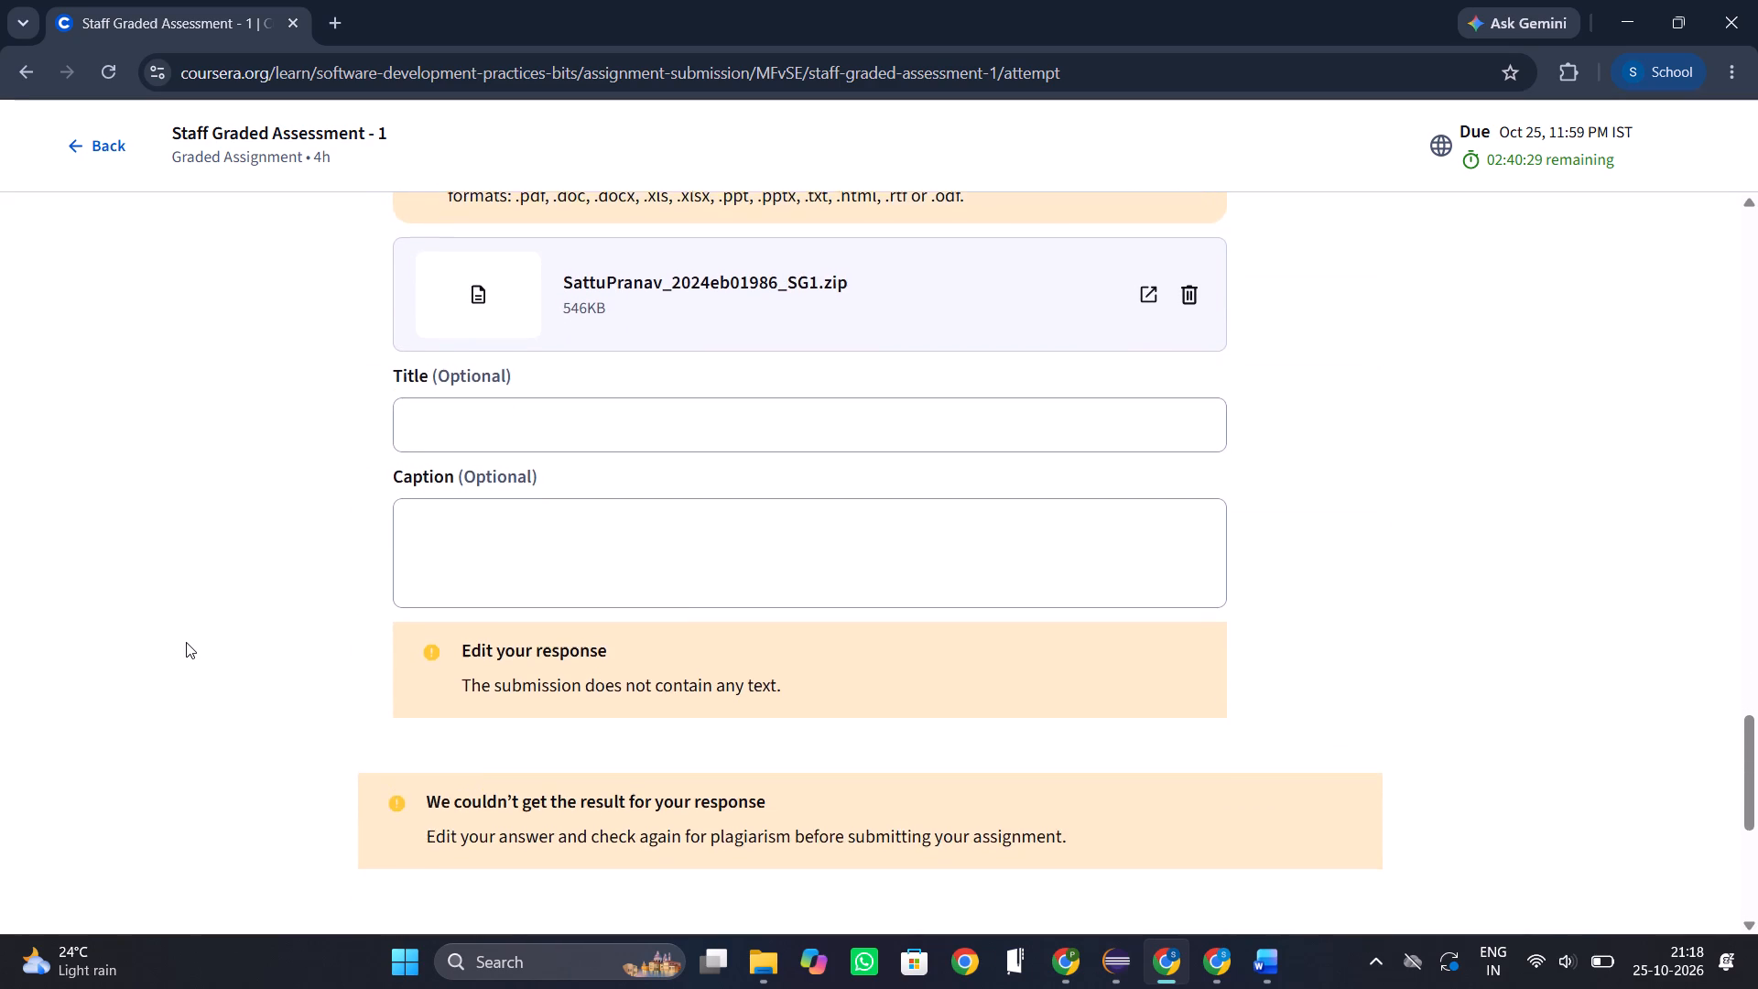
scroll(186, 642, "down", 5)
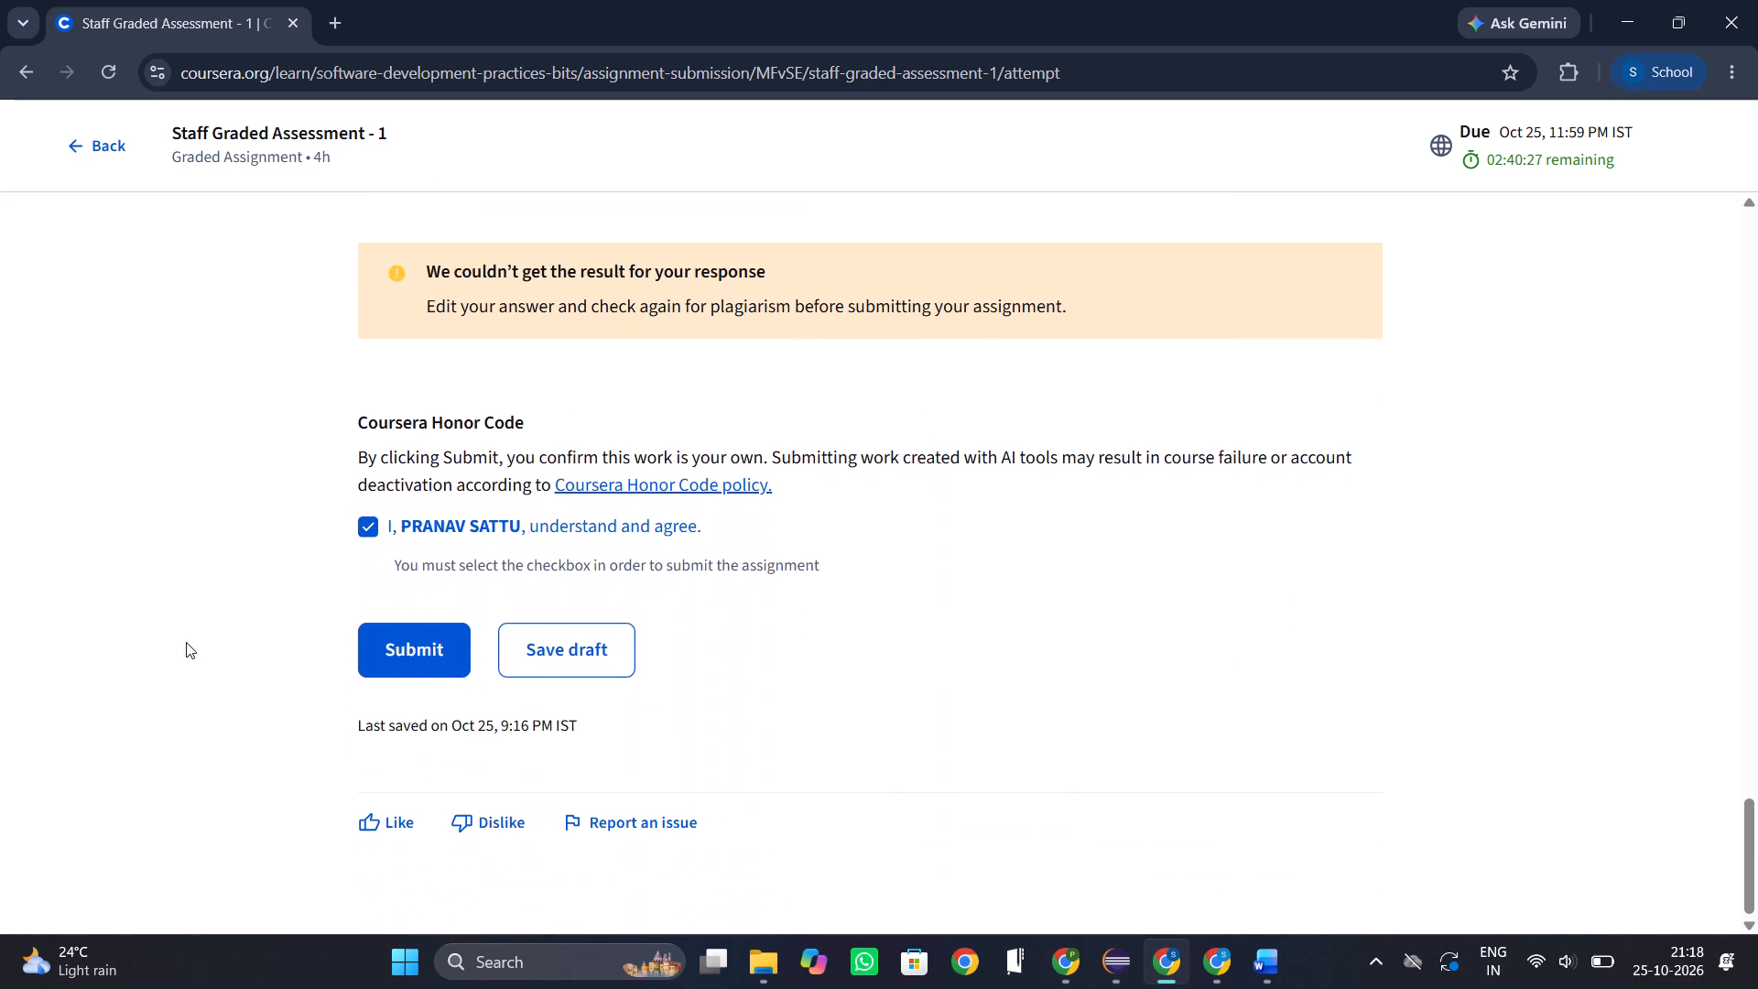
scroll(230, 614, "up", 2)
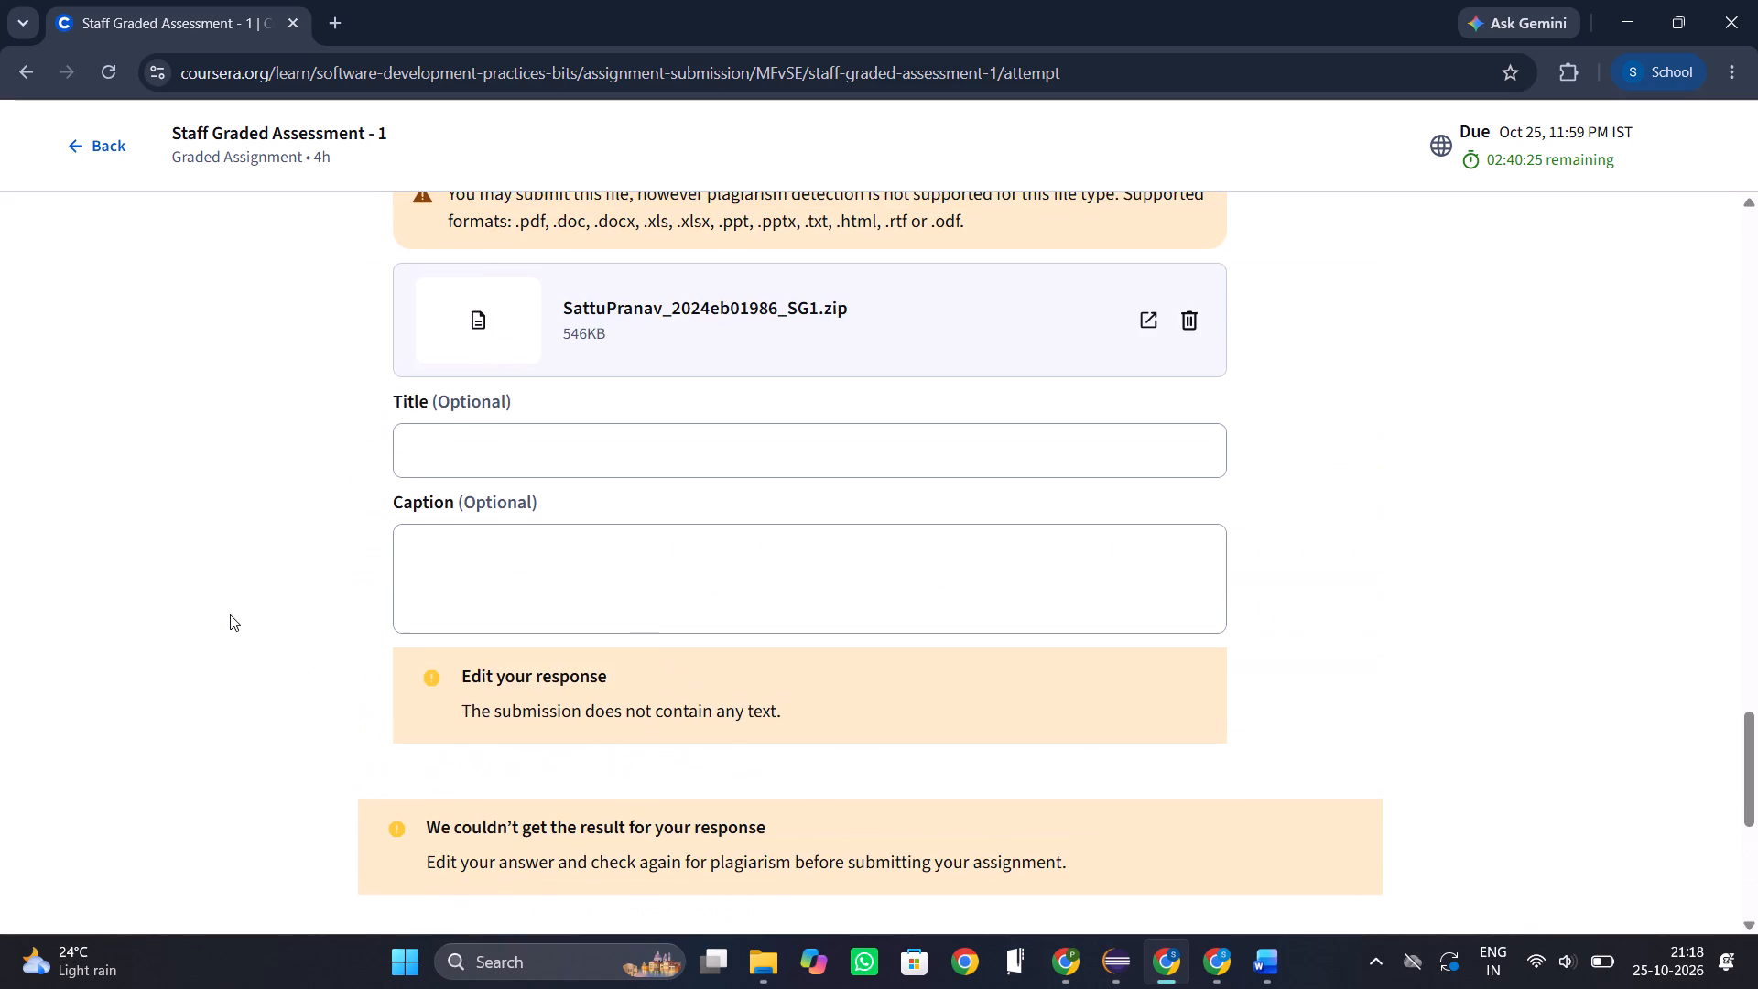
scroll(230, 614, "up", 2)
scroll(230, 614, "down", 3)
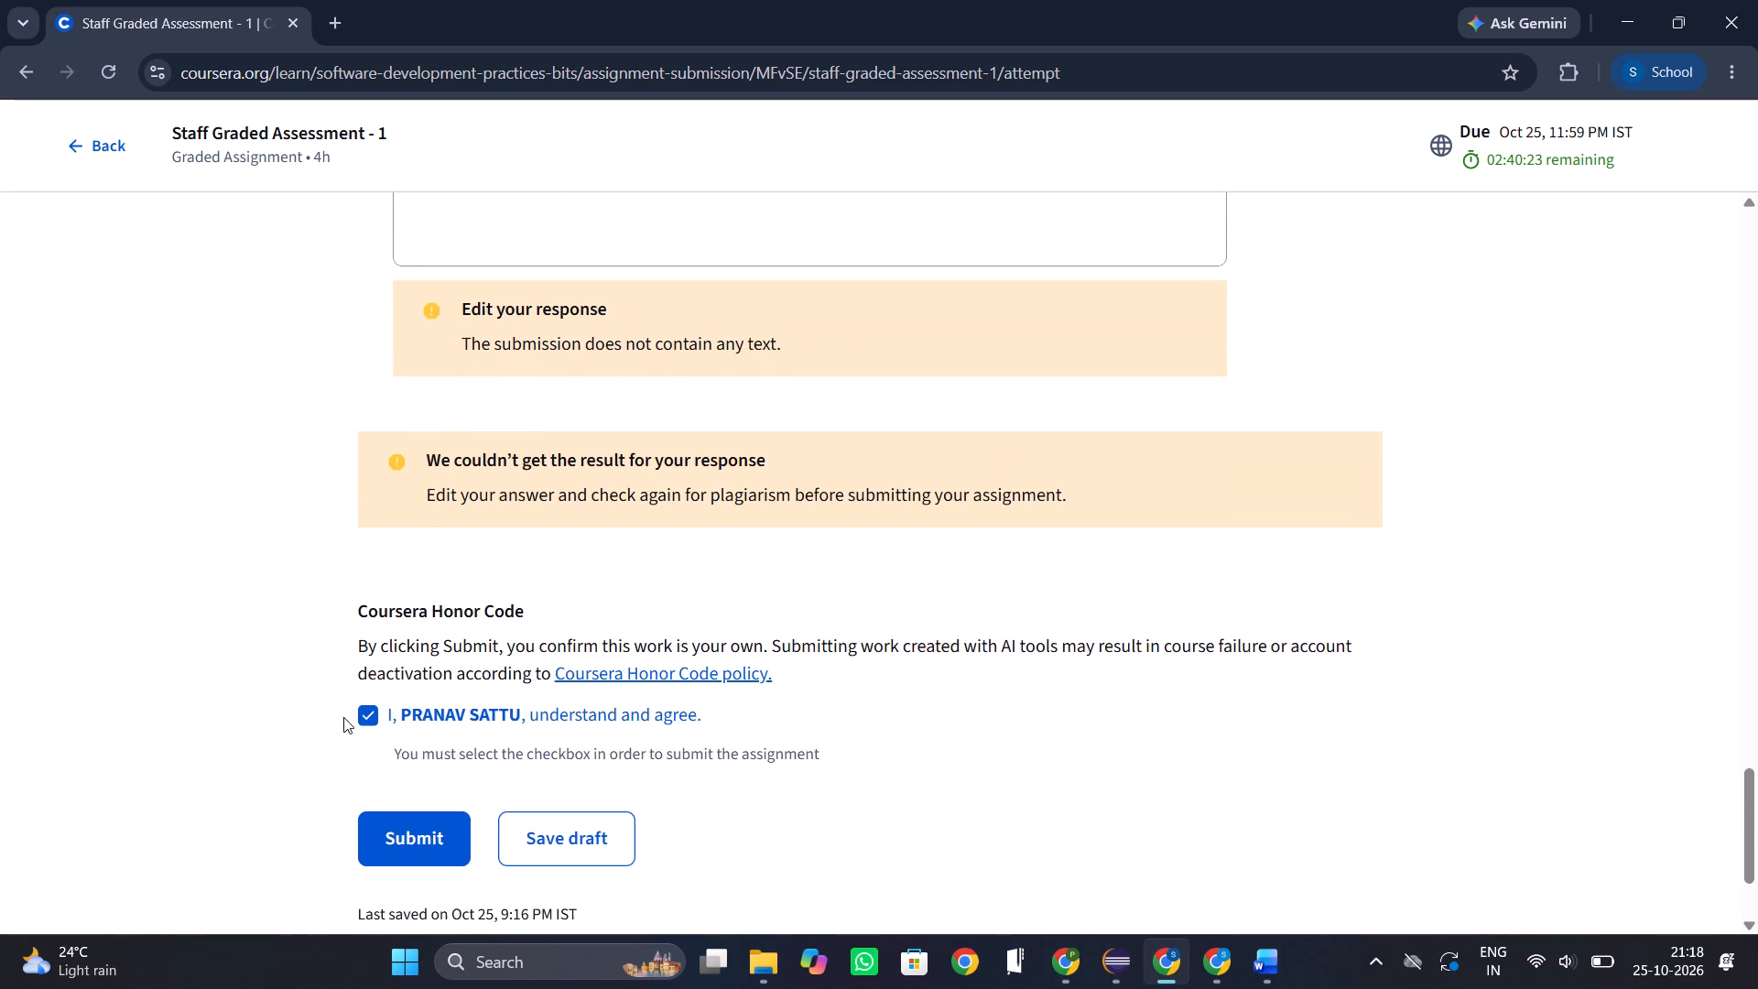
scroll(332, 408, "up", 3)
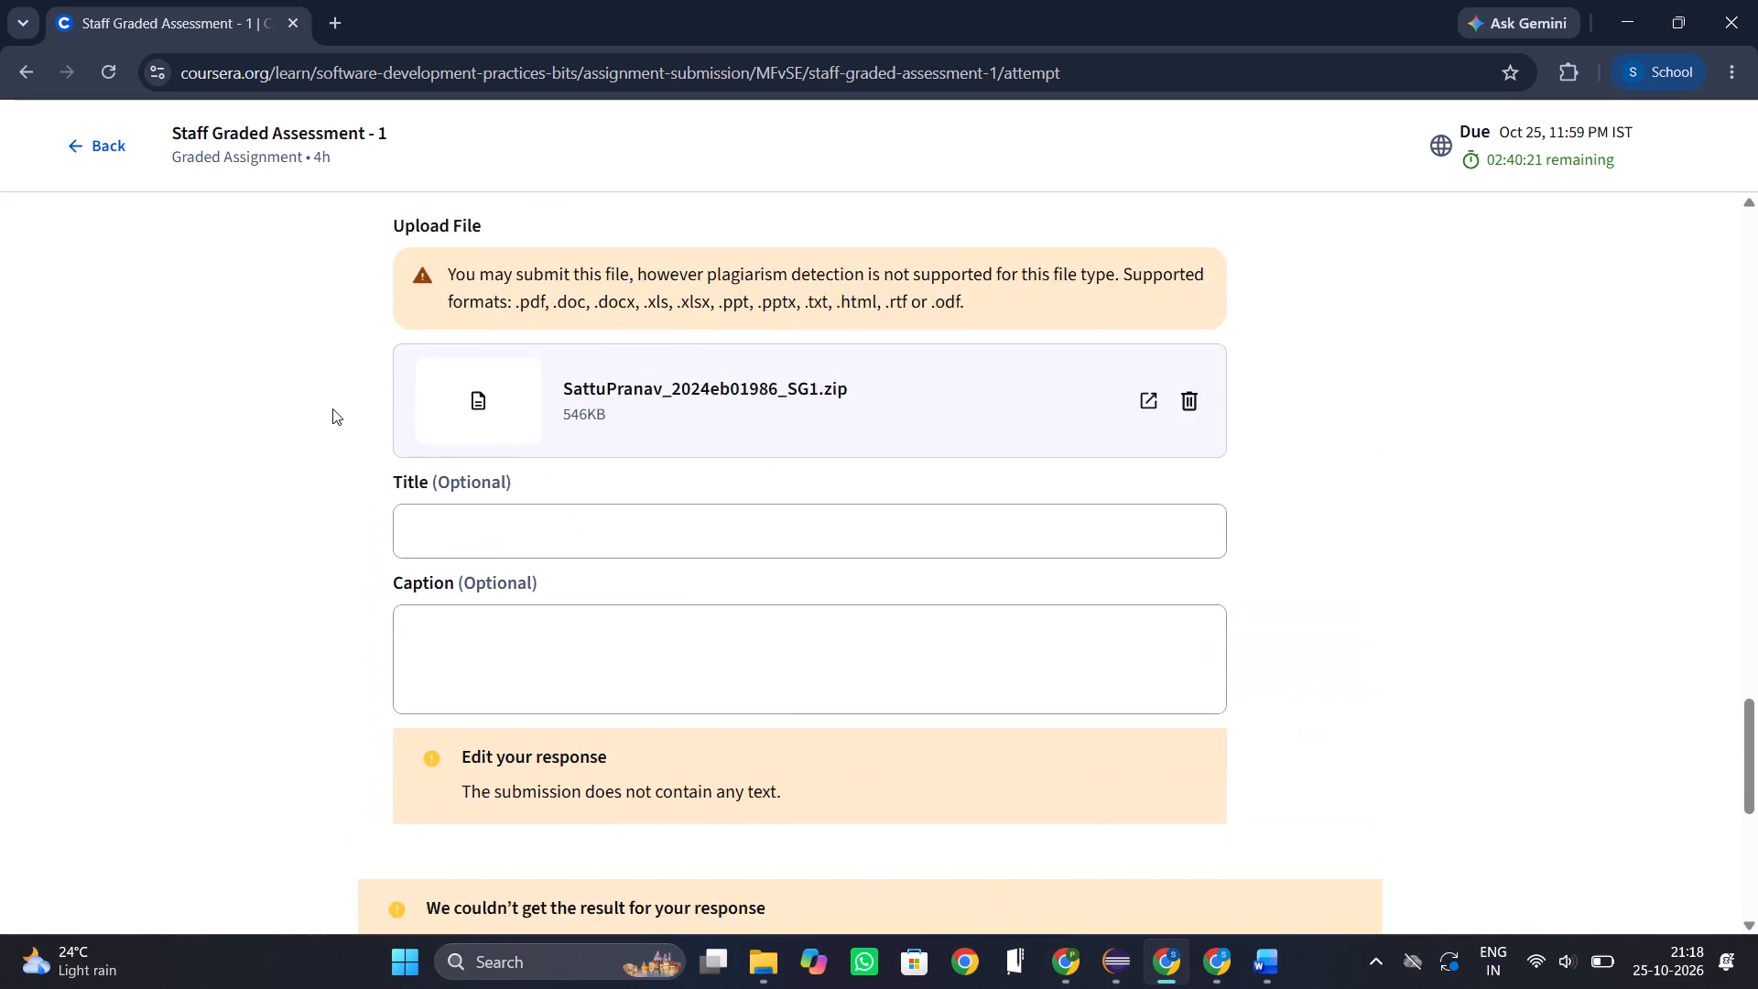
Re-read the Staff Graded Assessment - 1 questions, deliverables and zip naming rules against the uploaded file.
scroll(332, 408, "up", 2)
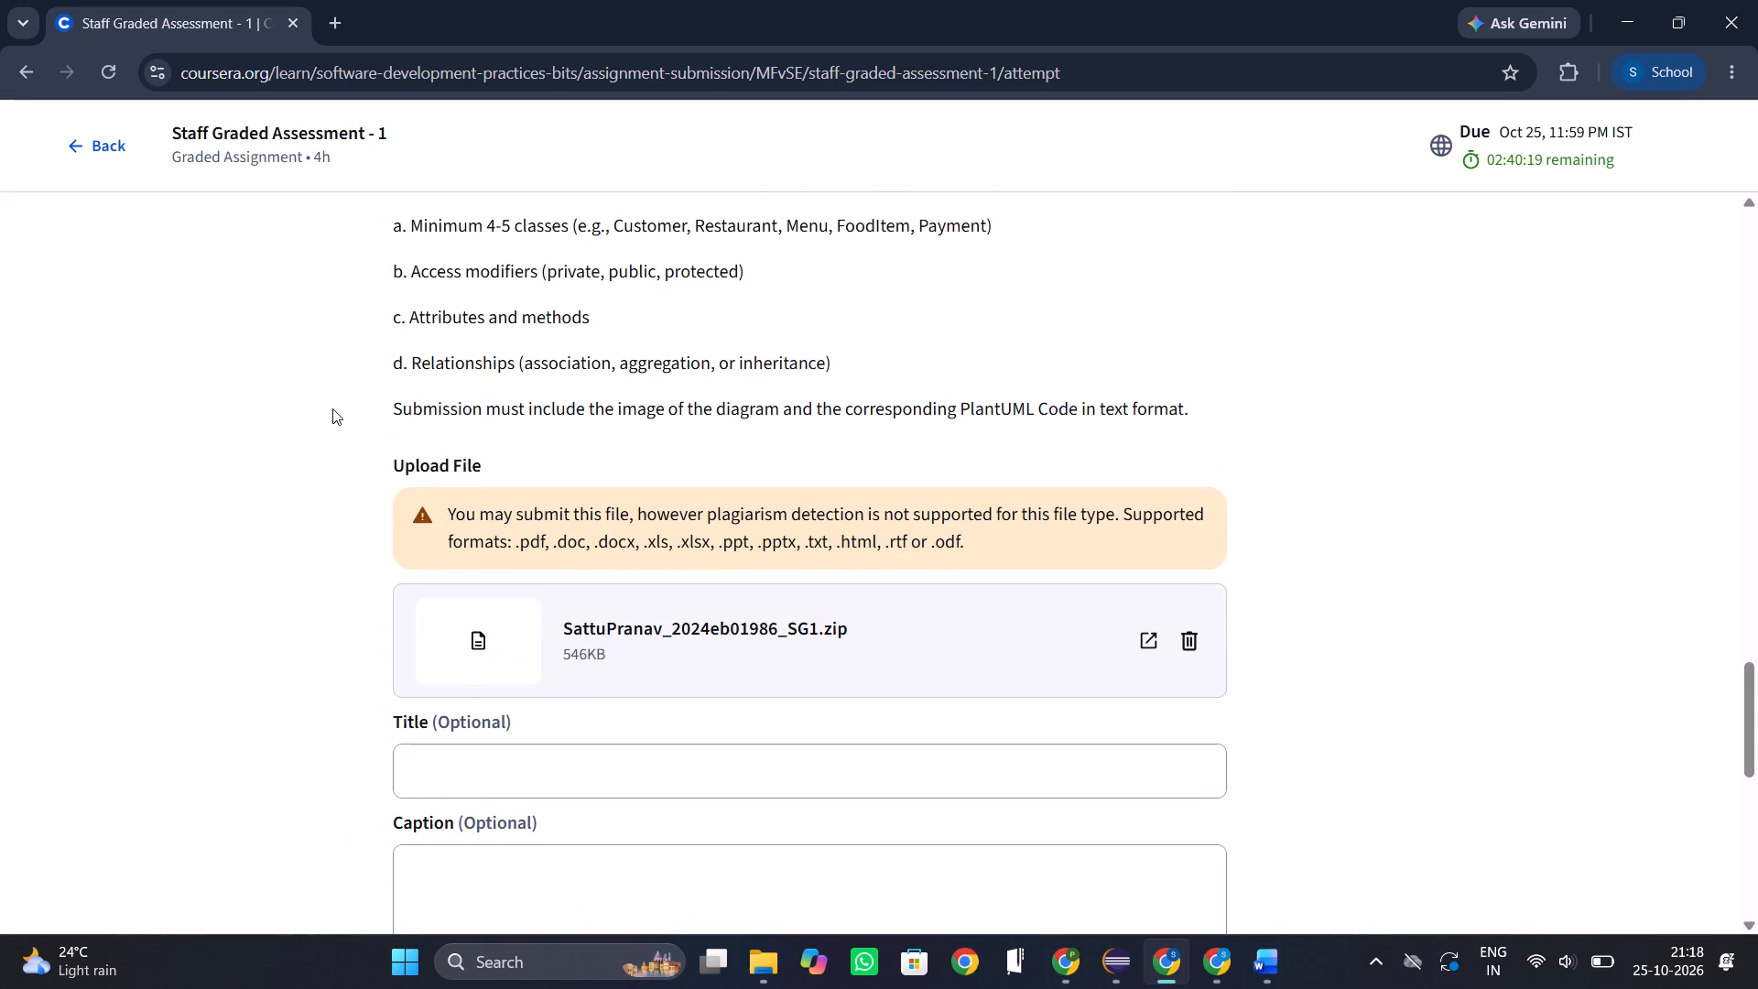
scroll(332, 408, "up", 9)
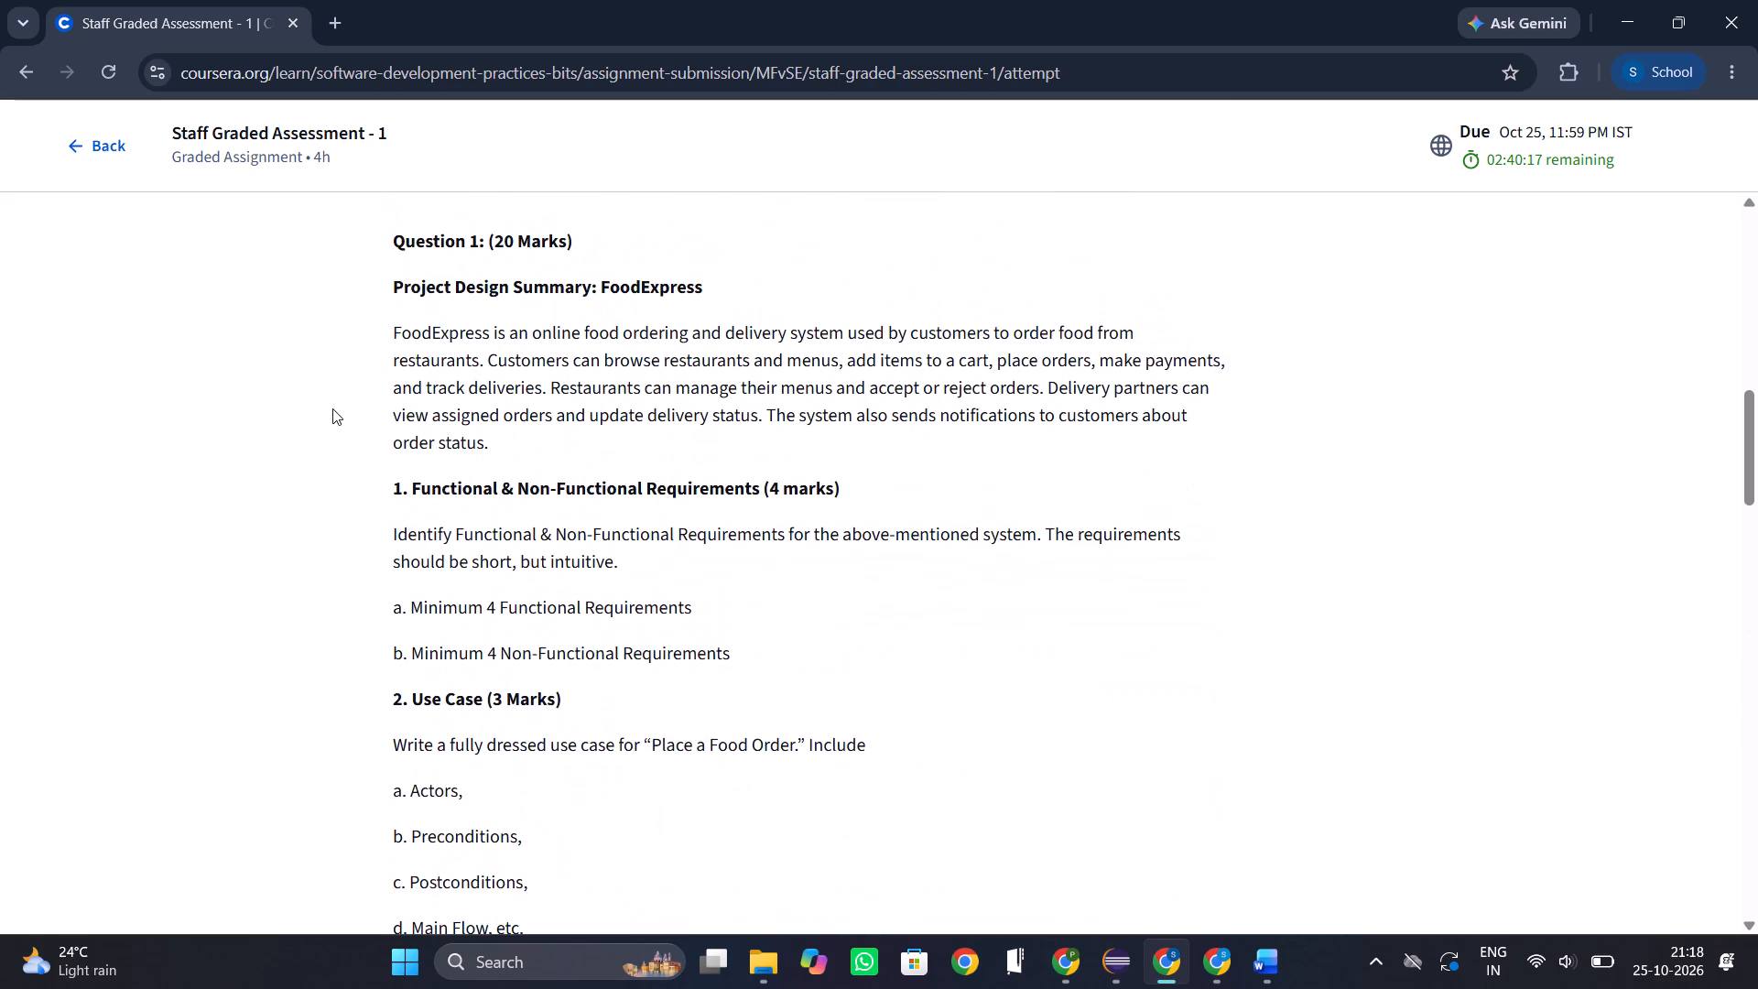
scroll(332, 408, "up", 7)
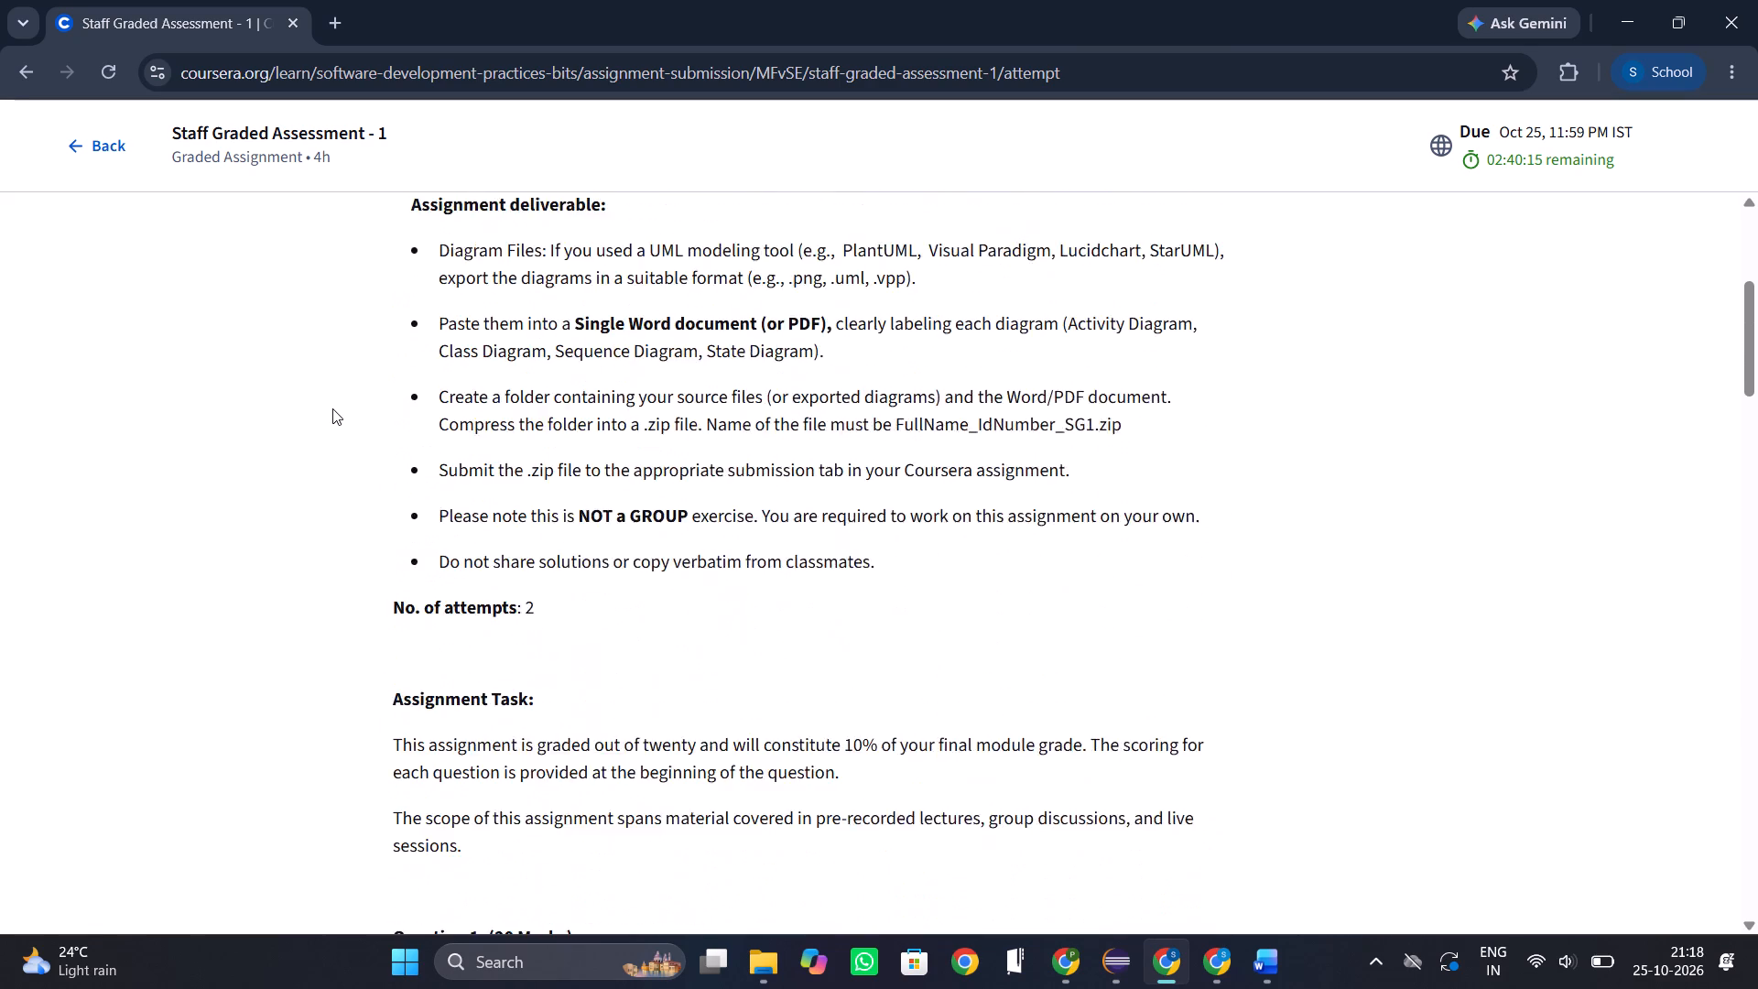
scroll(332, 408, "up", 2)
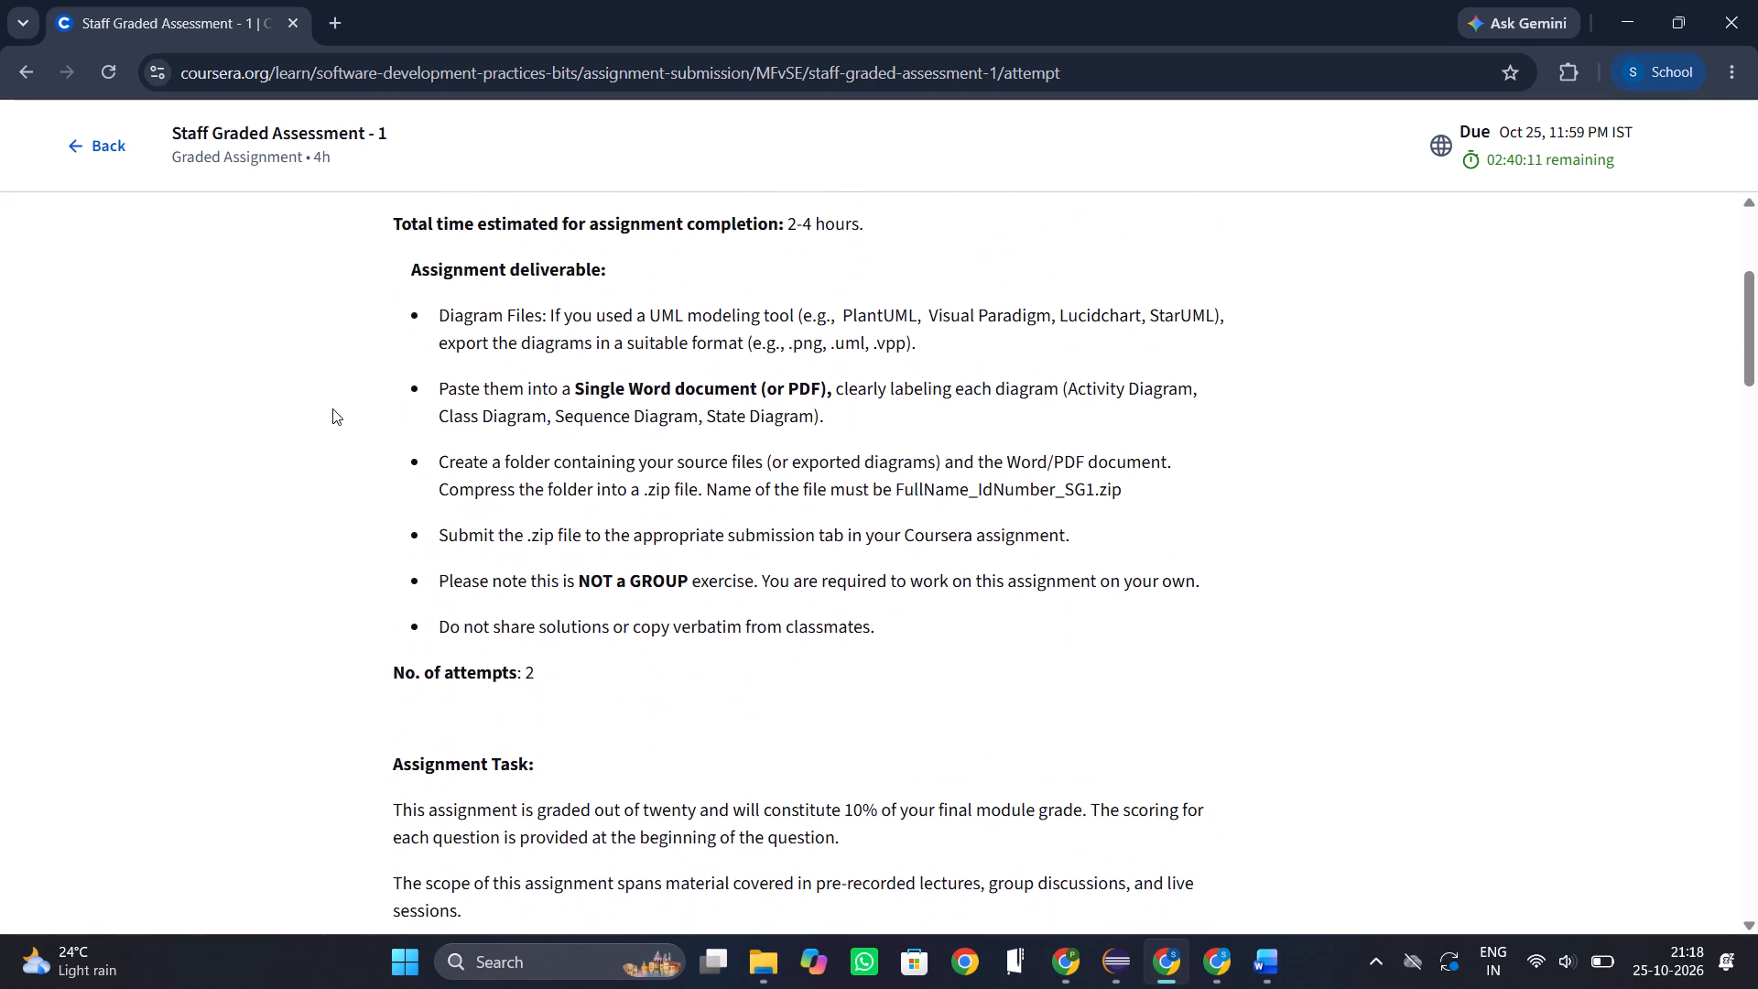
Submit Staff Graded Assessment - 1 for Software Development Practices and confirm the submission.
scroll(332, 408, "down", 18)
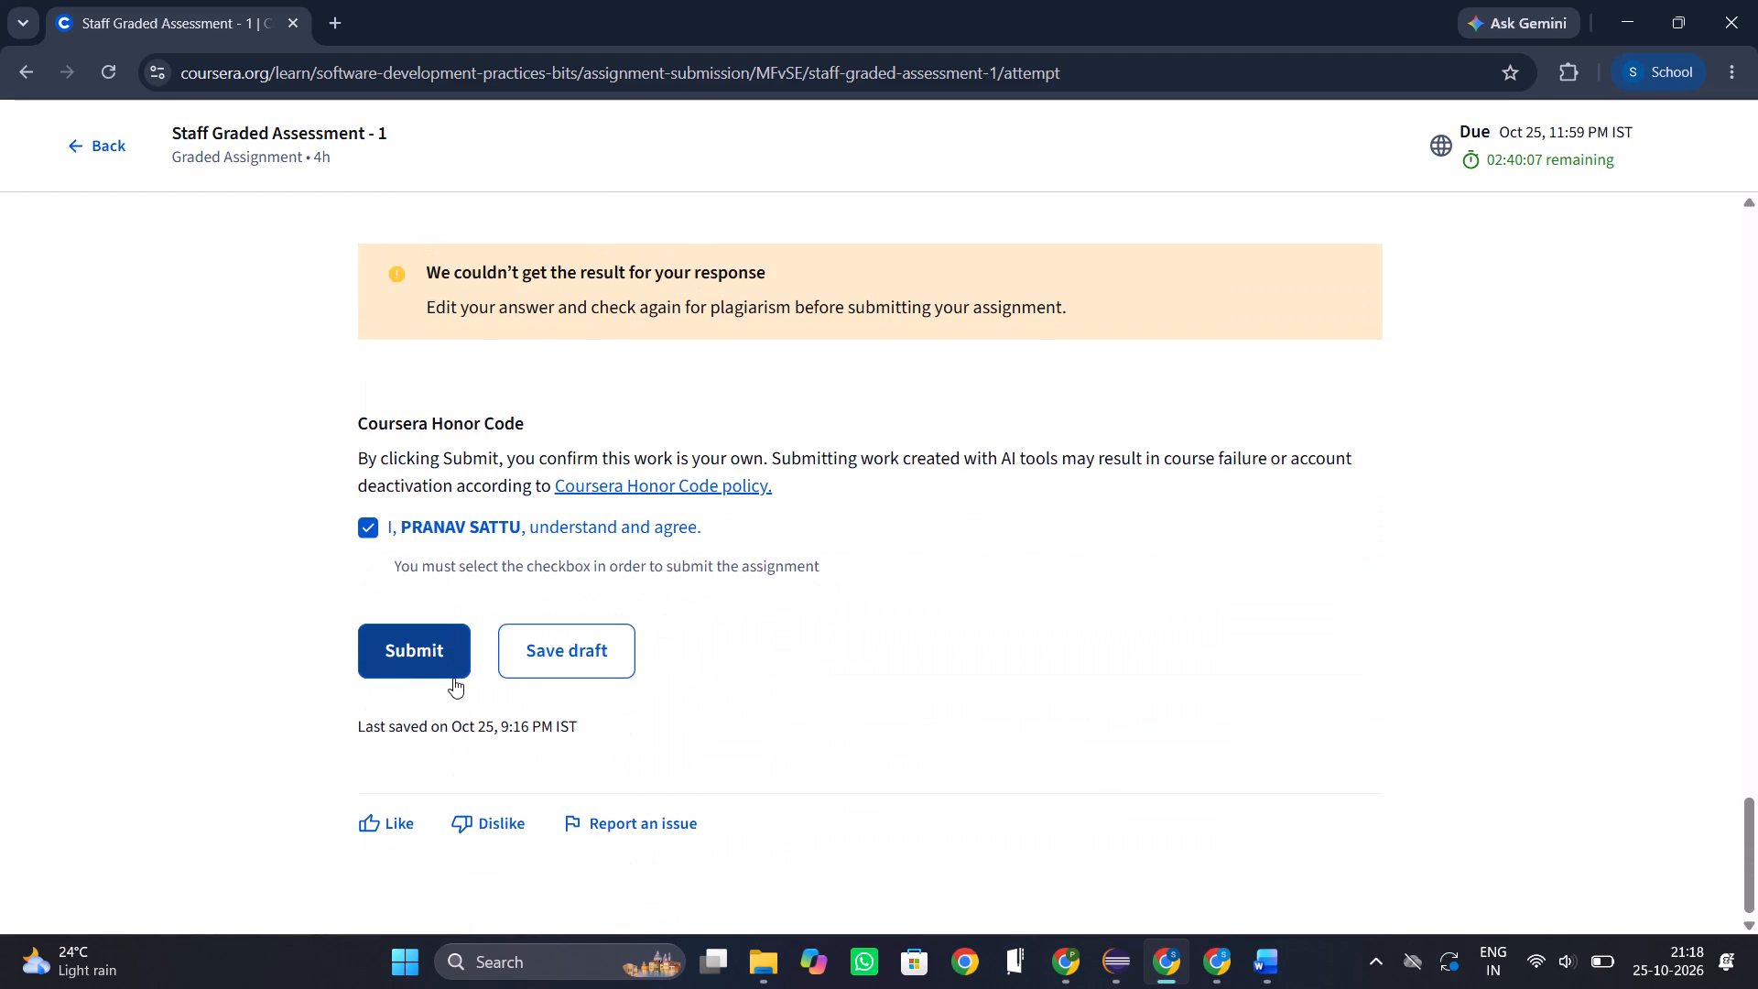
left_click(431, 658)
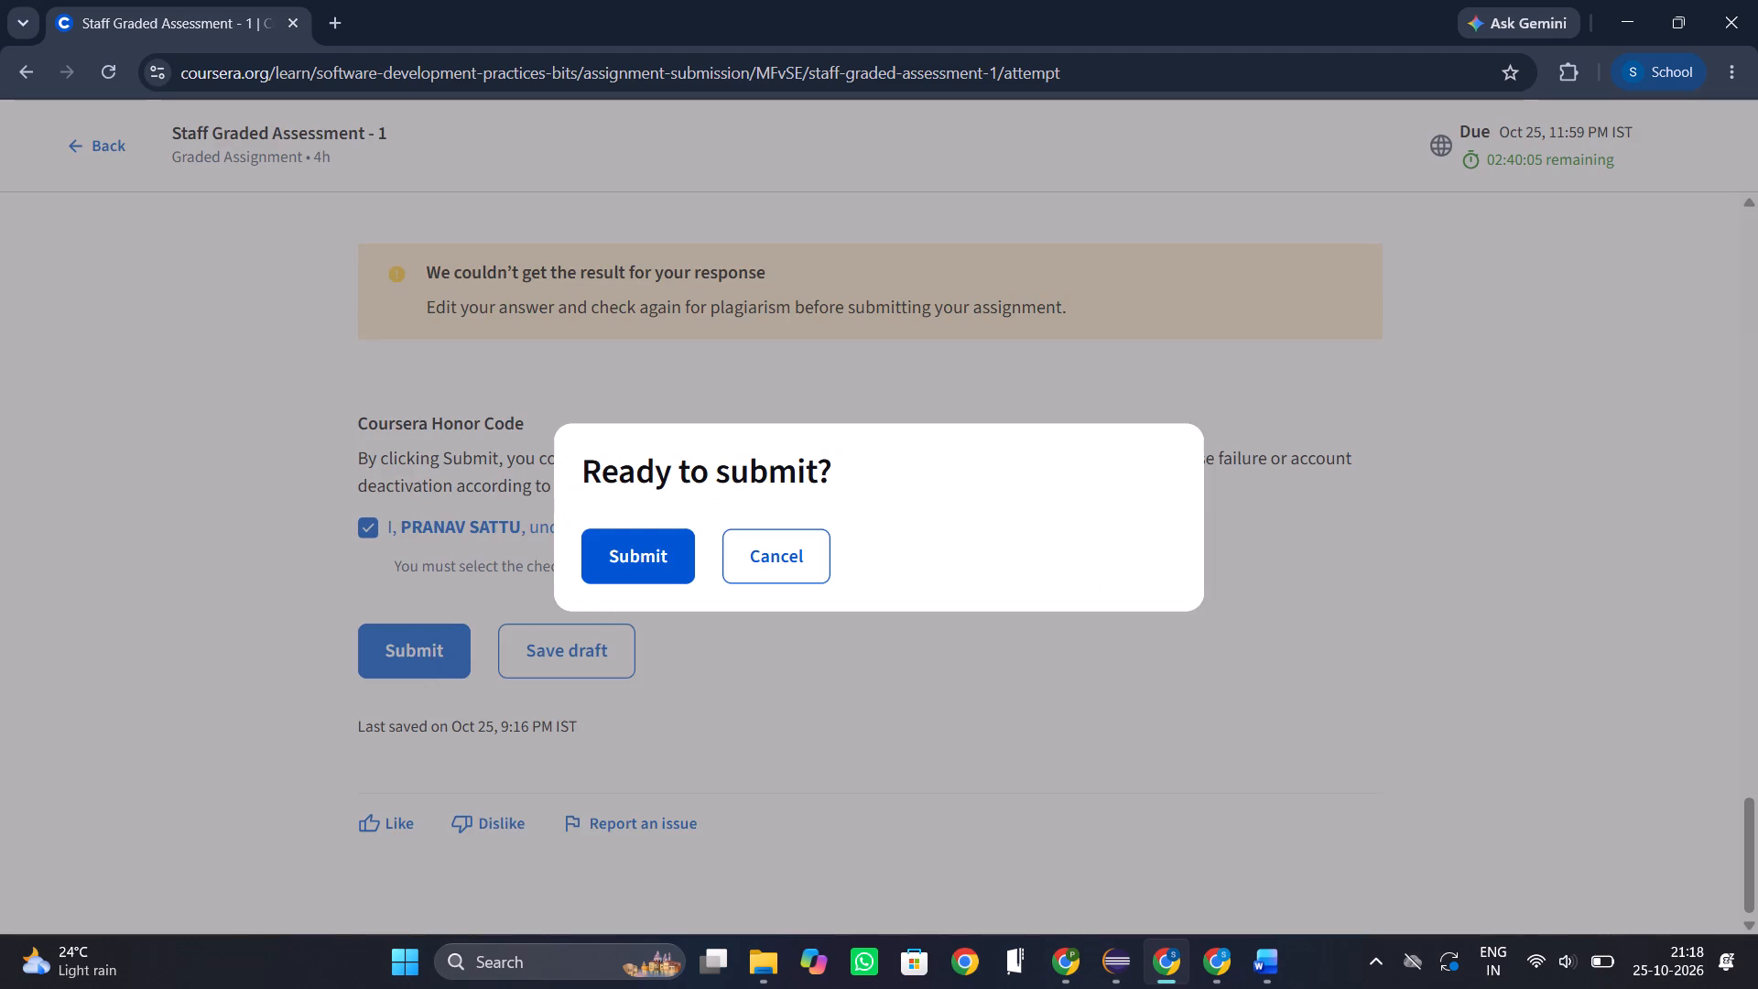
left_click(629, 538)
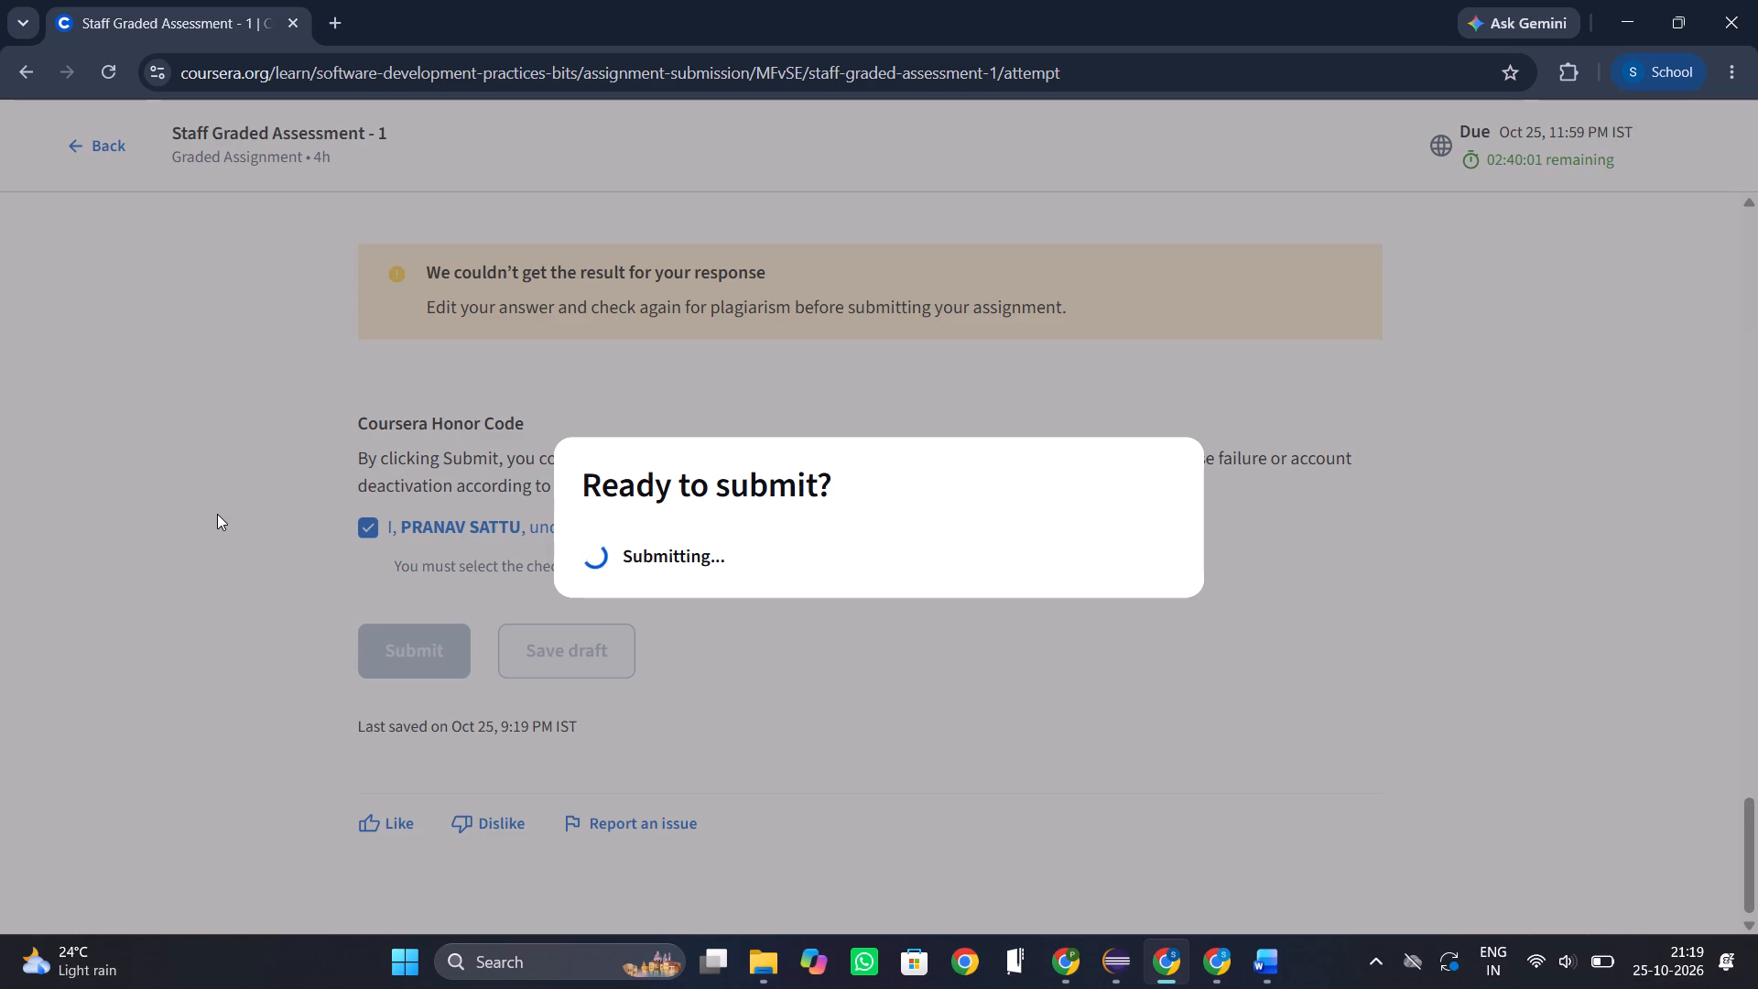
left_click(217, 514)
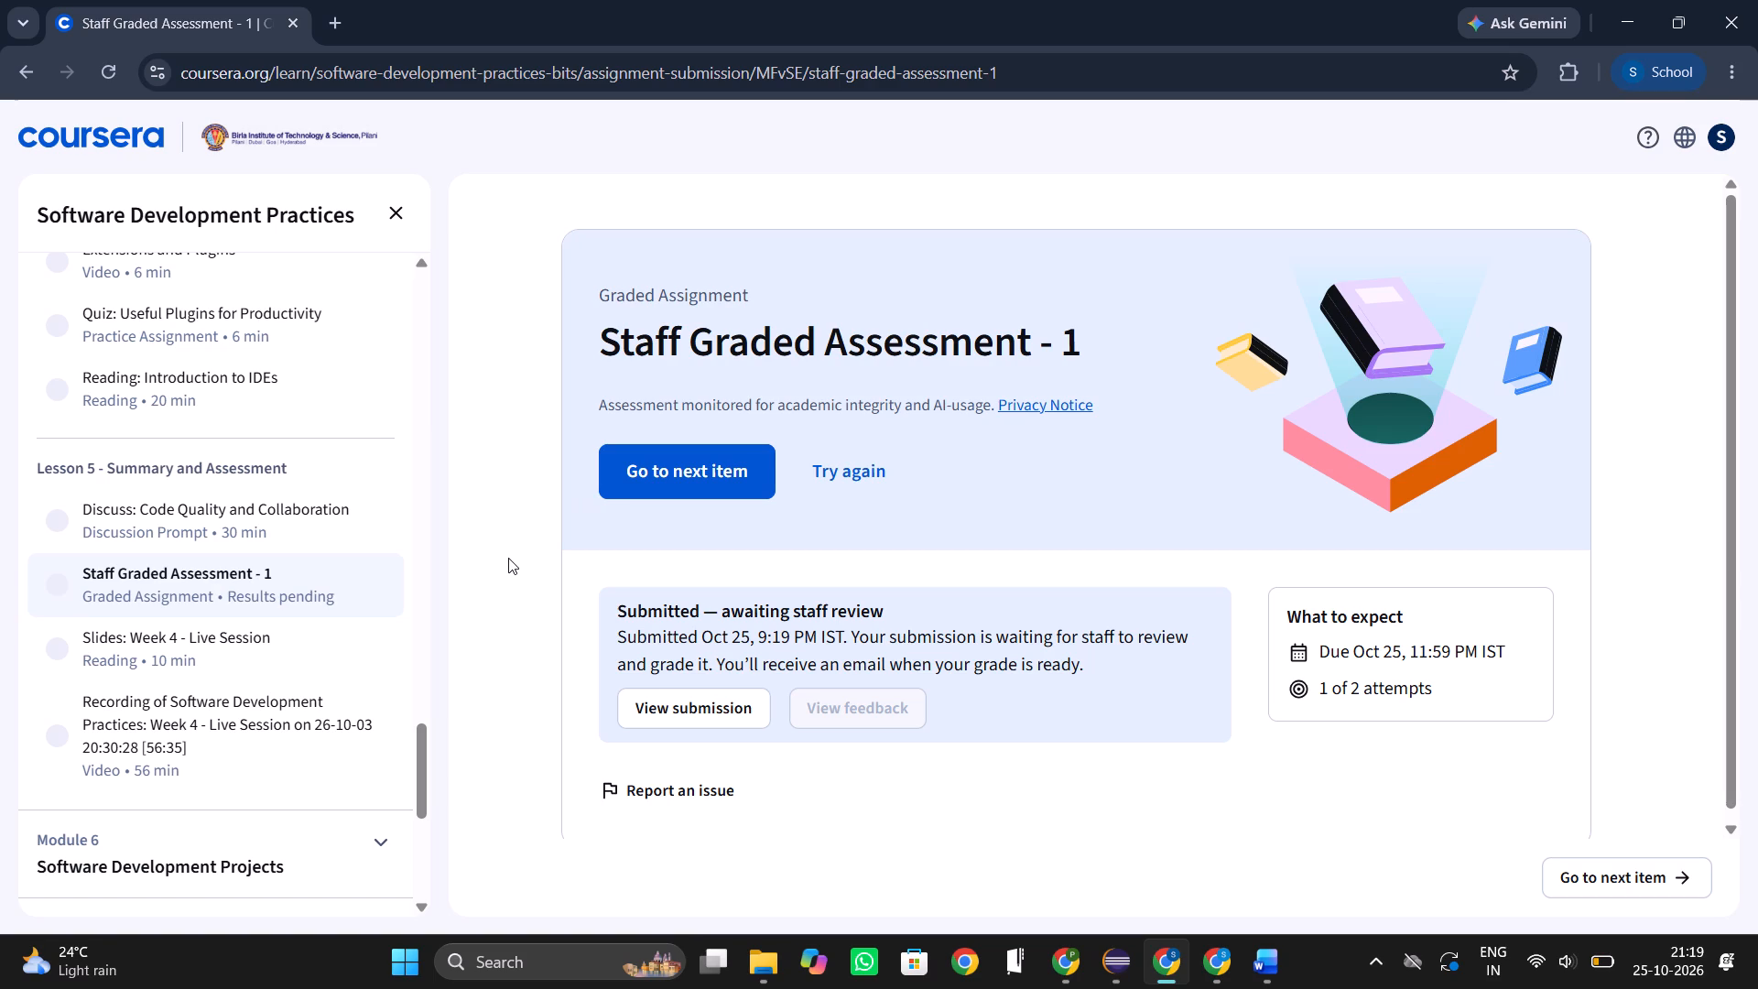
Leave the submitted assessment and go to the Bachelor of Science in Computer Science degree home page.
left_click(644, 481)
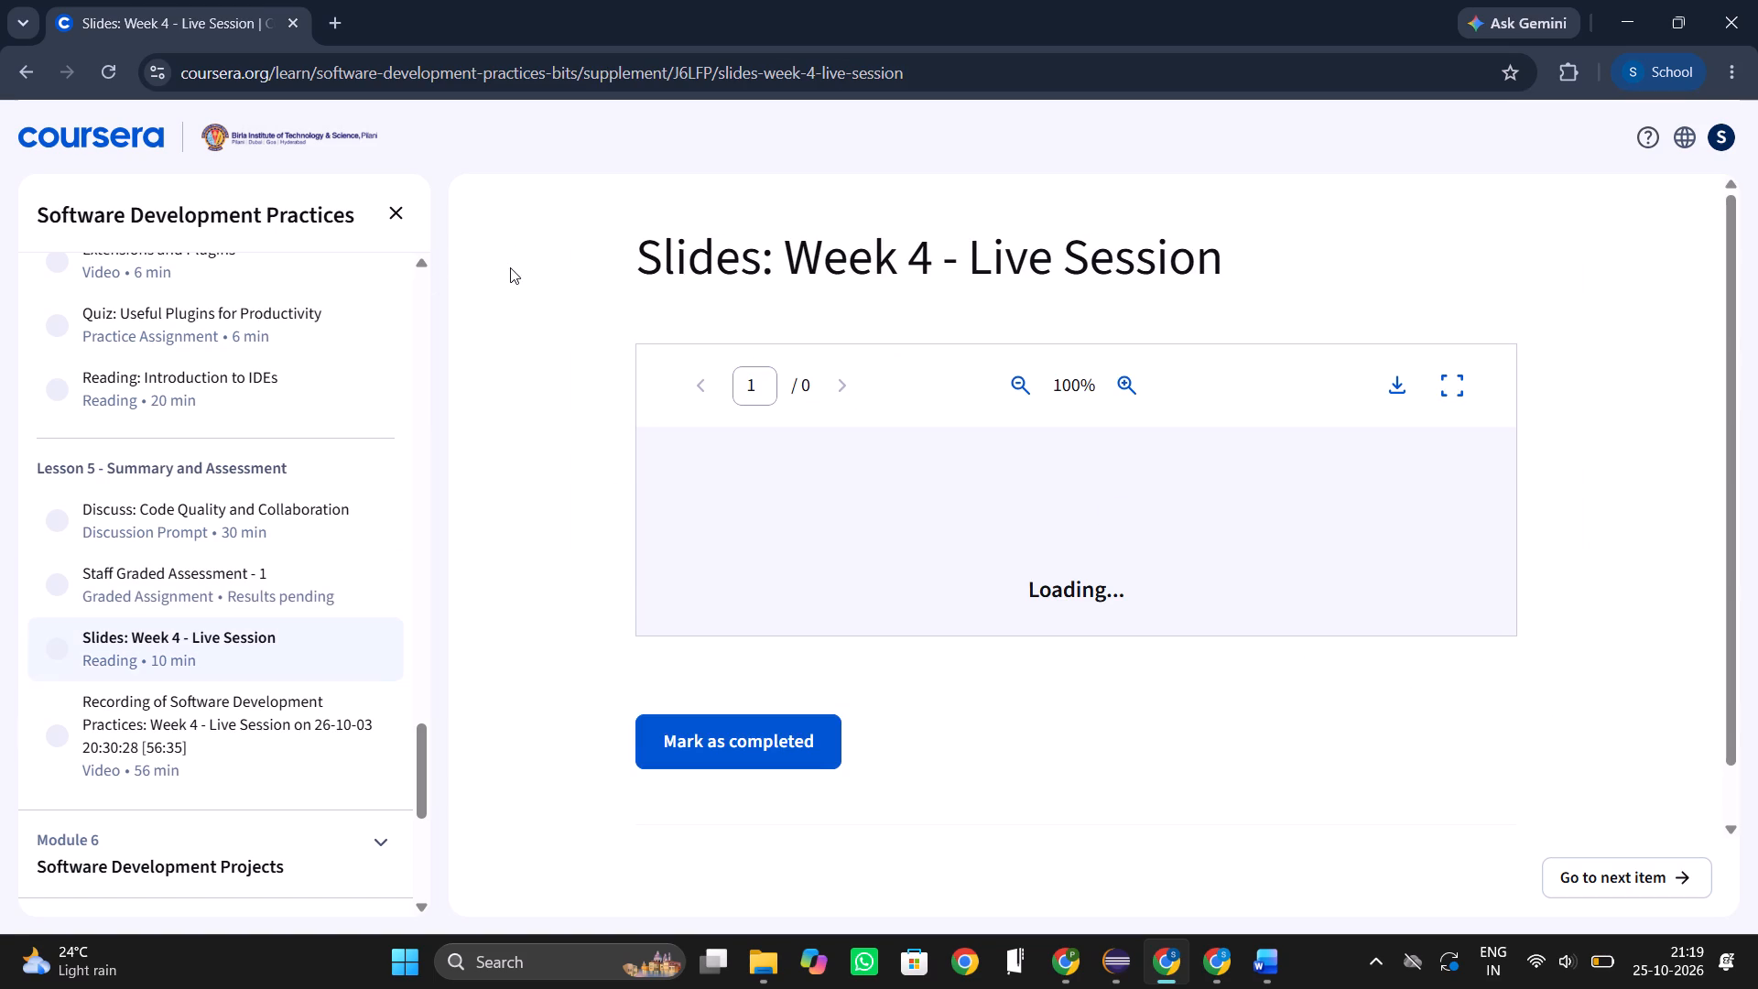
left_click(401, 222)
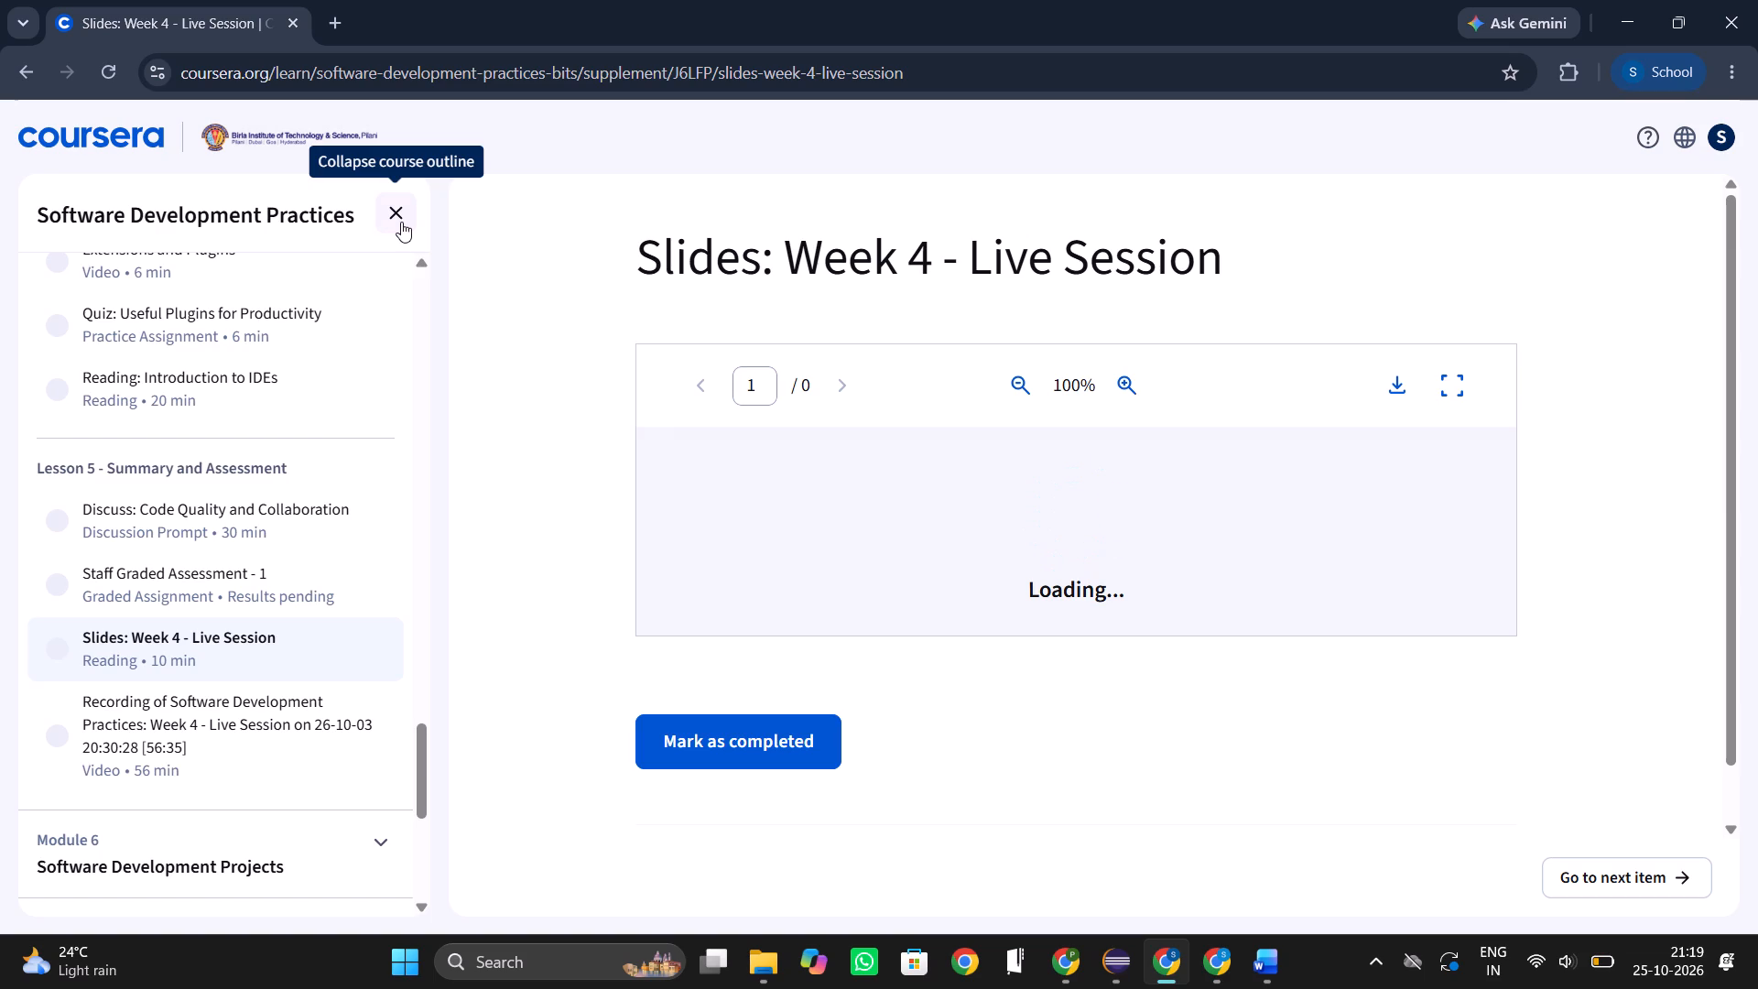
left_click(242, 139)
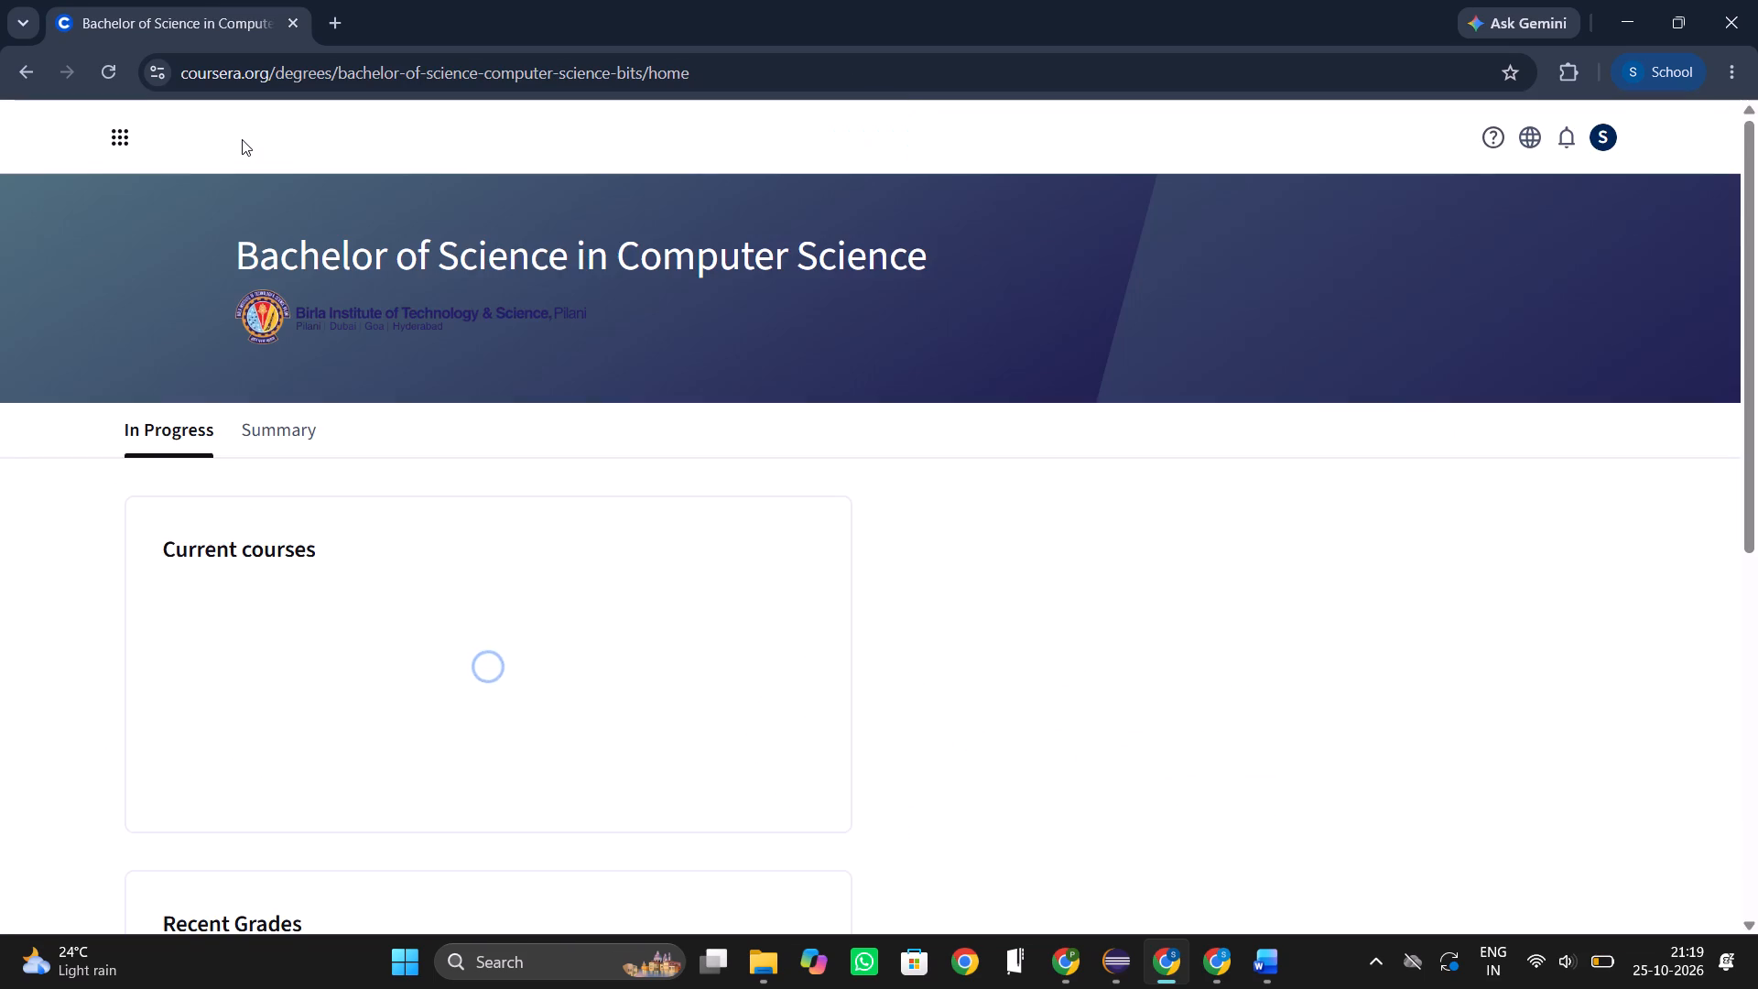
Open the Modern Databases Staff Graded Assignment -1 from the Oct 25 deadlines and resume the attempt.
scroll(86, 557, "down", 3)
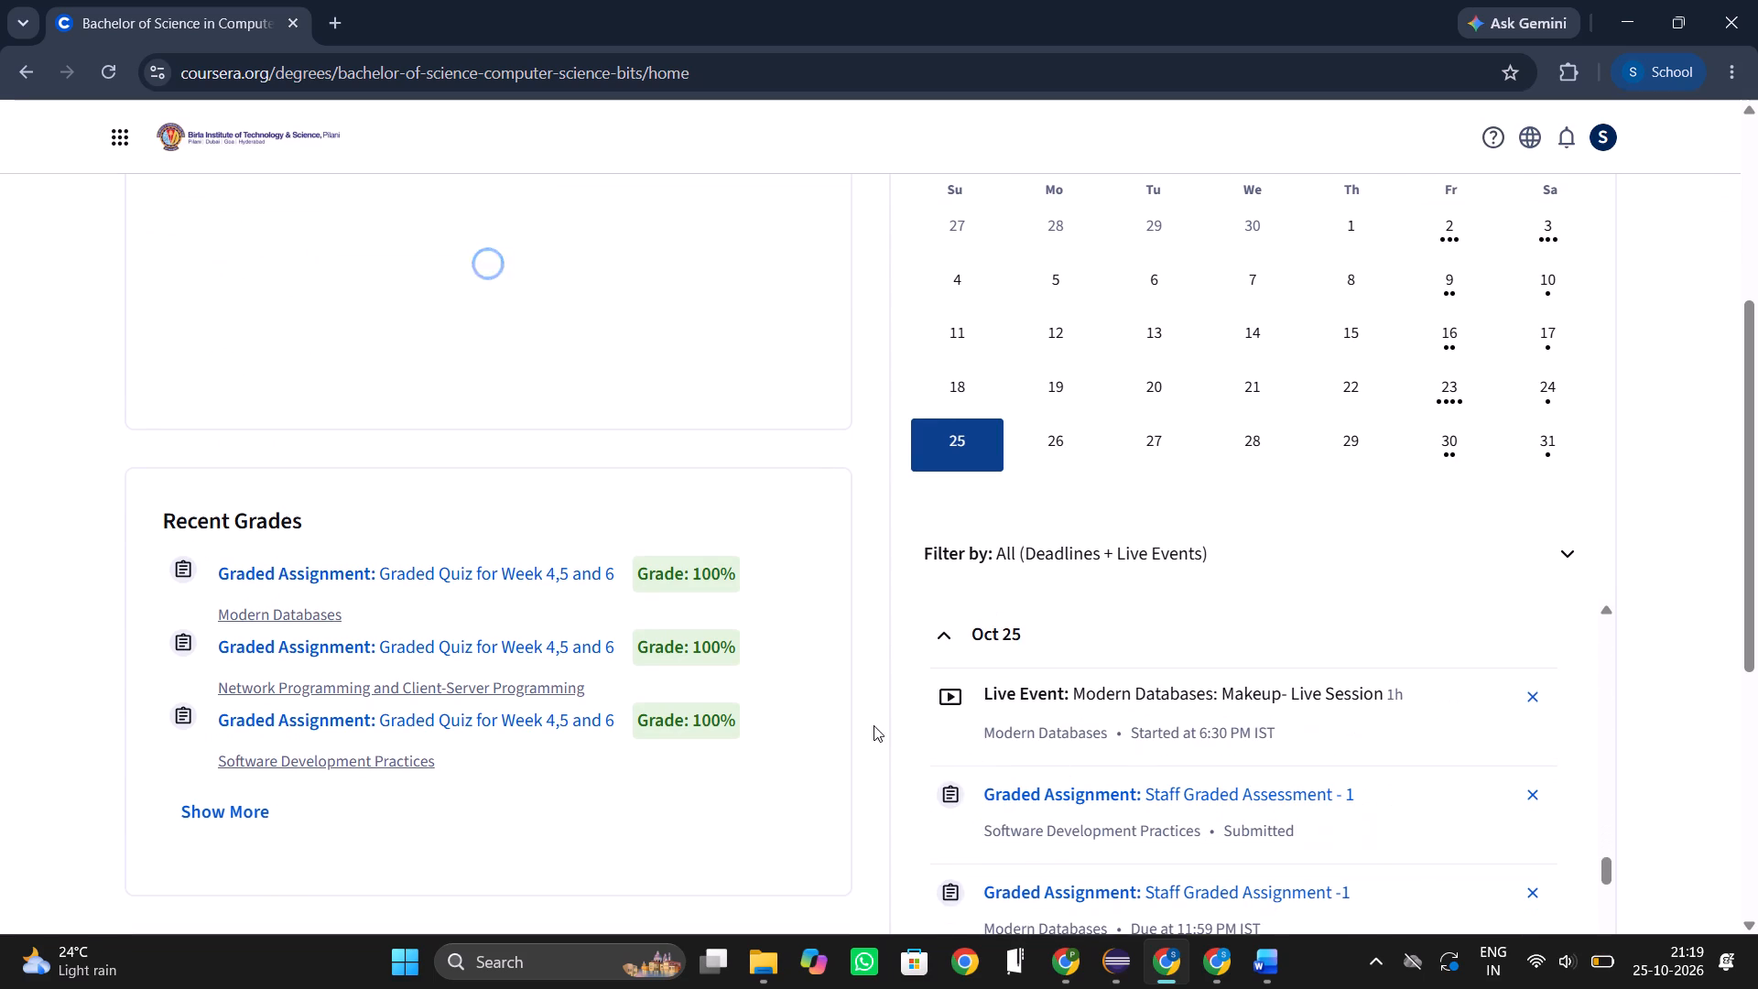
scroll(871, 733, "down", 2)
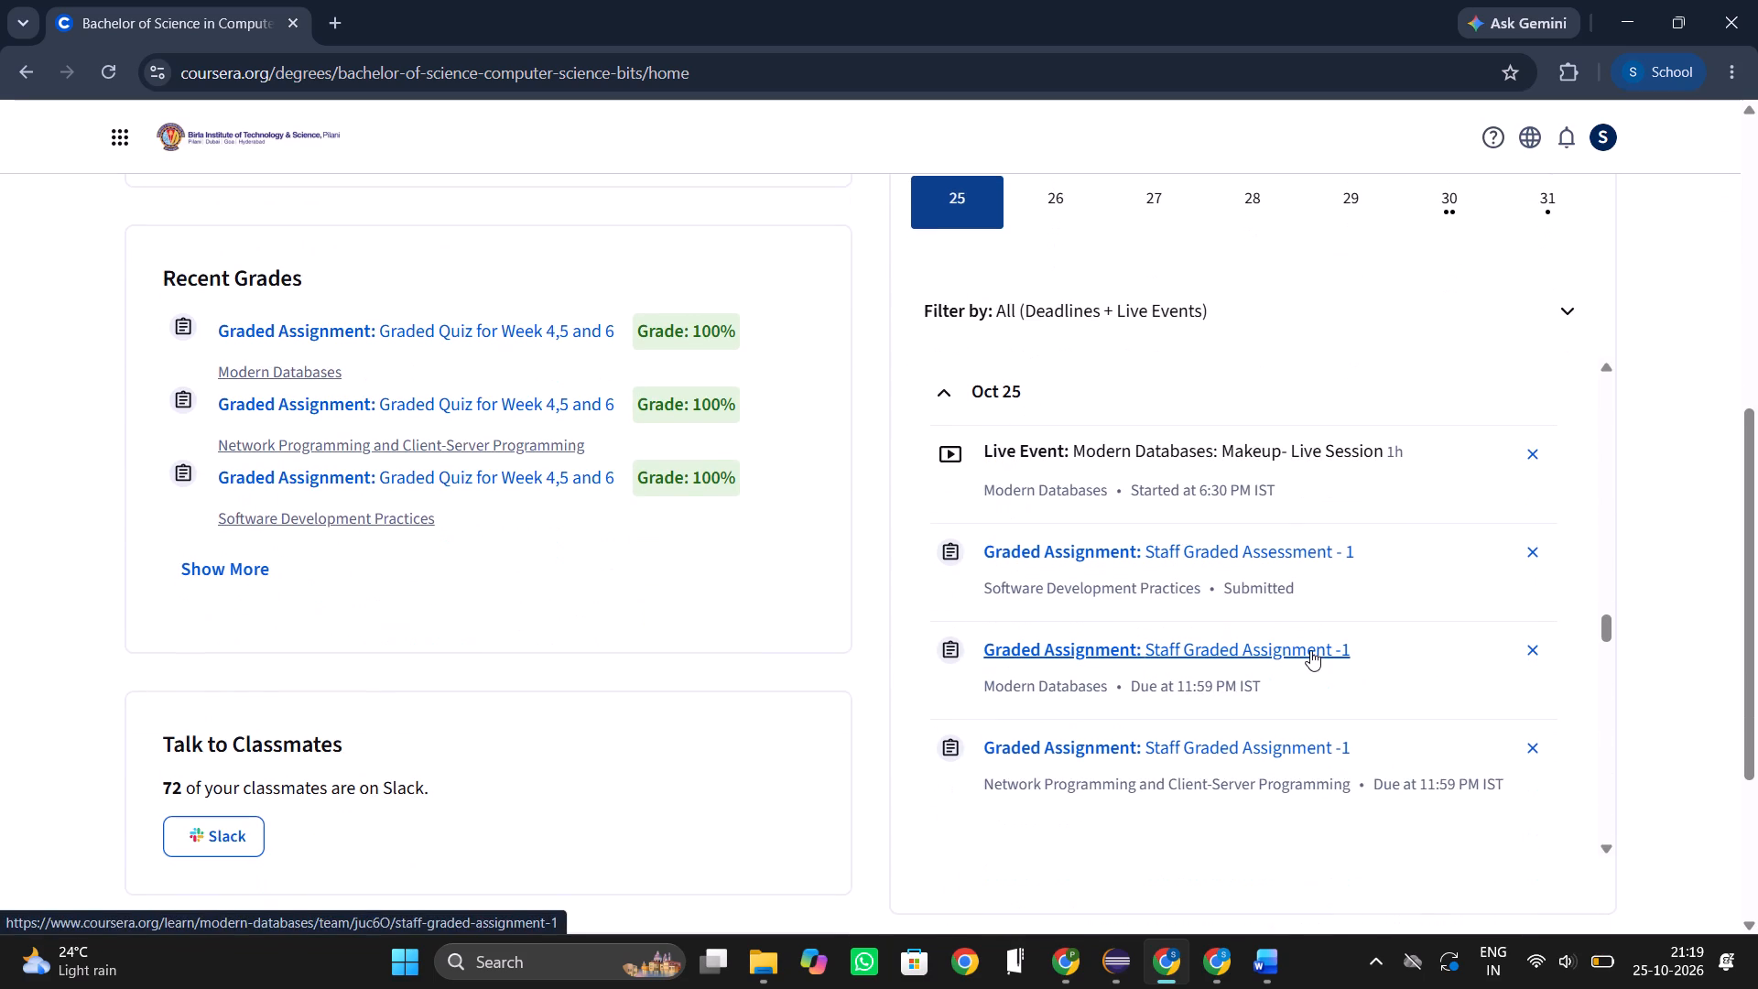
left_click(1310, 650)
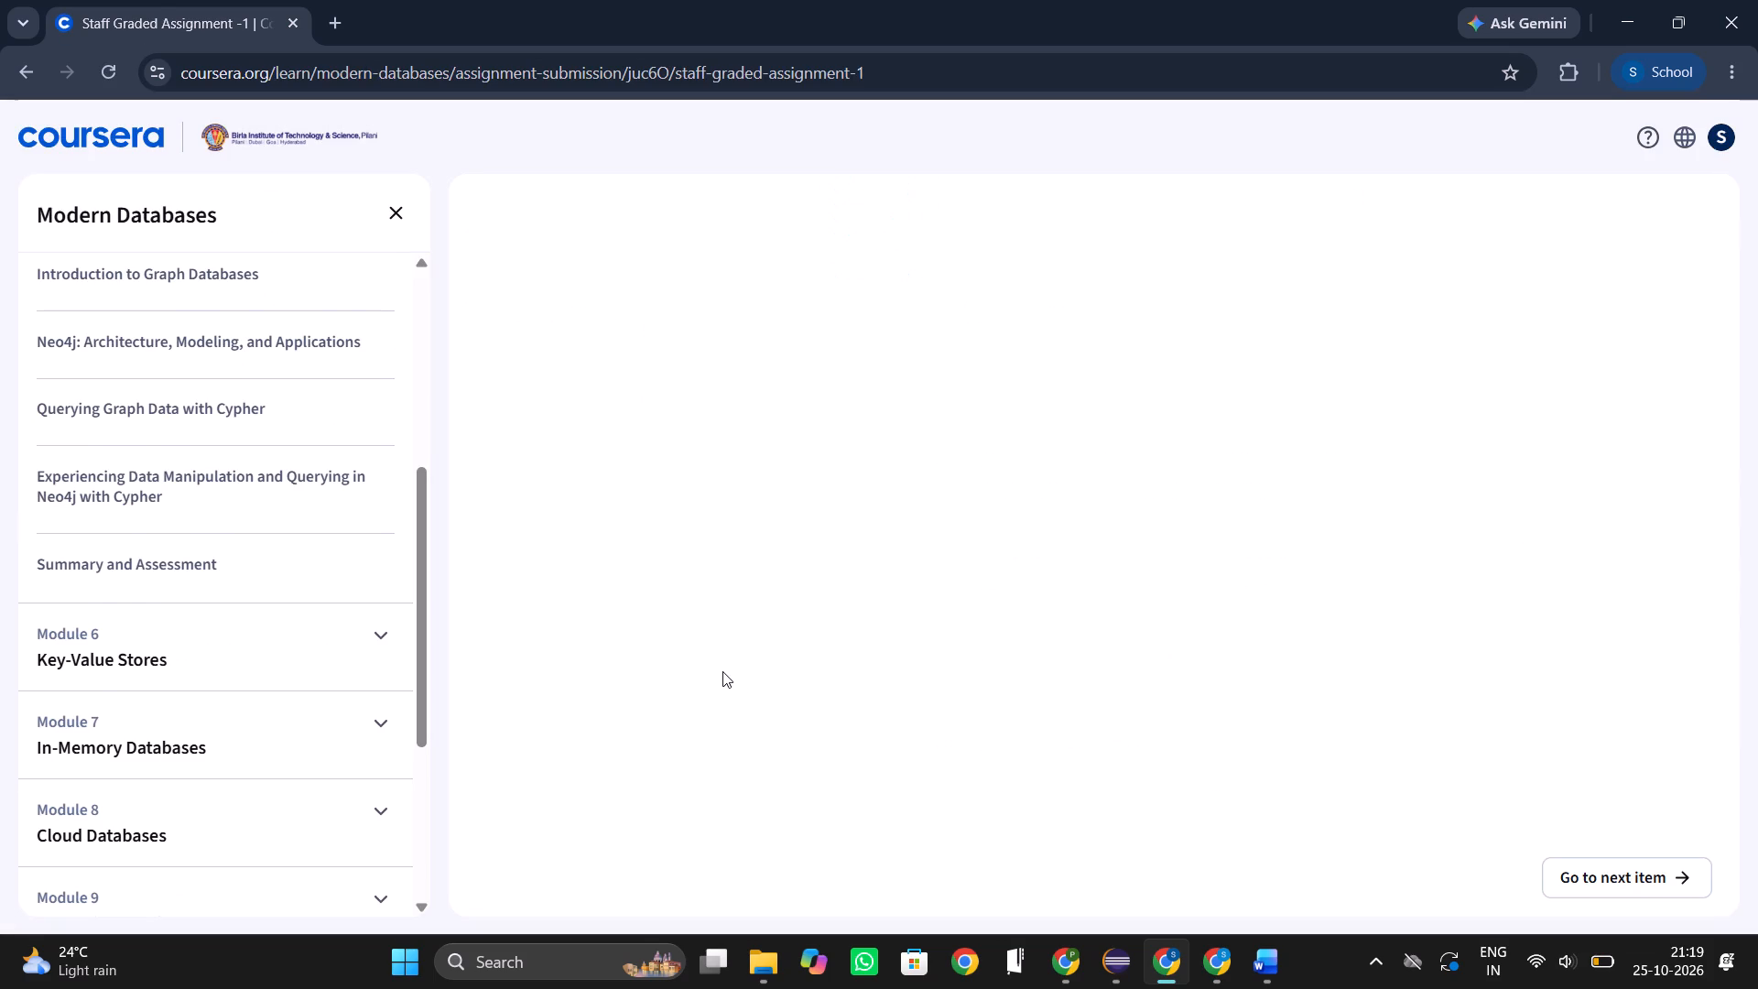
scroll(722, 671, "down", 1)
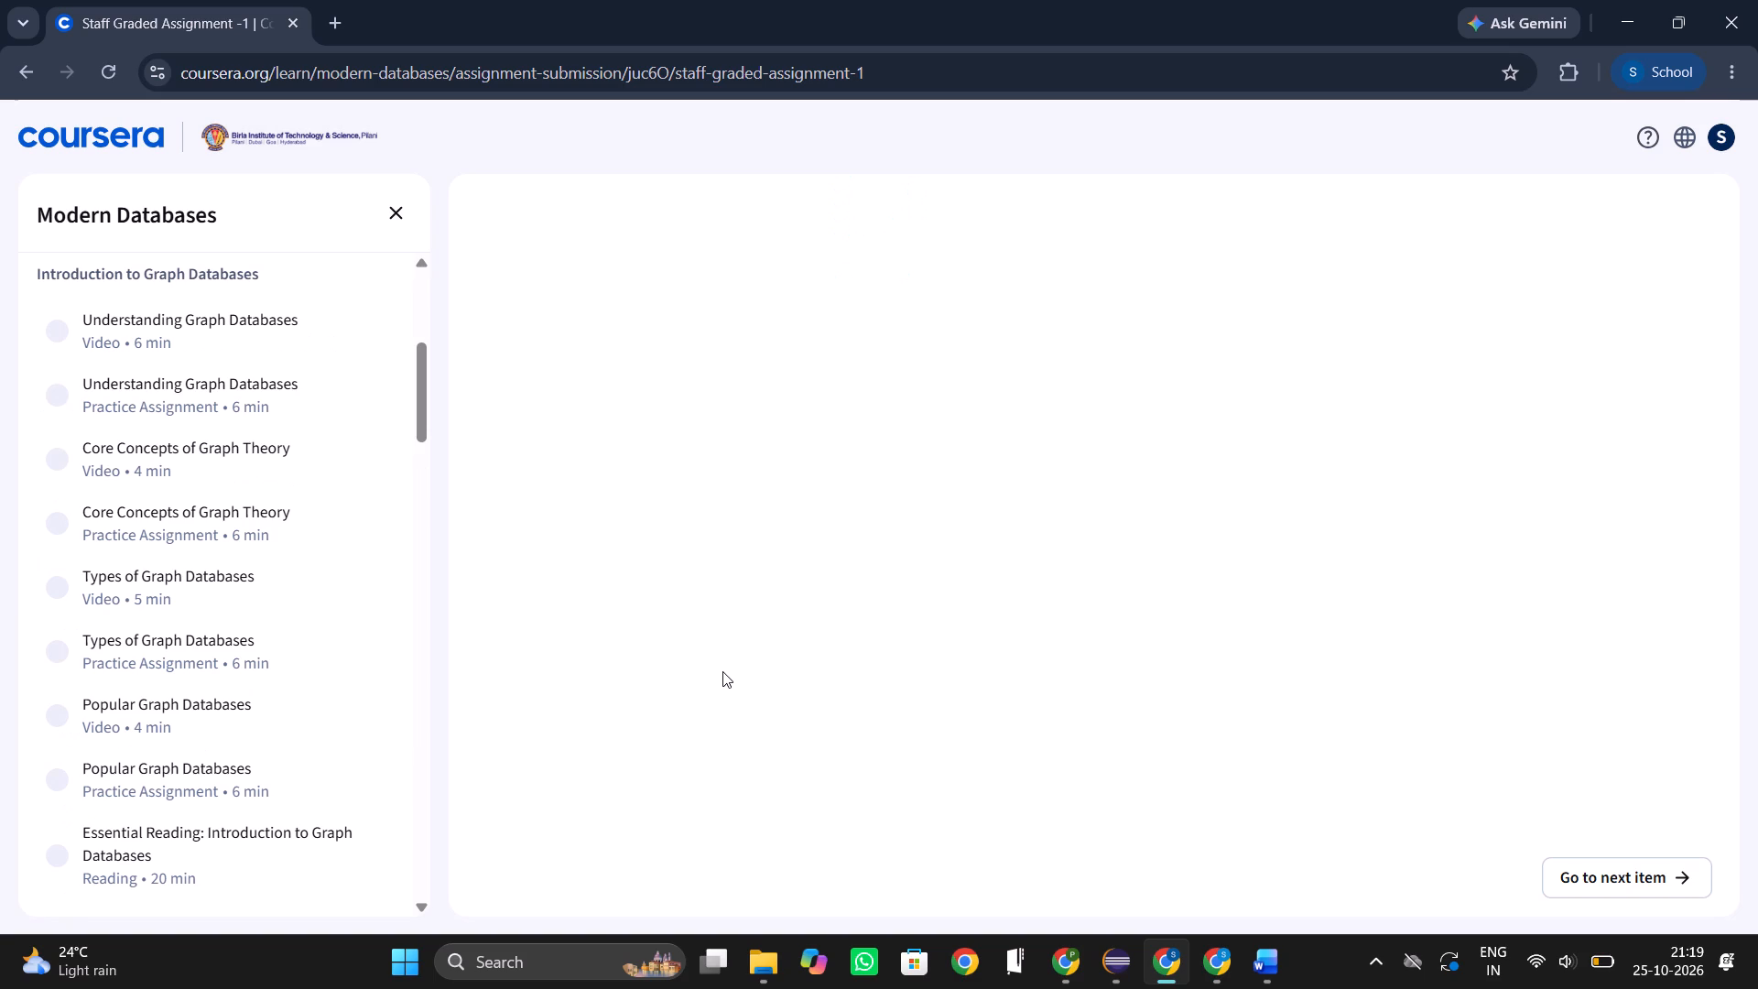
scroll(722, 671, "down", 2)
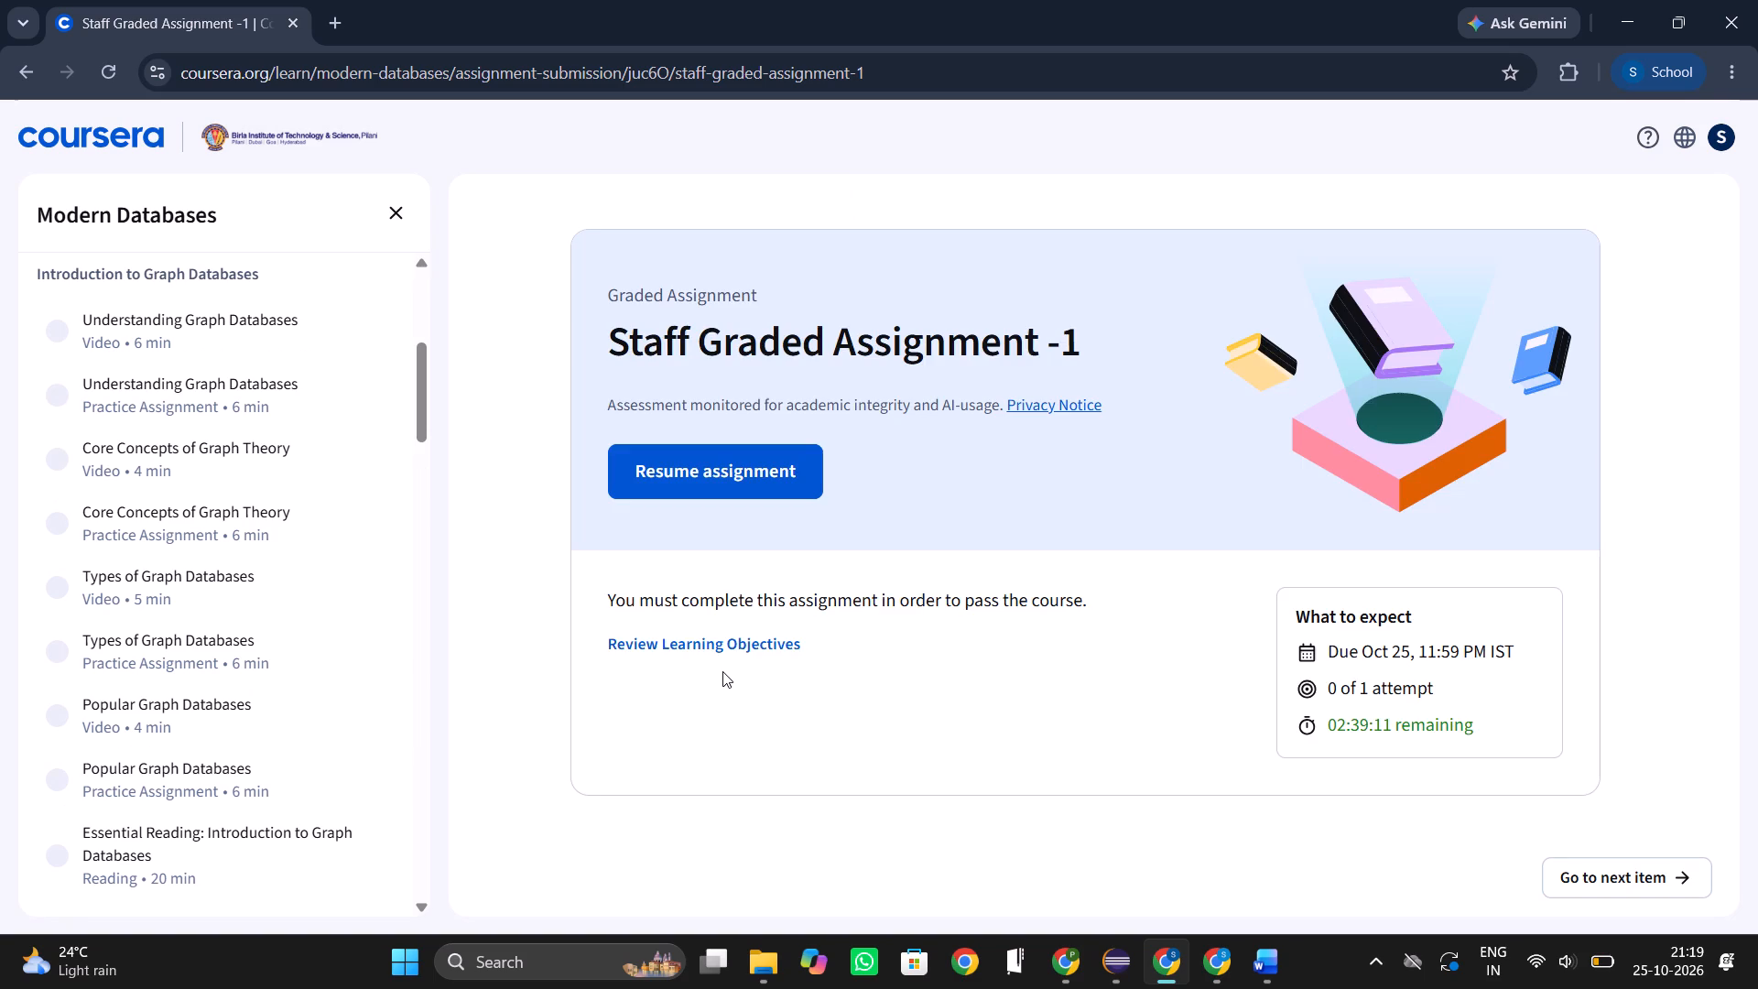
left_click(707, 492)
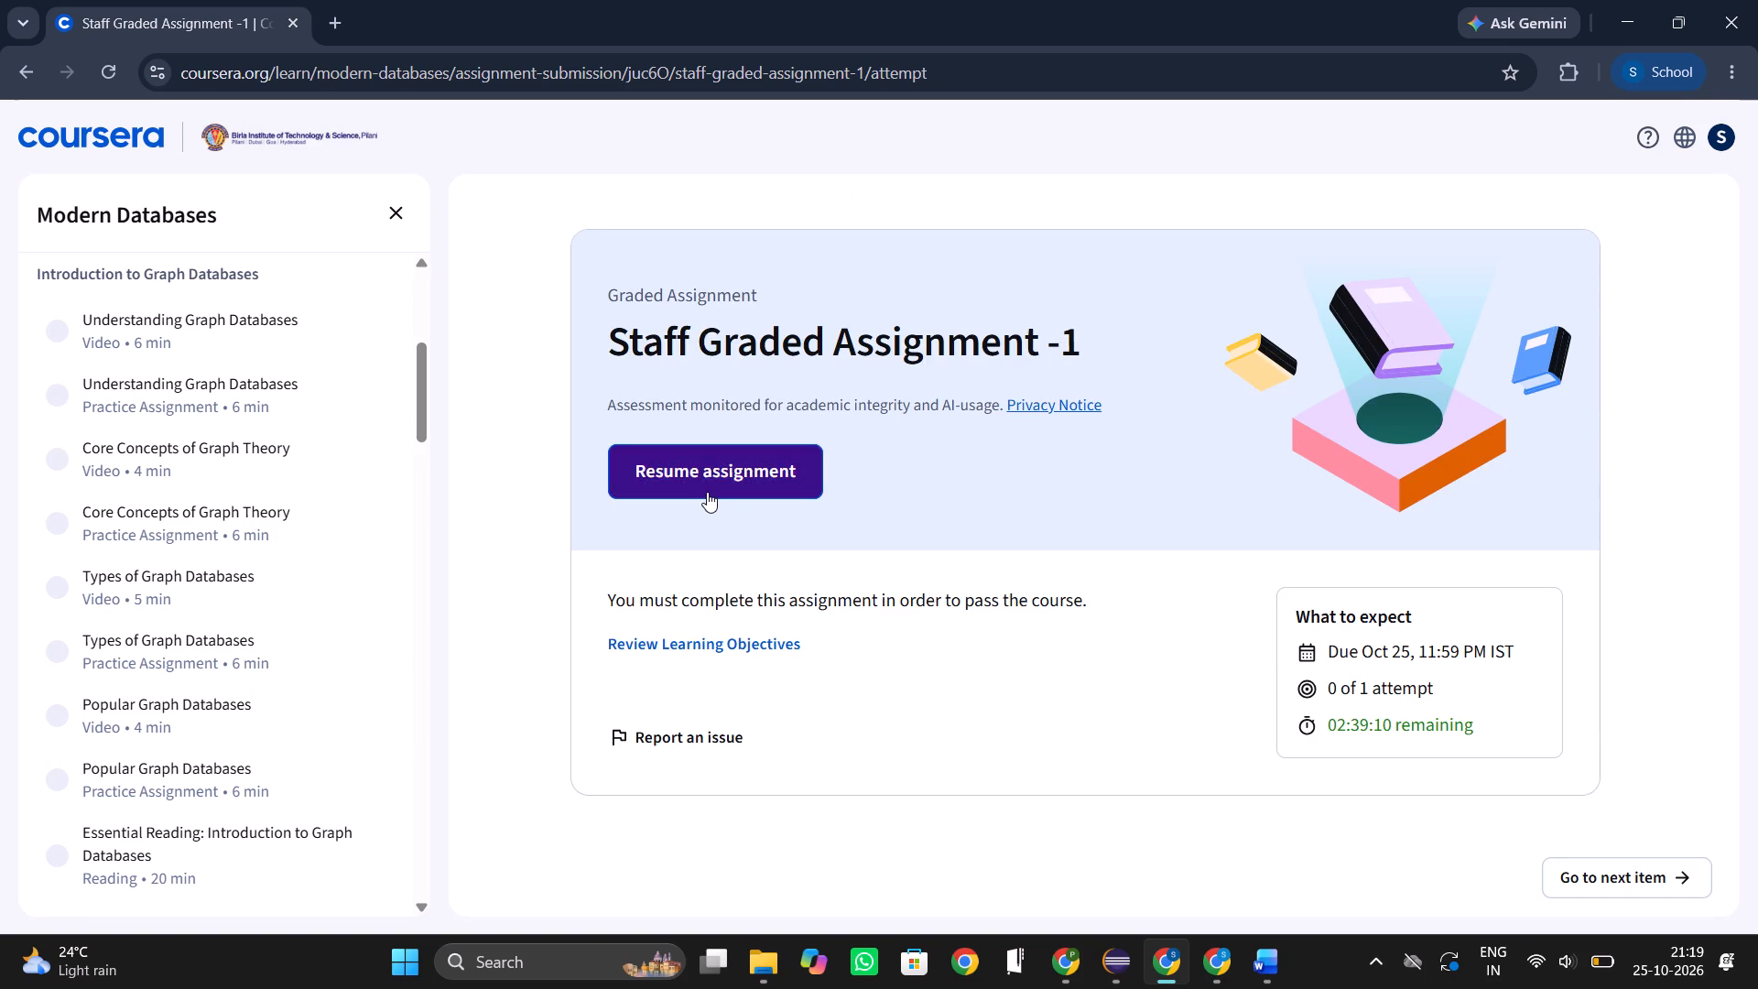
Examine the Modern Databases assignment's submission guidelines, required files, zip naming rule and upload section.
scroll(314, 694, "down", 4)
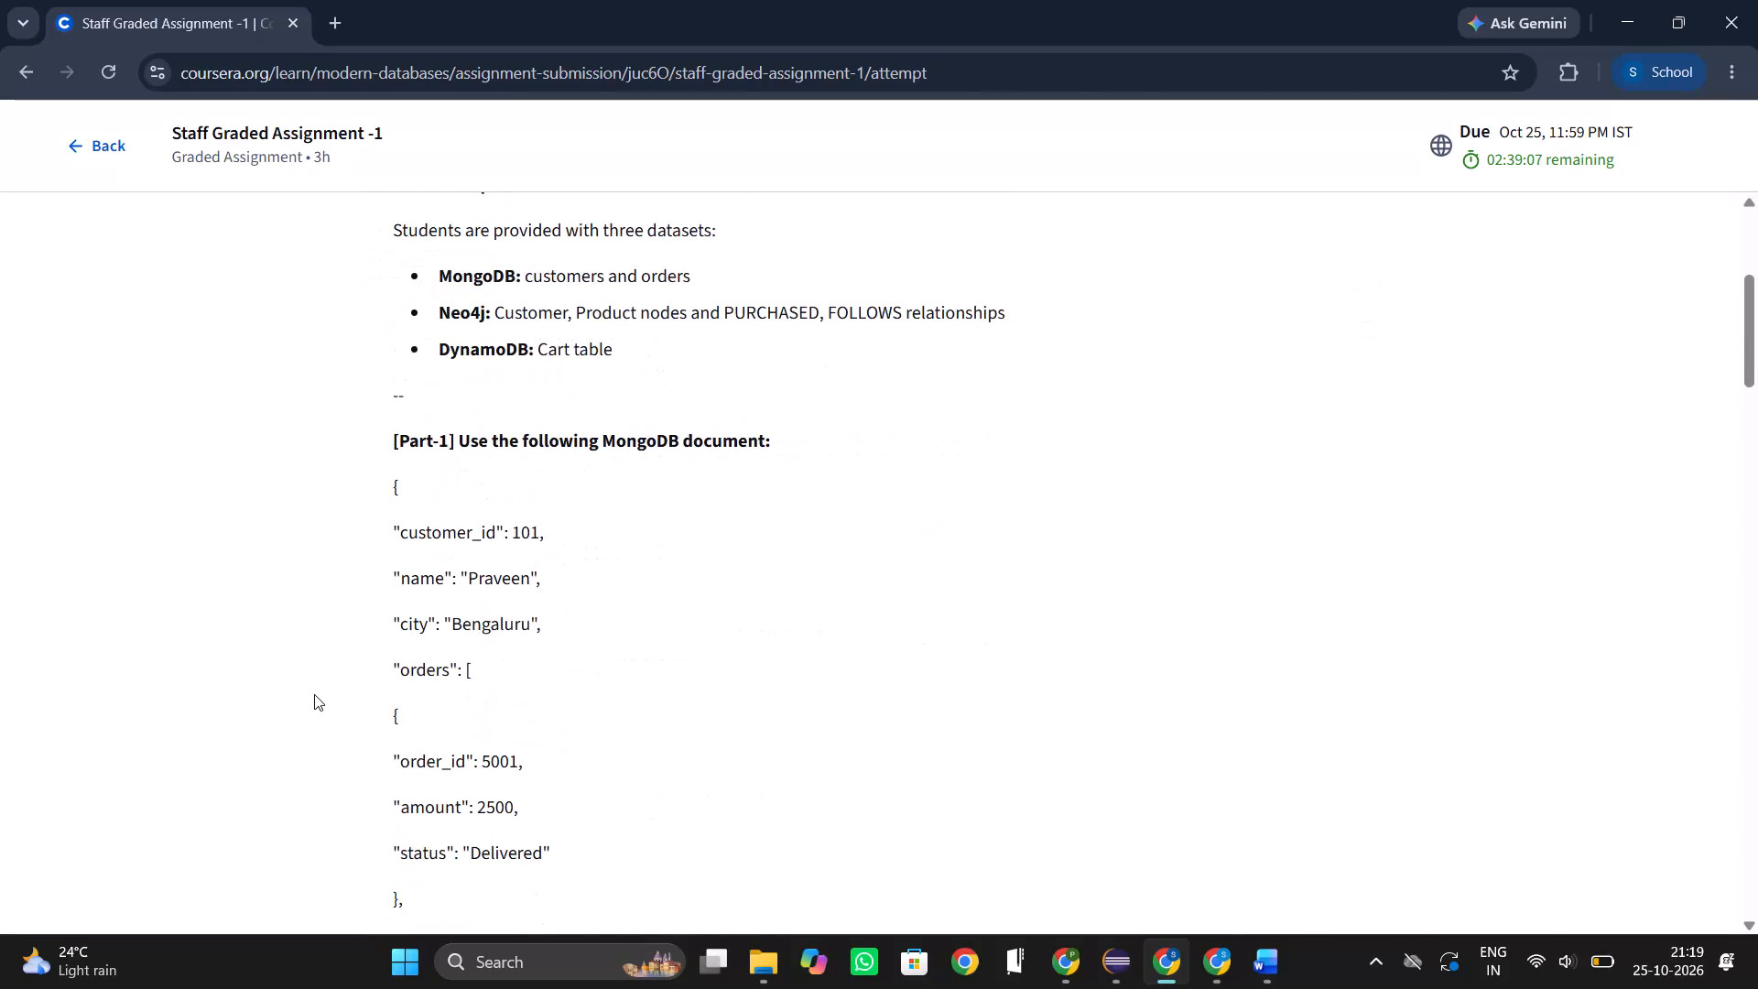
scroll(314, 694, "down", 10)
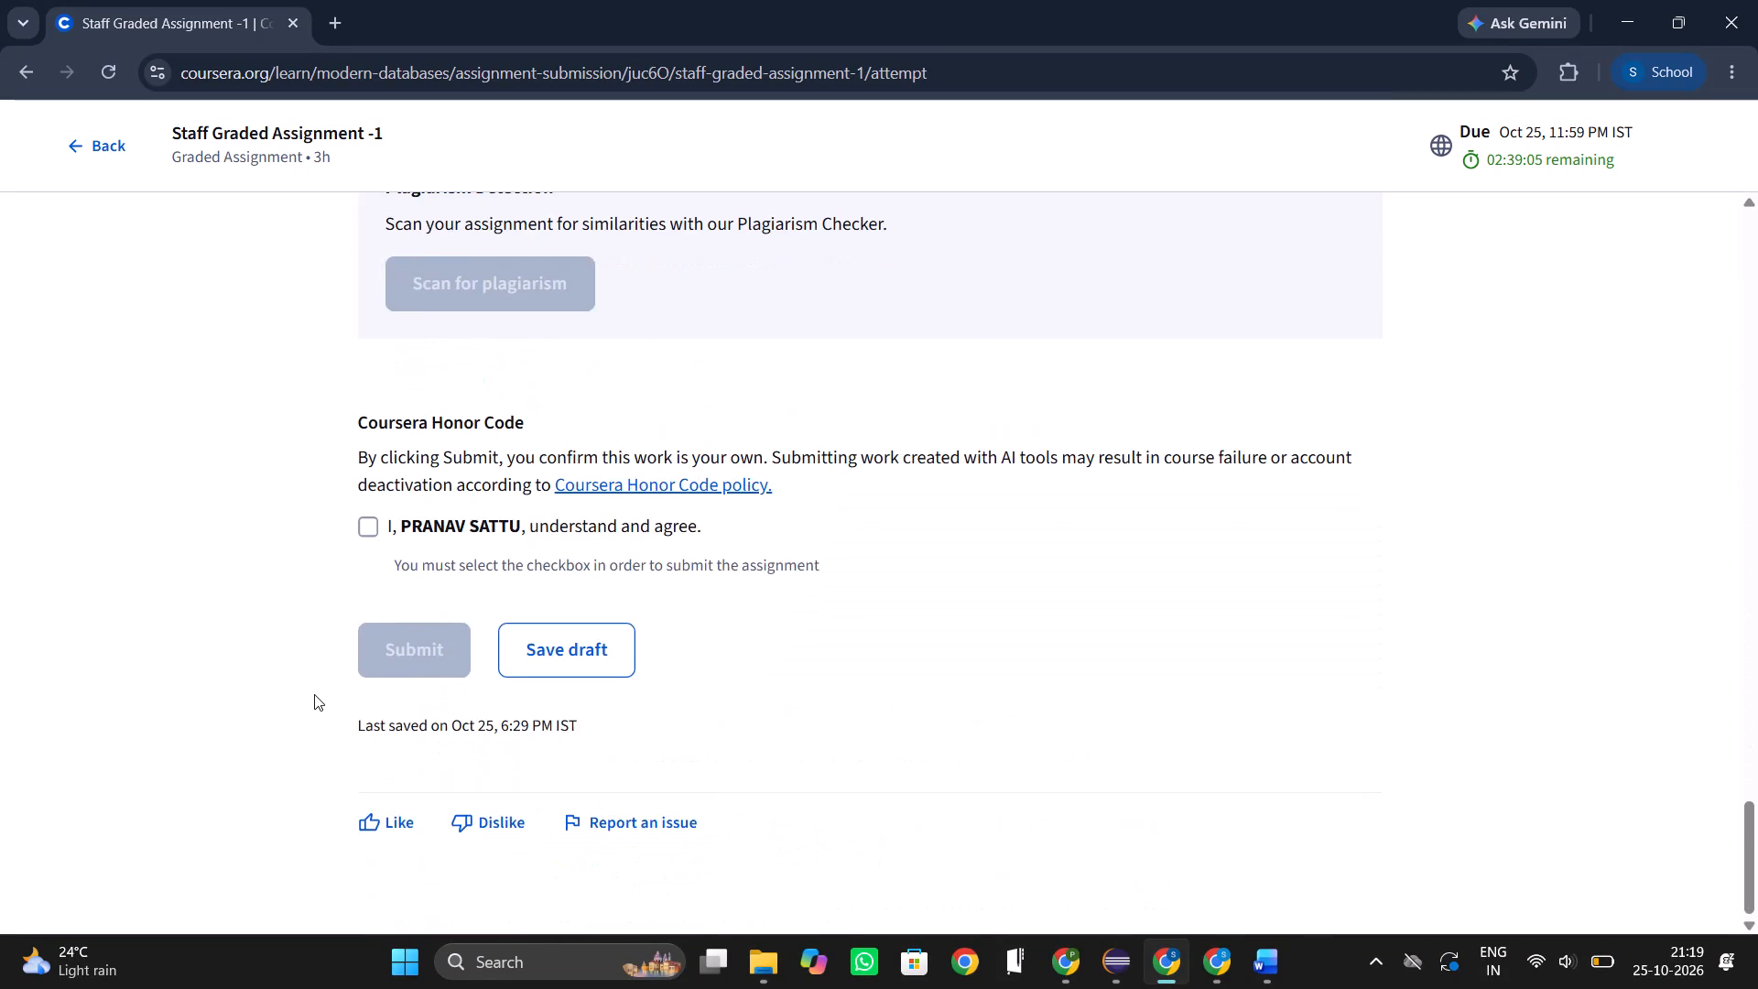
scroll(314, 694, "up", 4)
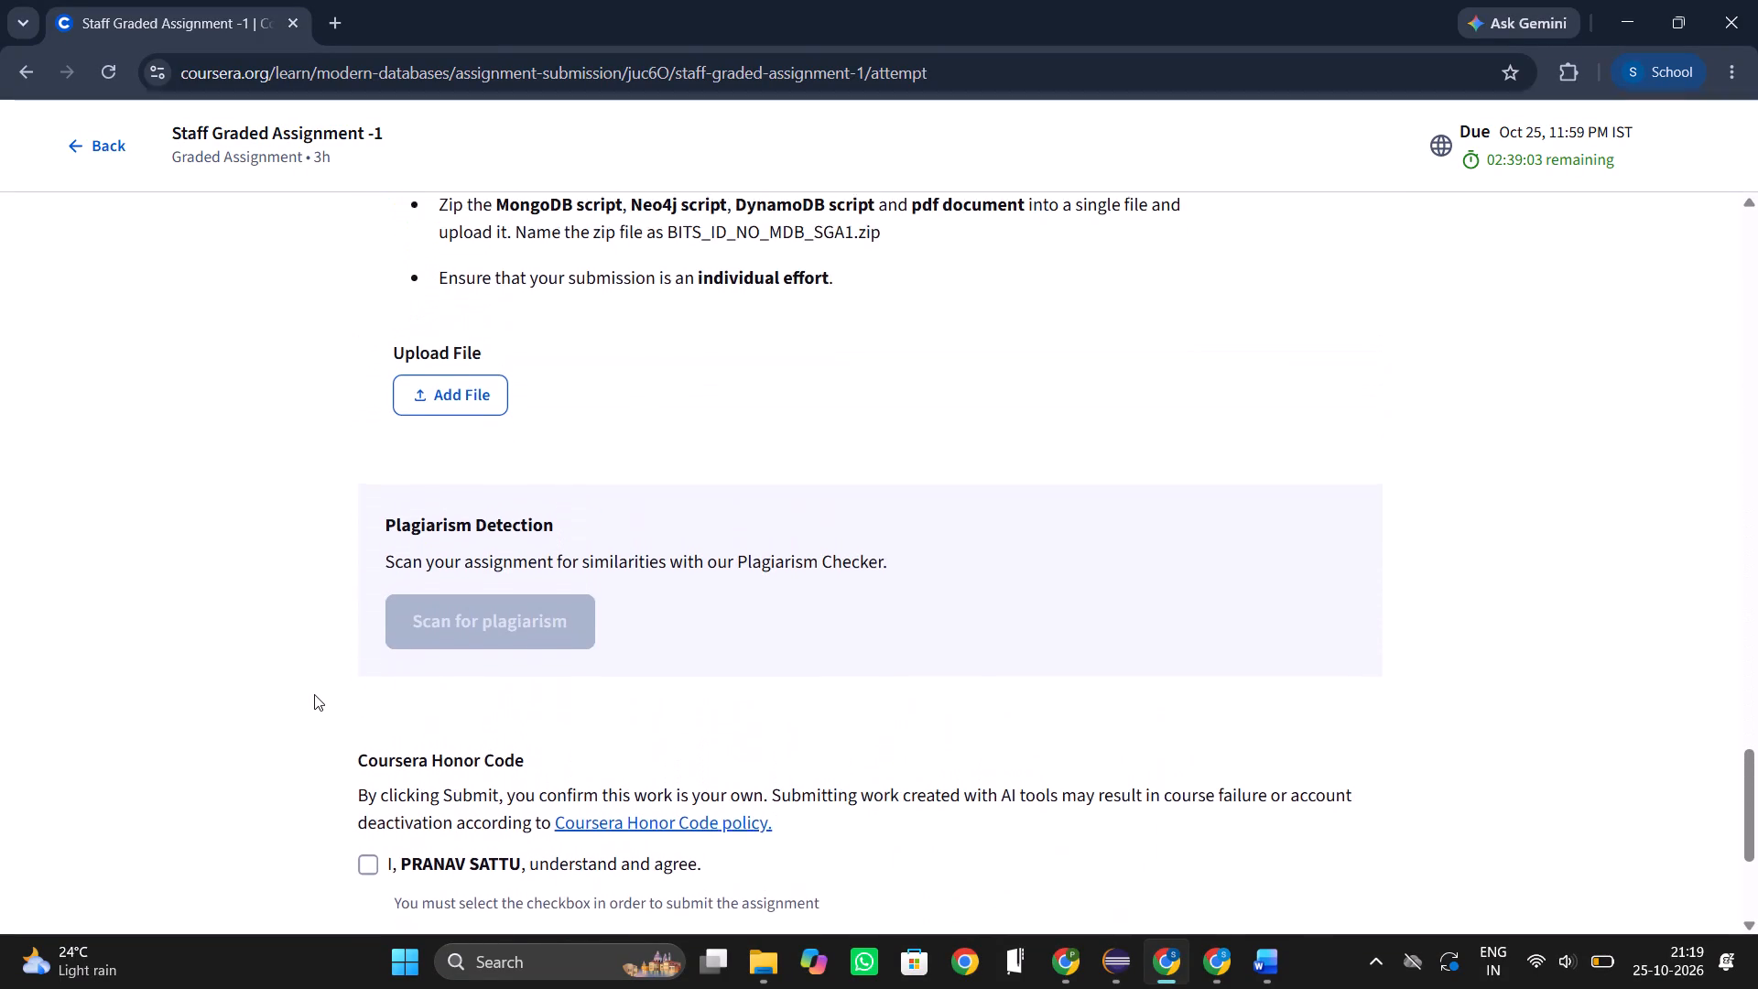
scroll(314, 694, "up", 3)
scroll(314, 694, "down", 1)
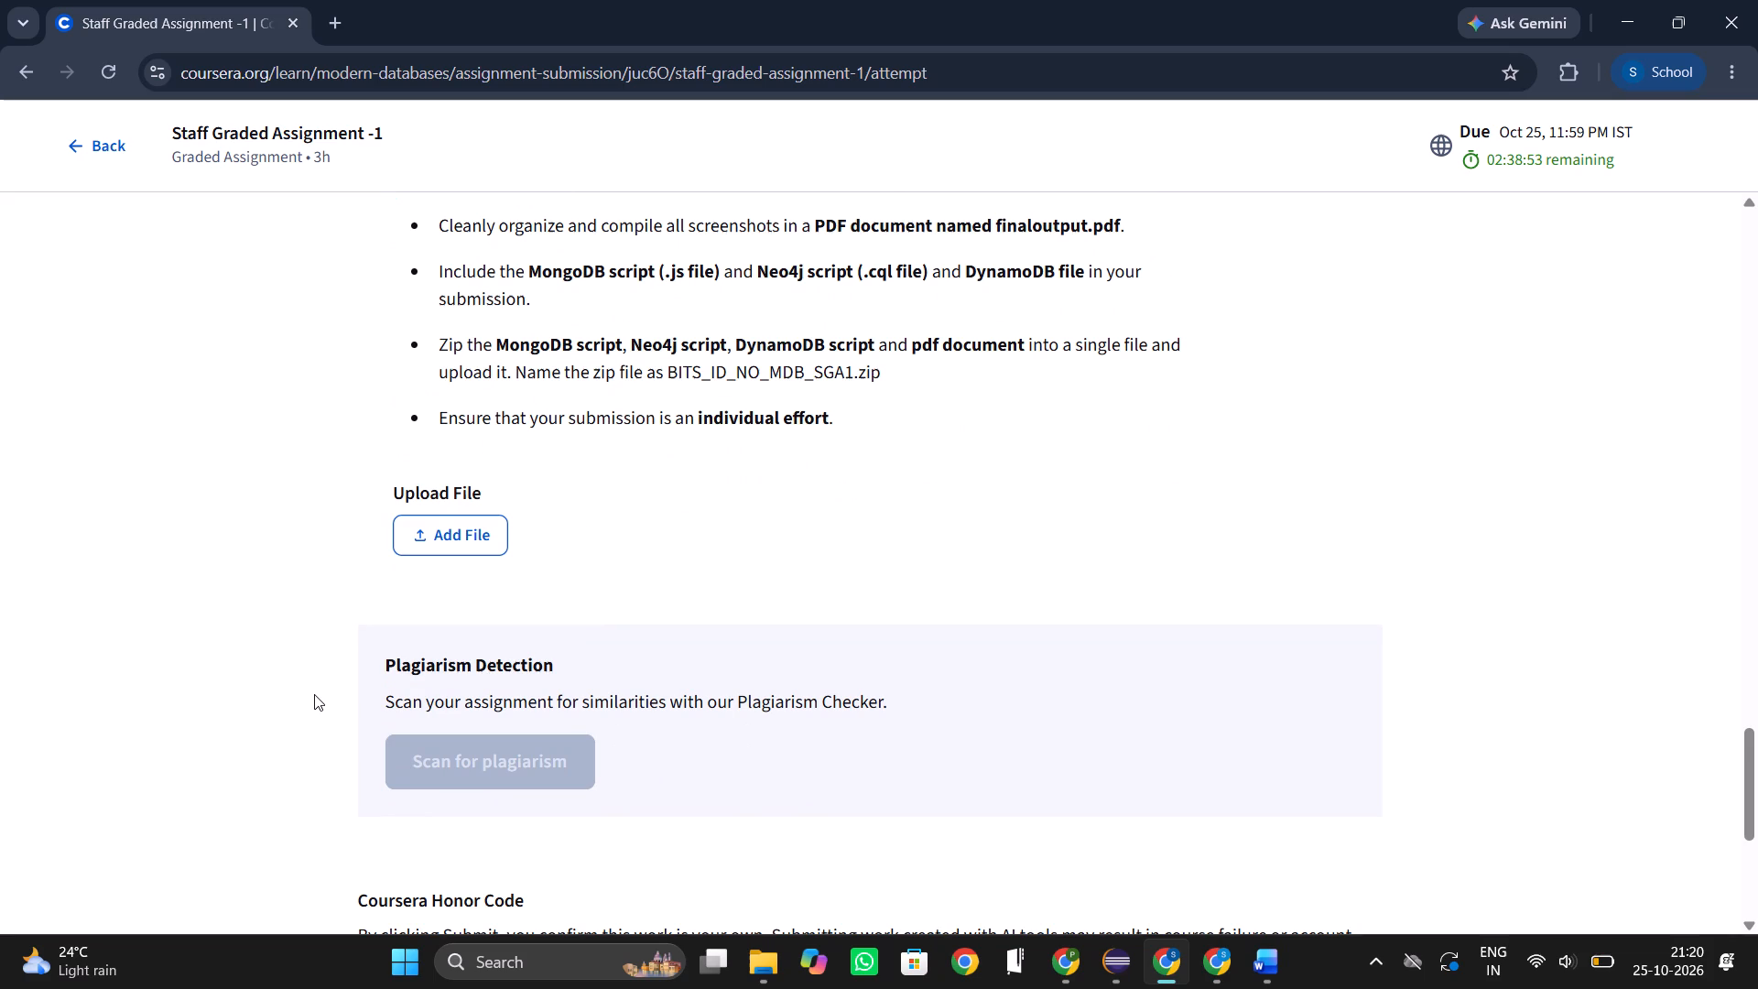
scroll(314, 694, "up", 1)
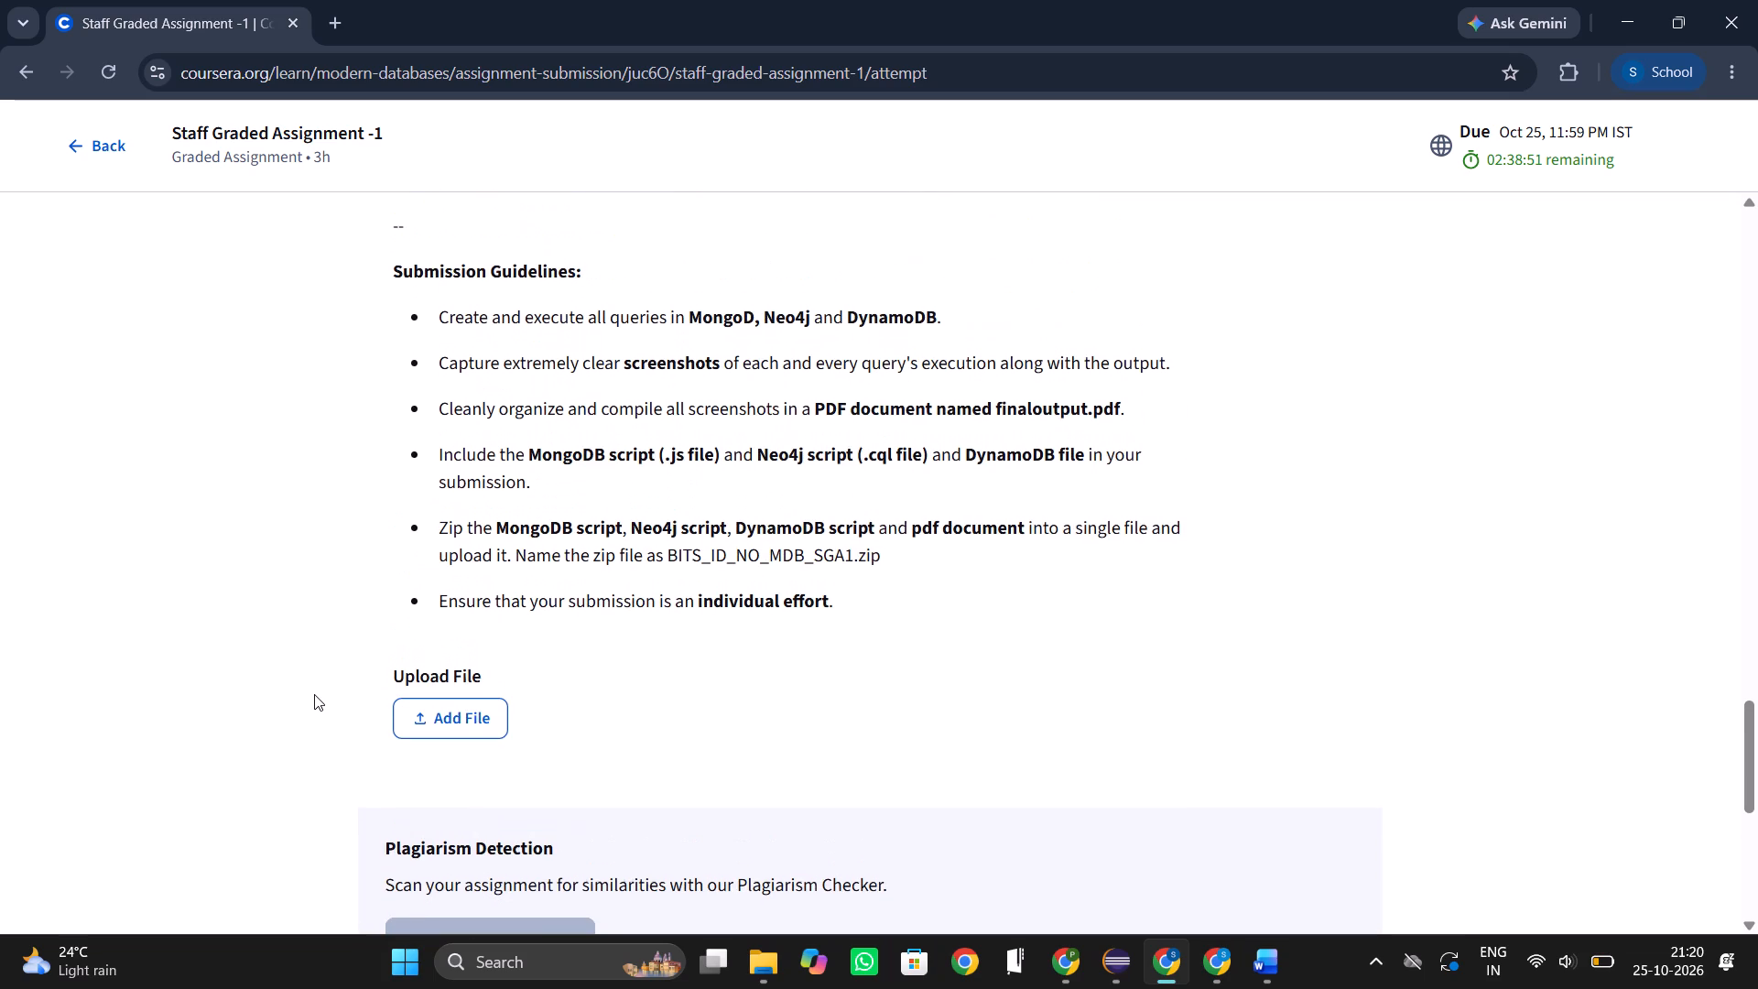
scroll(314, 694, "up", 1)
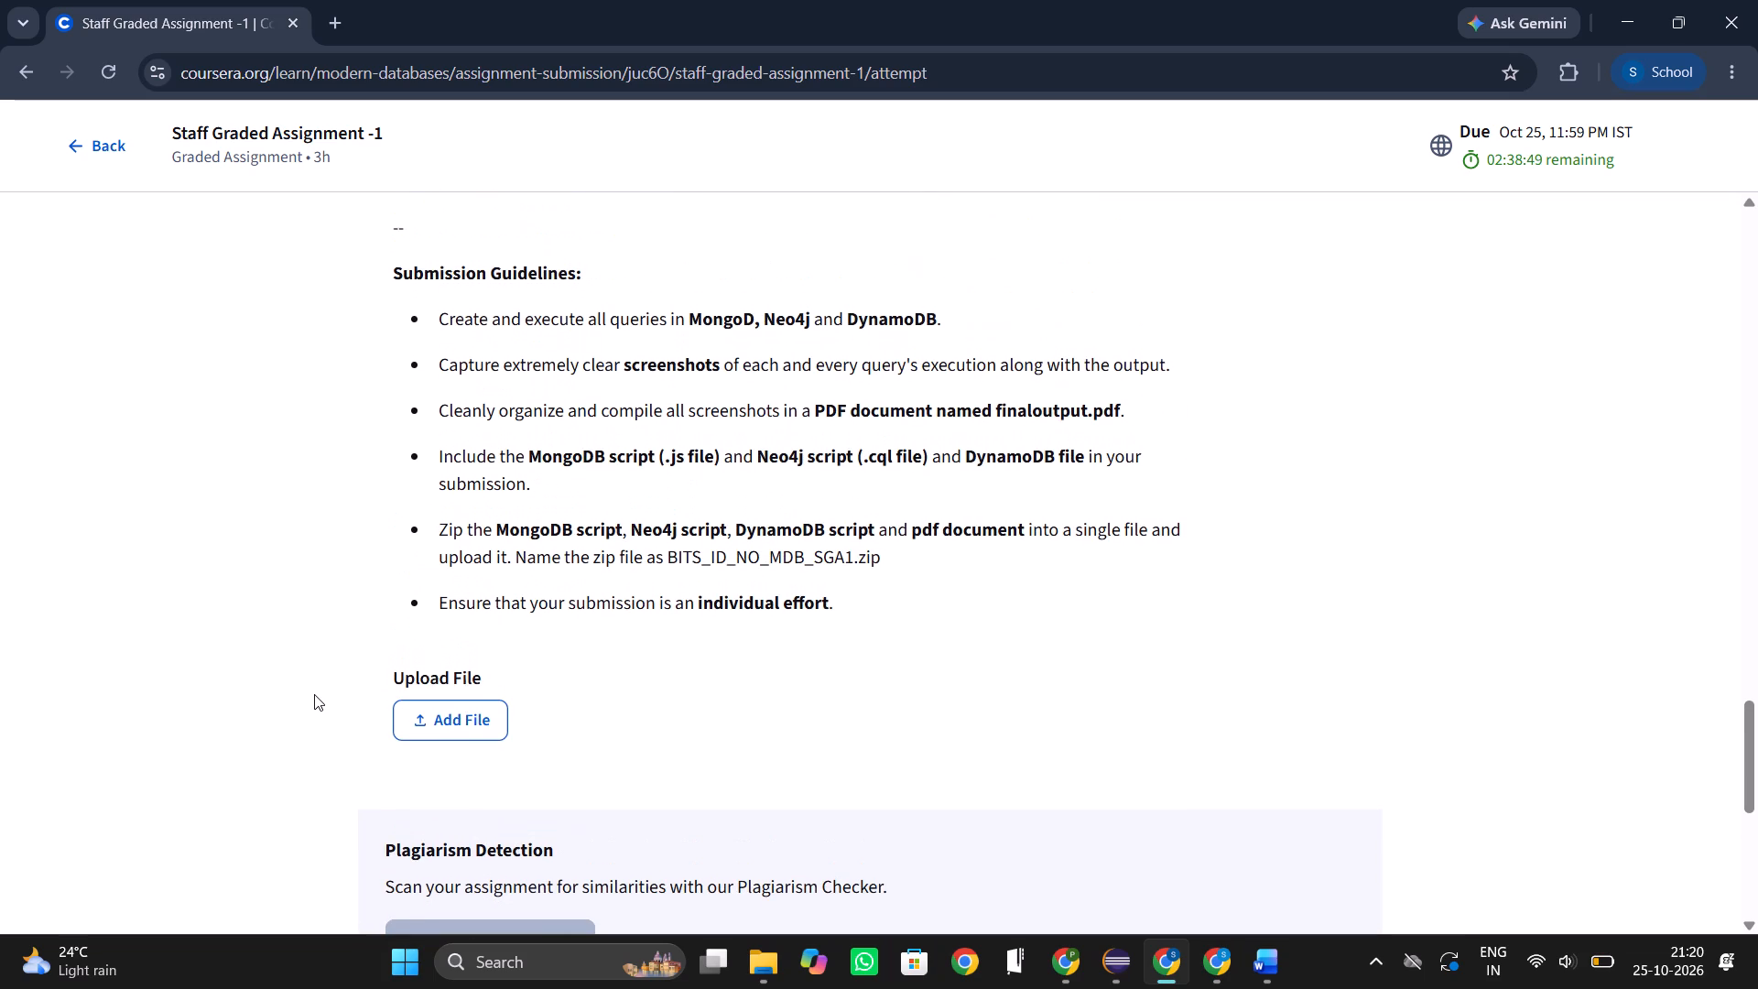
scroll(314, 694, "left", 1)
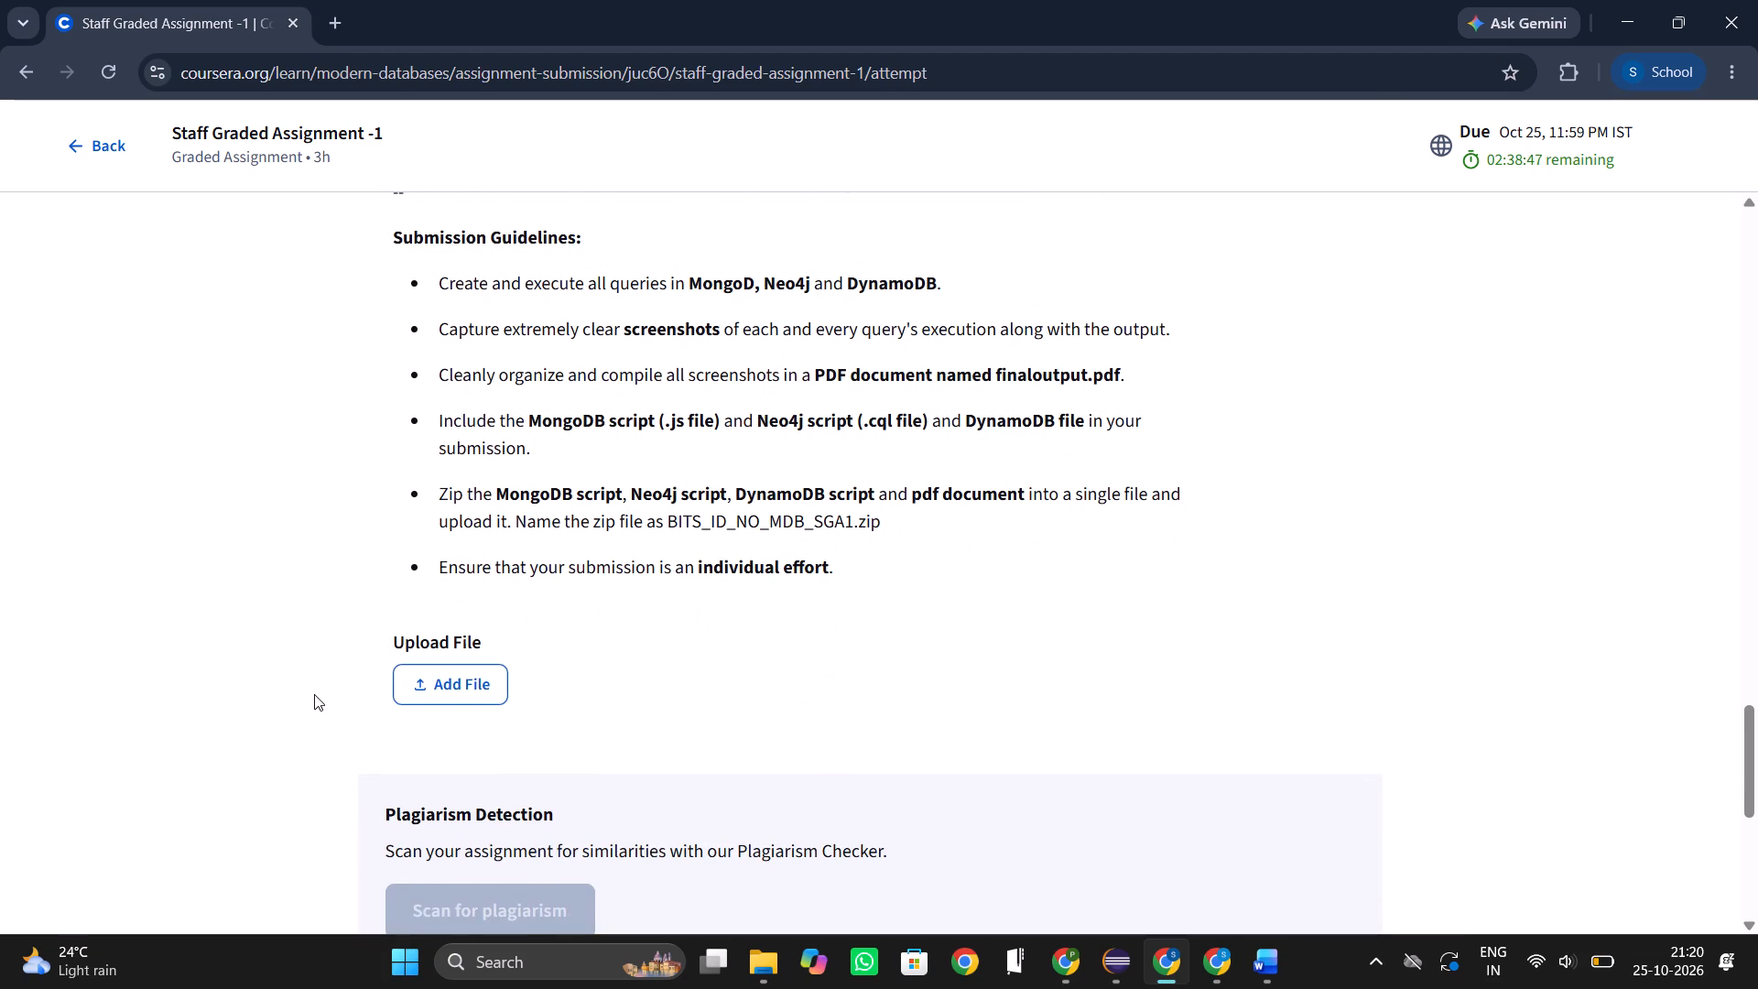
scroll(314, 694, "down", 1)
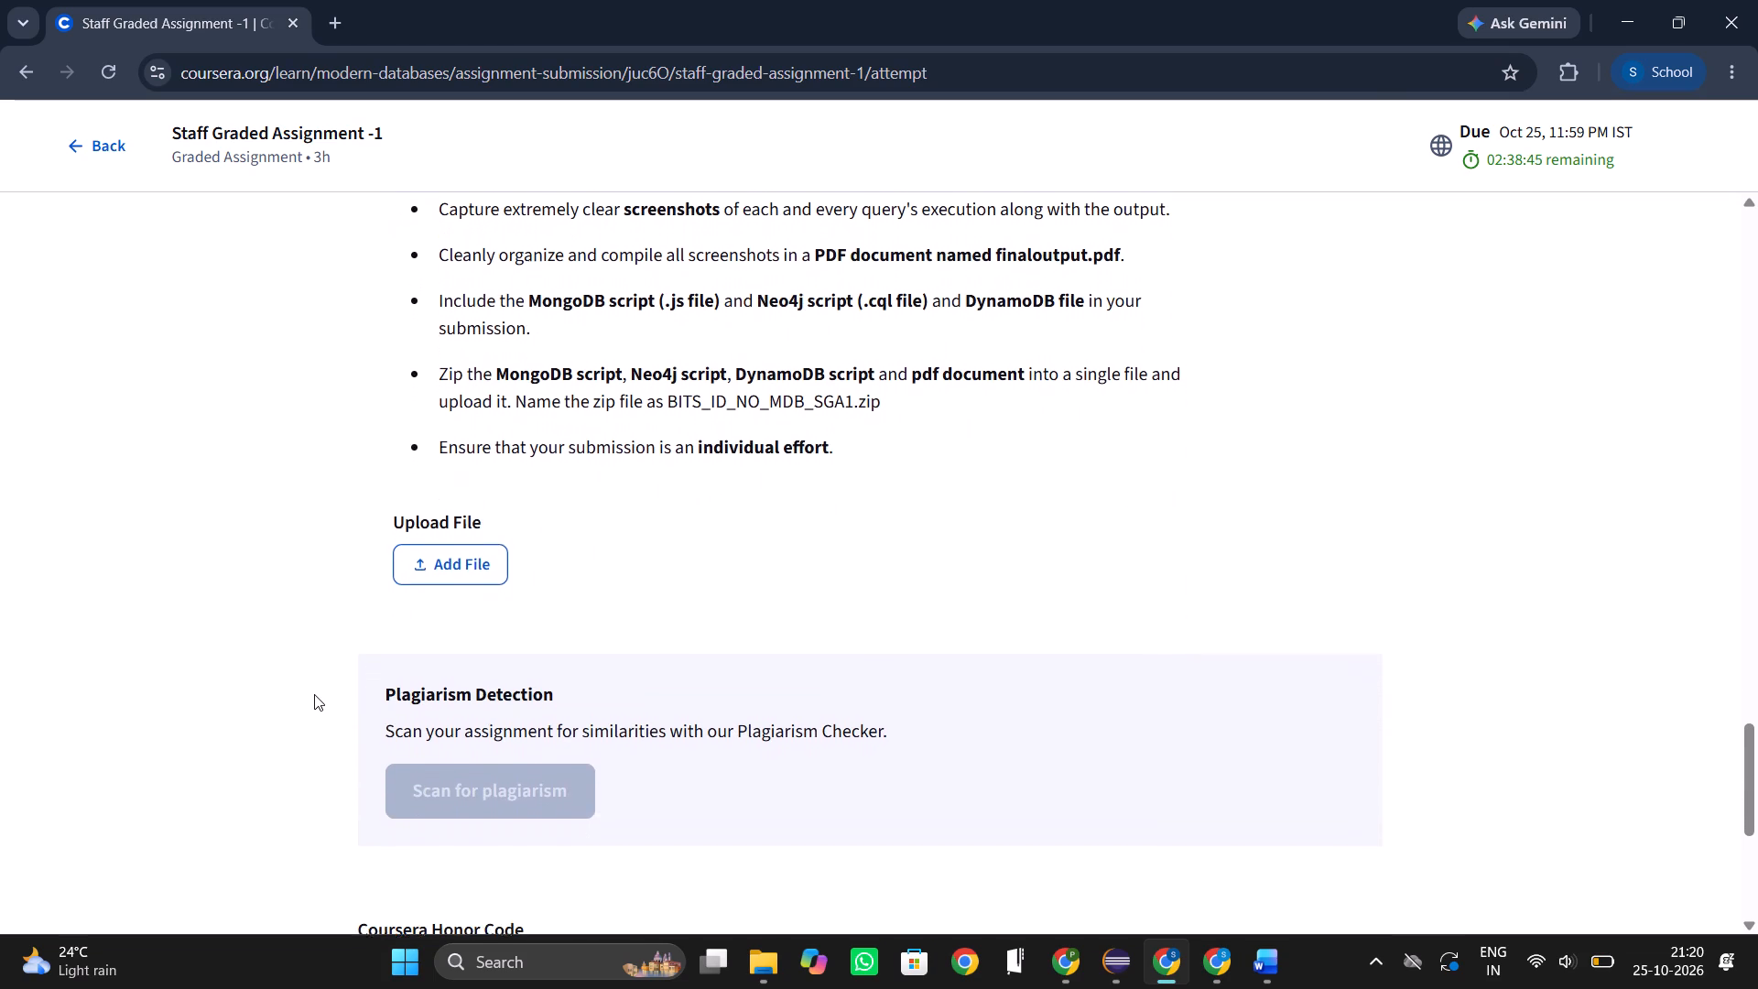
scroll(314, 694, "down", 1)
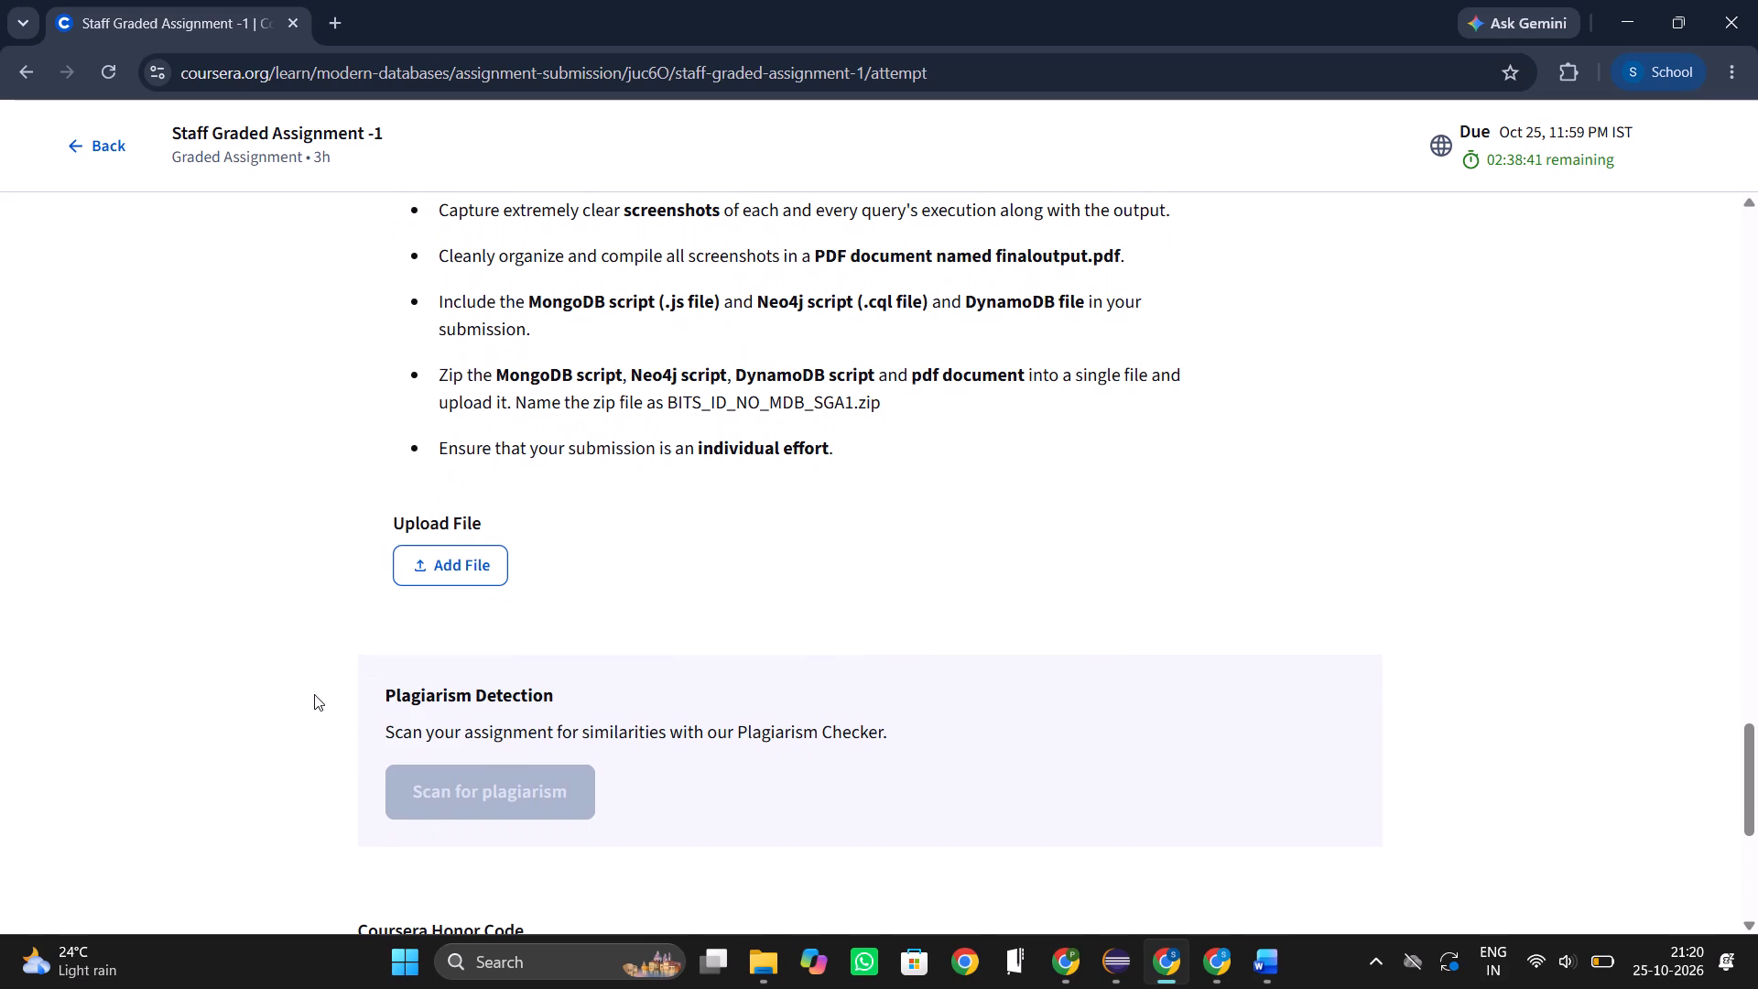
Read the assignment from its instructions through the MongoDB, Neo4j and DynamoDB parts to the submission guidelines.
scroll(314, 694, "up", 1)
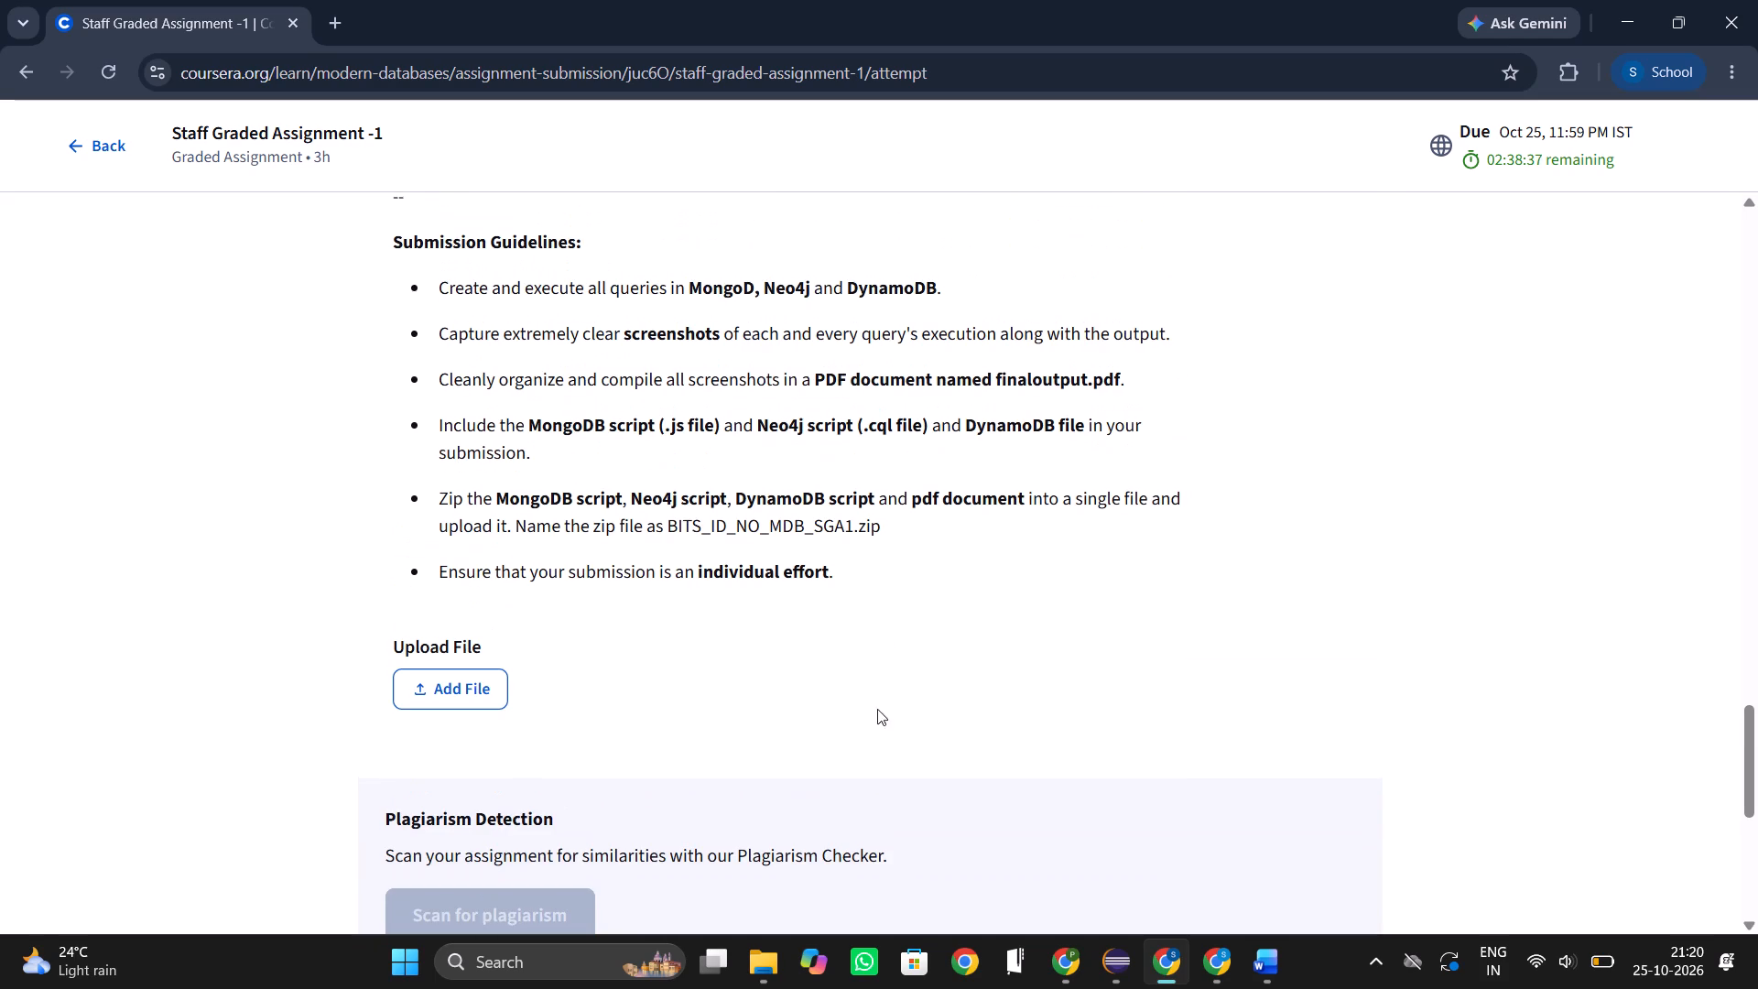
scroll(824, 632, "up", 12)
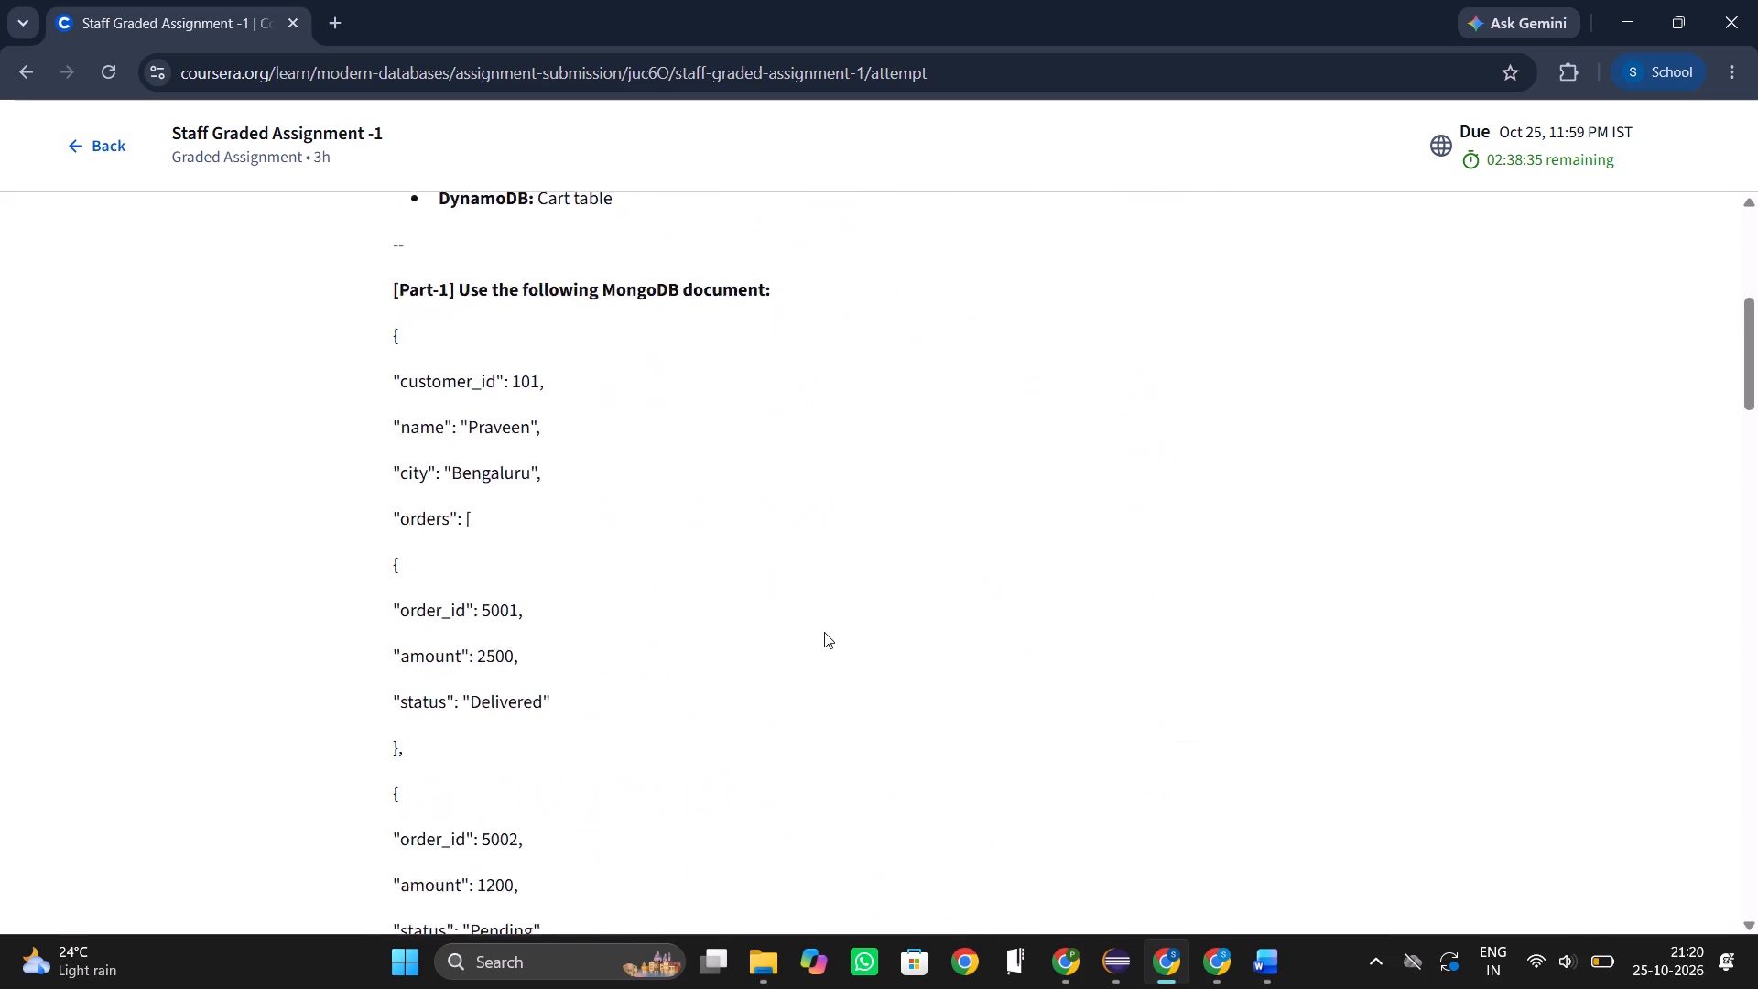
scroll(824, 632, "up", 4)
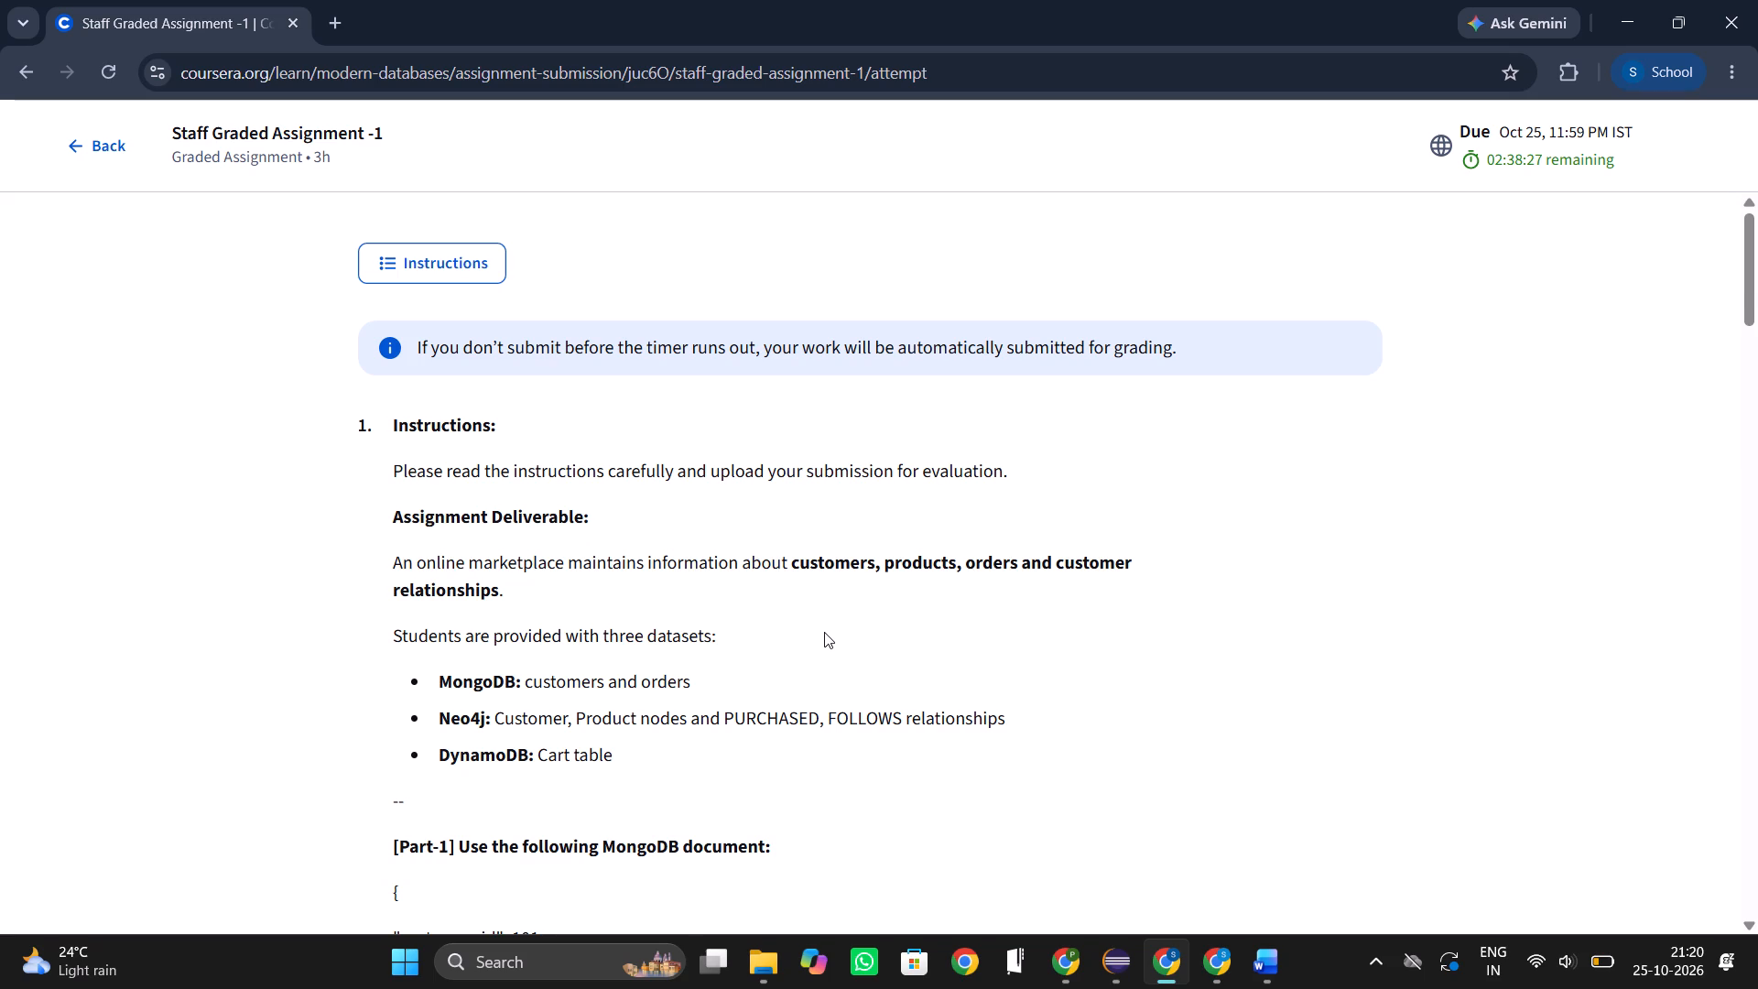
scroll(824, 632, "down", 9)
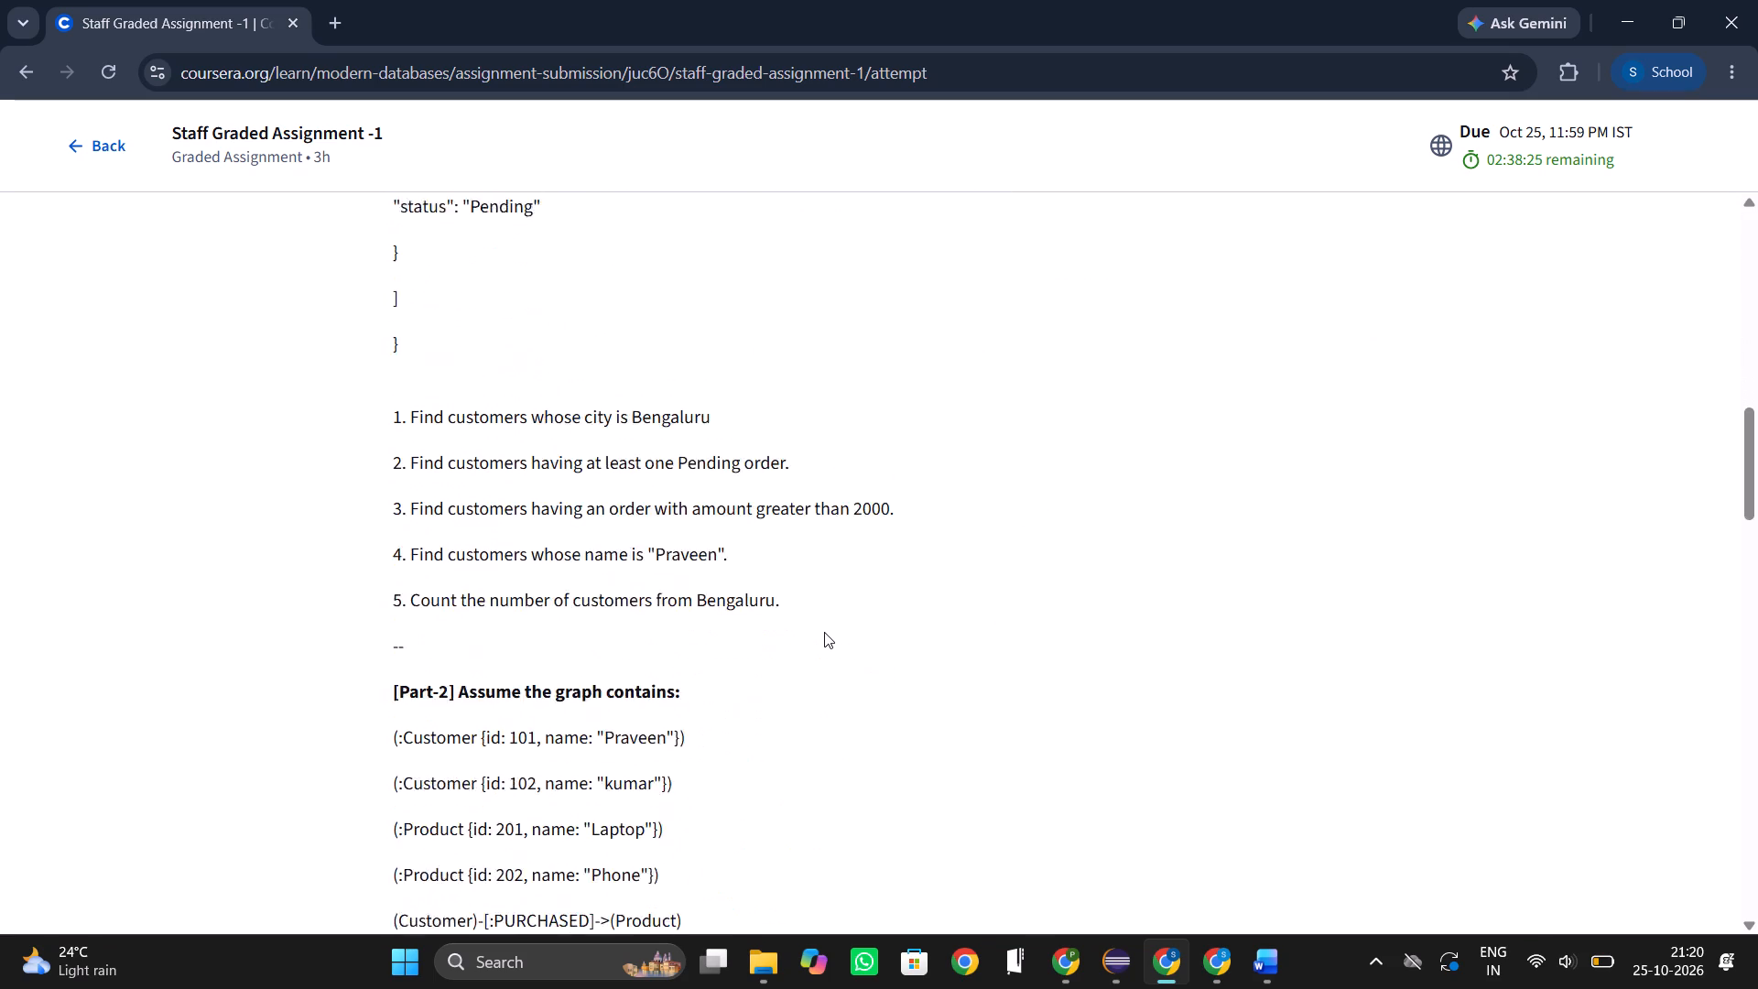
scroll(824, 632, "down", 6)
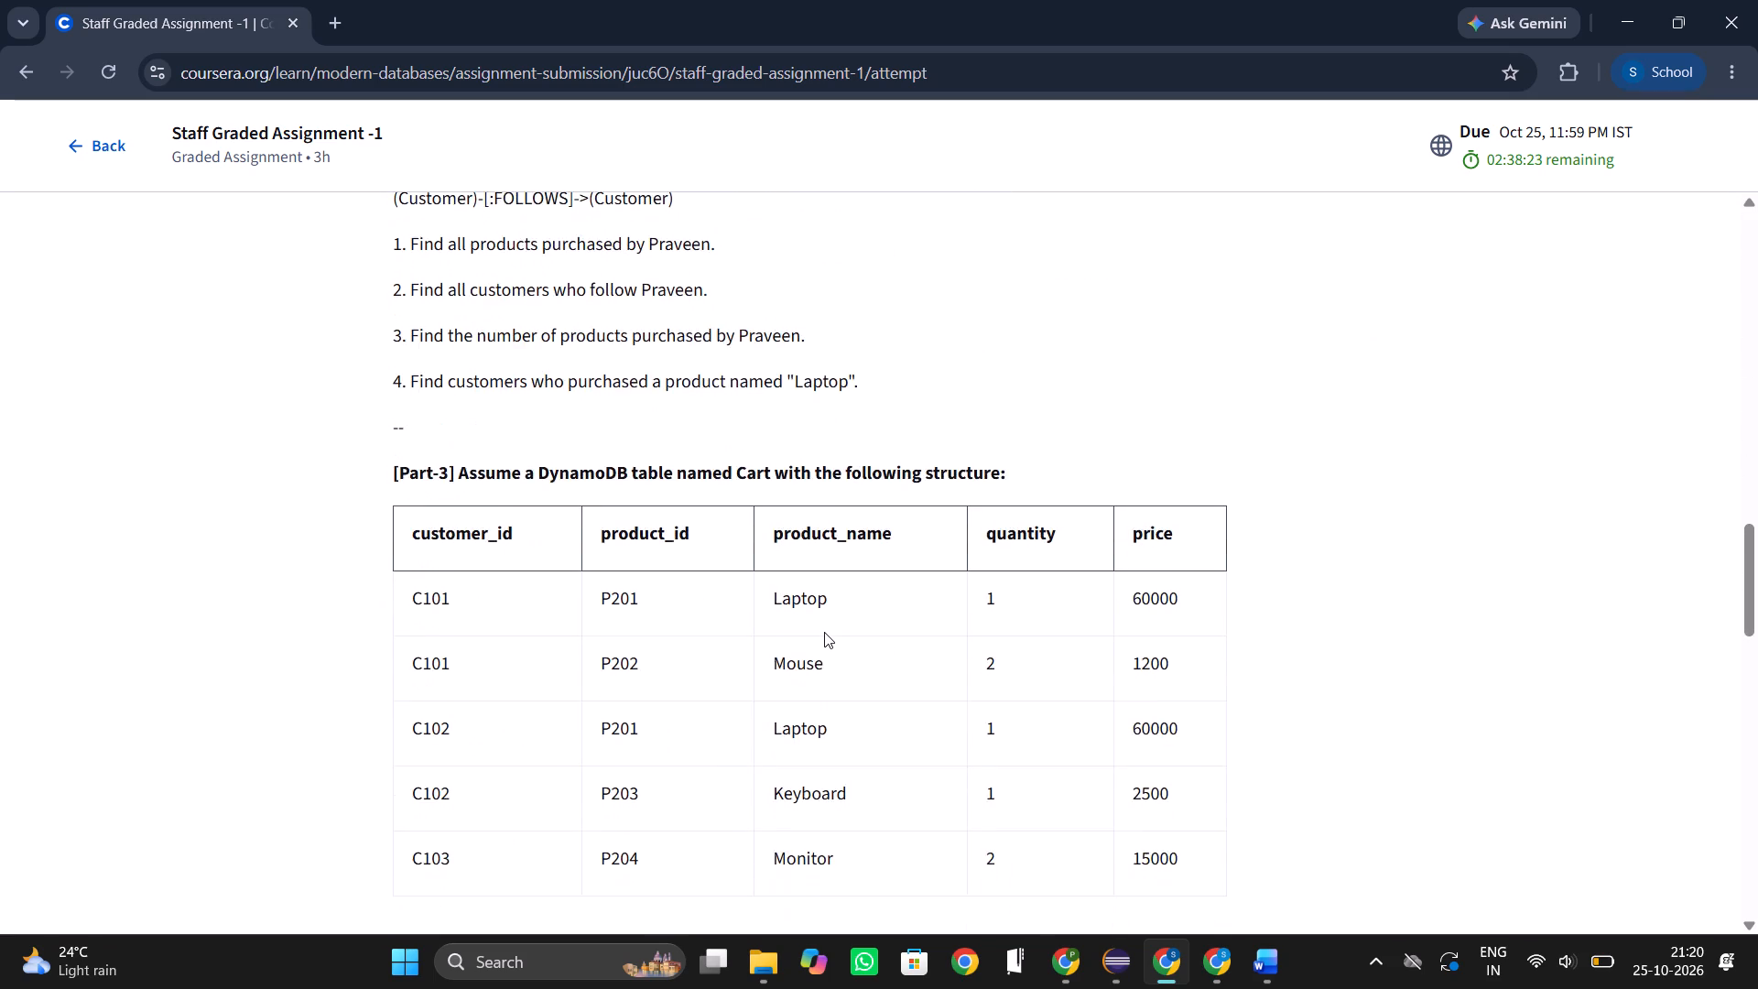
scroll(824, 632, "down", 4)
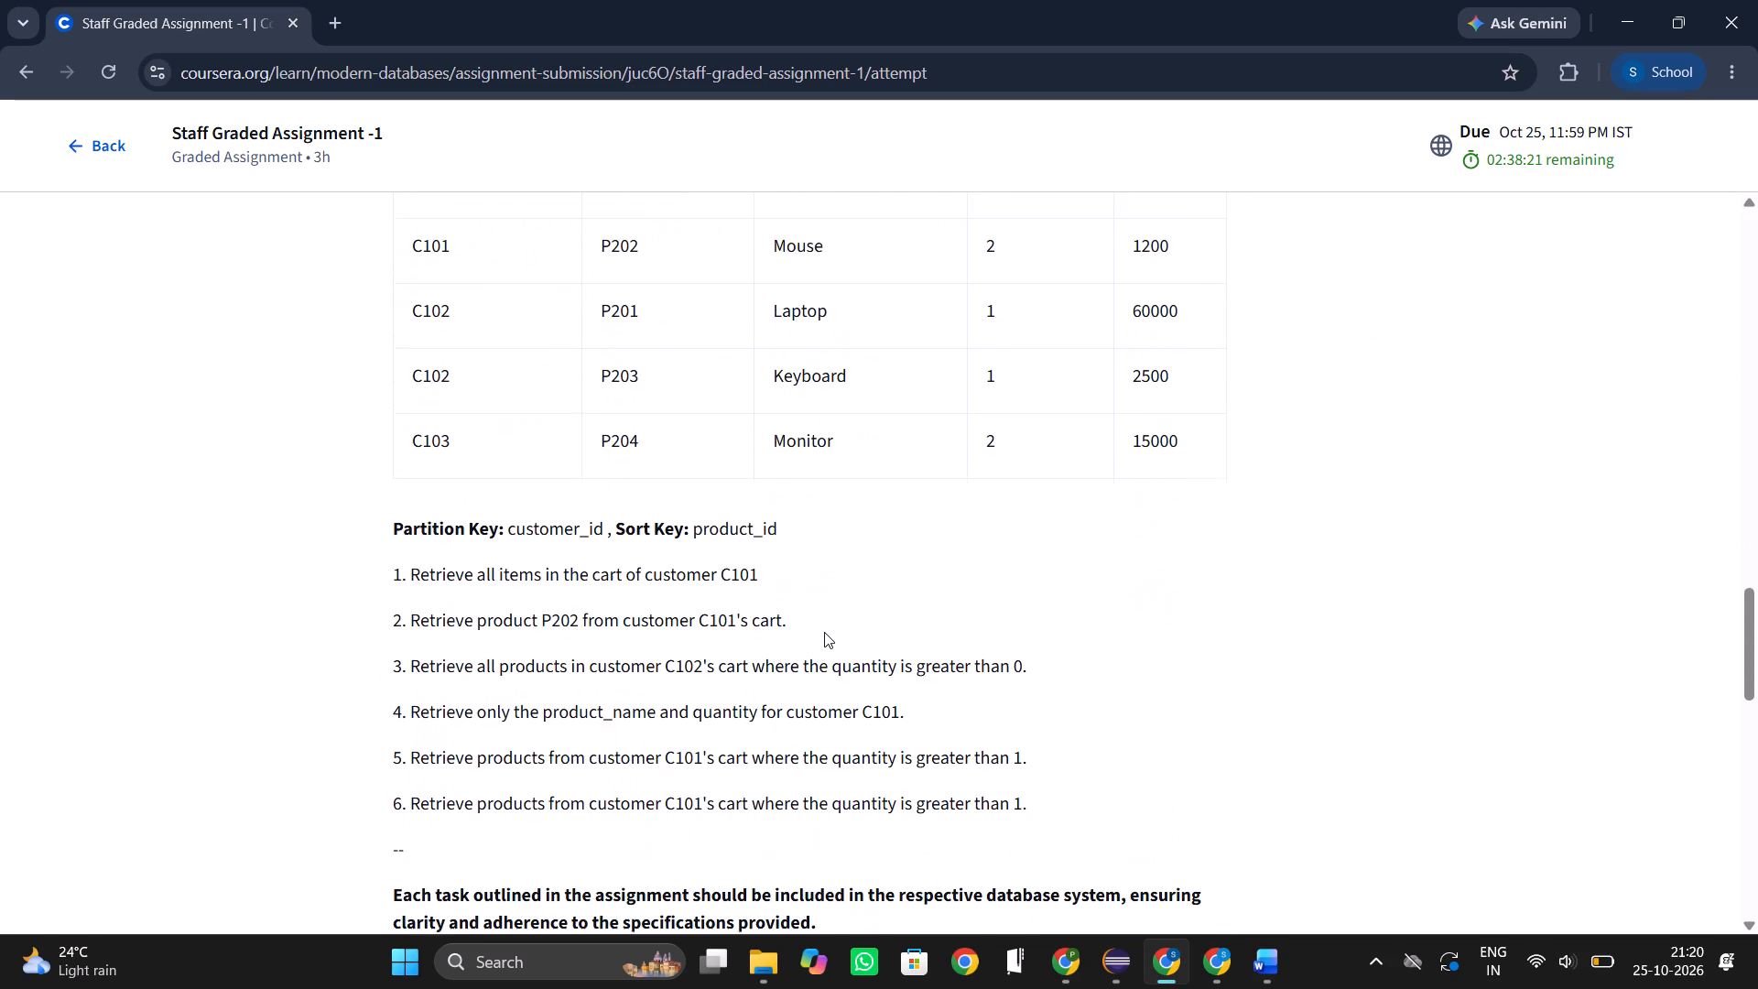
scroll(824, 632, "down", 5)
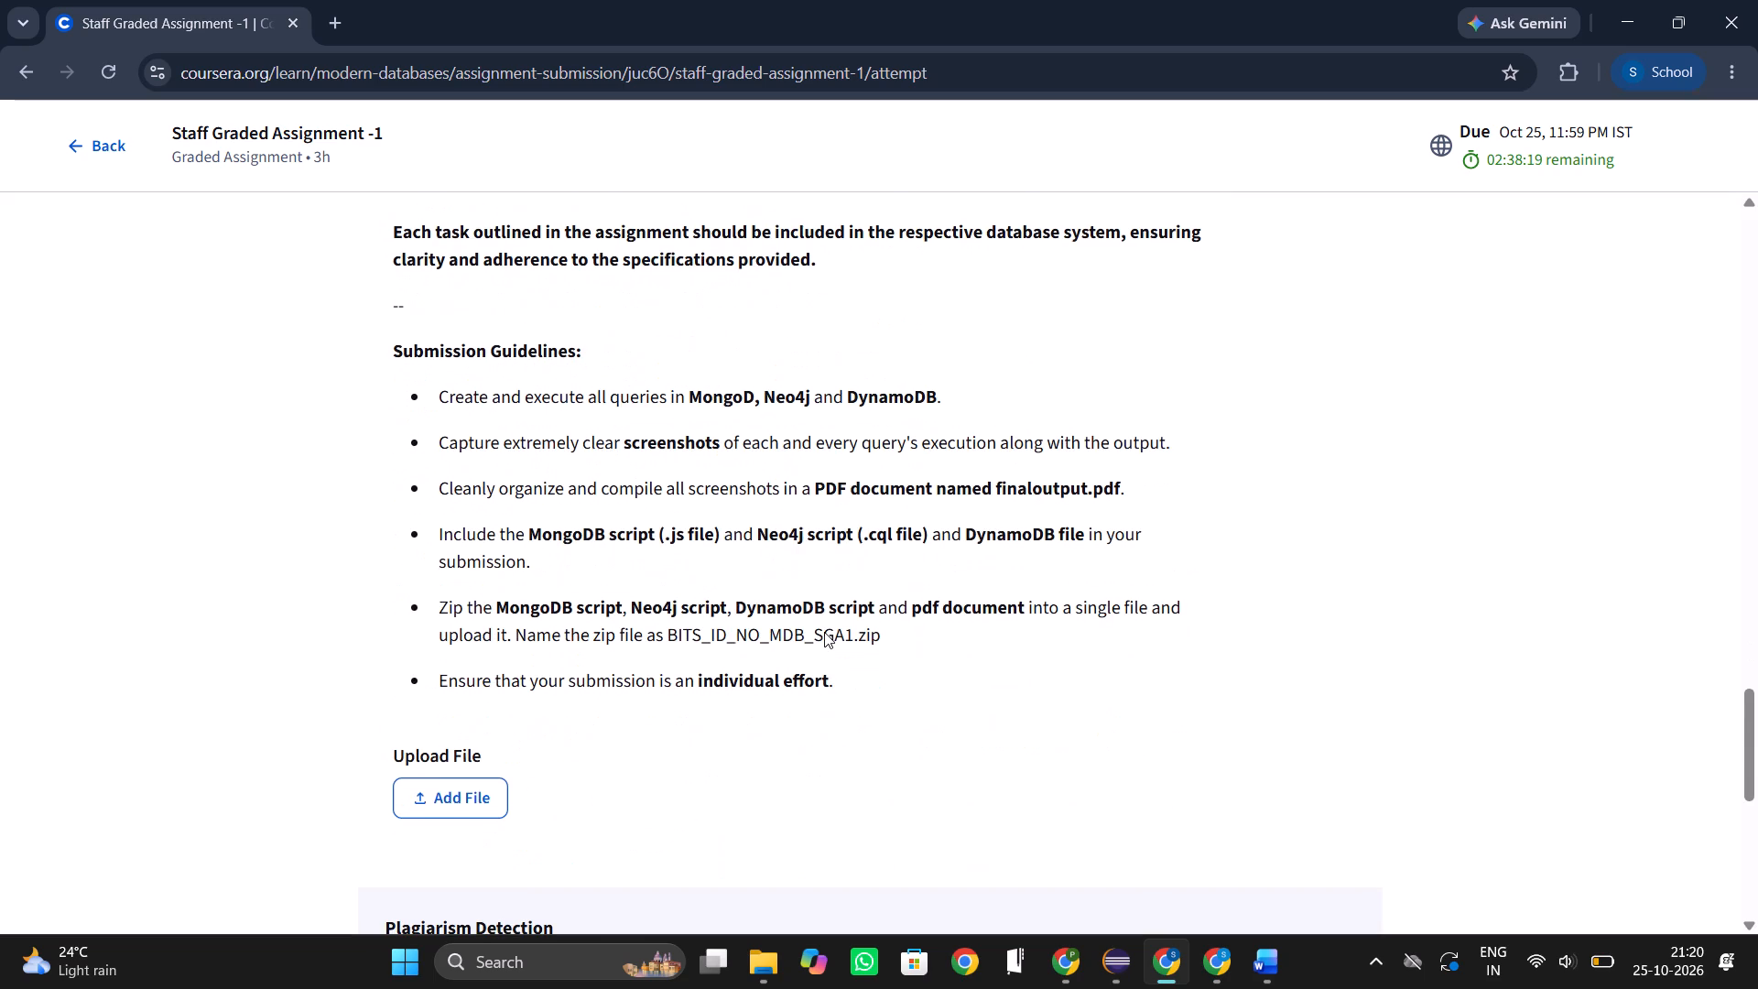
scroll(824, 632, "down", 1)
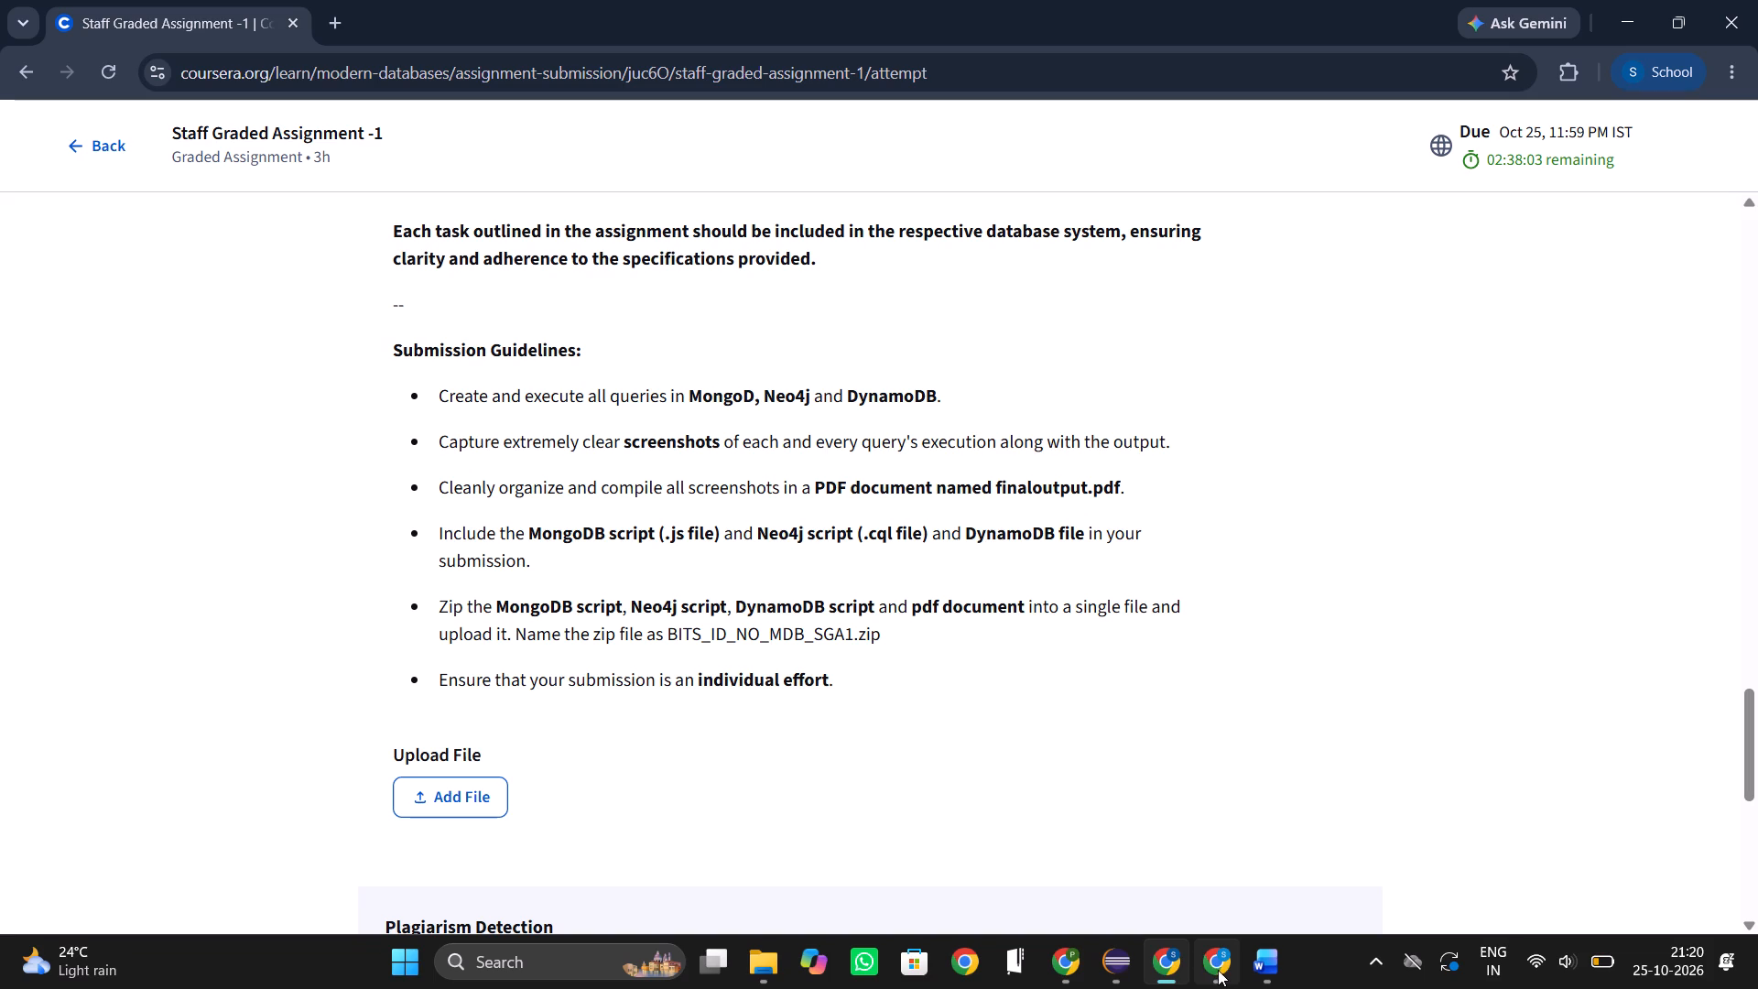
Switch to File Explorer.
left_click(755, 985)
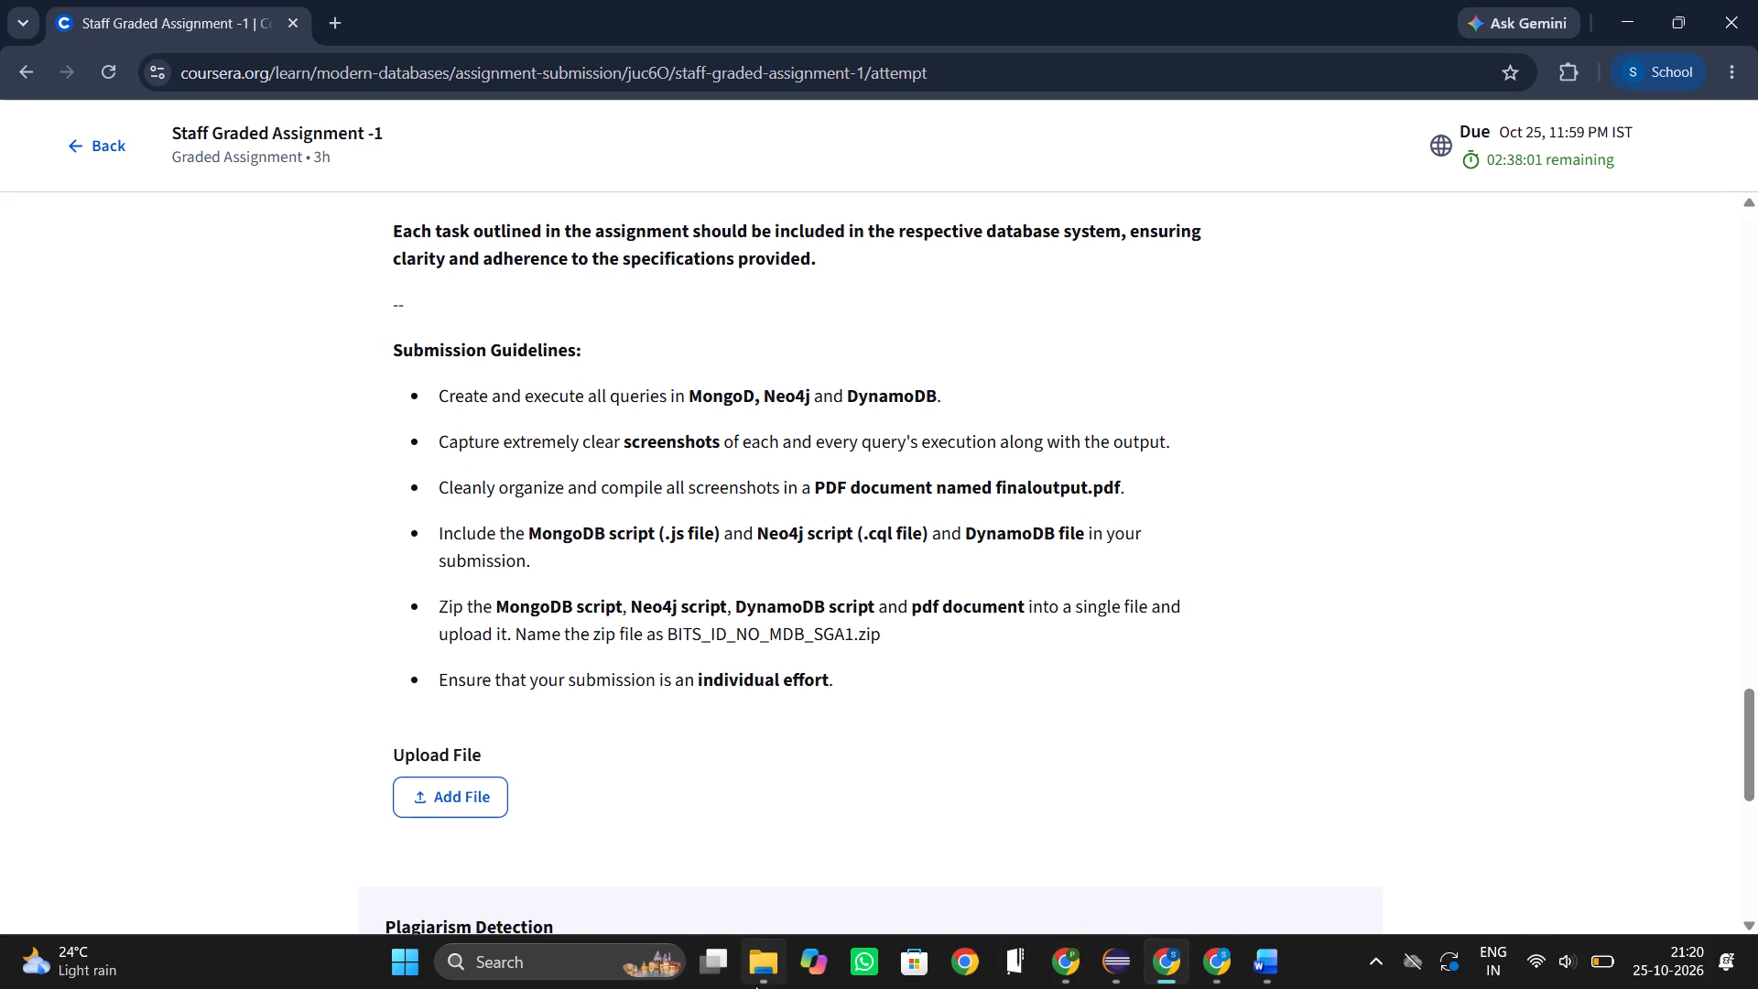